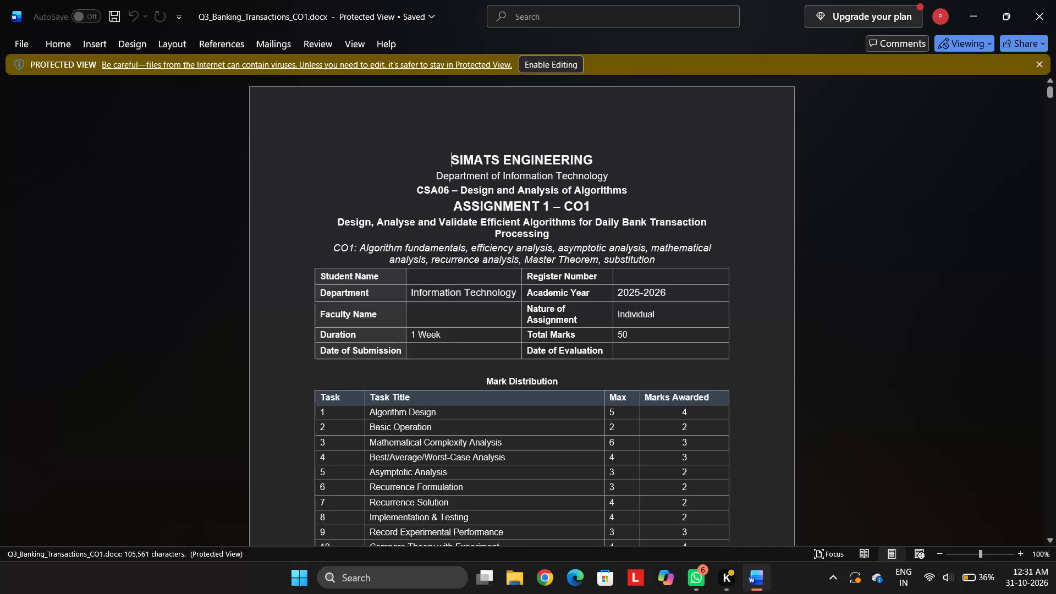
Review the banking transactions assignment from the cover page and mark distribution through the section on the data and the three queries.
scroll(457, 290, "down", 1)
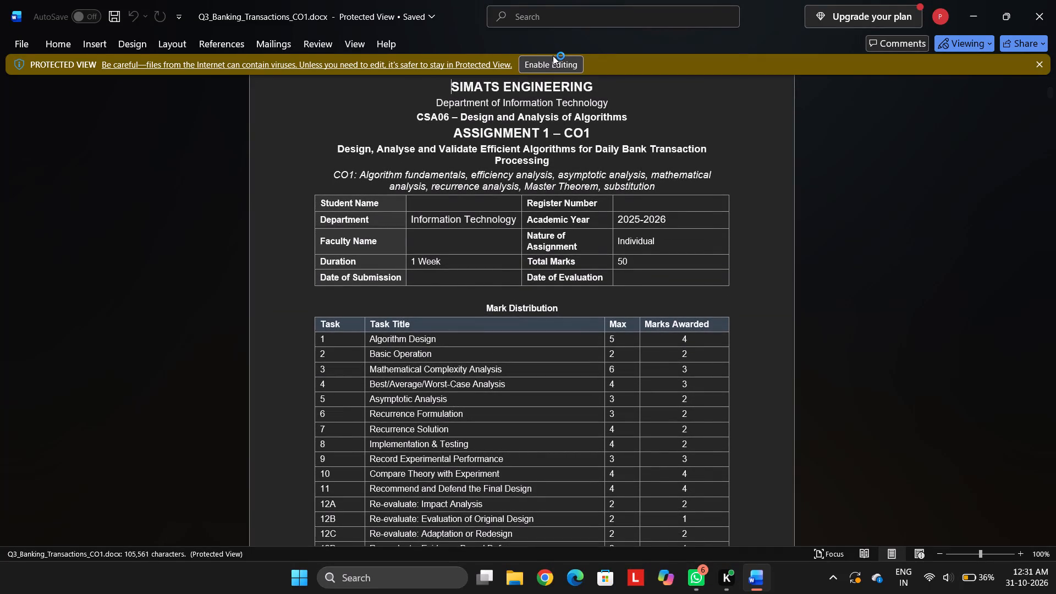
scroll(507, 233, "down", 5)
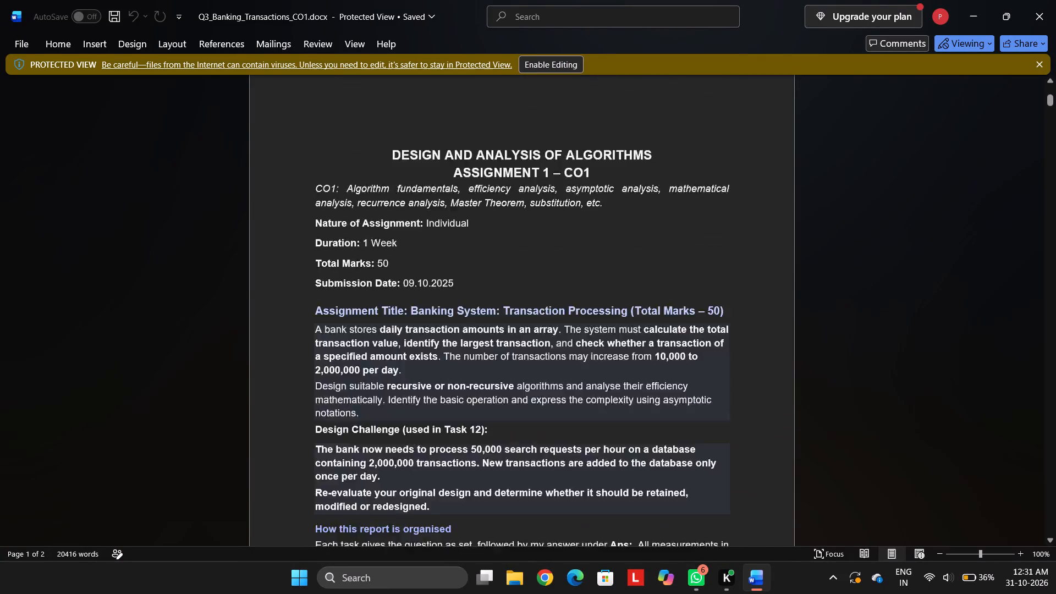
scroll(507, 233, "down", 3)
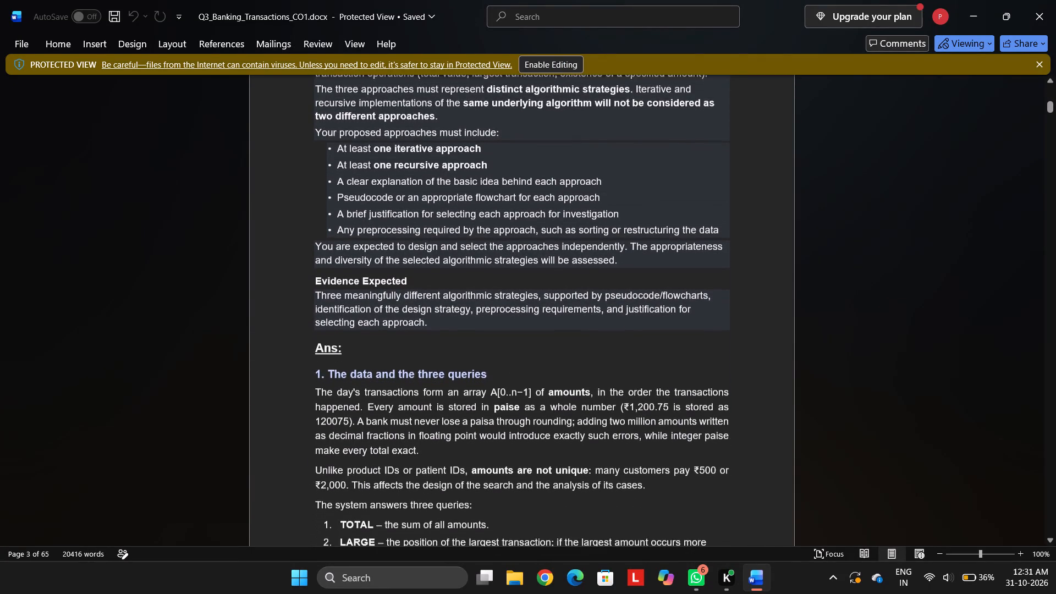
scroll(507, 233, "down", 3)
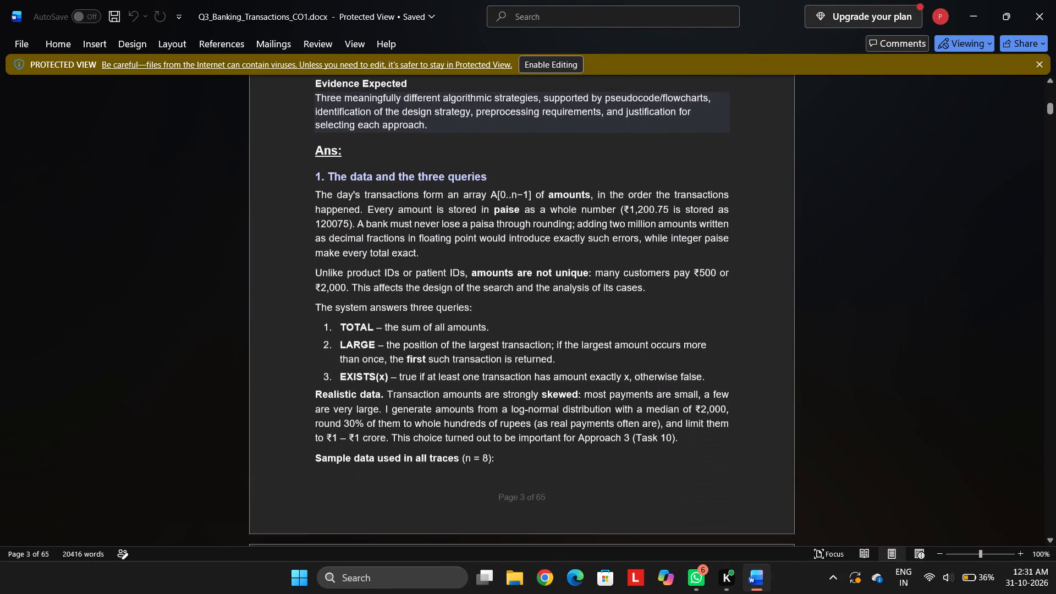
scroll(507, 233, "down", 1)
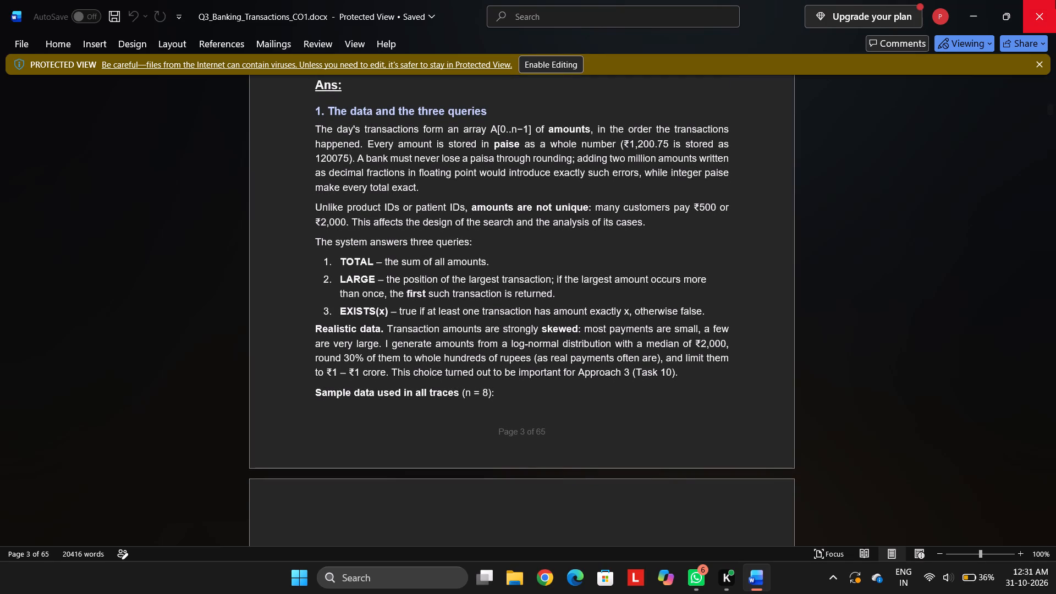
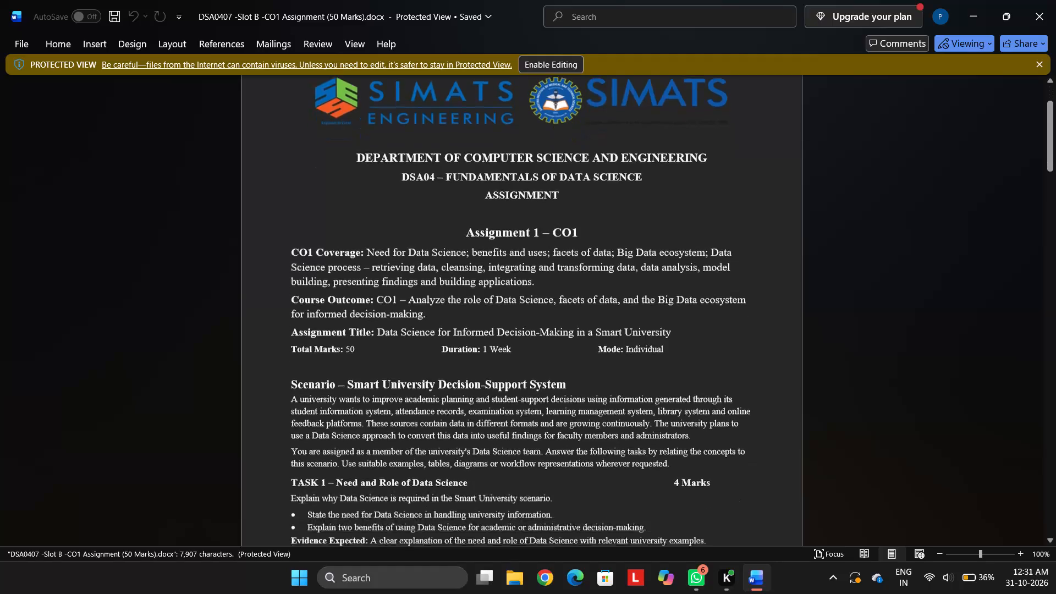
Review the DSA0407 Slot B CO1 Data Science assignment from the Smart University scenario through the tasks, marks table and submission requirements to the end.
scroll(497, 234, "down", 2)
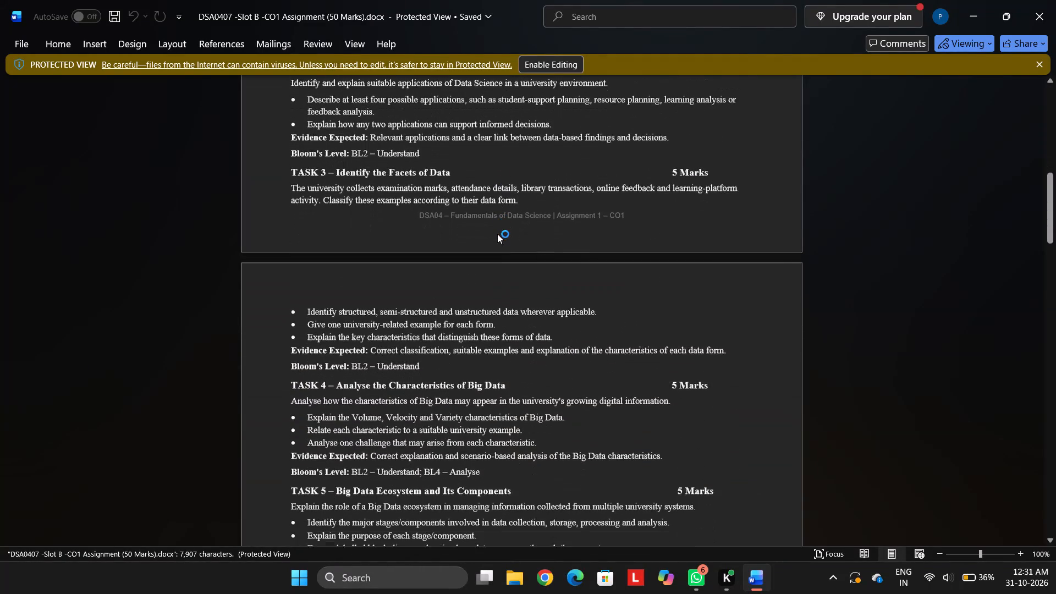
scroll(497, 234, "down", 4)
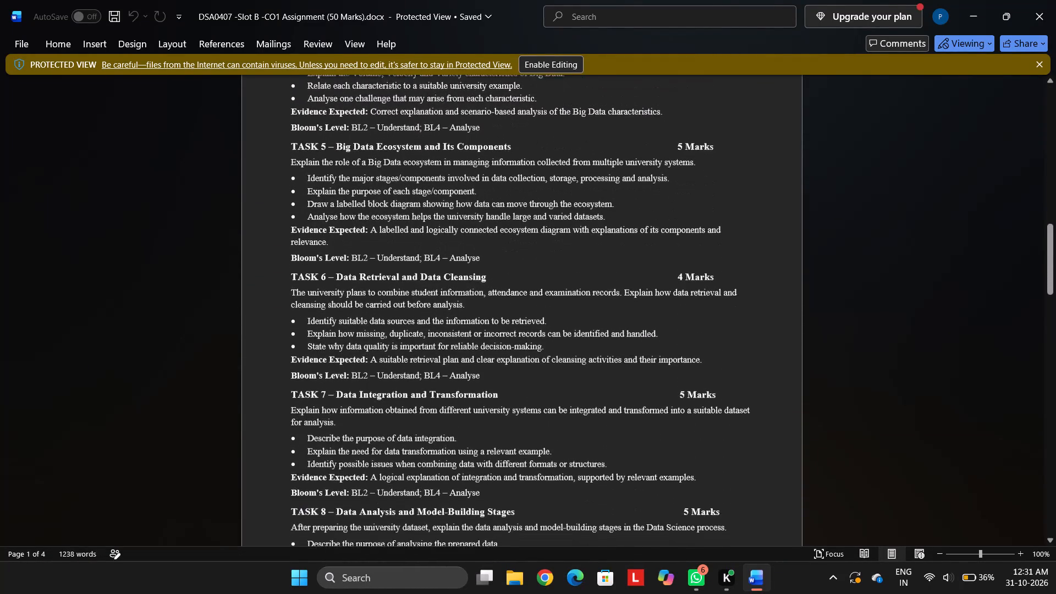
scroll(497, 234, "down", 8)
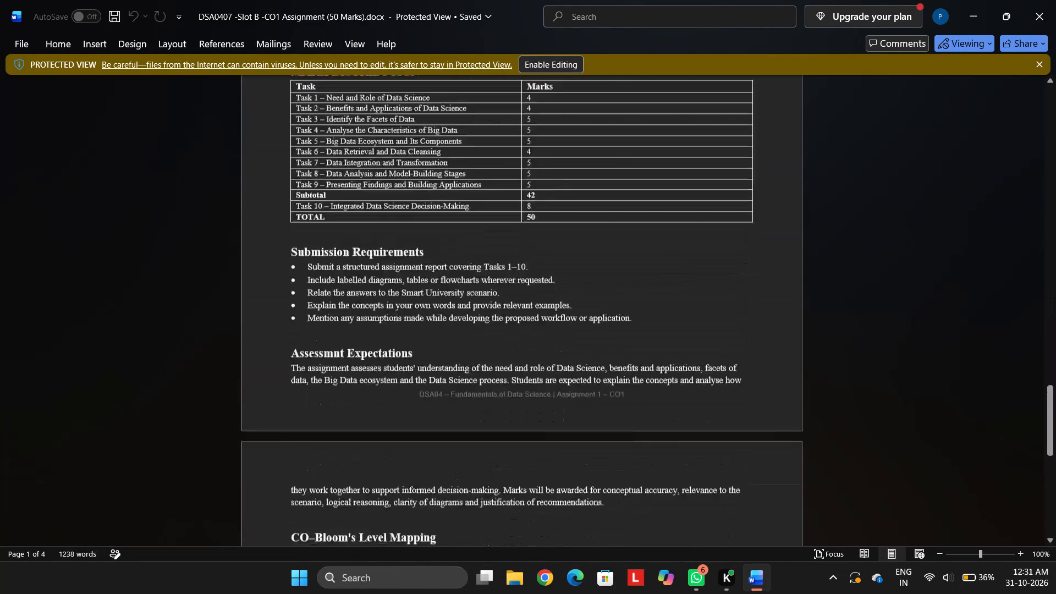
scroll(497, 234, "down", 7)
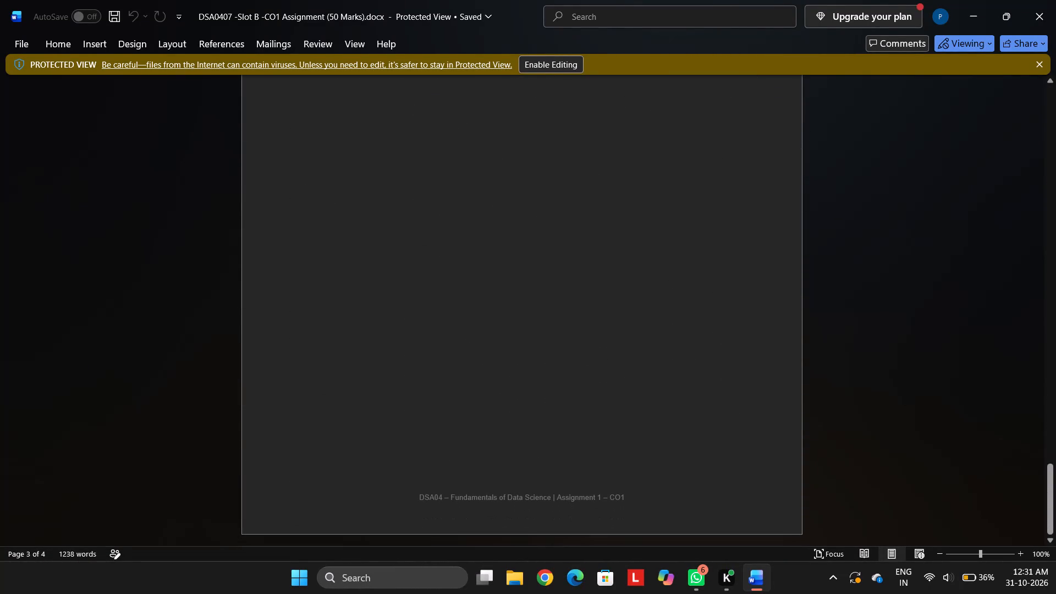
scroll(497, 234, "down", 2)
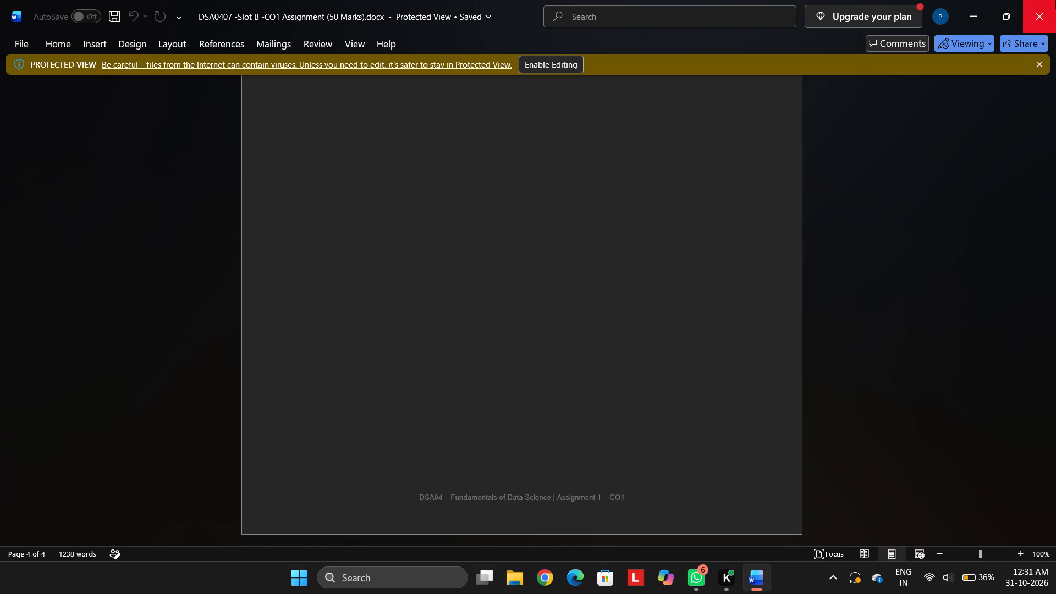
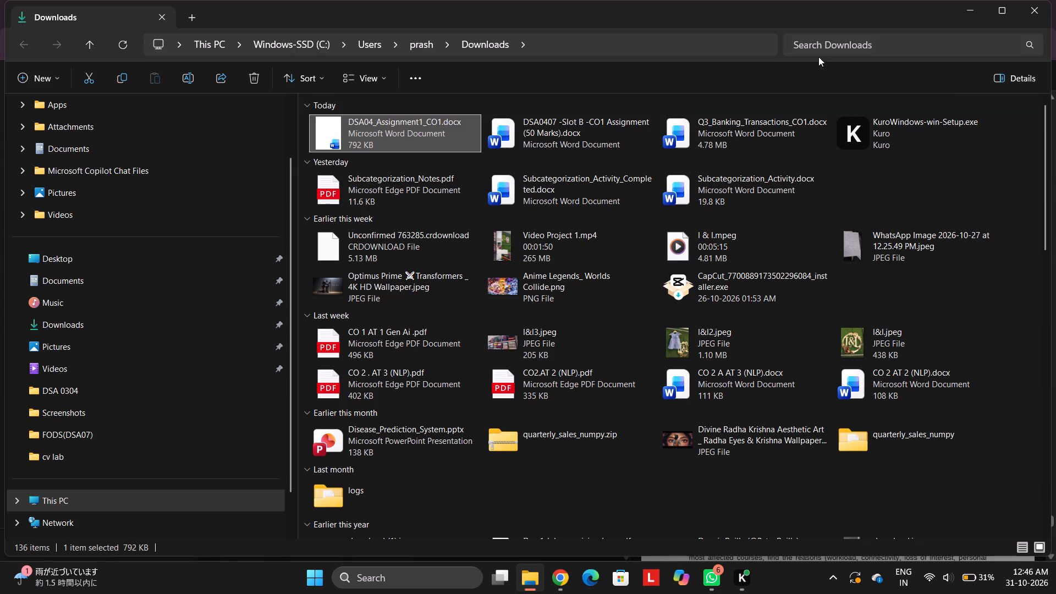
double_click(433, 125)
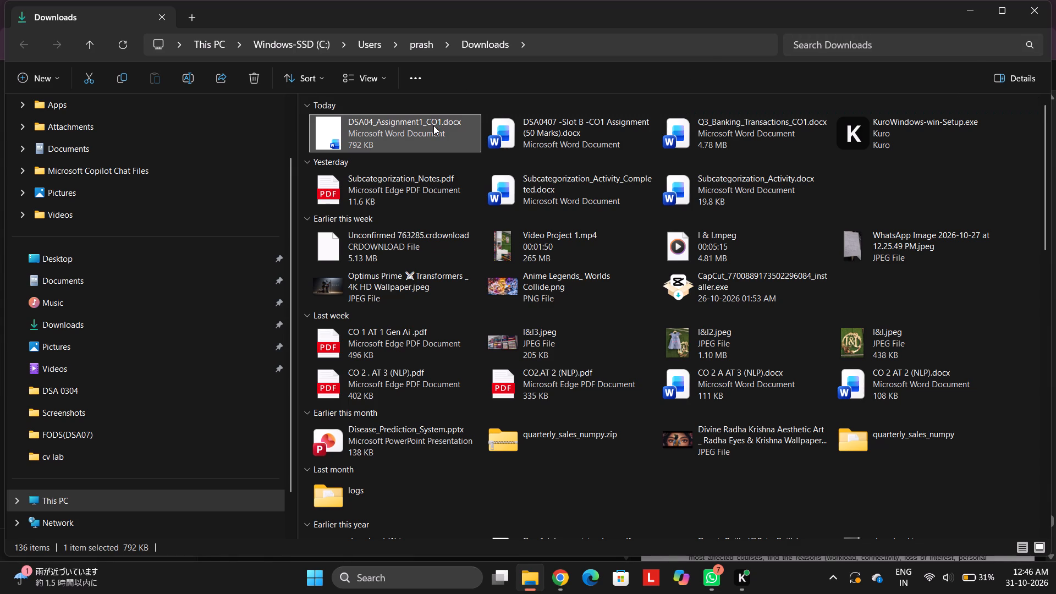
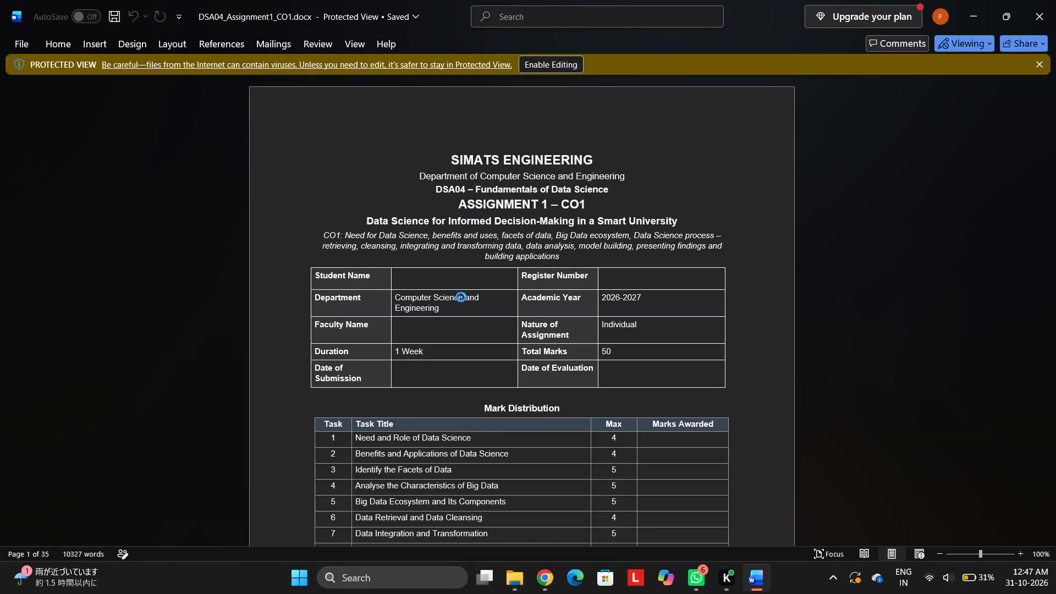
Review the opened assignment's cover page, mark distribution table, scenario and report assumptions on the first two pages.
scroll(460, 300, "down", 4)
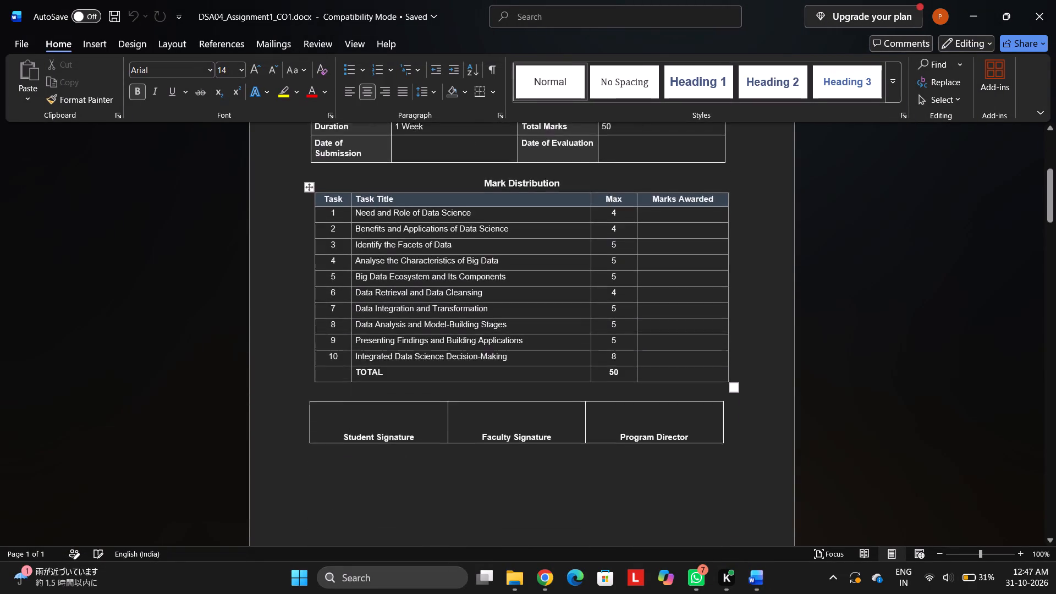
scroll(462, 292, "up", 3)
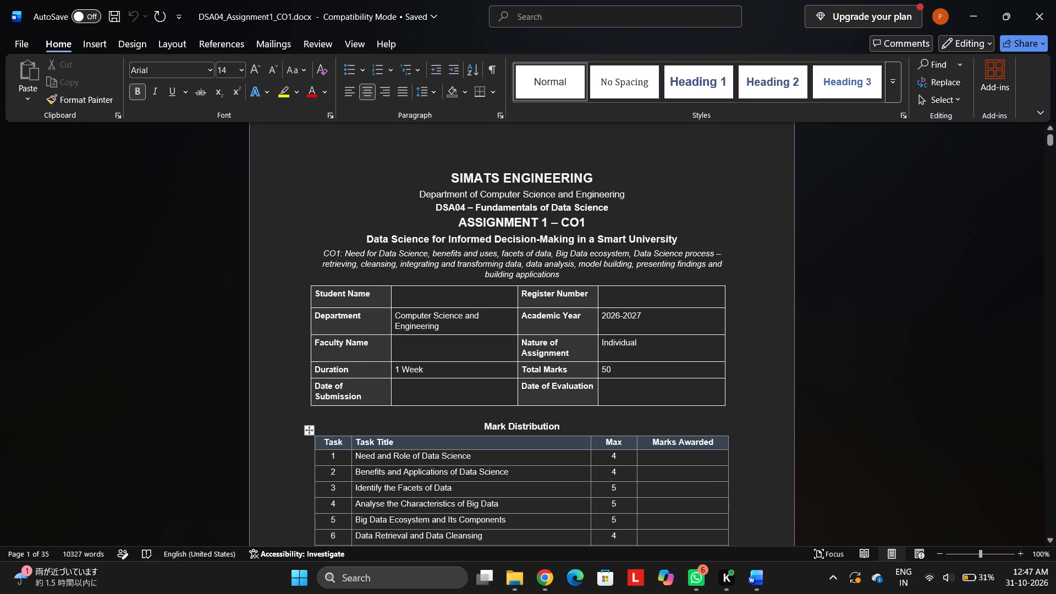
scroll(502, 353, "down", 3)
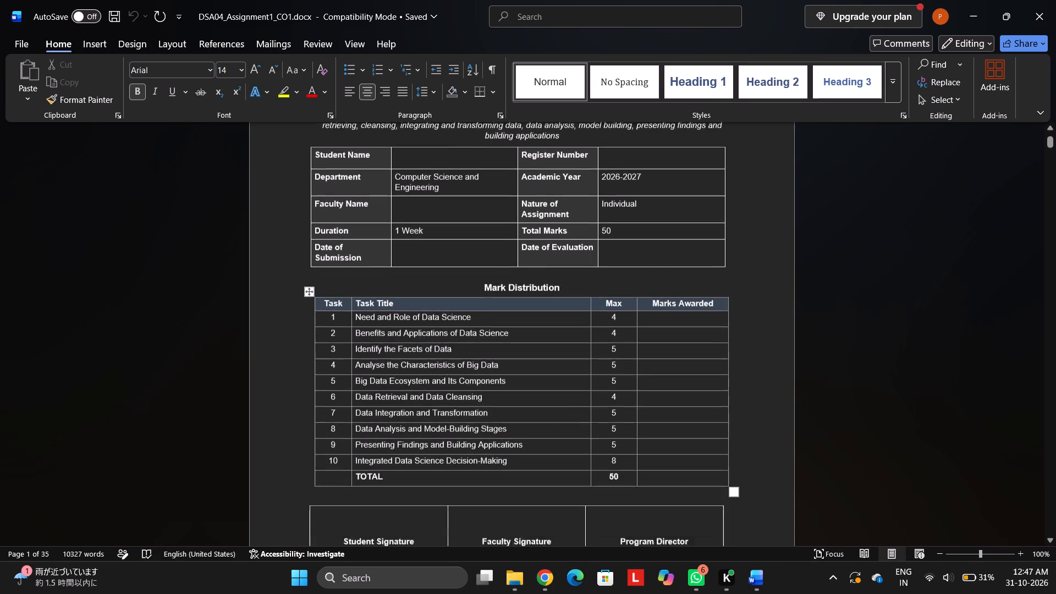
scroll(502, 353, "down", 5)
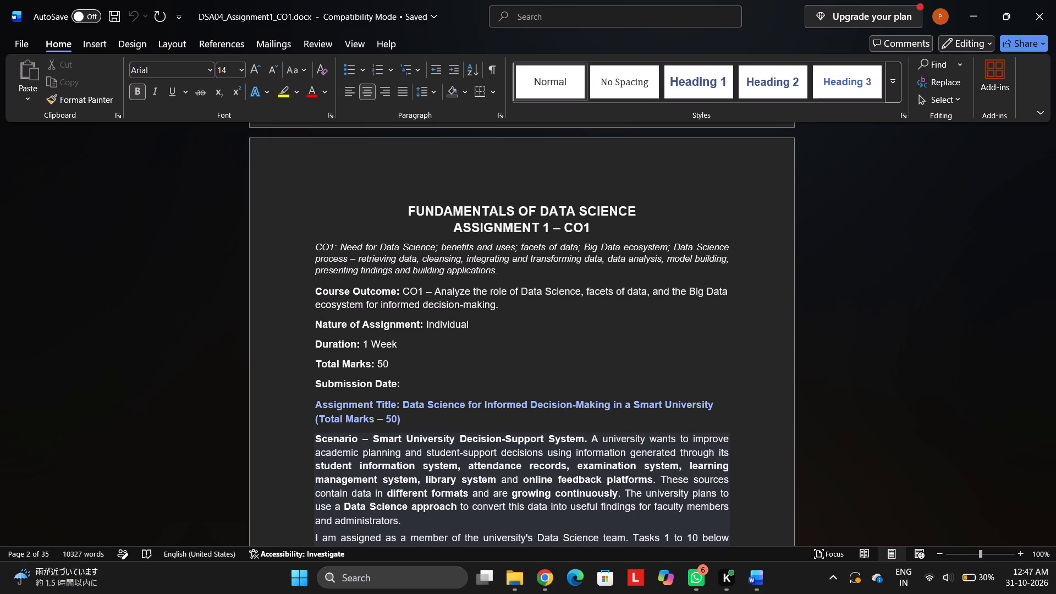
scroll(447, 405, "down", 4)
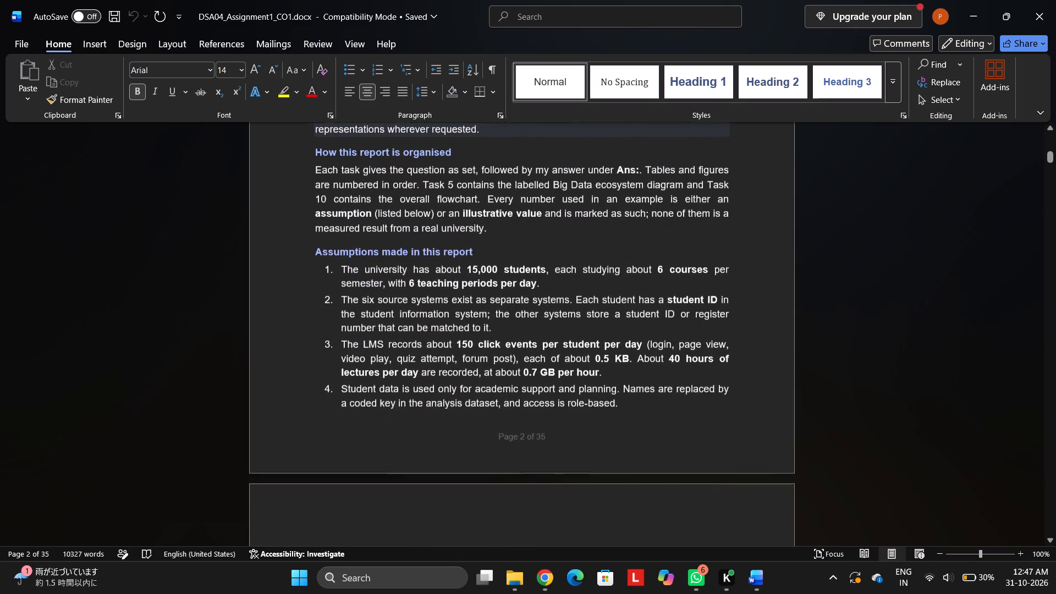
scroll(447, 405, "down", 1)
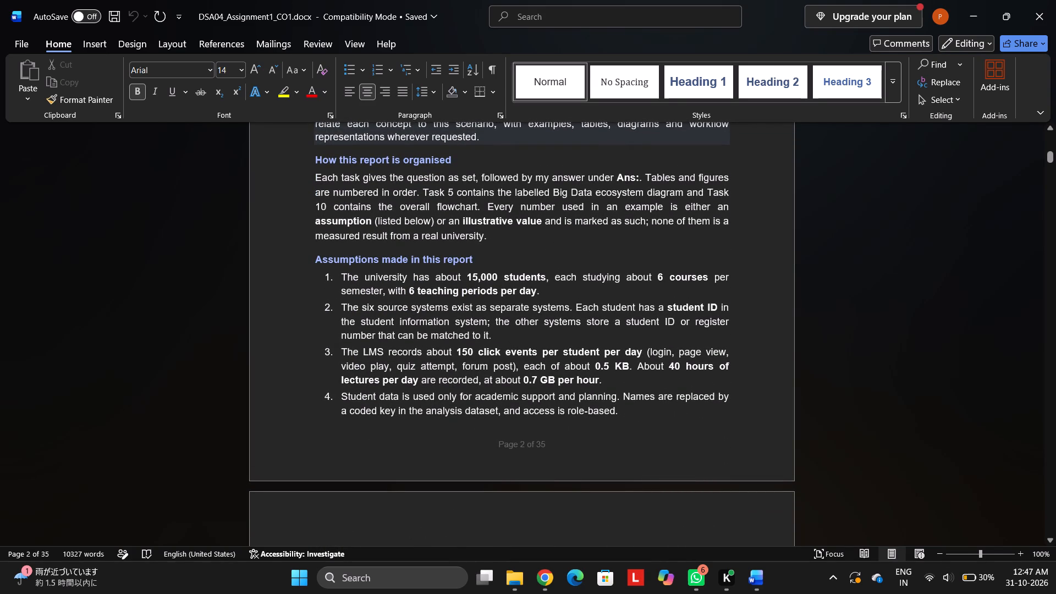
Replace the first letter of "the question" under How this report is organised so the word reads "The".
left_click(392, 181)
key("BackSpace")
key("t")
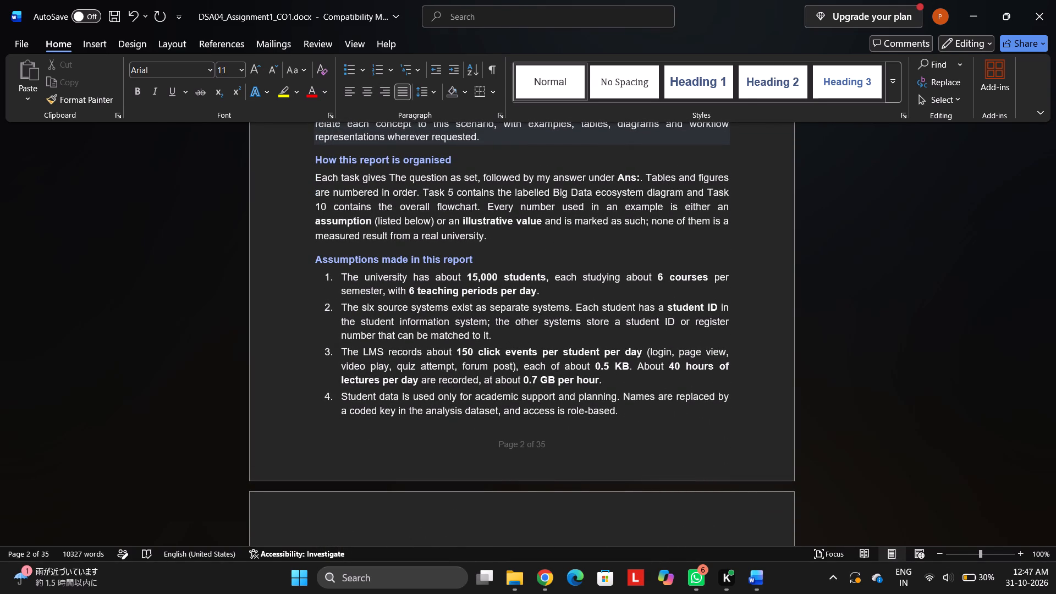
Review the remaining assumptions, the relation to CO1 and the Task 1 answer through Table 1 and Figure 1.
scroll(392, 181, "down", 4)
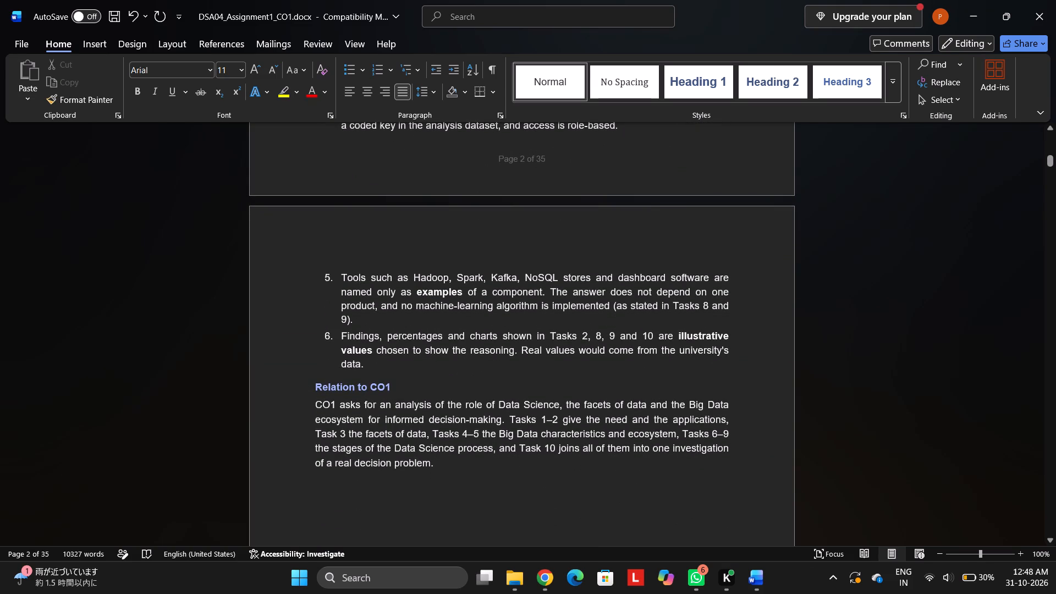
scroll(392, 359, "down", 2)
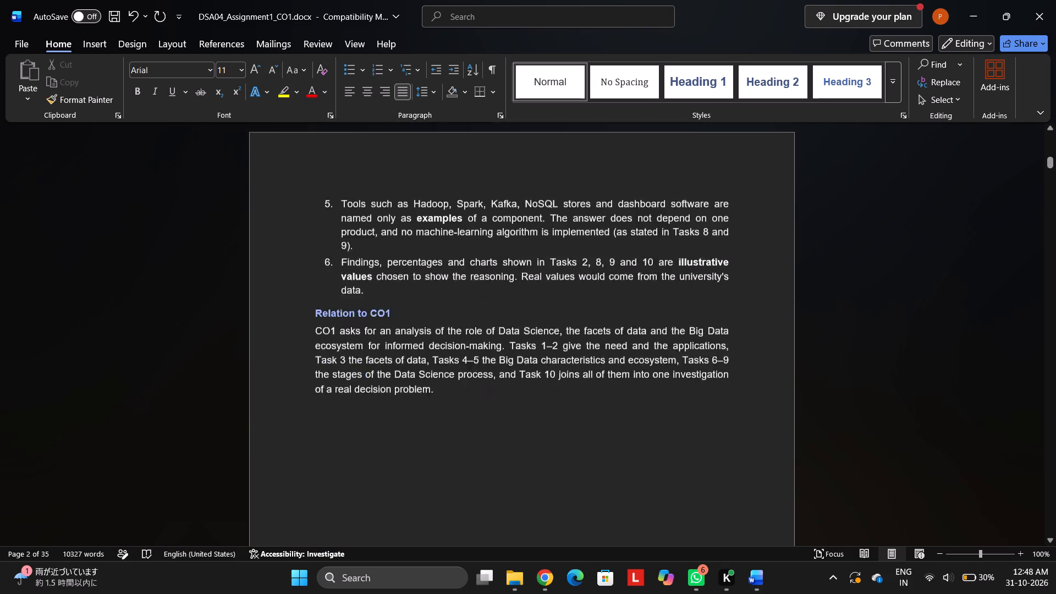
scroll(392, 359, "down", 6)
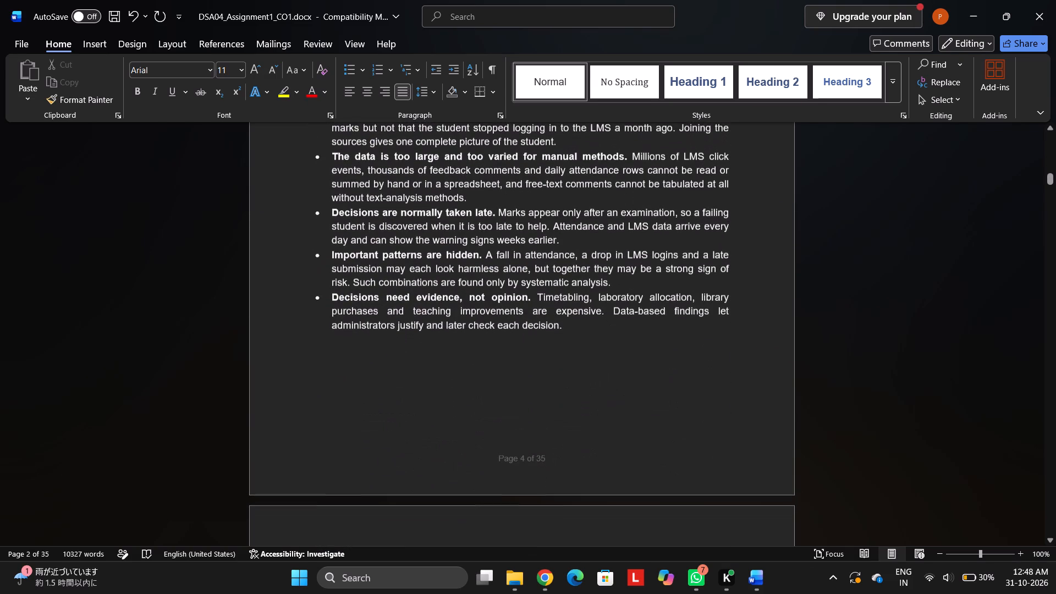
scroll(392, 359, "down", 5)
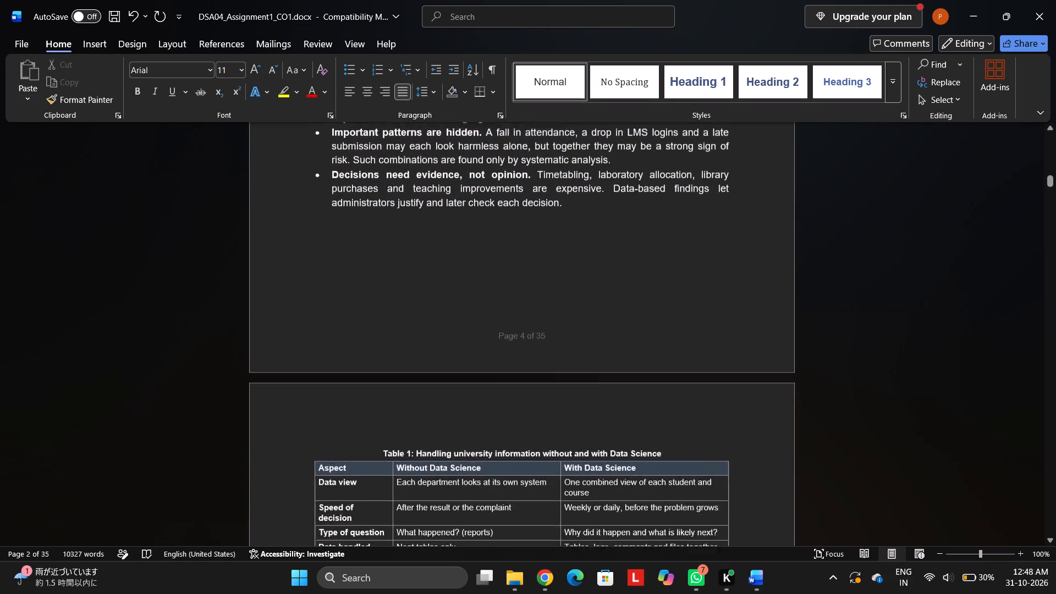
scroll(392, 359, "down", 5)
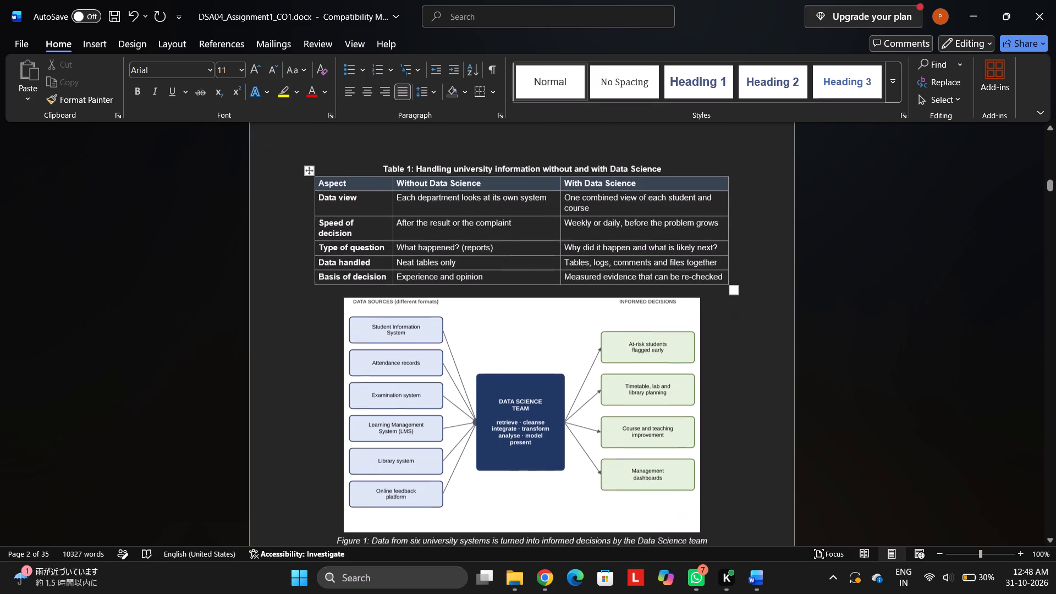
scroll(392, 359, "down", 1)
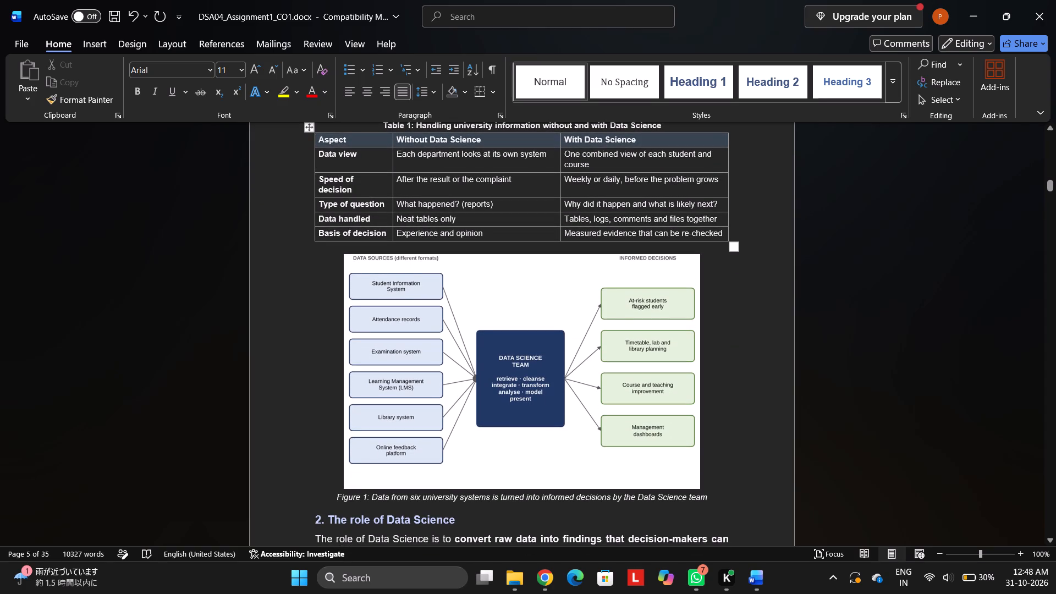
Remove the background shading from the header row of Table 1 by setting it to No Color.
left_click(383, 144)
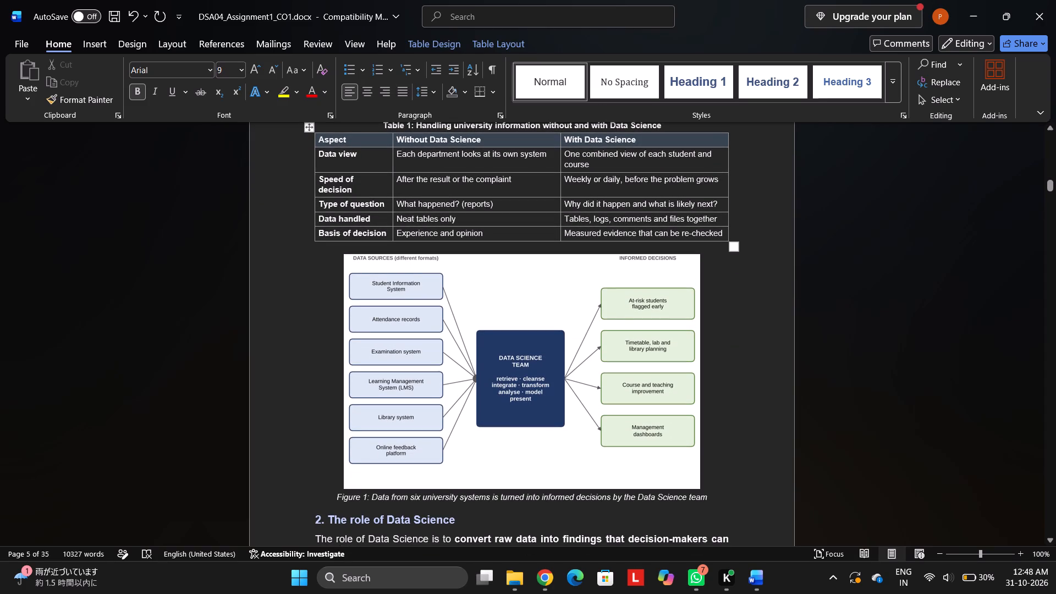
left_click(304, 129)
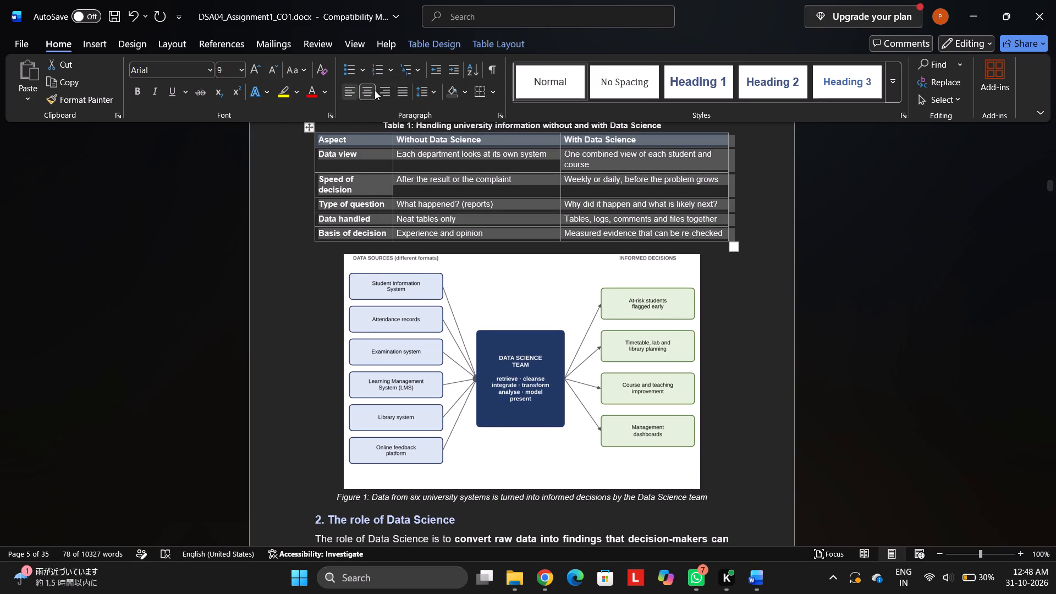
left_click(307, 126)
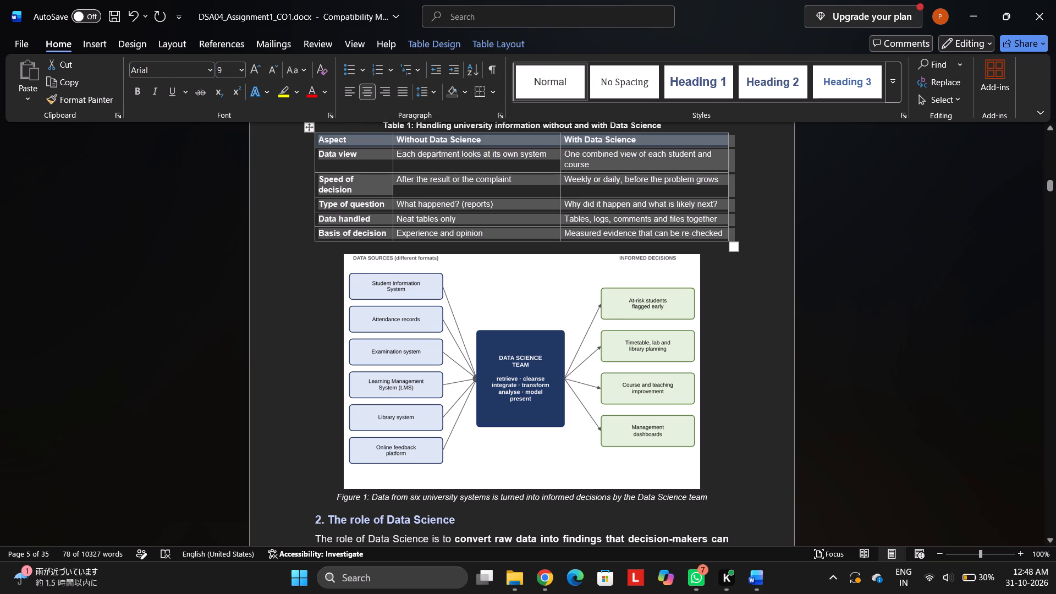
left_click(308, 124)
left_click(308, 124)
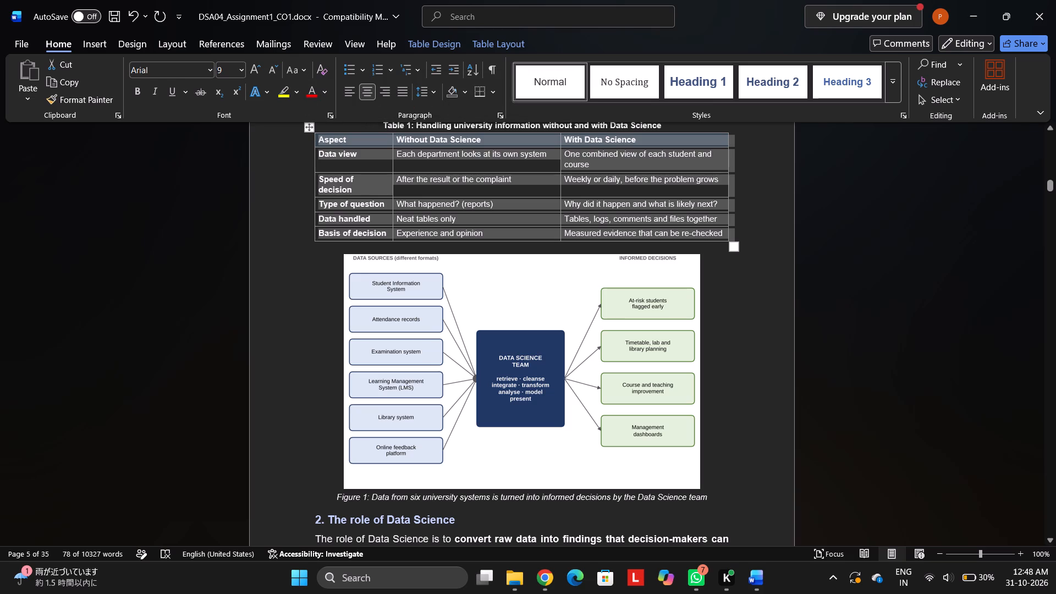
left_click(313, 129)
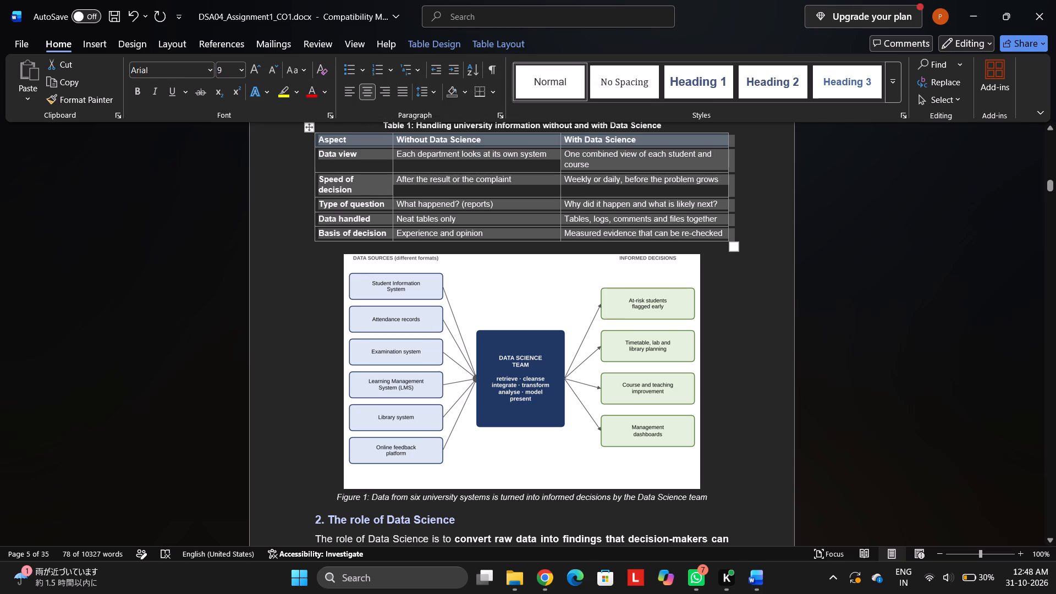
left_click(307, 128)
left_click(323, 140)
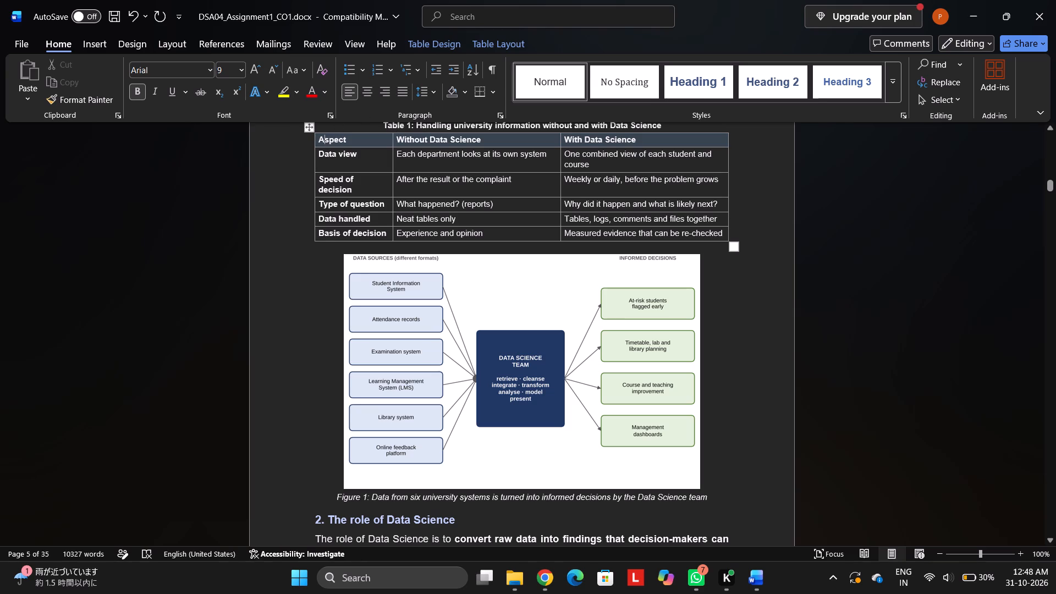
left_click_drag(356, 141, 503, 145)
left_click_drag(503, 145, 570, 139)
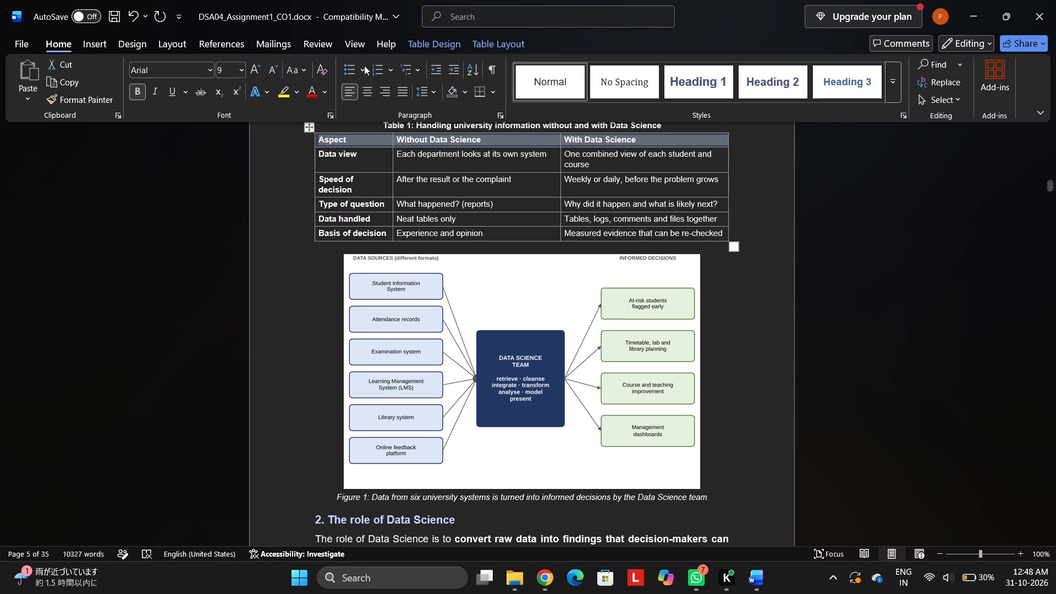
left_click(464, 89)
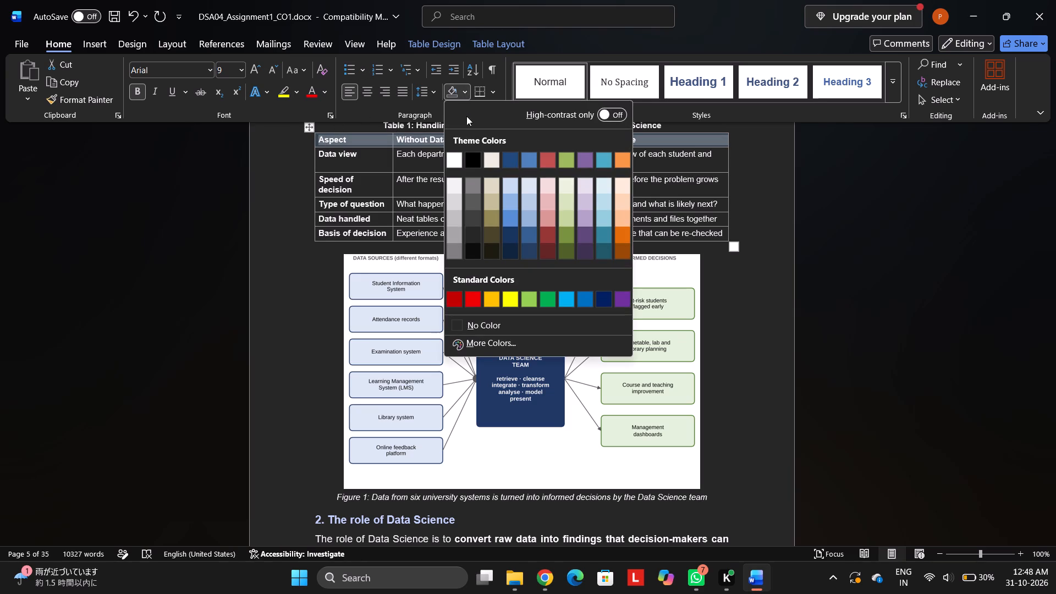
left_click(489, 325)
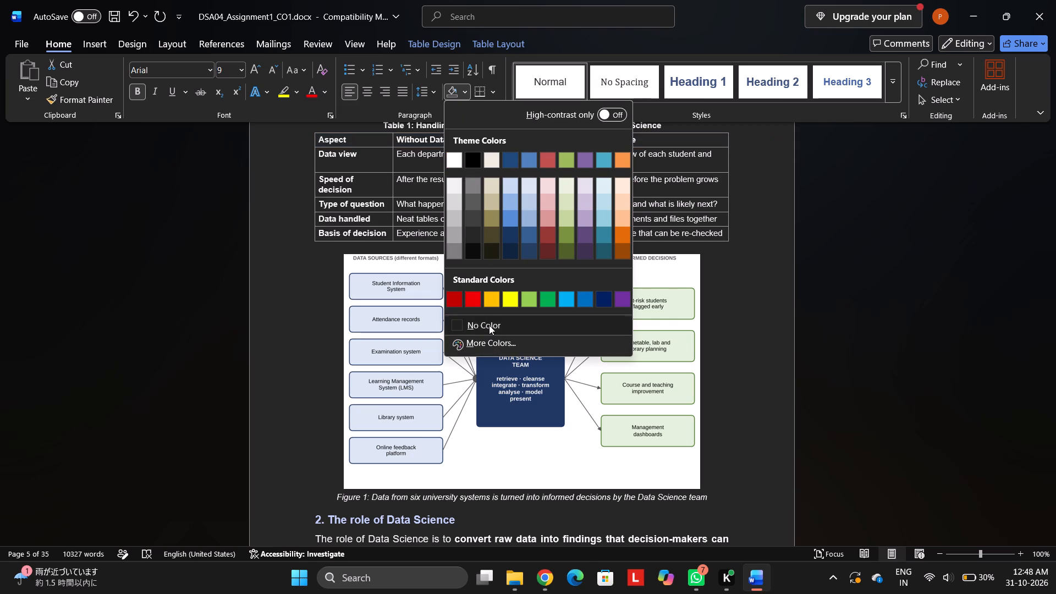
left_click(282, 268)
Remove the background shading from the header row of the Mark Distribution table on the cover page with No Color.
scroll(282, 268, "up", 1)
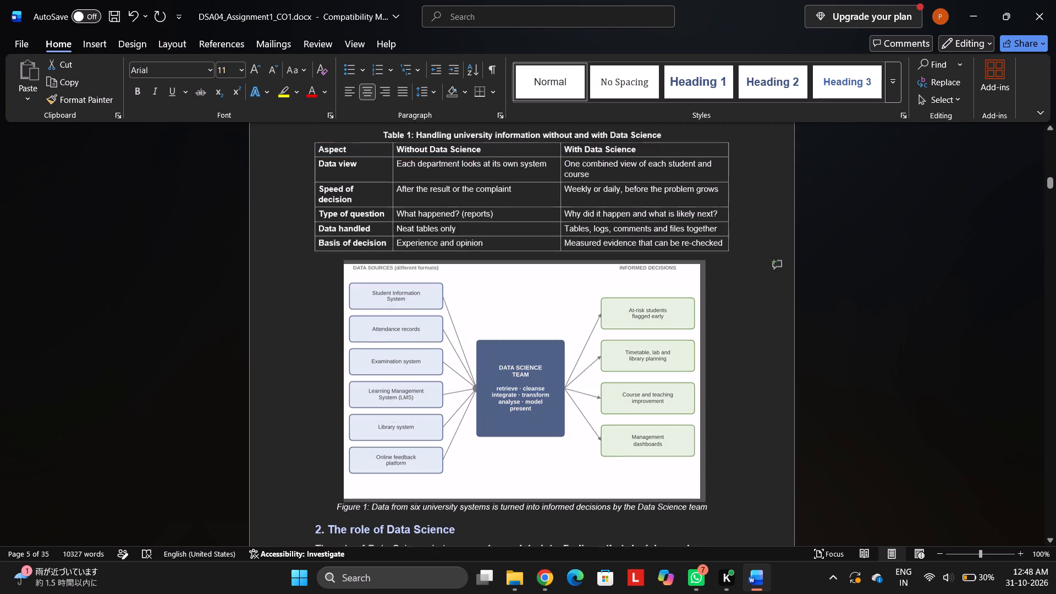
scroll(282, 268, "up", 8)
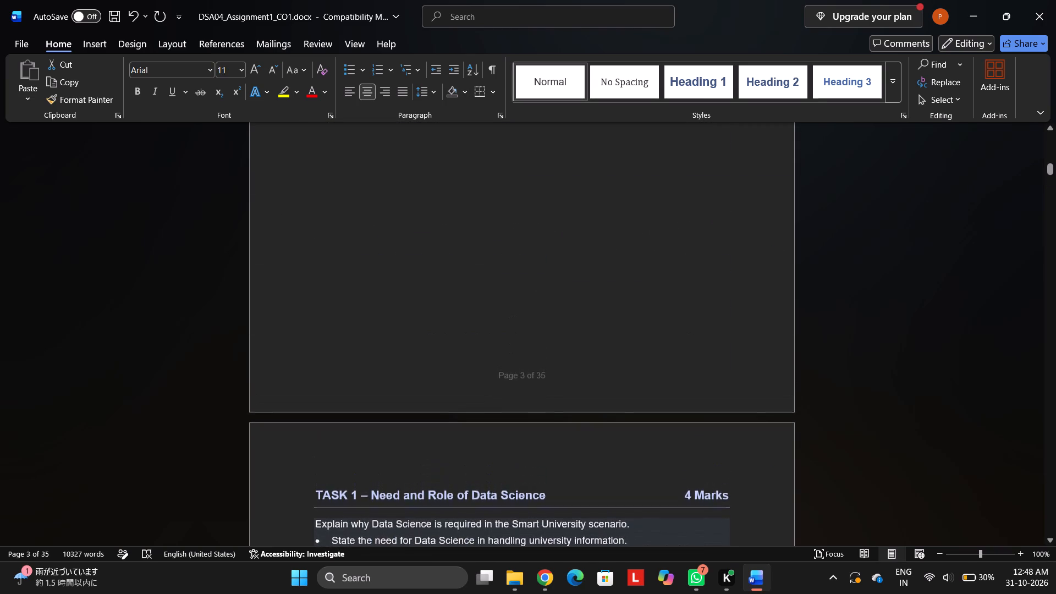
scroll(282, 268, "up", 7)
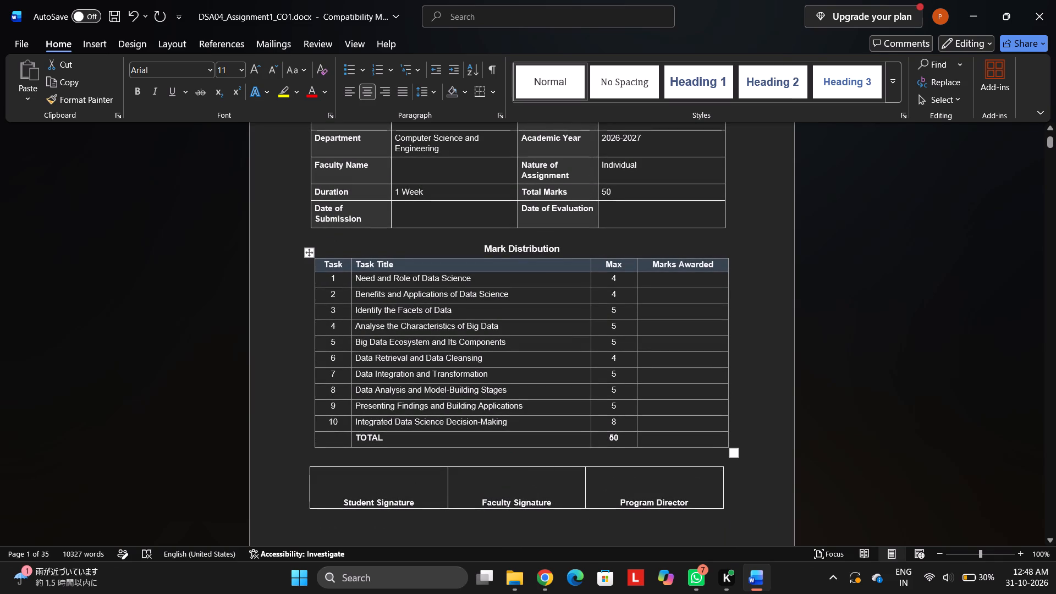
left_click_drag(346, 262, 504, 256)
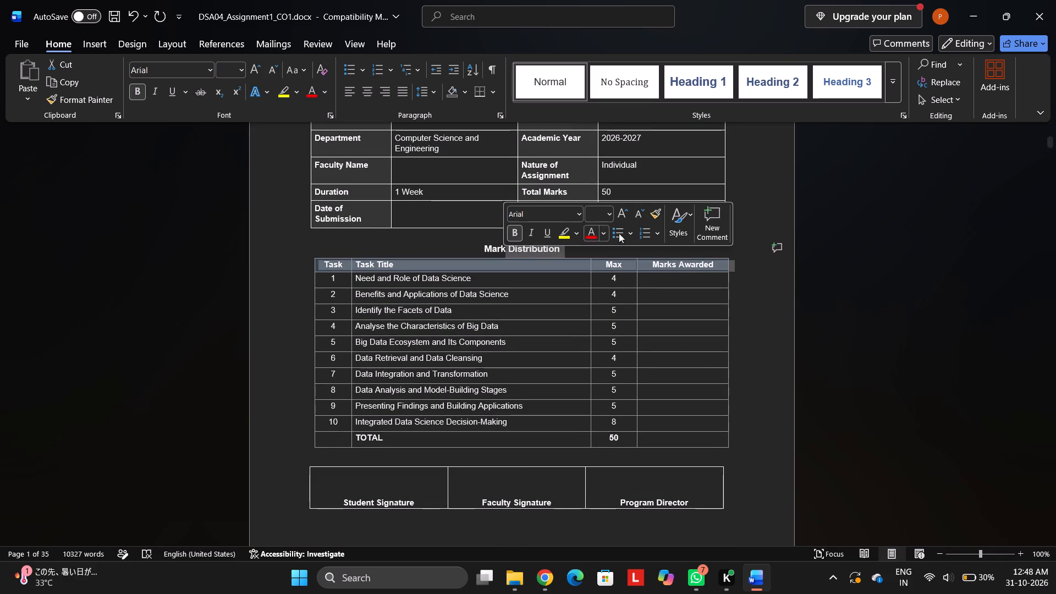
left_click(461, 91)
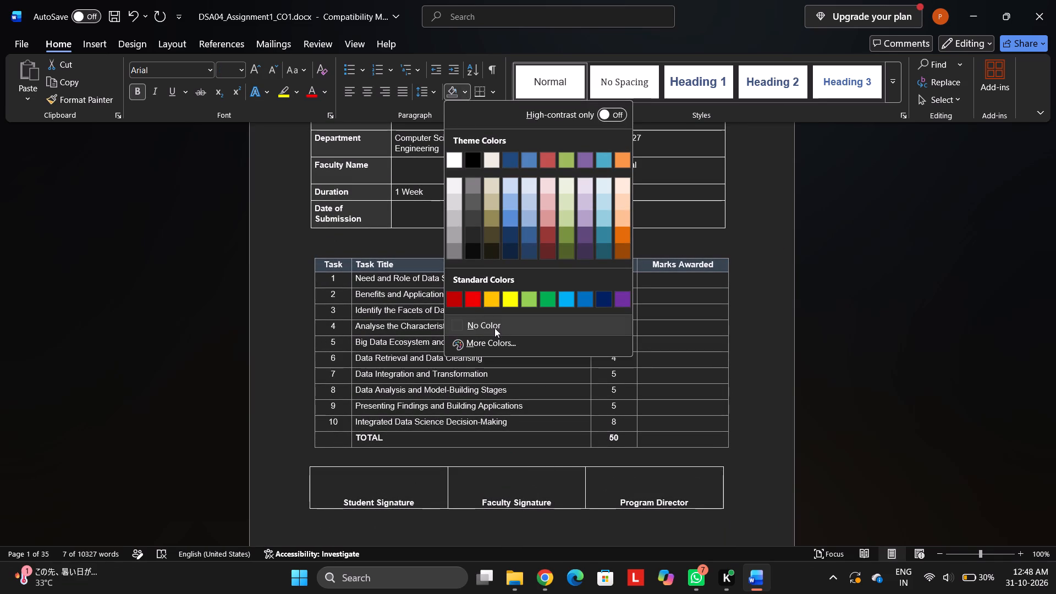
left_click(494, 328)
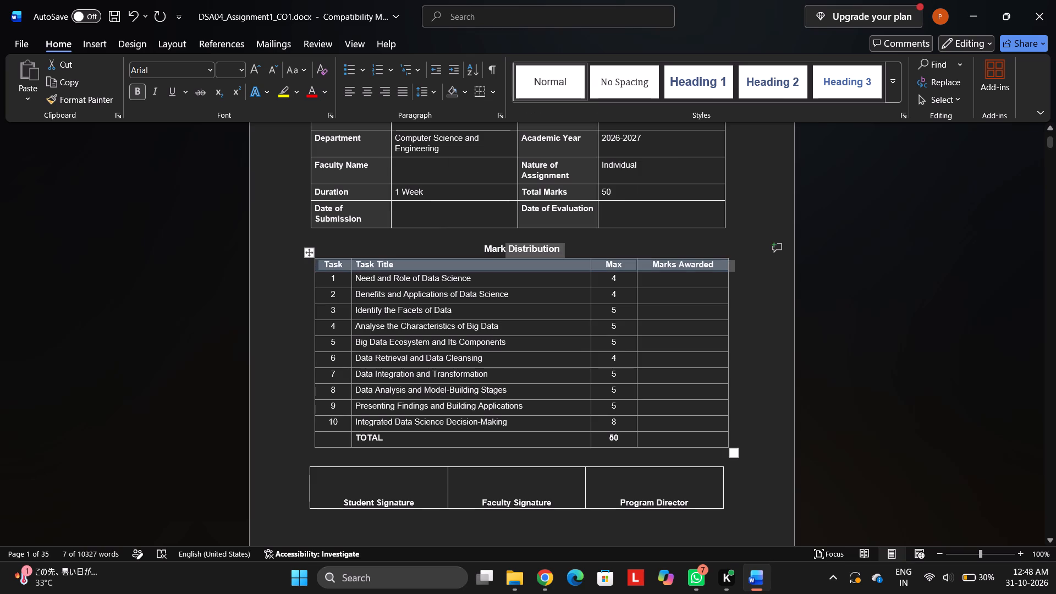
left_click(269, 328)
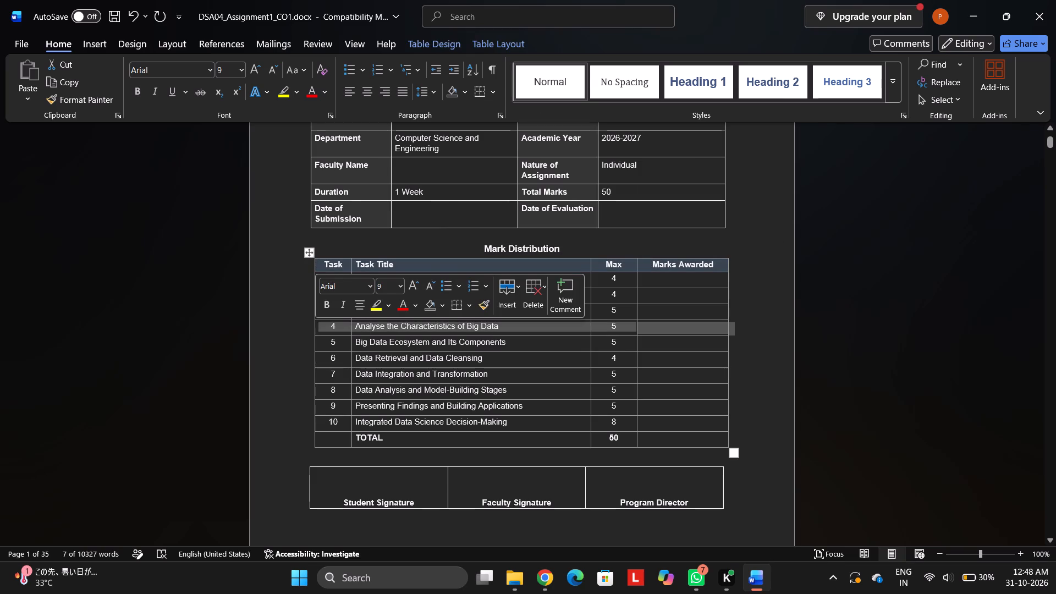
left_click_drag(340, 266, 656, 263)
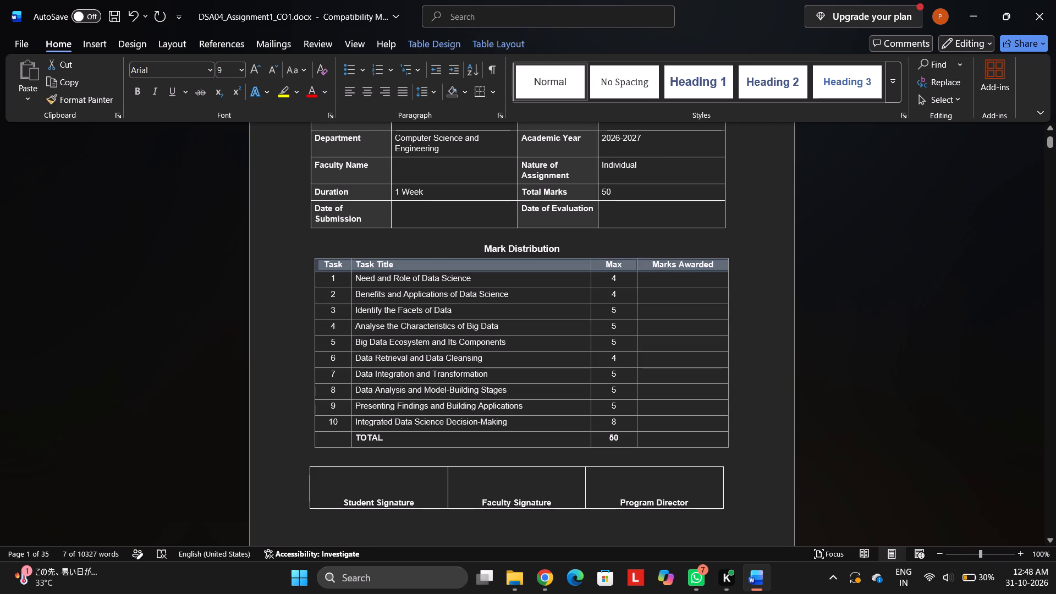
left_click_drag(656, 263, 698, 265)
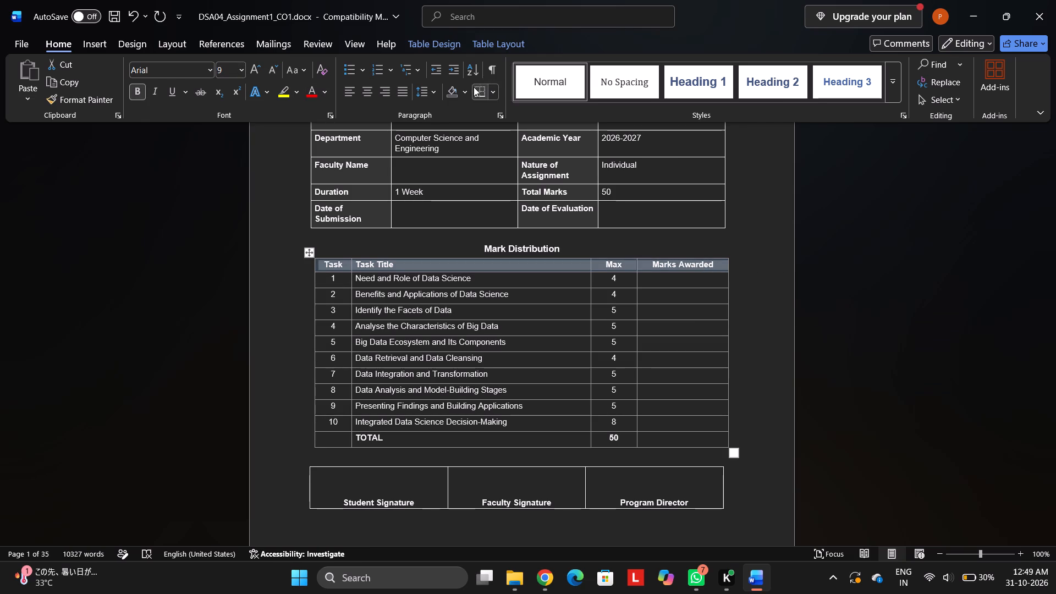
left_click(458, 89)
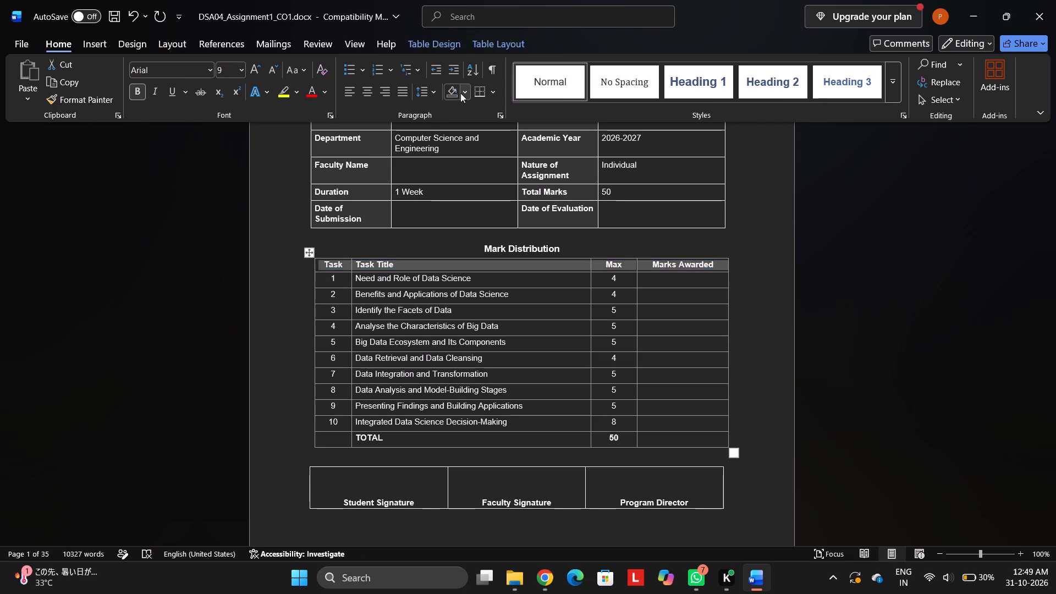
Remove the background shading from the question block under the TASK 1 heading, from the opening sentence through Bloom's Level, with No Color.
scroll(283, 343, "down", 5)
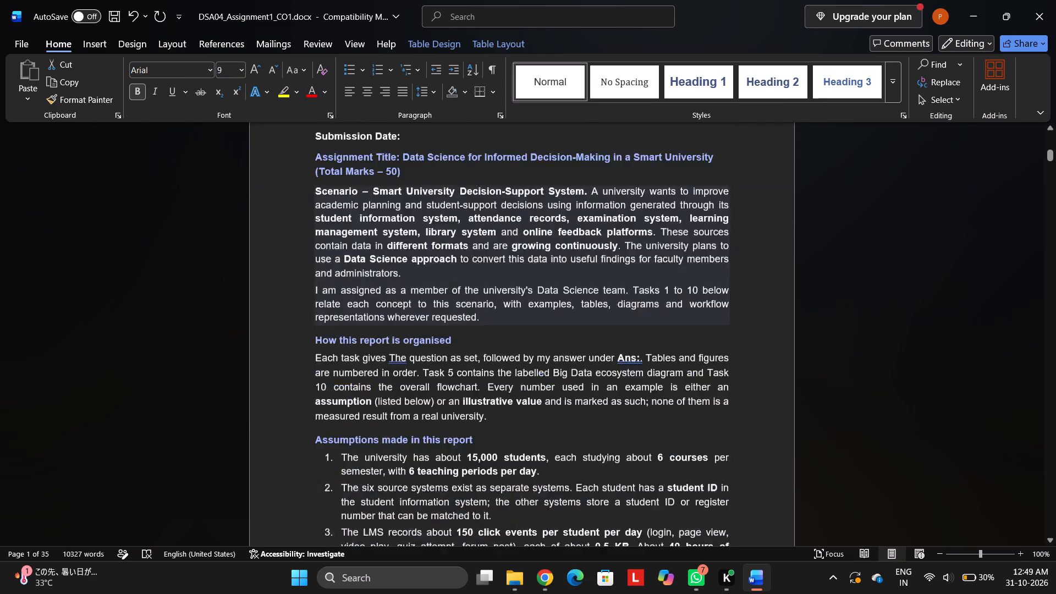
scroll(283, 343, "down", 10)
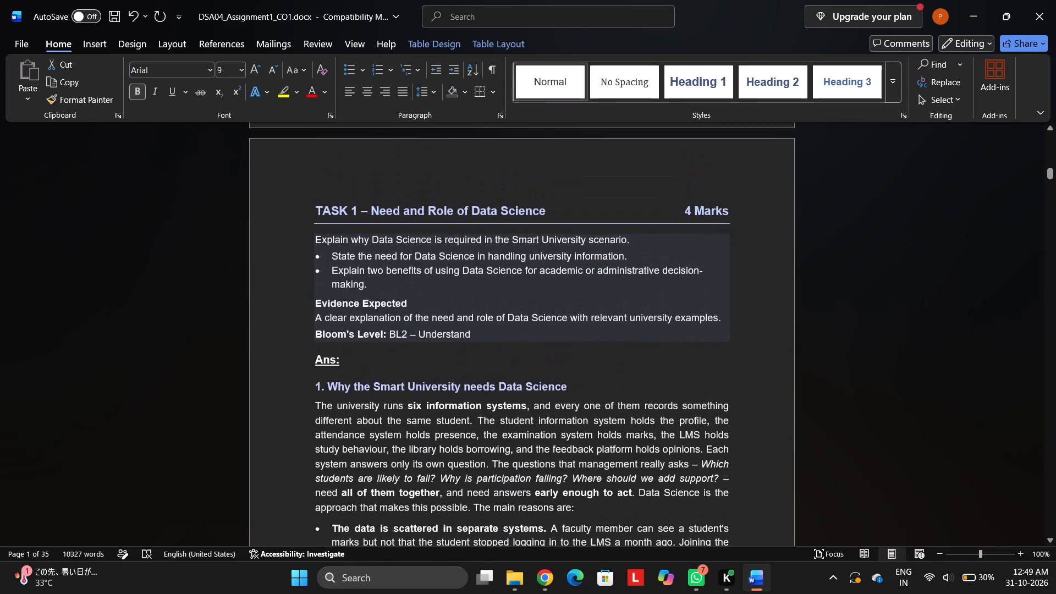
left_click(337, 271)
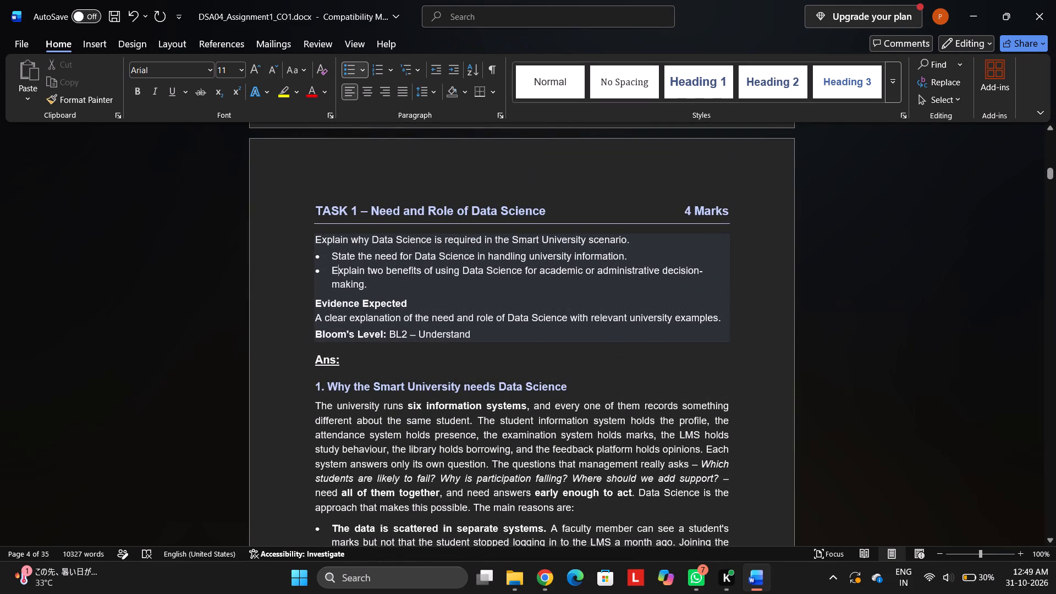
left_click_drag(320, 238, 449, 332)
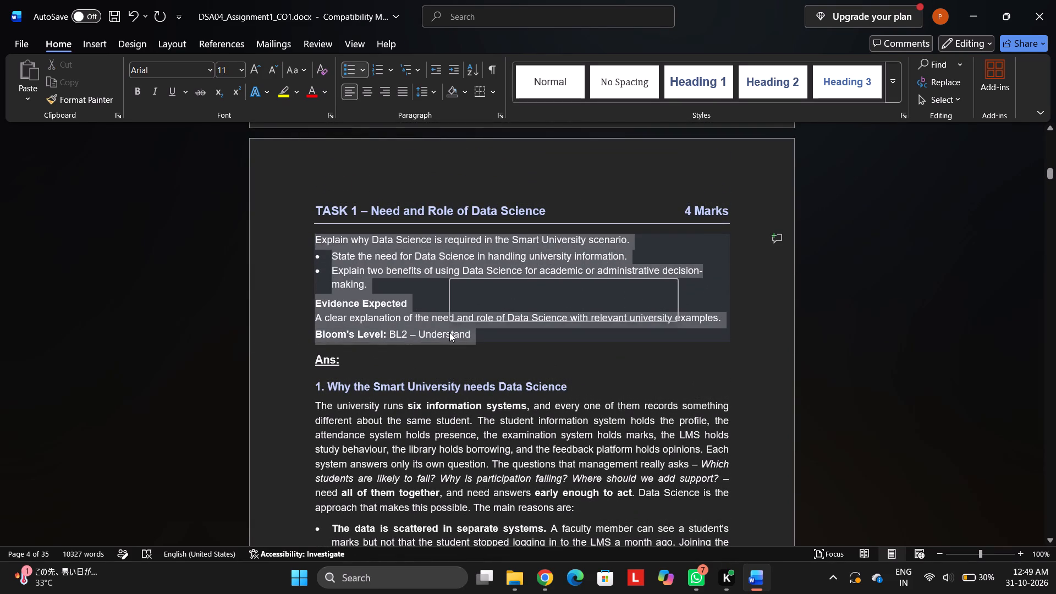
left_click(452, 95)
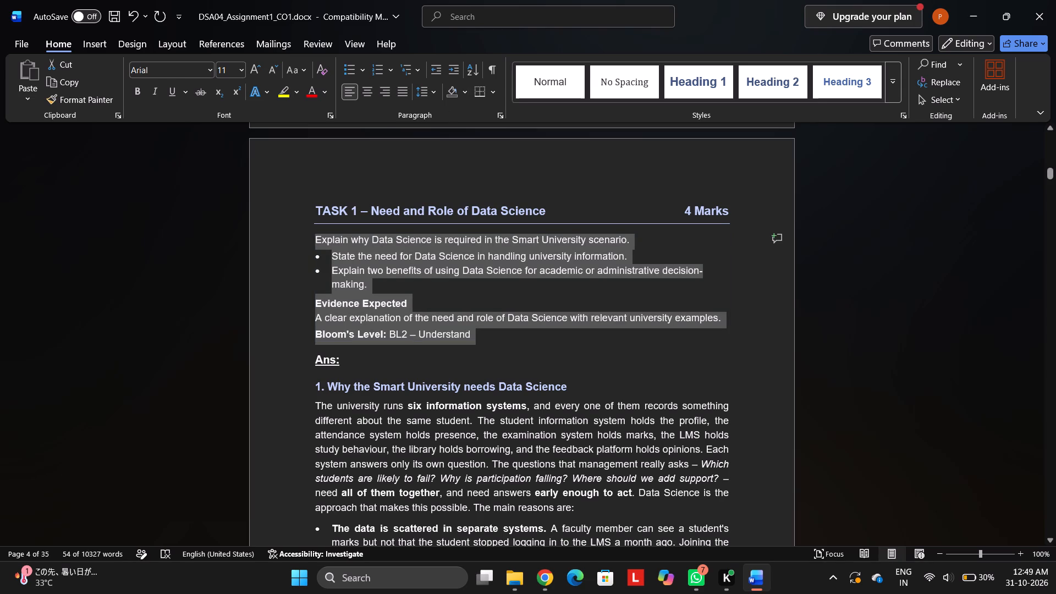
left_click(279, 322)
Remove the background shading from the header row of Table 2, the four levels of questions, with No Color.
scroll(279, 322, "down", 2)
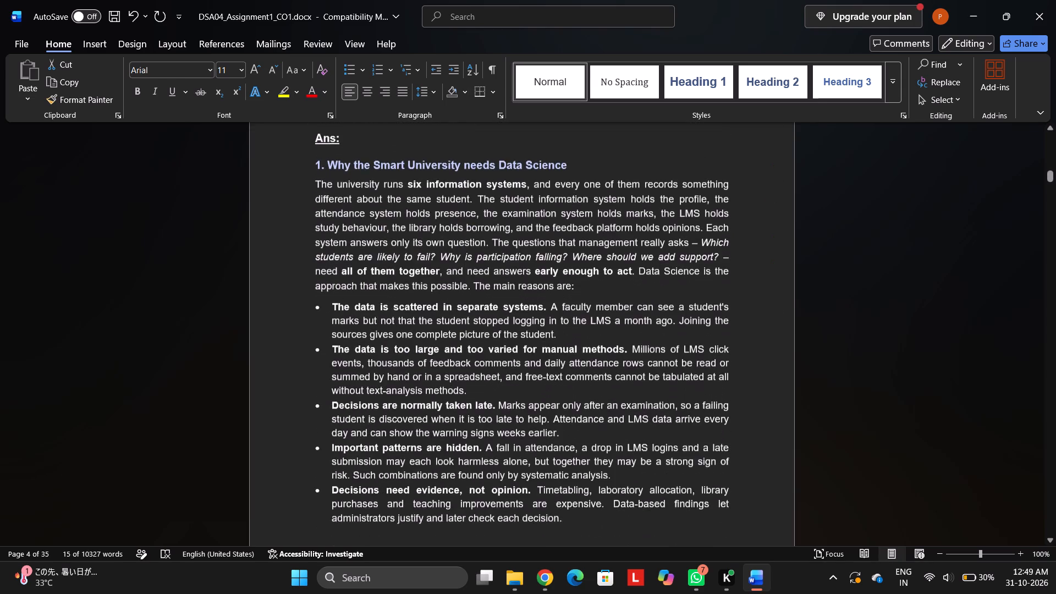
scroll(279, 322, "down", 3)
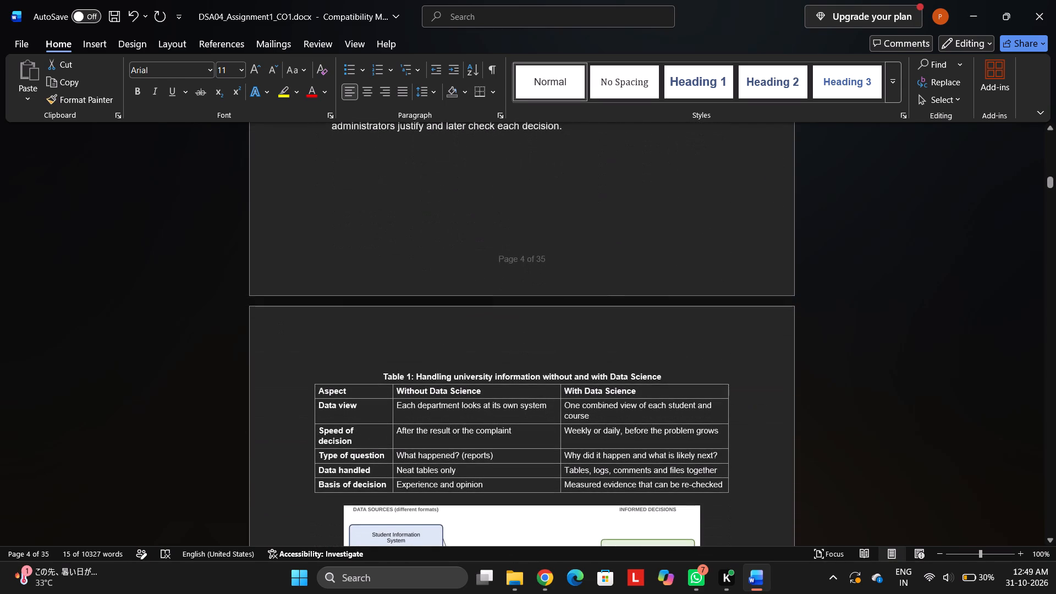
scroll(256, 287, "down", 3)
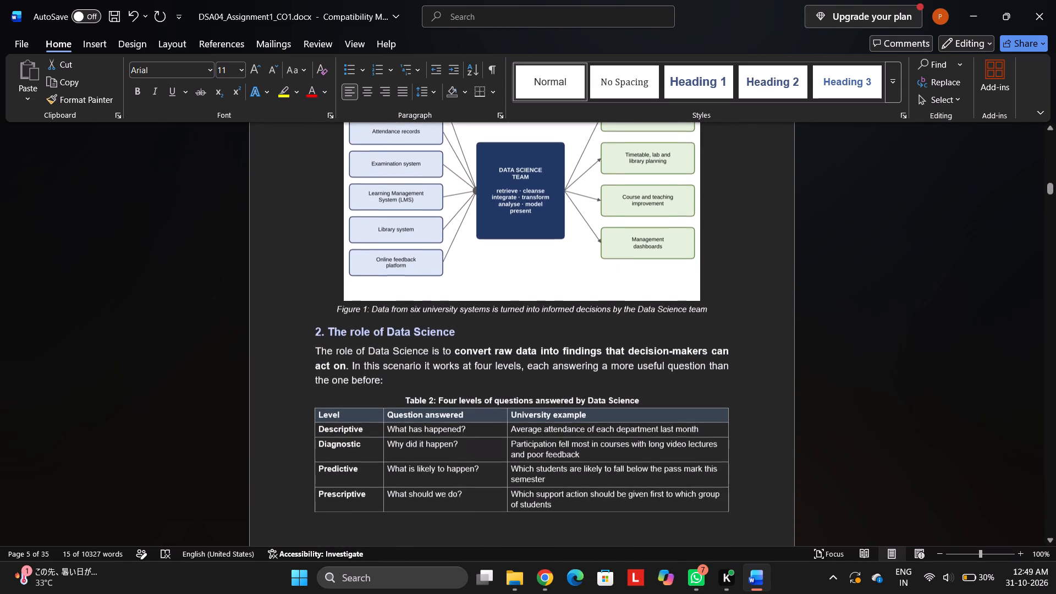
scroll(256, 287, "down", 1)
left_click_drag(348, 392, 350, 392)
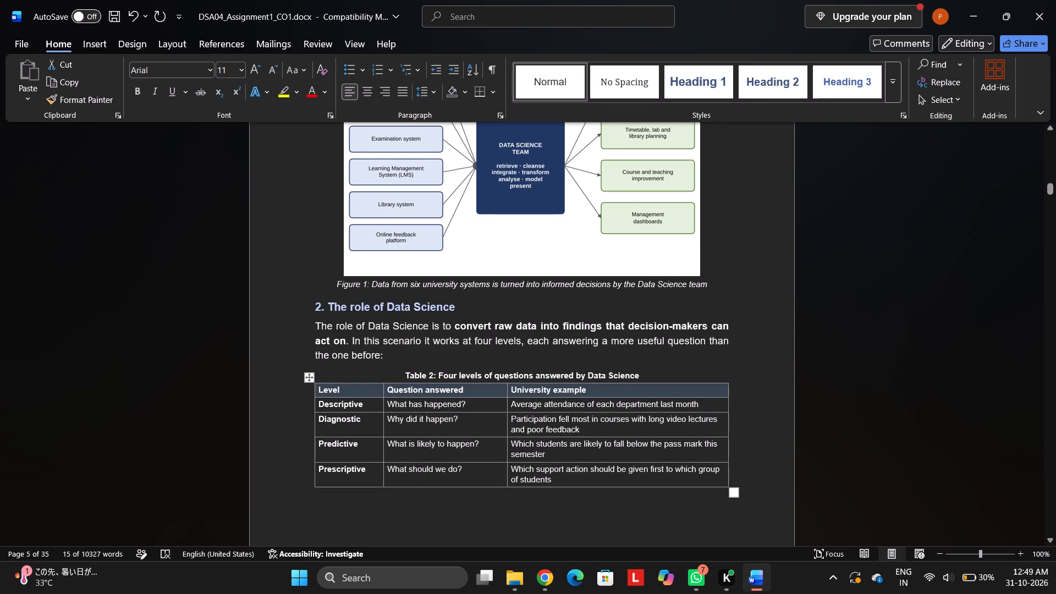
left_click_drag(350, 392, 557, 387)
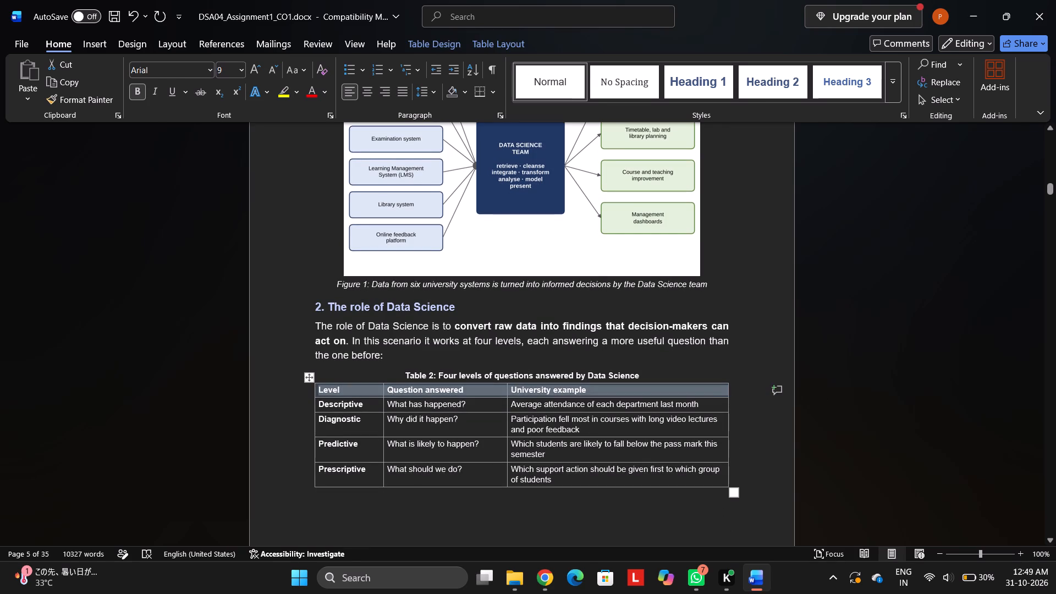
left_click(454, 91)
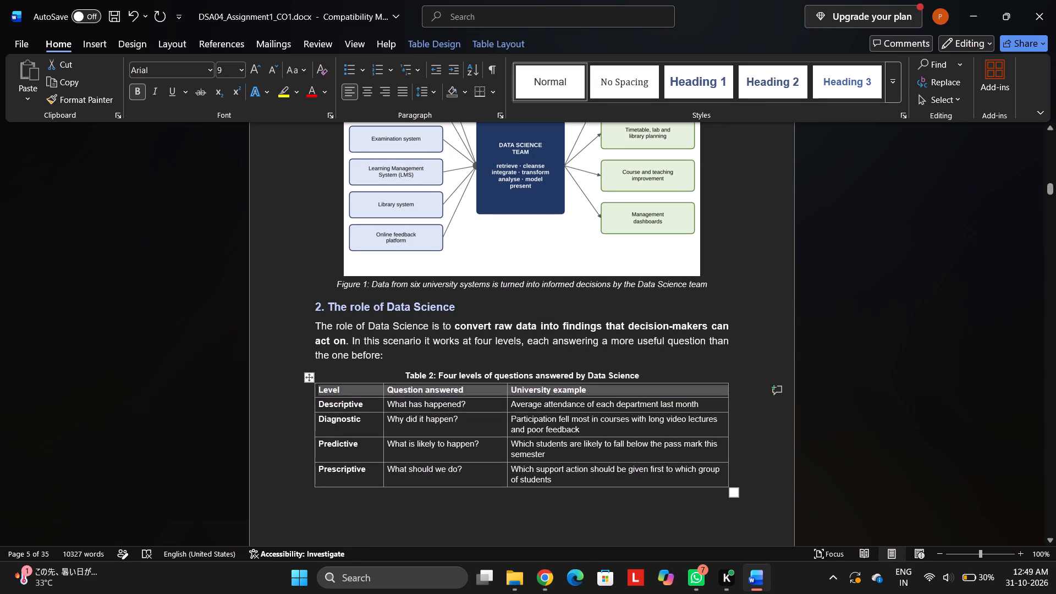
Clear the background shading of the question block under the TASK 2 heading, through the Bloom's Level line, with No Color.
scroll(325, 380, "down", 7)
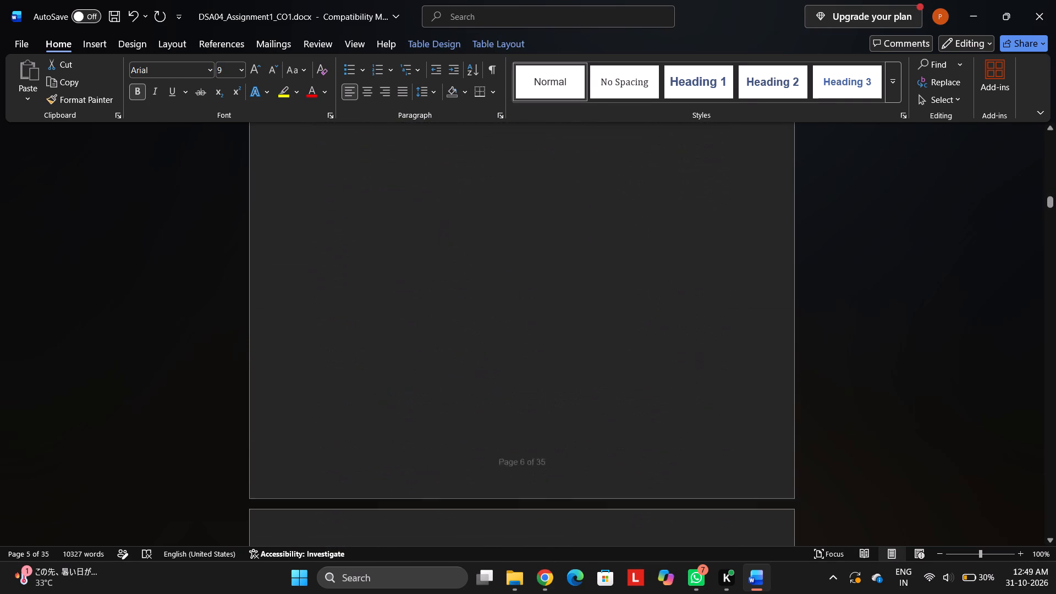
scroll(325, 380, "down", 3)
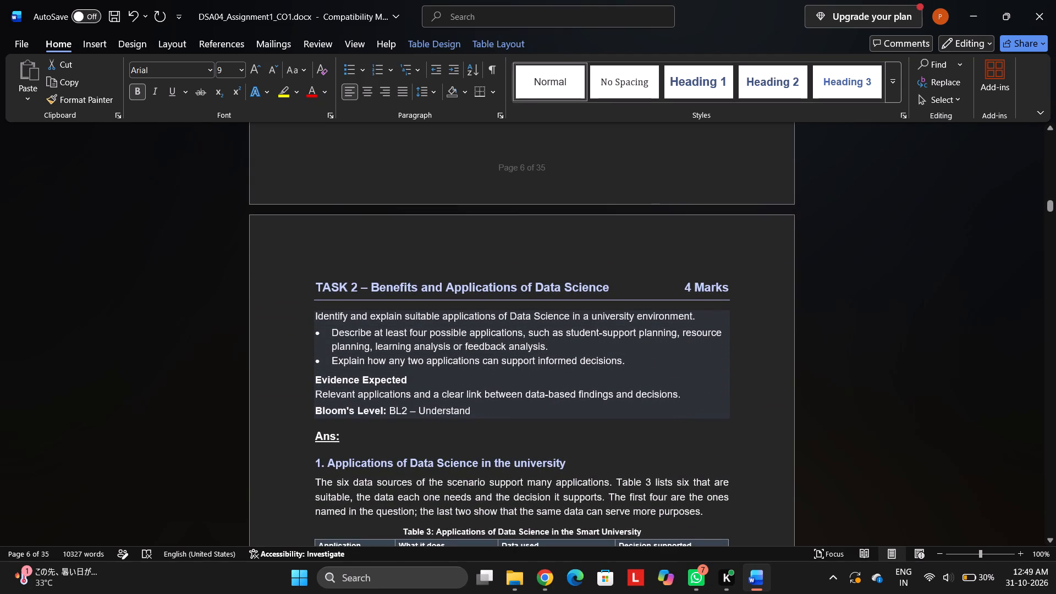
left_click_drag(324, 310, 475, 406)
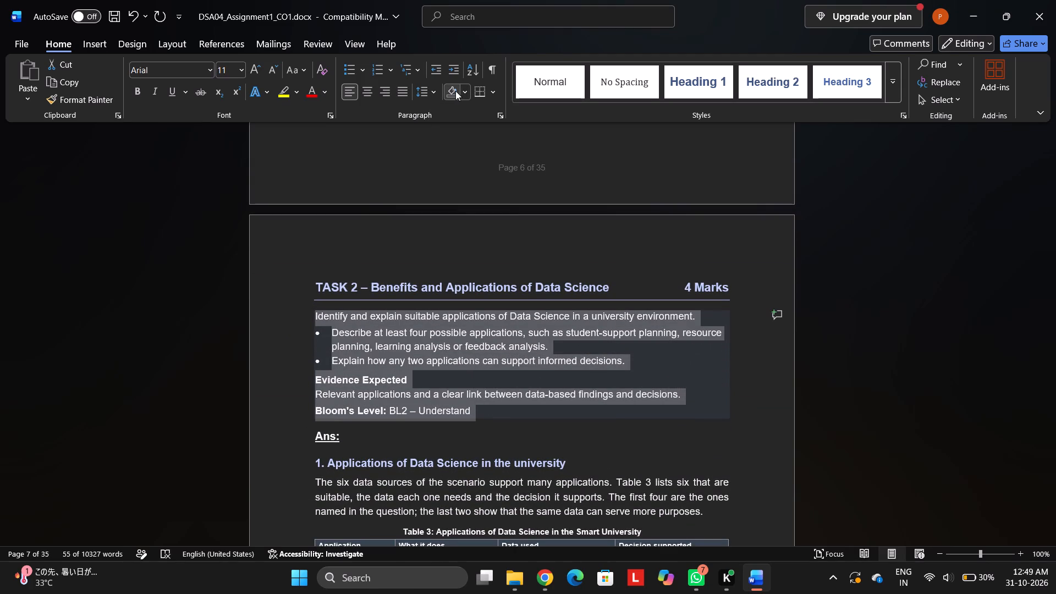
left_click(454, 90)
Clear the background shading from the header row of Table 3, Applications of Data Science in the Smart University, with No Color.
scroll(345, 354, "down", 4)
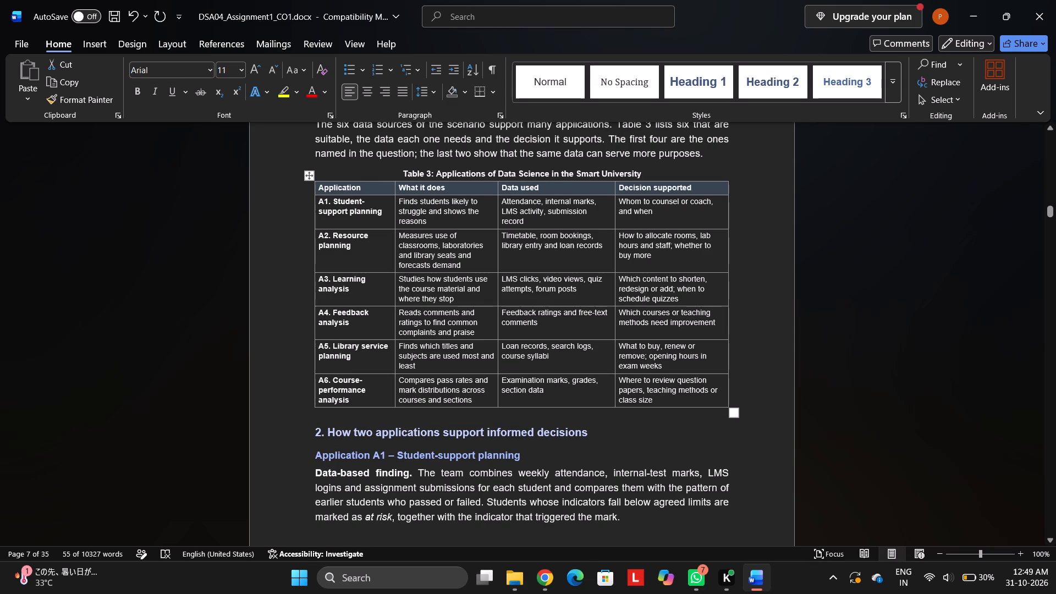
left_click_drag(375, 187, 586, 207)
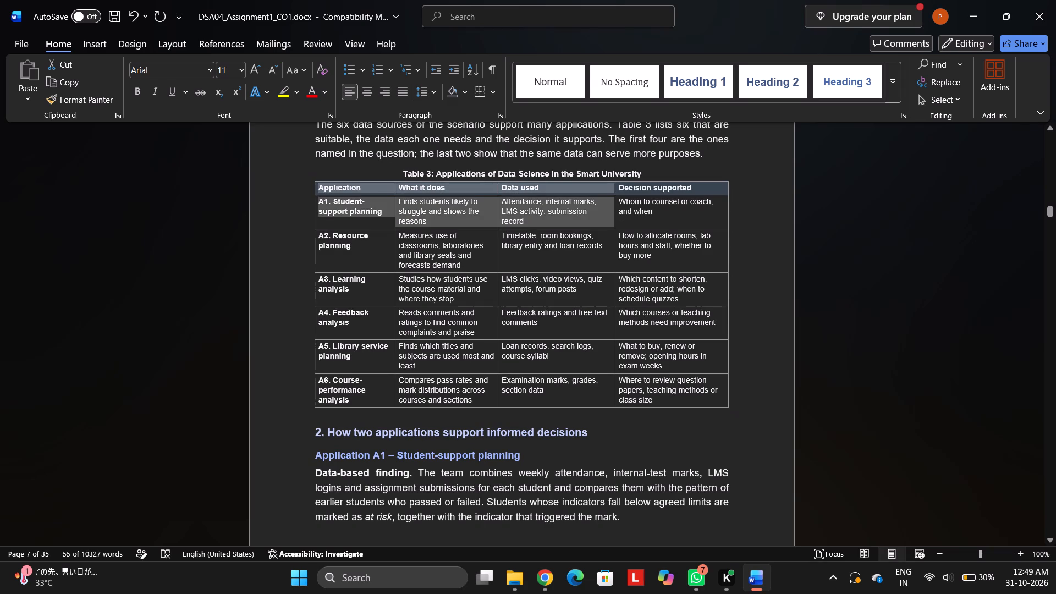
left_click_drag(586, 207, 659, 194)
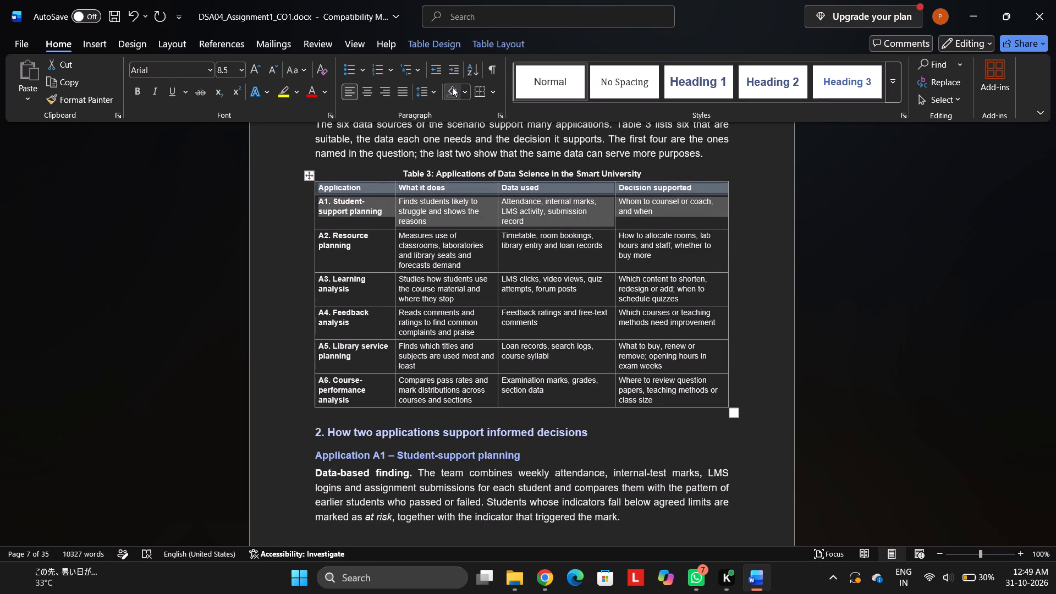
left_click(452, 87)
Remove the background shading from the header row of Table 4, the student-support planning table, with No Color.
scroll(284, 383, "down", 2)
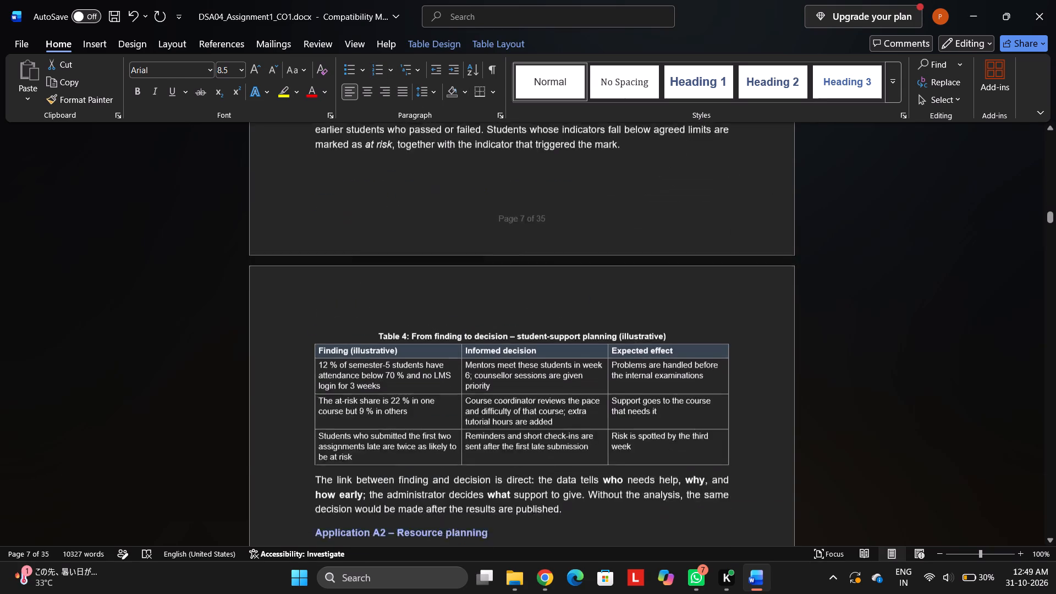
scroll(284, 383, "down", 2)
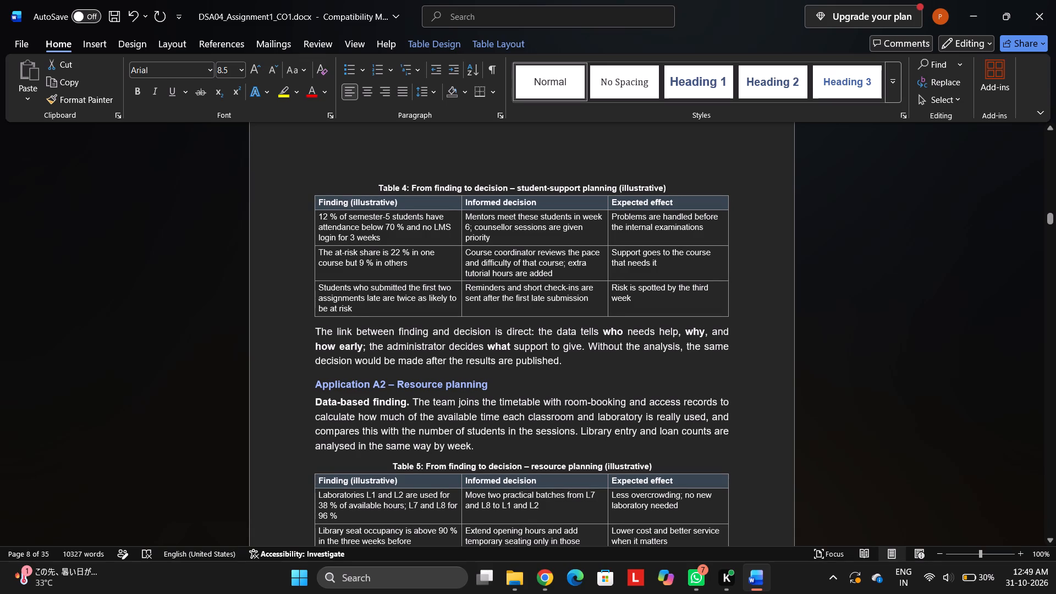
left_click_drag(422, 203, 637, 201)
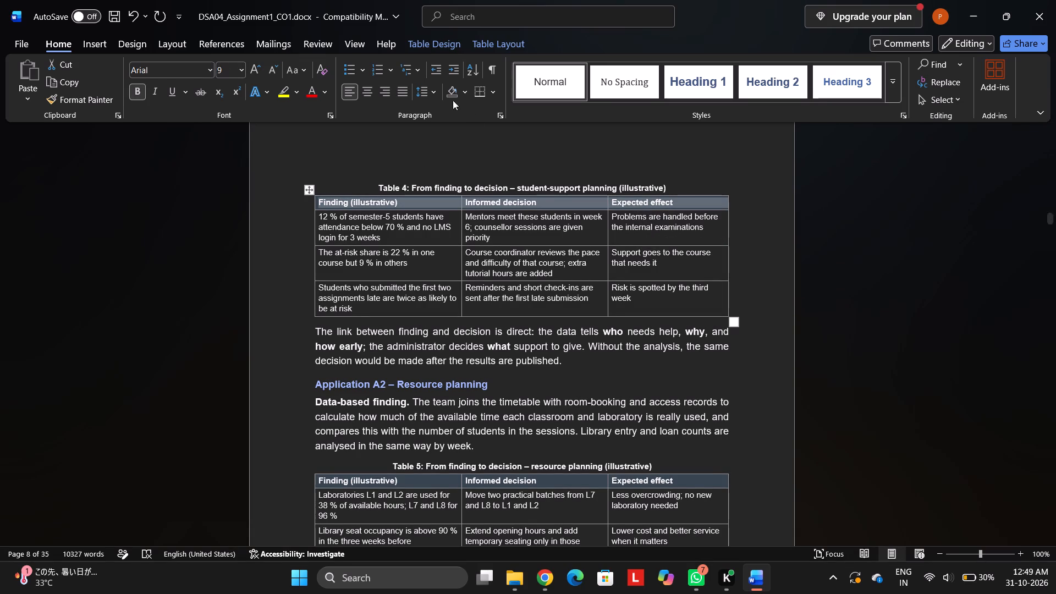
left_click(450, 93)
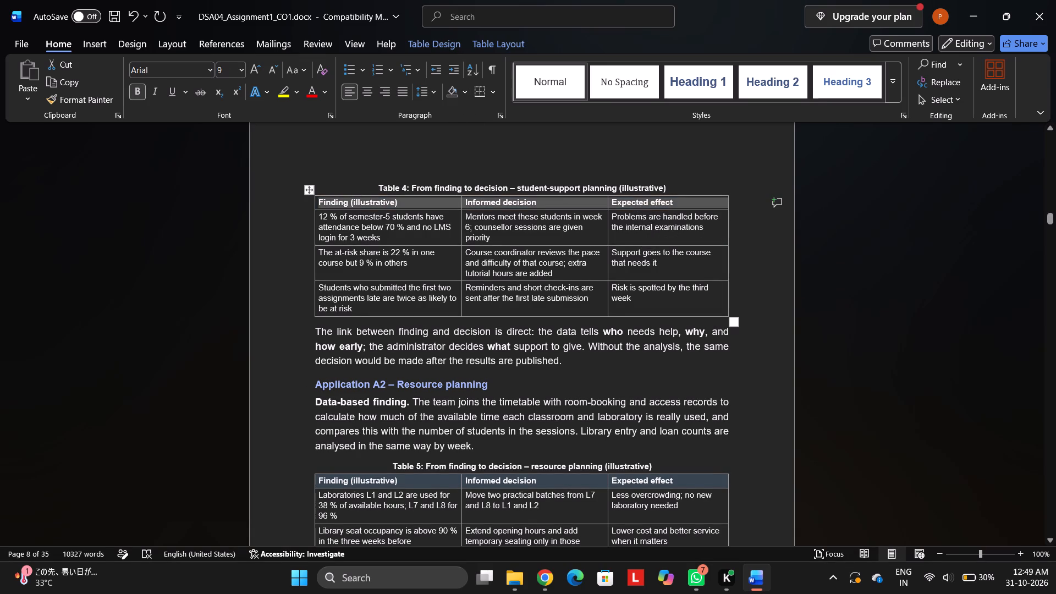
Remove the background shading from the header row of Table 5, the resource planning table, selecting only that row without its caption.
left_click_drag(399, 481, 698, 472)
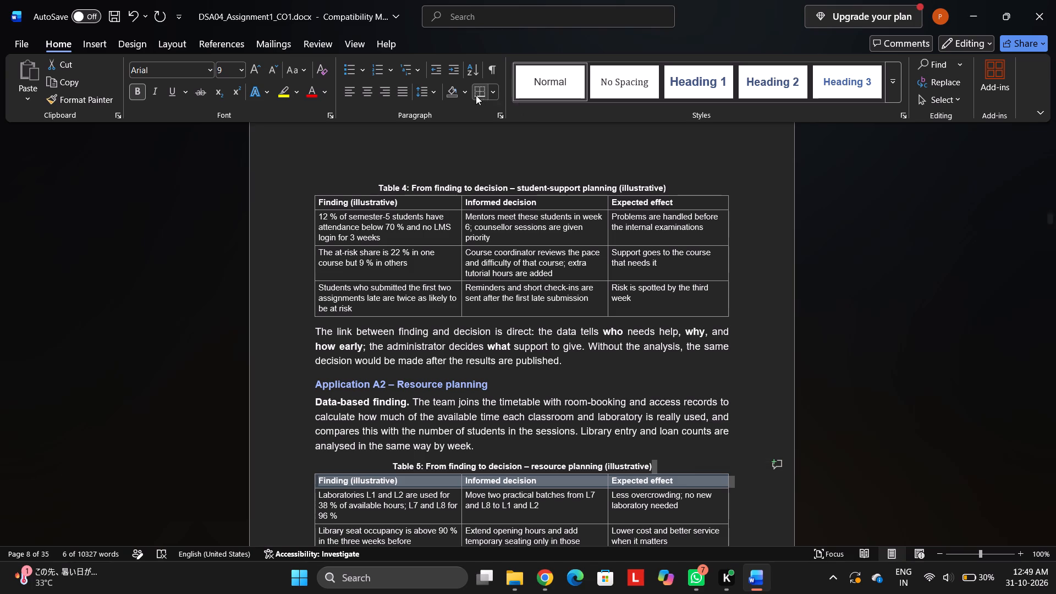
left_click(453, 90)
left_click(448, 90)
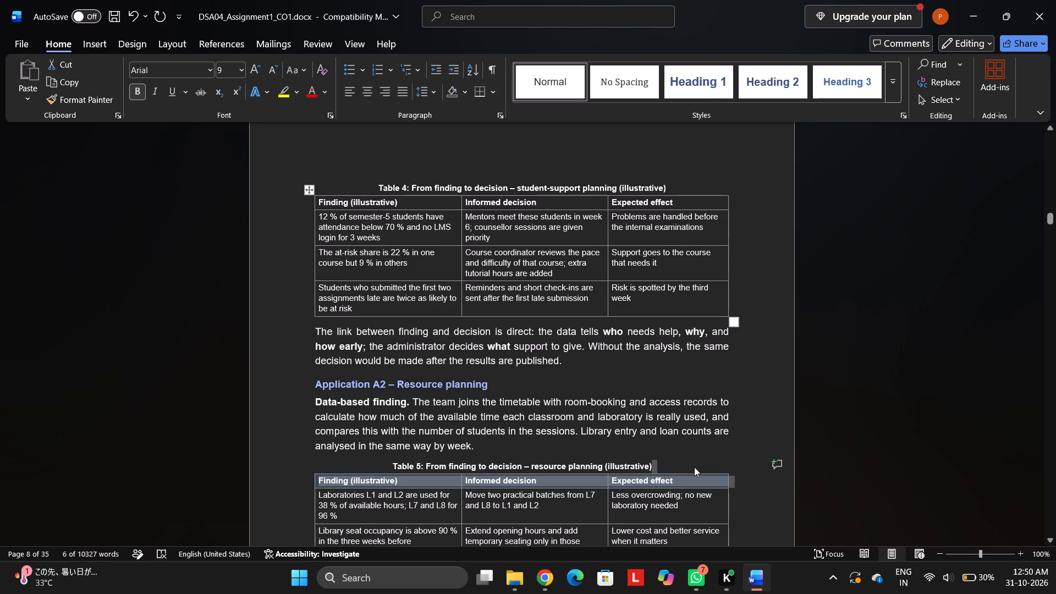
left_click(694, 482)
left_click_drag(694, 482, 437, 460)
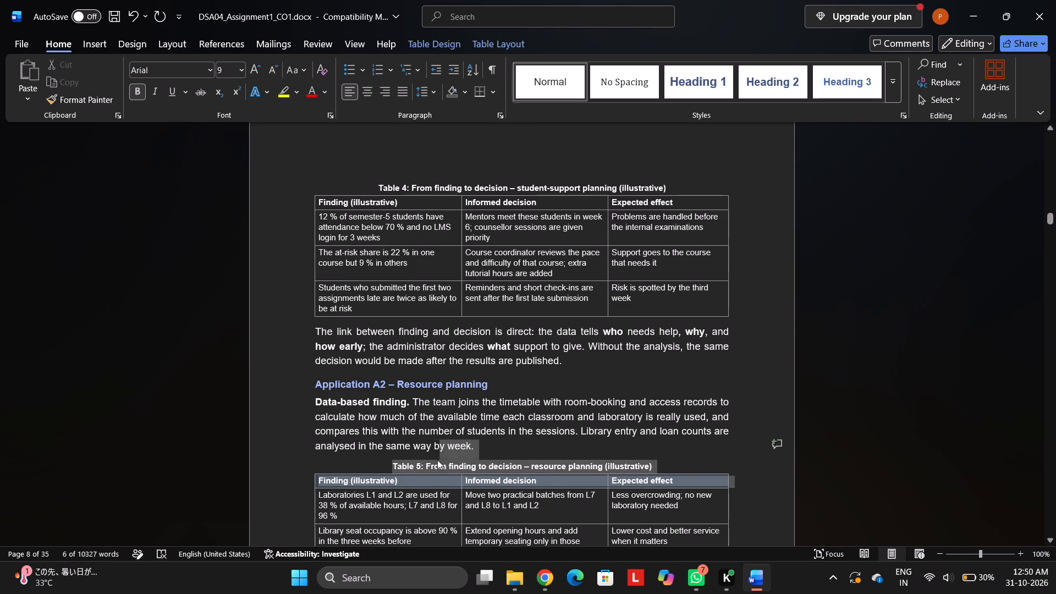
left_click_drag(437, 460, 390, 479)
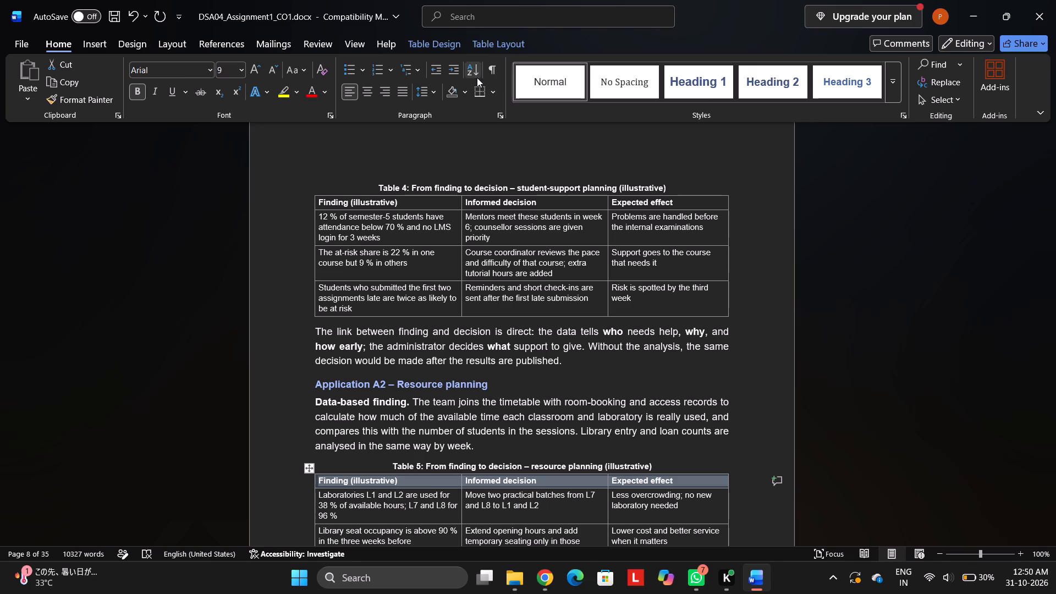
left_click(452, 90)
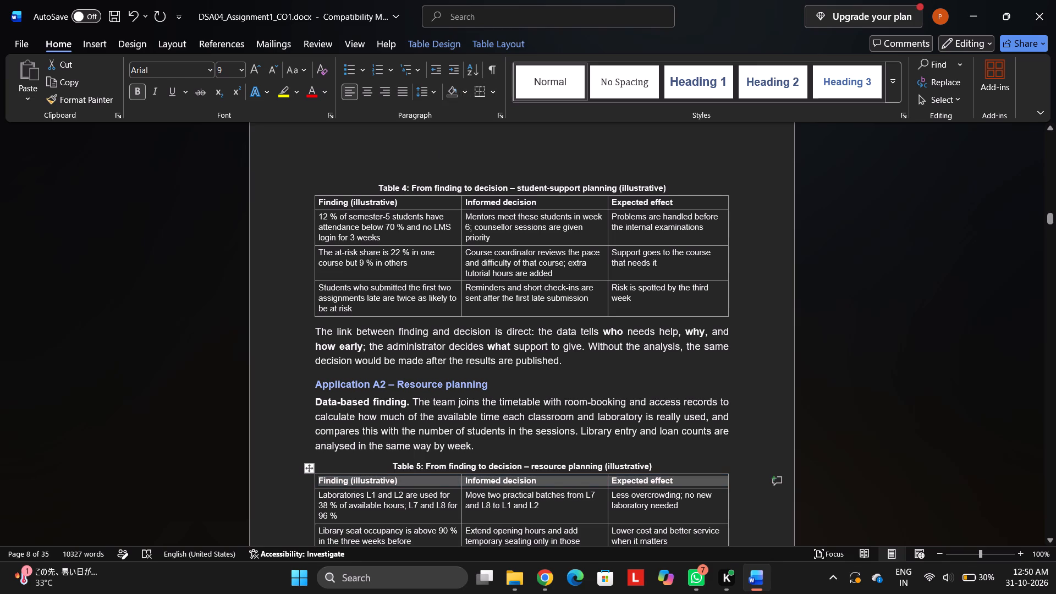
Clear the background shading of the whole question block under the TASK 3 heading, through the Bloom's Level line, with No Color.
scroll(279, 519, "down", 5)
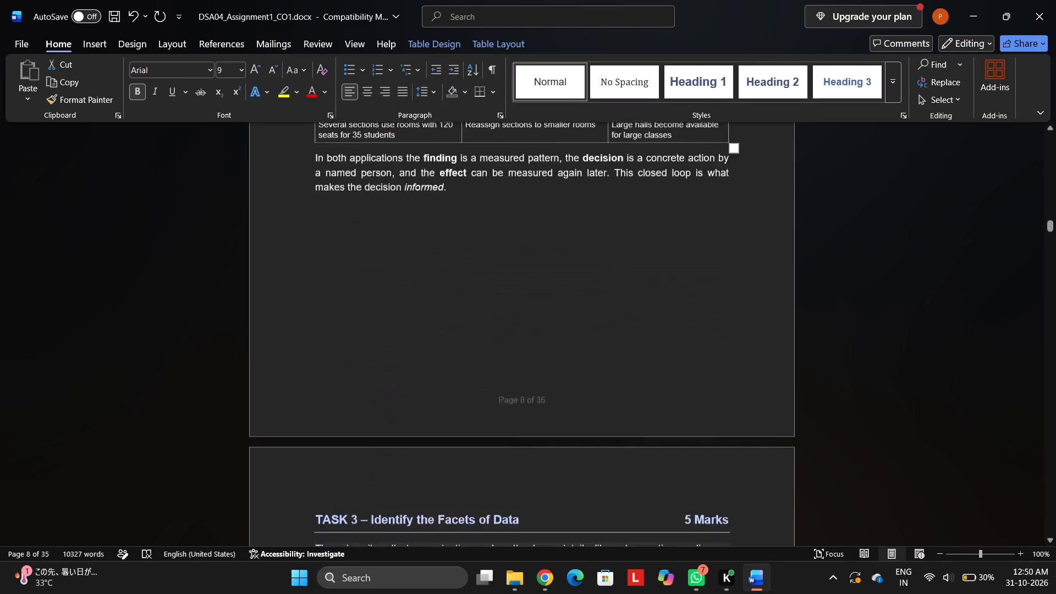
scroll(279, 519, "down", 1)
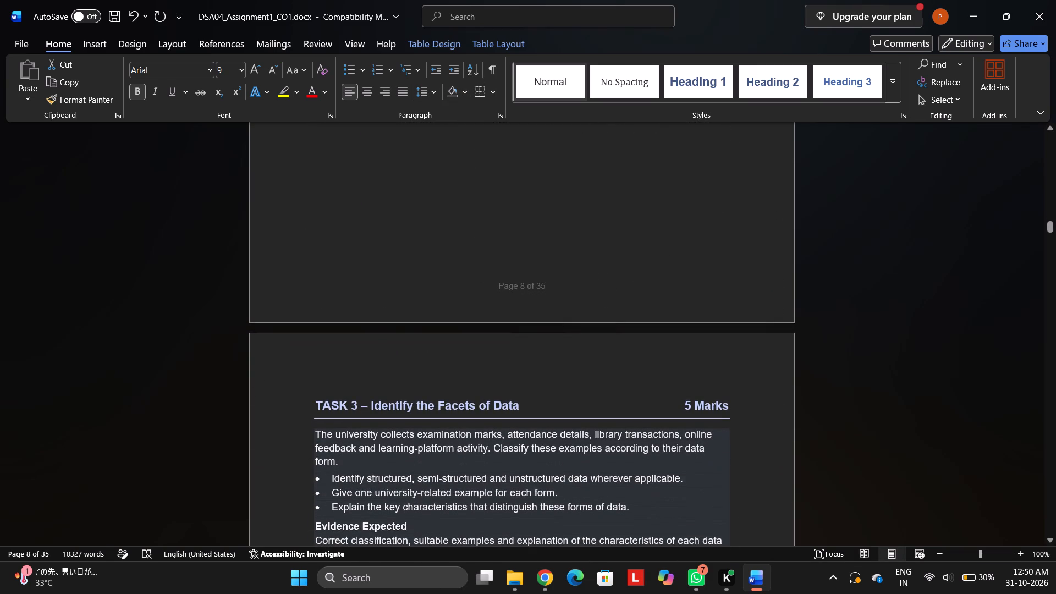
left_click_drag(342, 438, 513, 491)
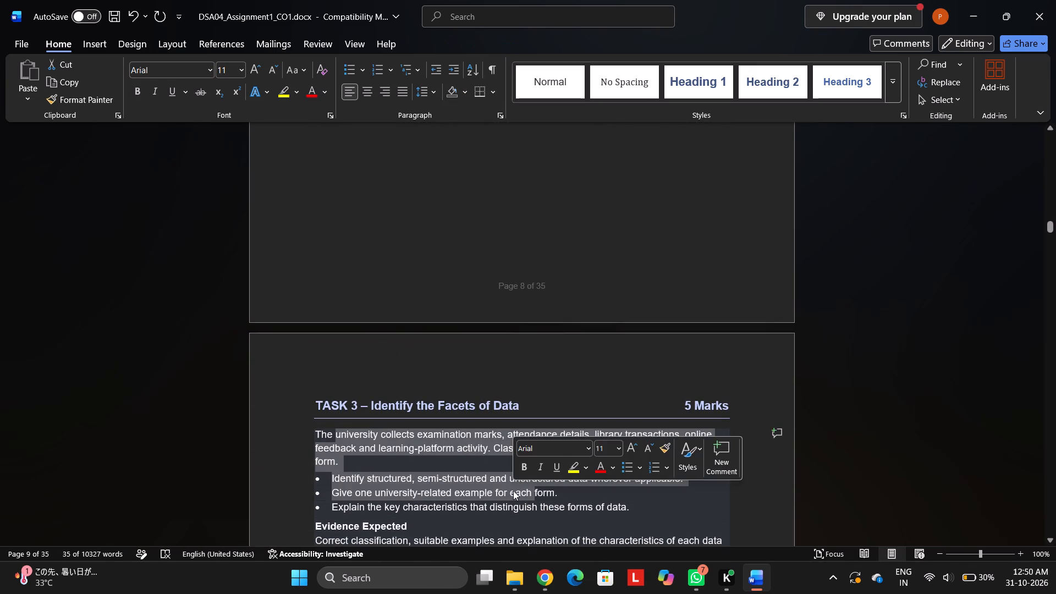
left_click_drag(317, 437, 506, 485)
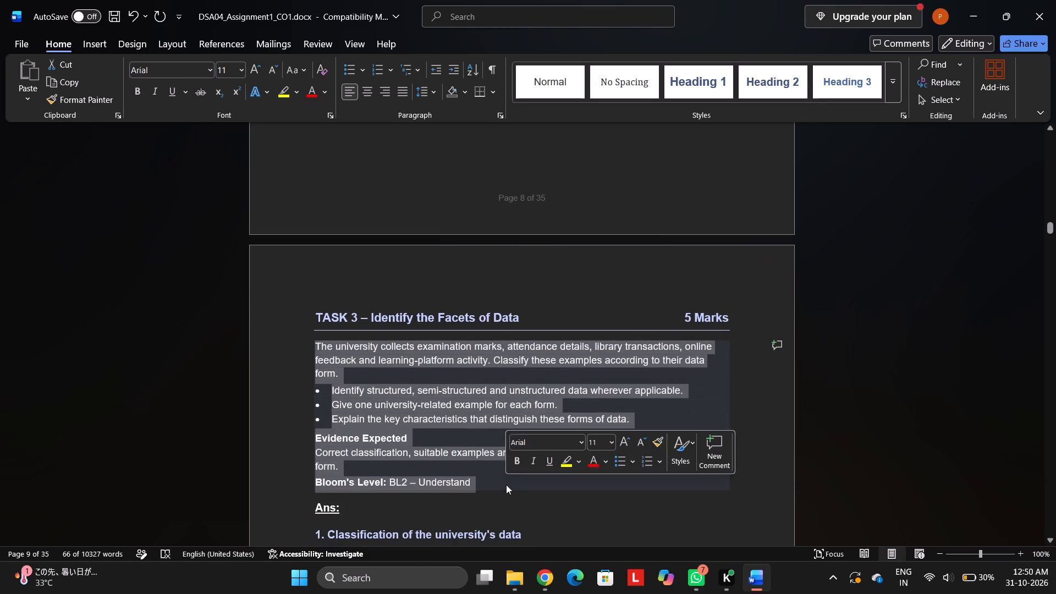
left_click(451, 94)
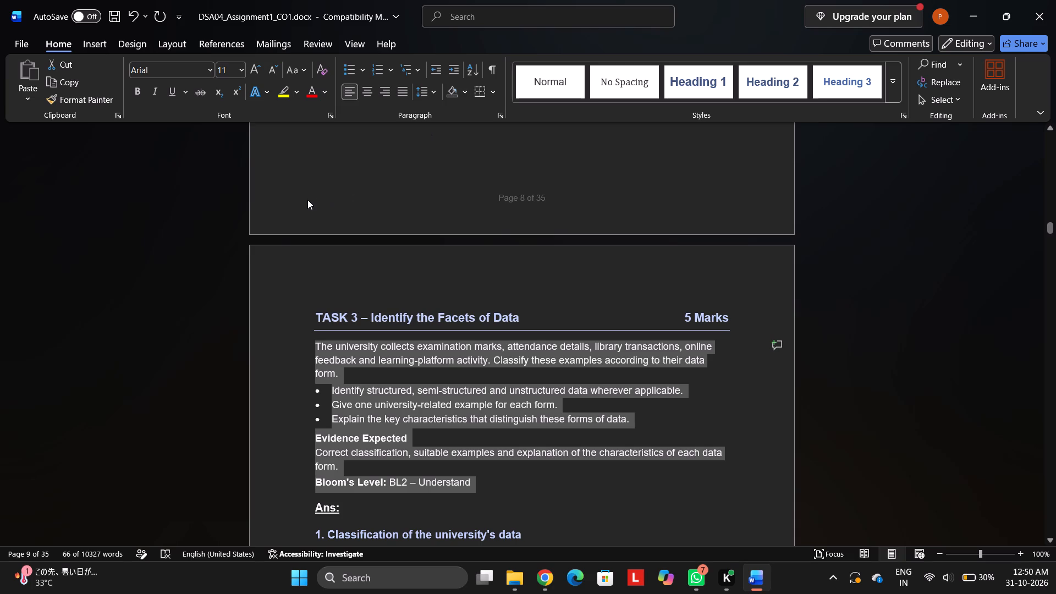
Clear the background shading from the header row of Table 6, Classification of the university's data by form.
scroll(307, 200, "down", 3)
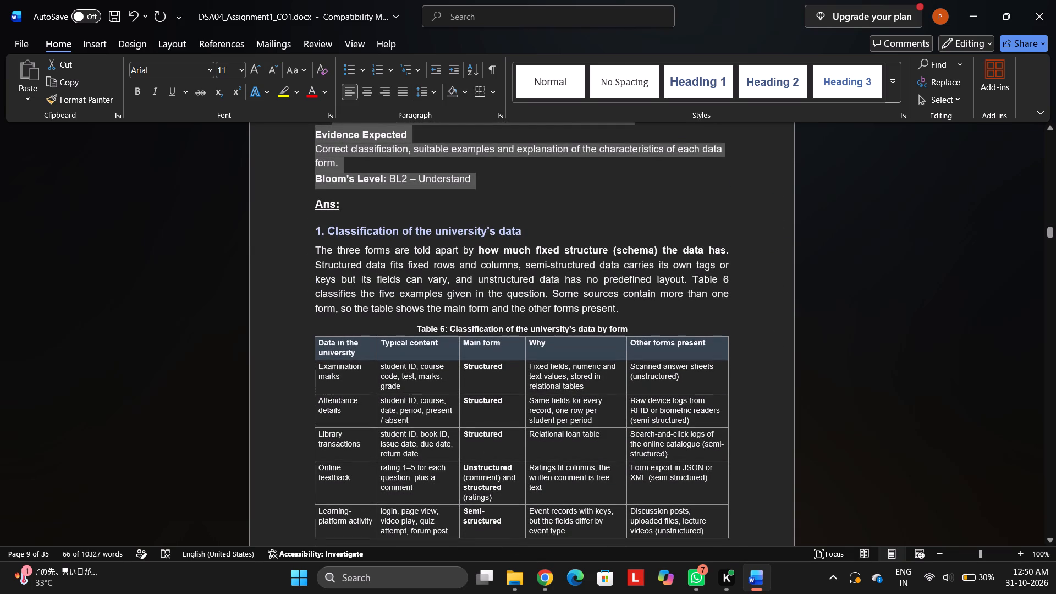
left_click_drag(368, 346, 690, 359)
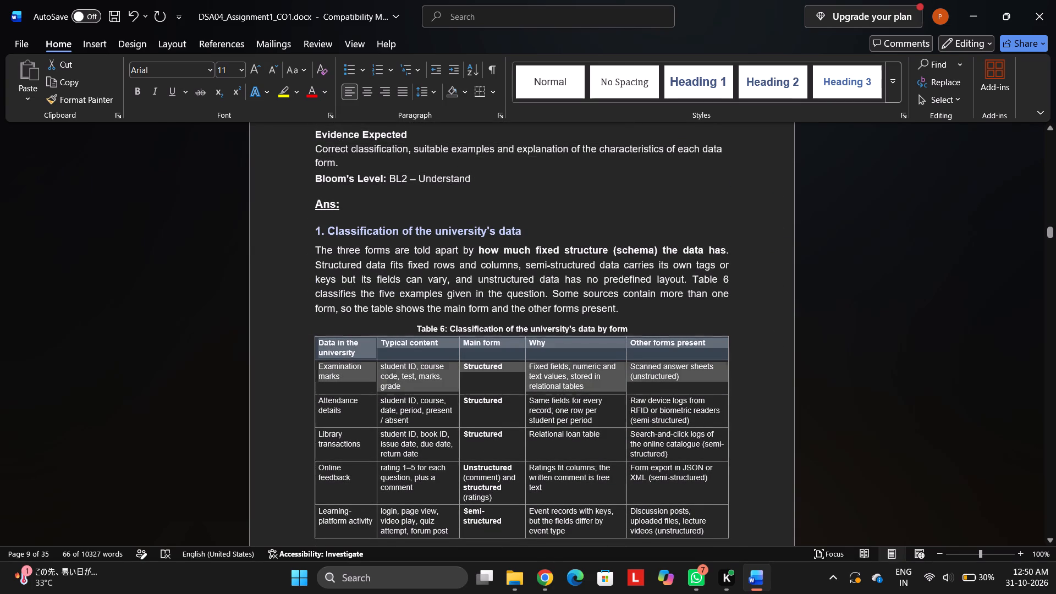
left_click_drag(690, 359, 689, 353)
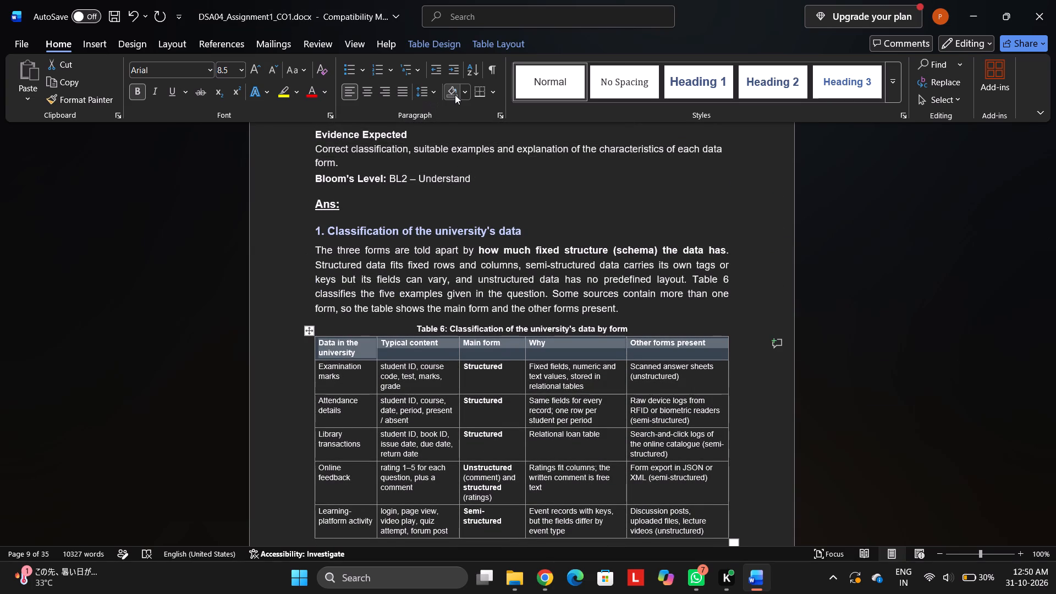
left_click(455, 95)
Remove the background shading from the header row of Table 7, the structured data table, selecting the header and first data row.
scroll(307, 300, "down", 3)
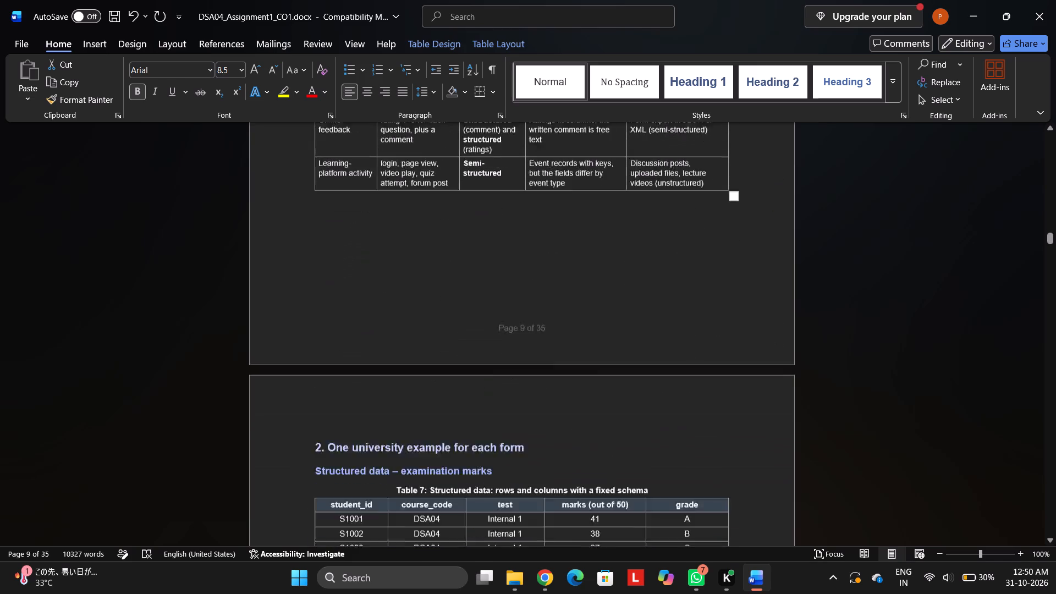
scroll(307, 300, "down", 2)
left_click_drag(376, 359, 620, 372)
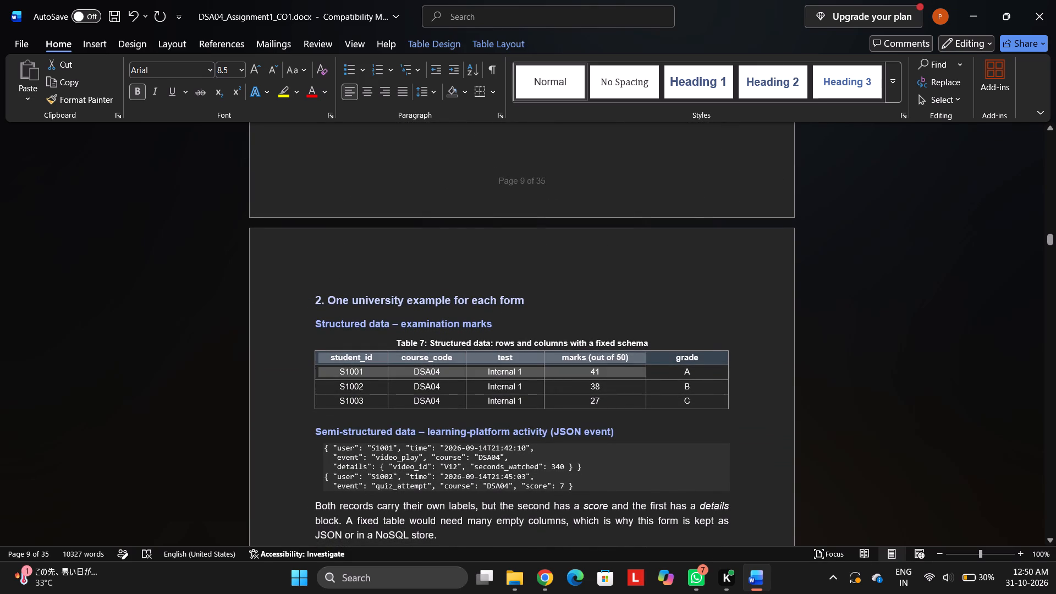
left_click_drag(620, 372, 701, 376)
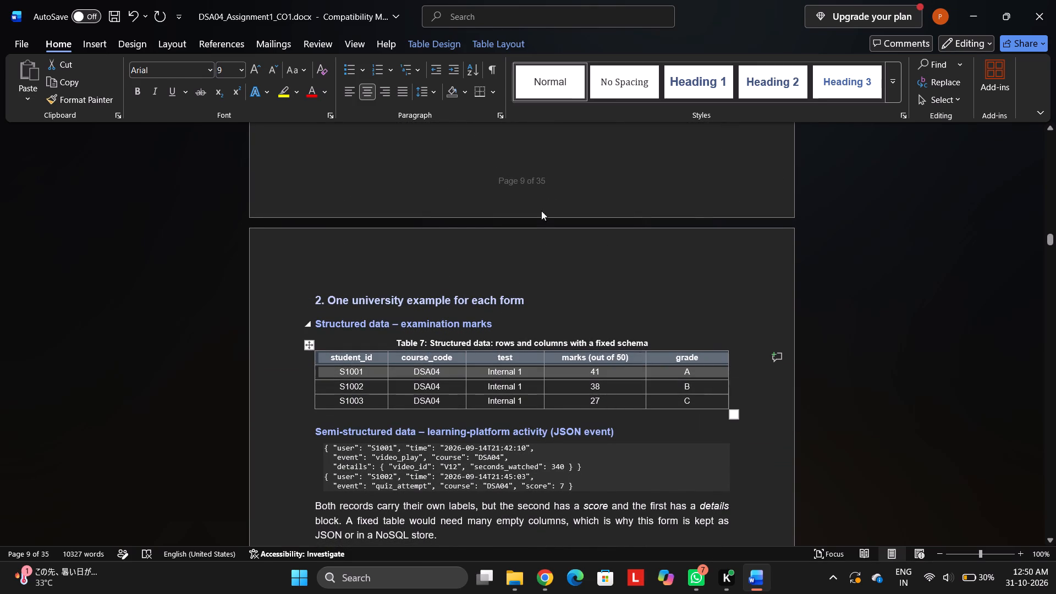
left_click(452, 89)
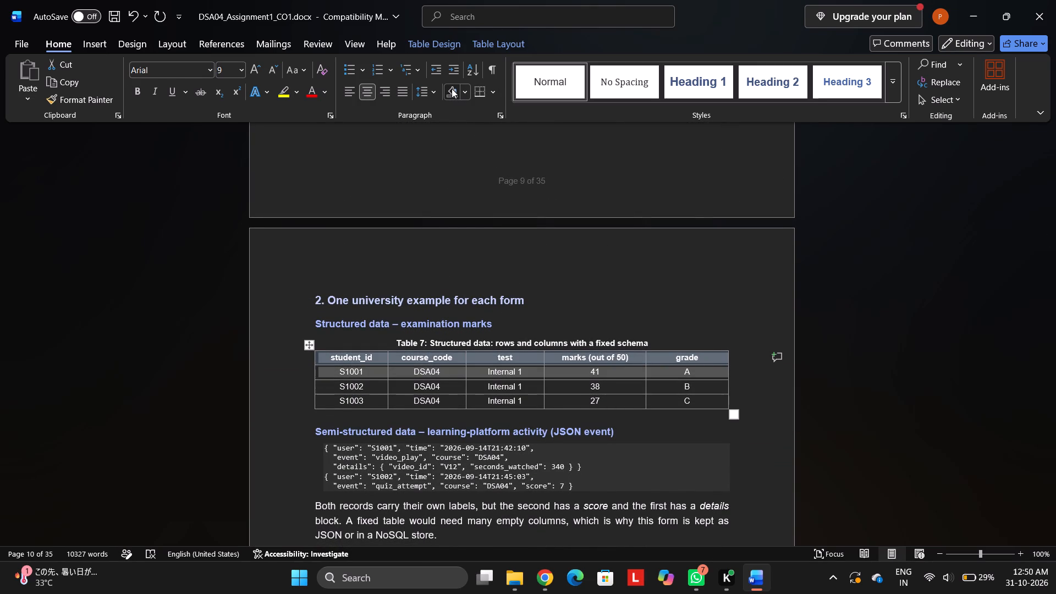
Clear the background shading of Table 8, Key characteristics of the three data forms, across its header and Schema rows.
scroll(436, 270, "down", 2)
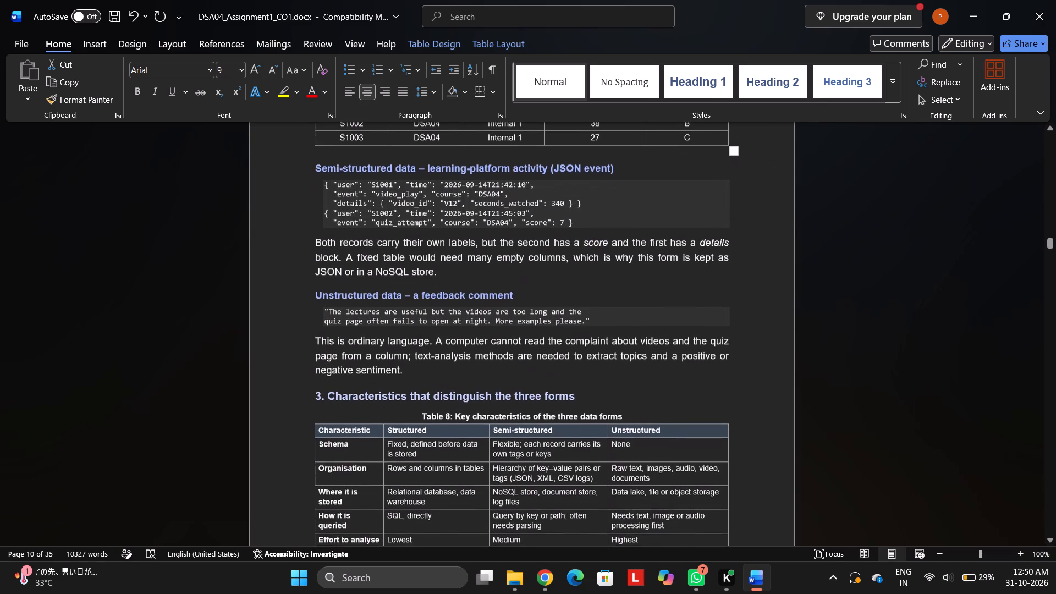
scroll(436, 270, "down", 1)
left_click_drag(373, 320, 613, 337)
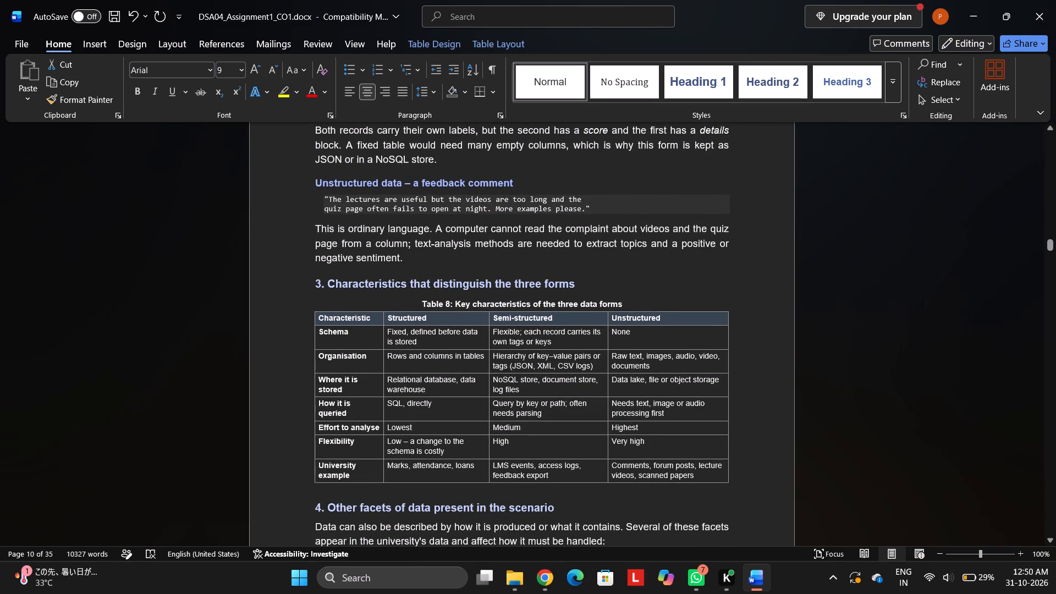
left_click_drag(613, 337, 700, 338)
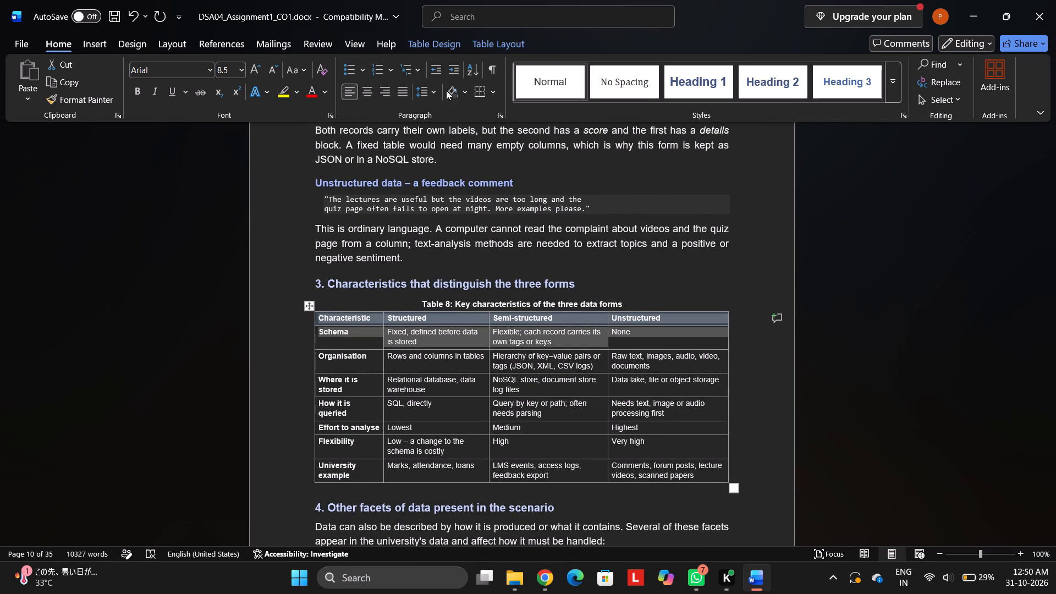
left_click(456, 89)
Remove the background shading from the header row of Table 9, Other facets of data in the Smart University.
scroll(359, 283, "down", 2)
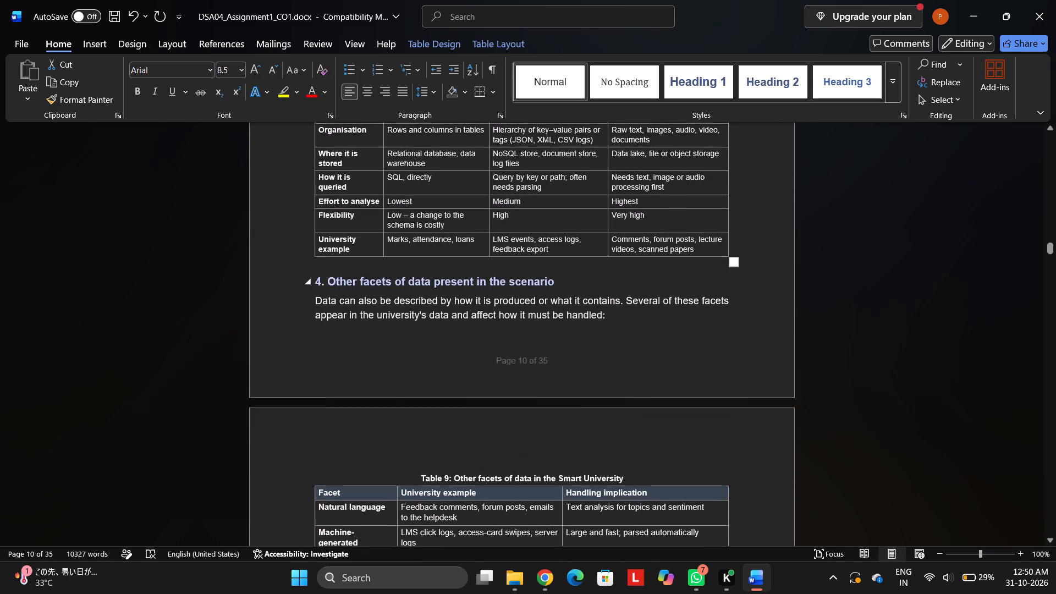
scroll(359, 283, "down", 1)
left_click_drag(356, 328, 648, 342)
left_click(455, 92)
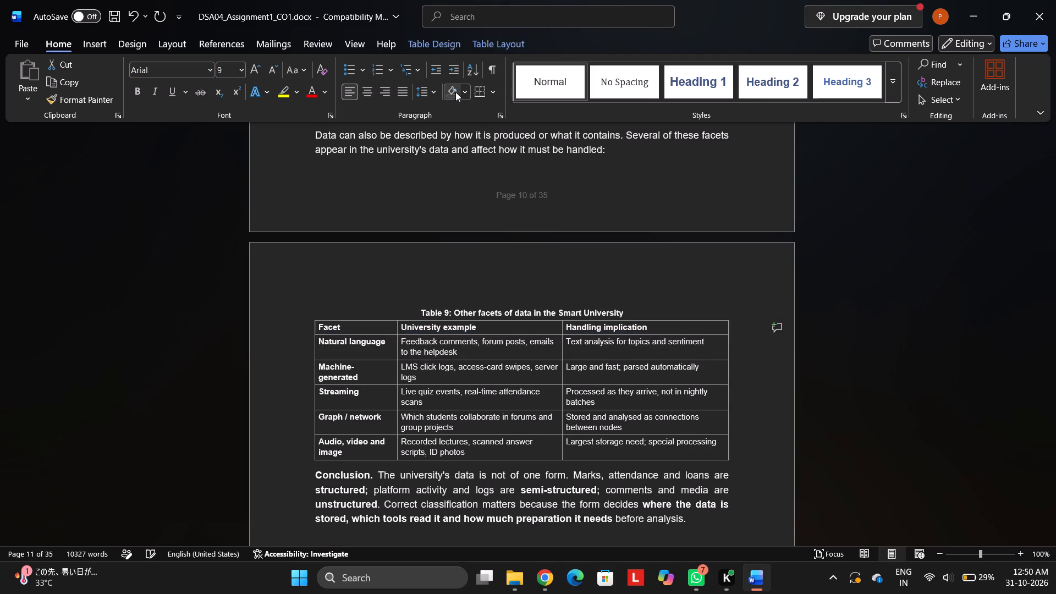
Clear the background shading of the whole question block under the TASK 4 heading, through the Bloom's Level line.
scroll(414, 247, "down", 6)
scroll(414, 247, "up", 1)
left_click_drag(319, 318, 552, 427)
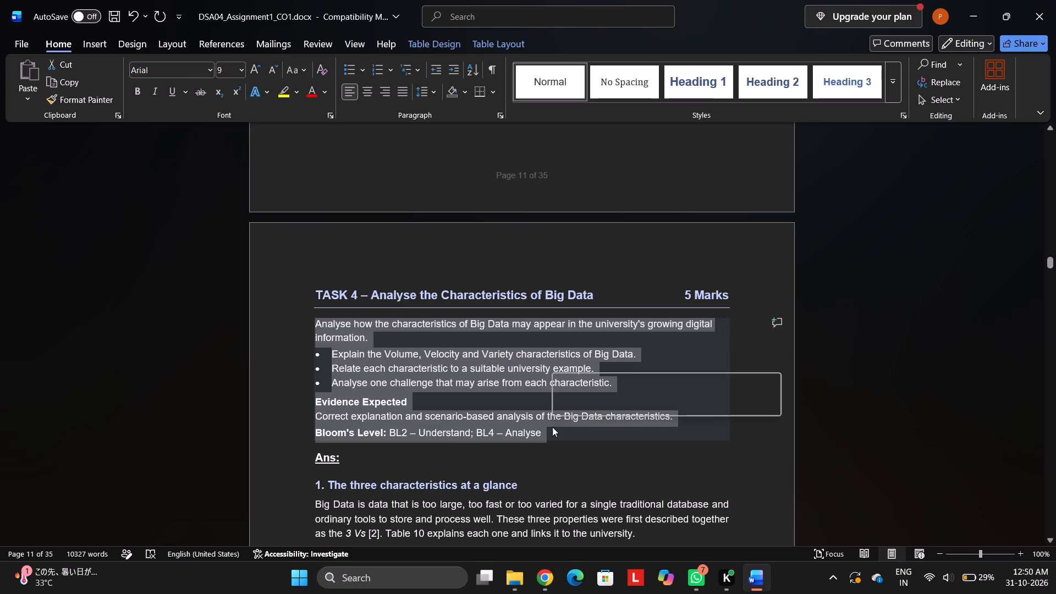
left_click(449, 90)
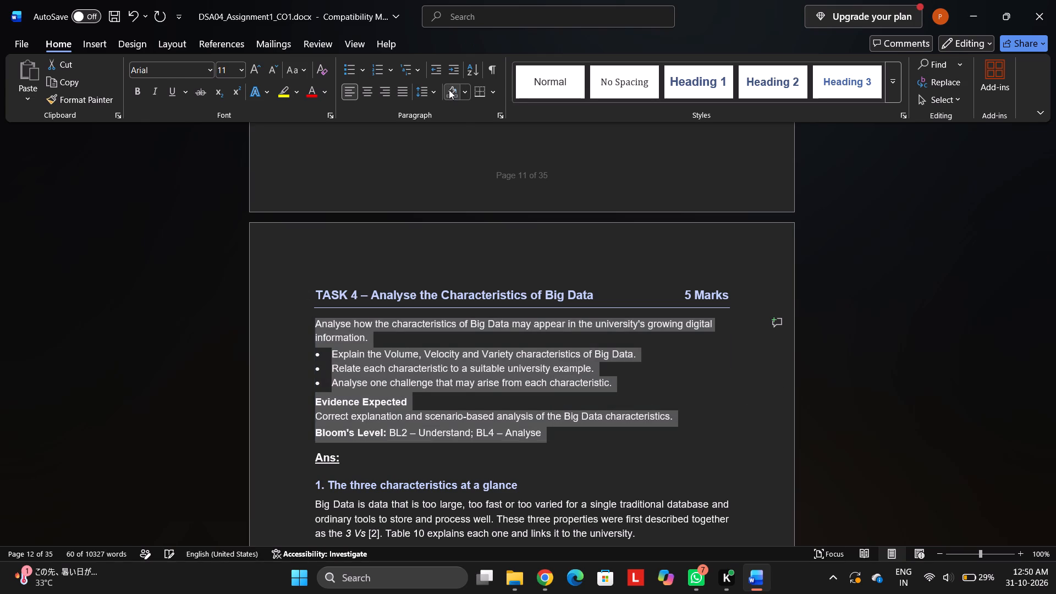
Remove the background shading from the header row of Table 10, Volume, Velocity and Variety, selecting the header and Volume rows.
scroll(422, 210, "down", 4)
scroll(422, 210, "up", 1)
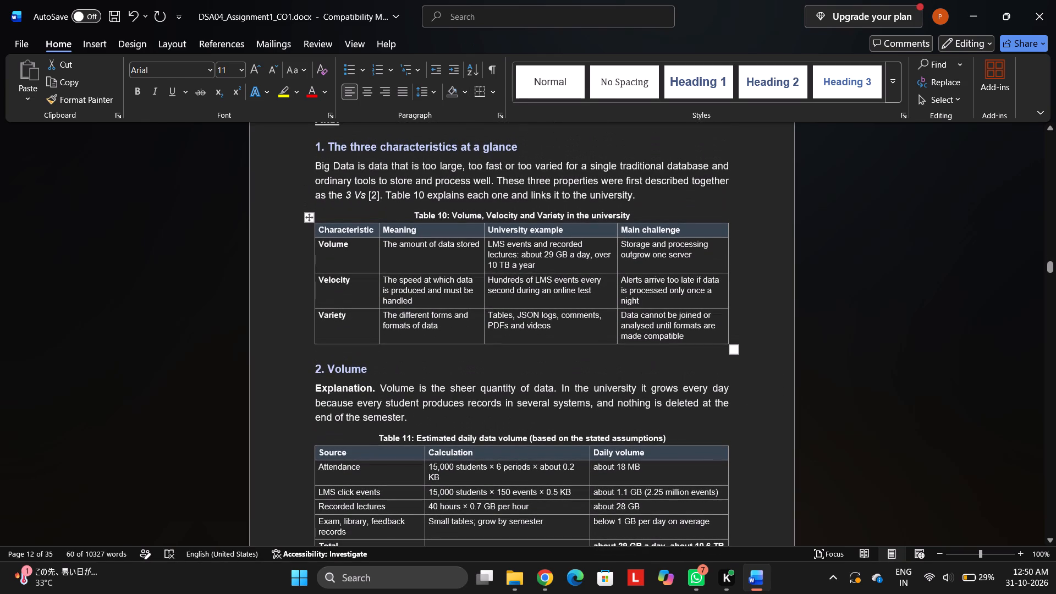
left_click_drag(370, 231, 626, 242)
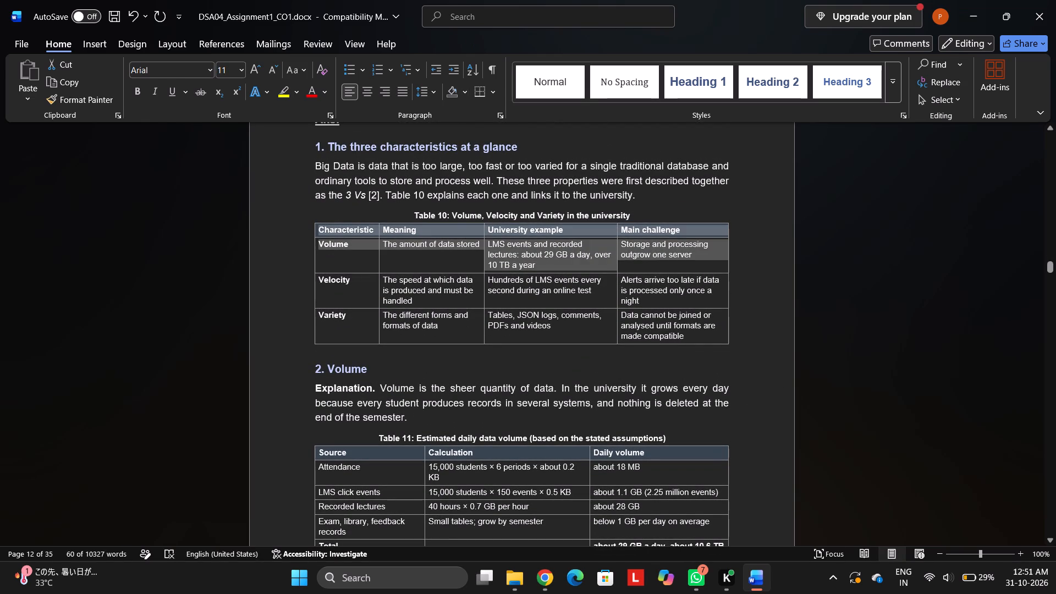
left_click_drag(626, 242, 630, 241)
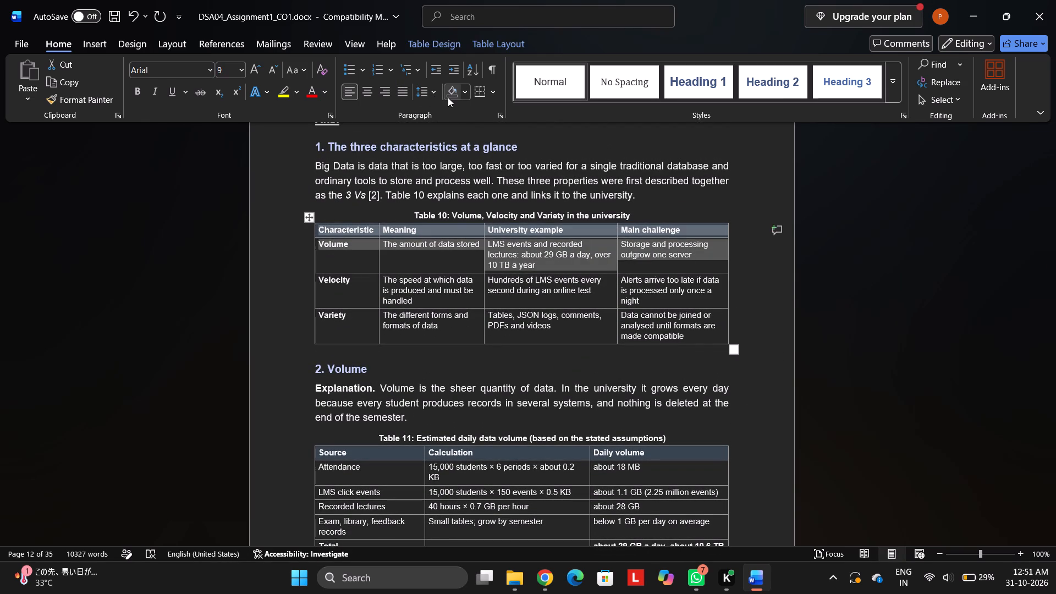
left_click(448, 97)
Clear the background shading of Table 11, Estimated daily data volume, across its header and Attendance rows.
scroll(436, 294, "down", 2)
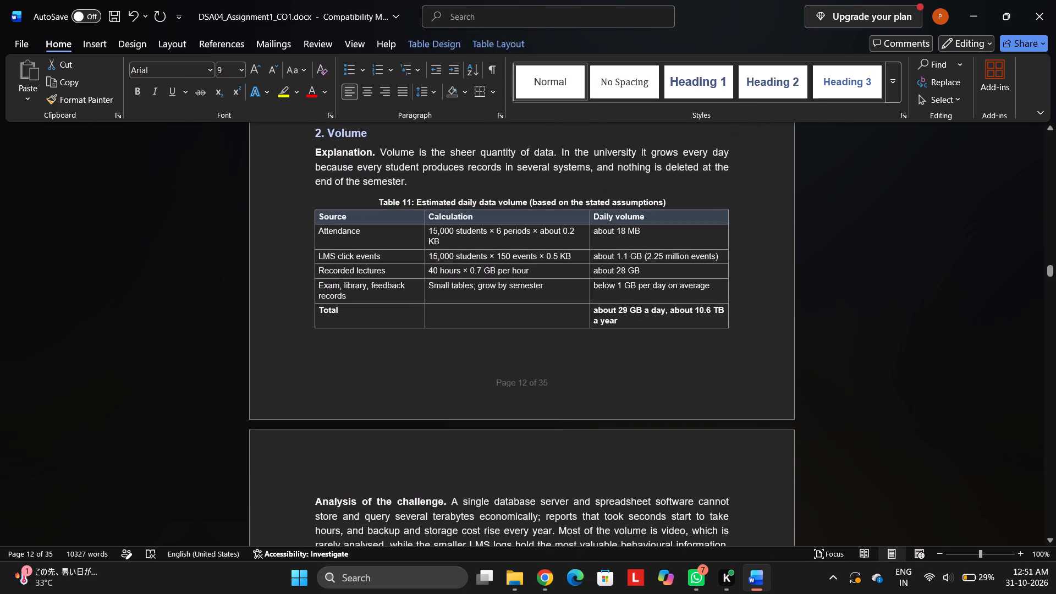
left_click_drag(361, 218, 653, 241)
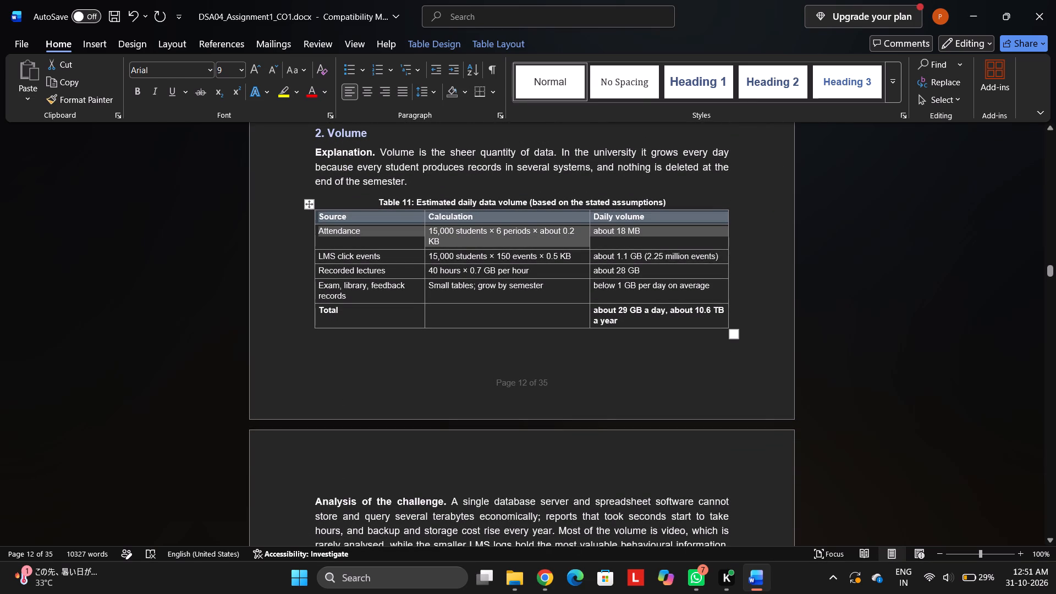
left_click(449, 87)
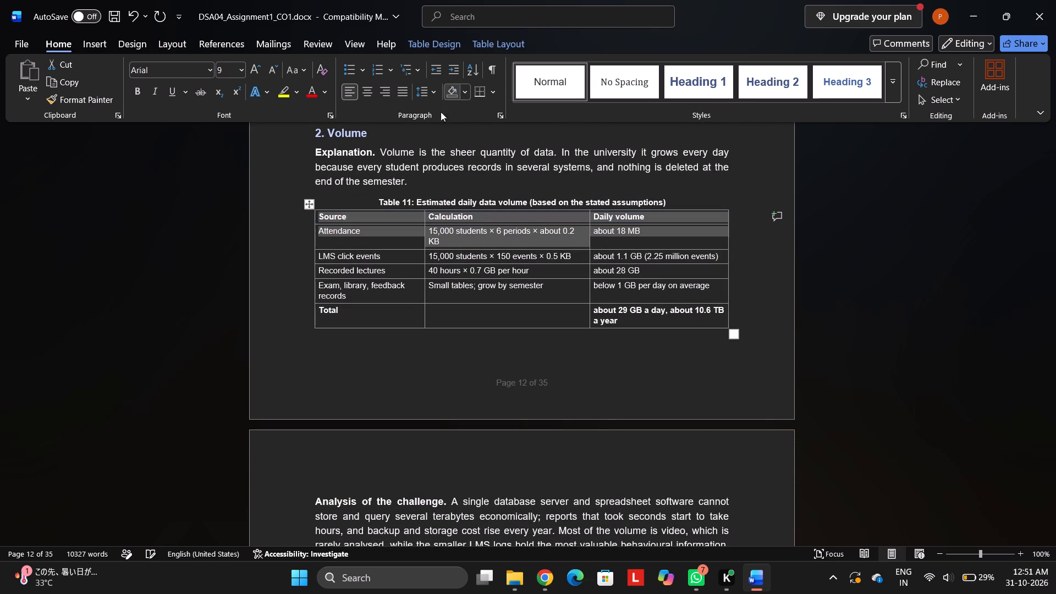
Remove the background shading from the whole question block under the TASK 5 heading, through the Bloom's Level line.
scroll(387, 291, "down", 5)
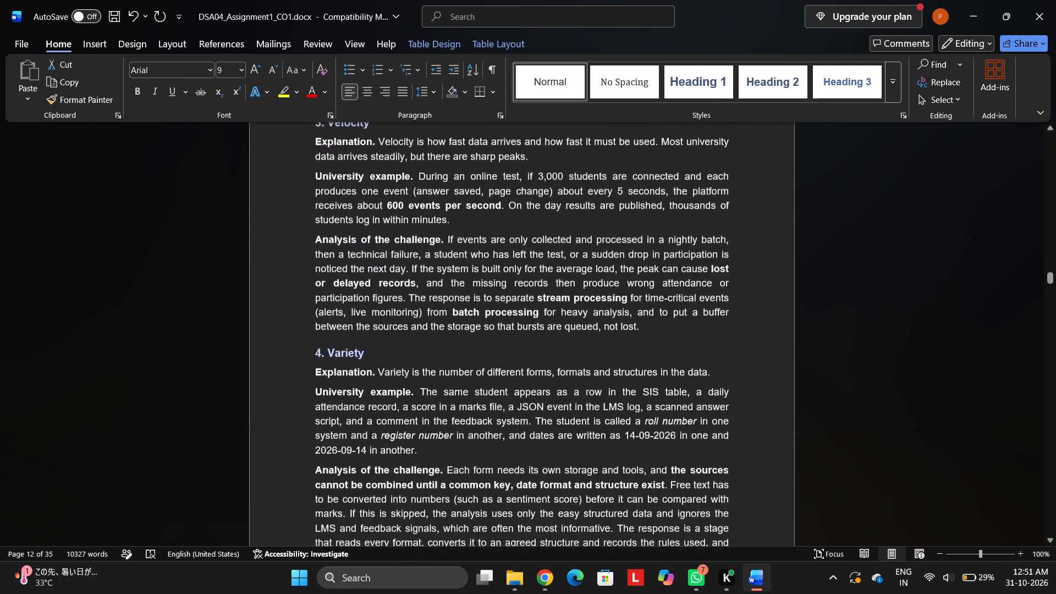
scroll(387, 291, "down", 5)
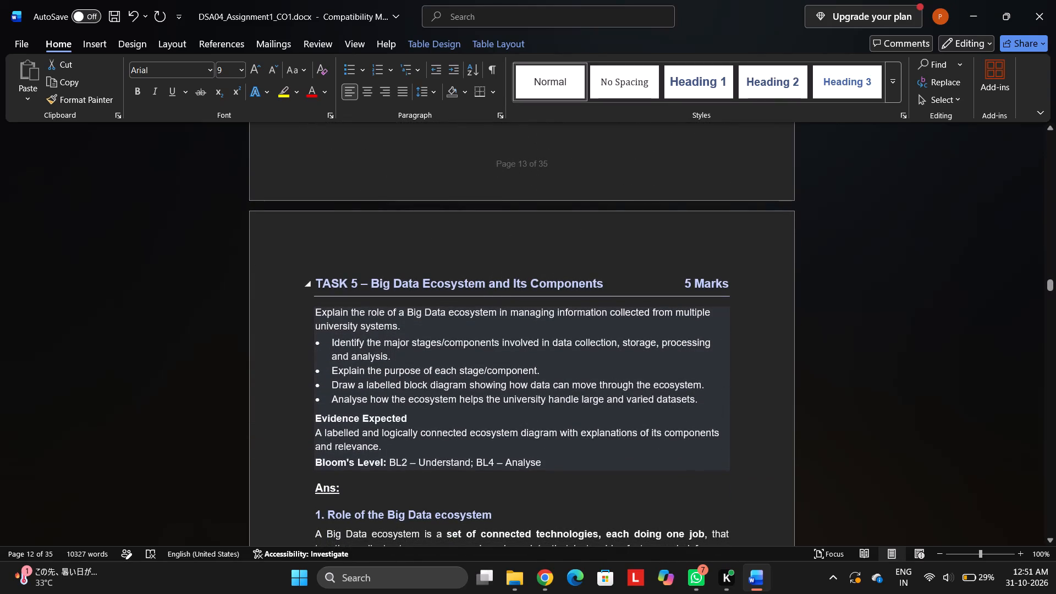
left_click_drag(315, 314, 519, 464)
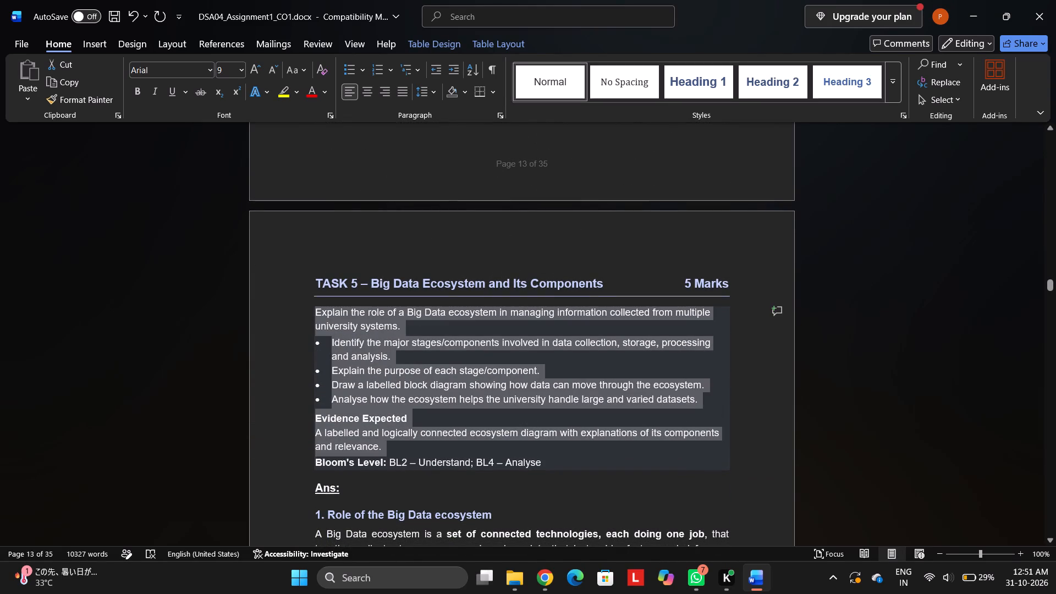
left_click_drag(519, 464, 542, 472)
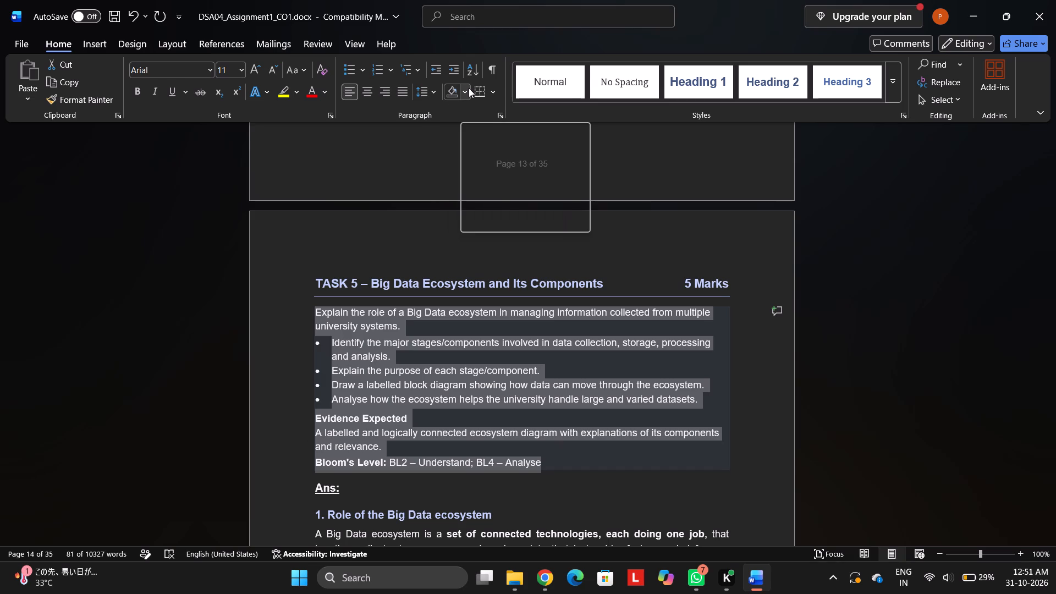
left_click(451, 88)
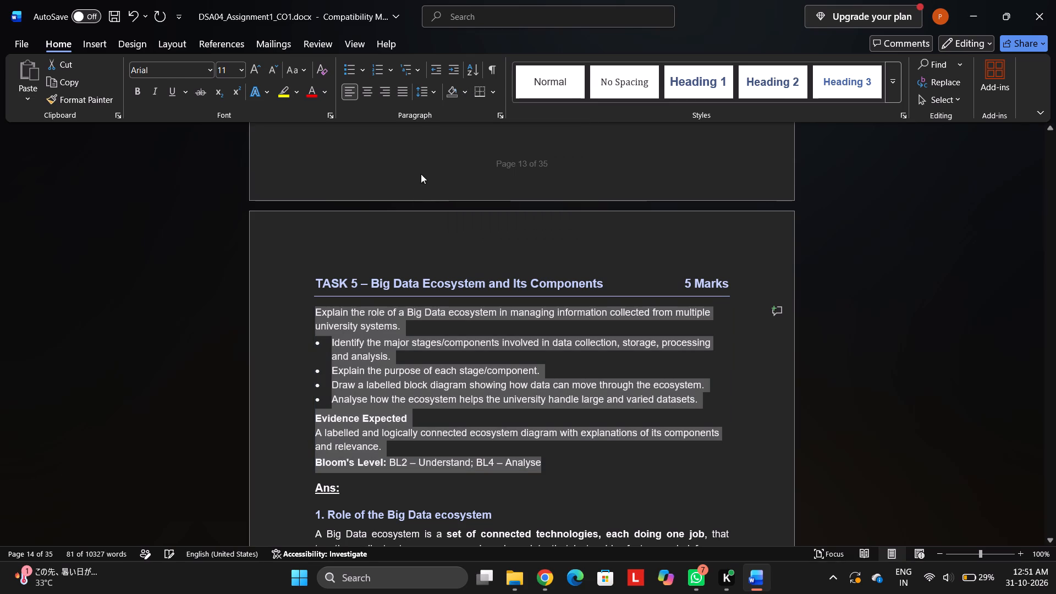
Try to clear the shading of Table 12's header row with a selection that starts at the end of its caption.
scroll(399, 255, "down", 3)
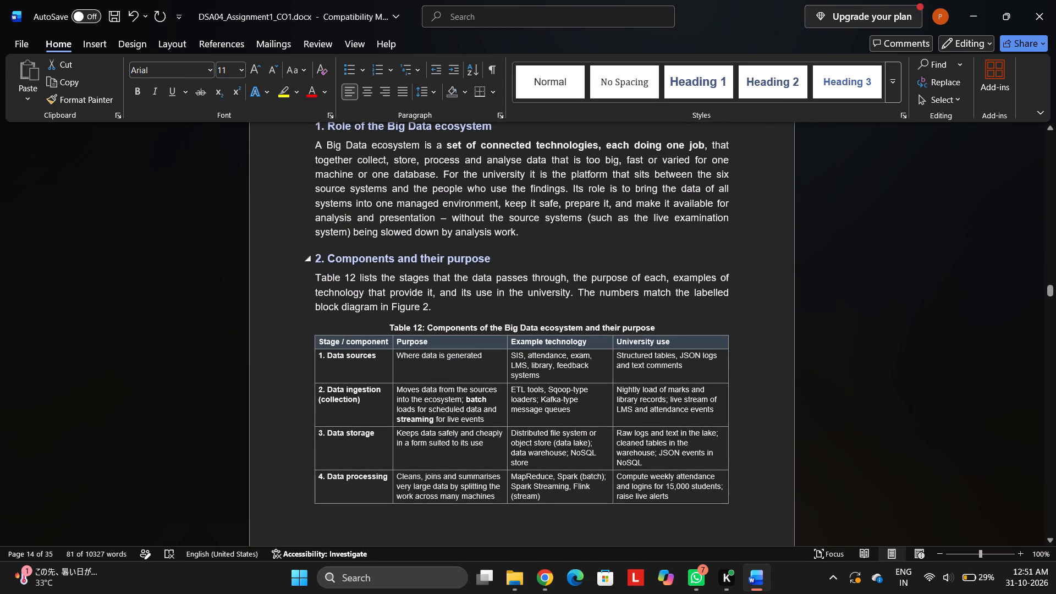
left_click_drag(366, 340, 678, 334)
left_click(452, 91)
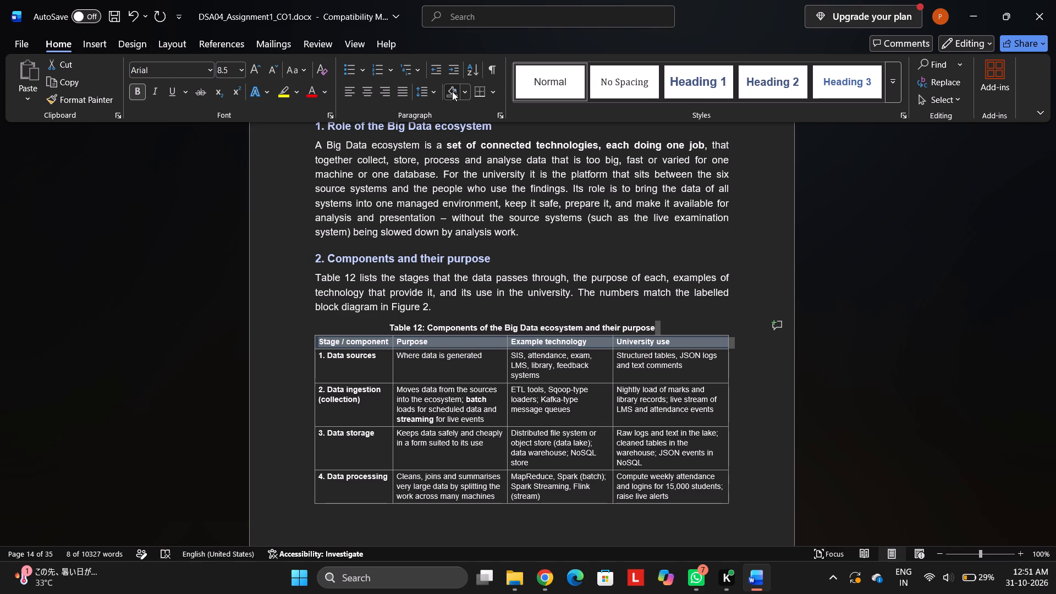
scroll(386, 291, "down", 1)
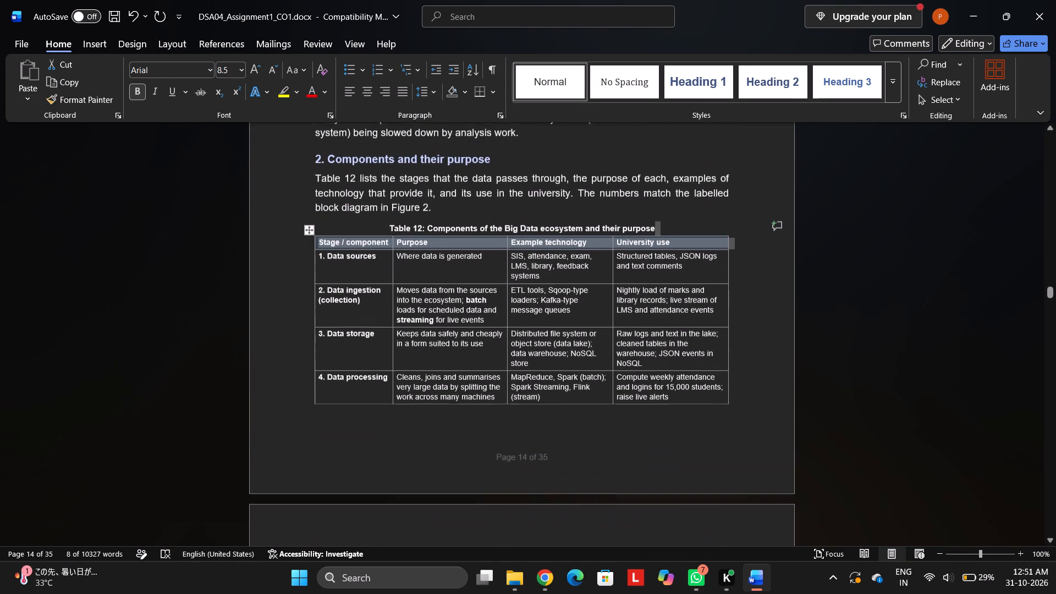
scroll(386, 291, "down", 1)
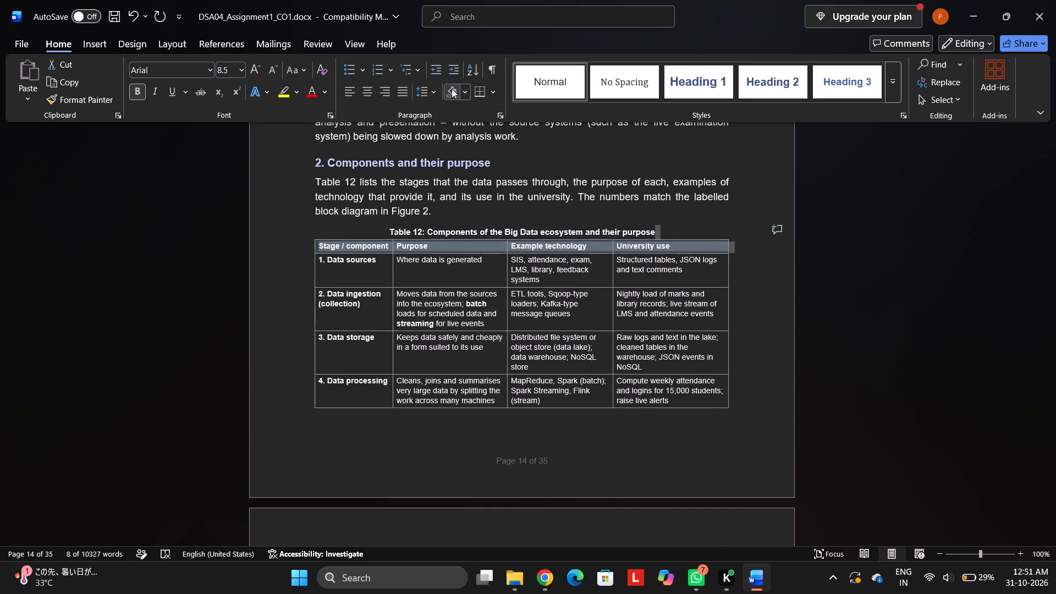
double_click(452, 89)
Clear the background shading of Table 12, Components of the Big Data ecosystem, selecting from its header through the Data ingestion row.
left_click_drag(581, 245, 485, 249)
left_click_drag(485, 249, 402, 252)
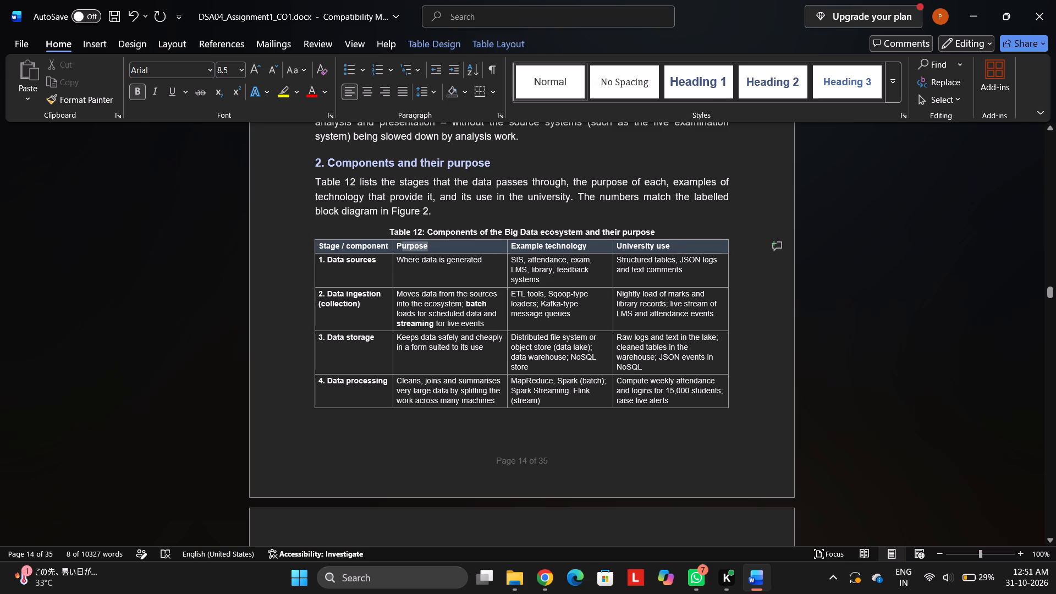
left_click_drag(402, 252, 420, 255)
left_click_drag(358, 244, 608, 315)
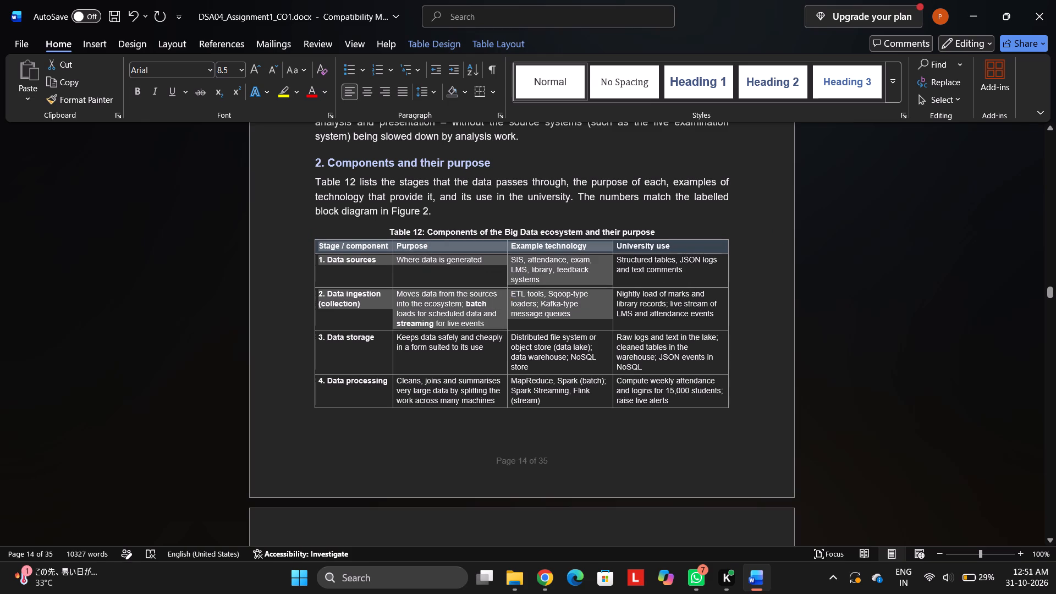
left_click_drag(608, 315, 624, 321)
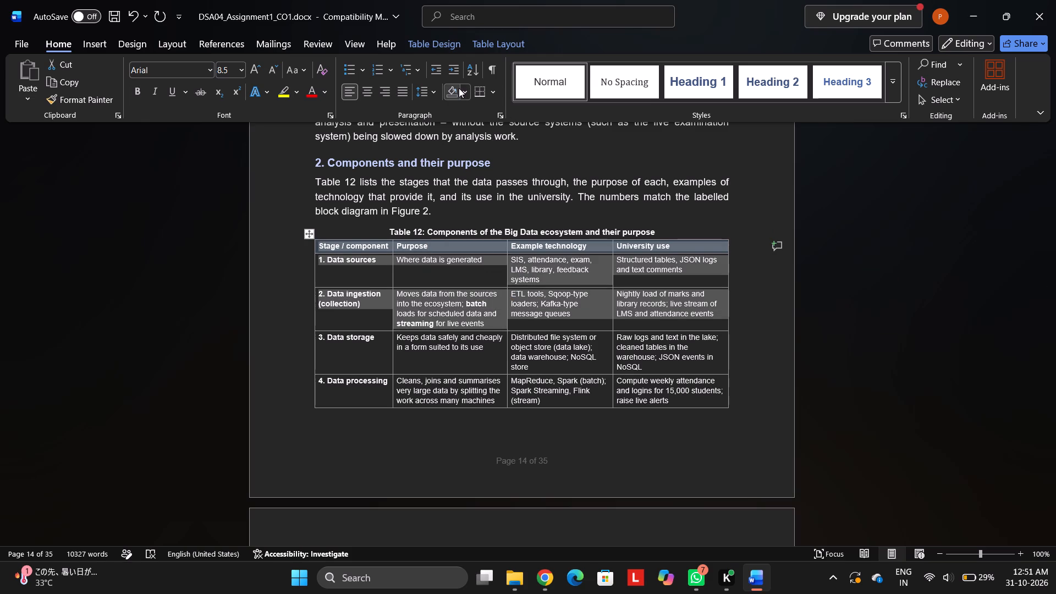
left_click(452, 86)
Clear the background shading of Table 13, Contribution of the ecosystem to handling large and varied datasets, across its header and Volume rows.
scroll(389, 305, "down", 1)
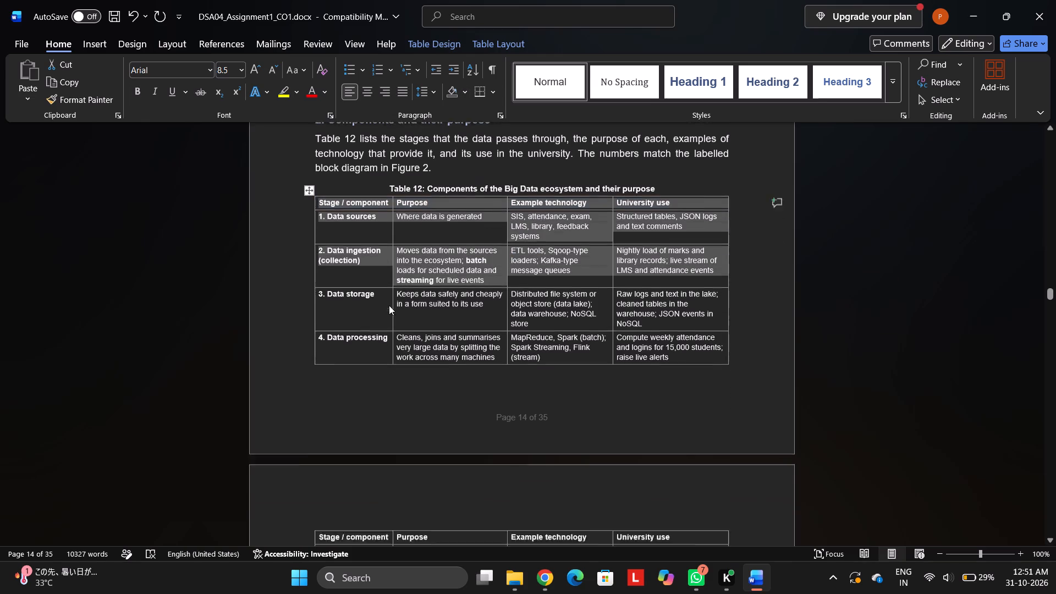
scroll(389, 305, "down", 4)
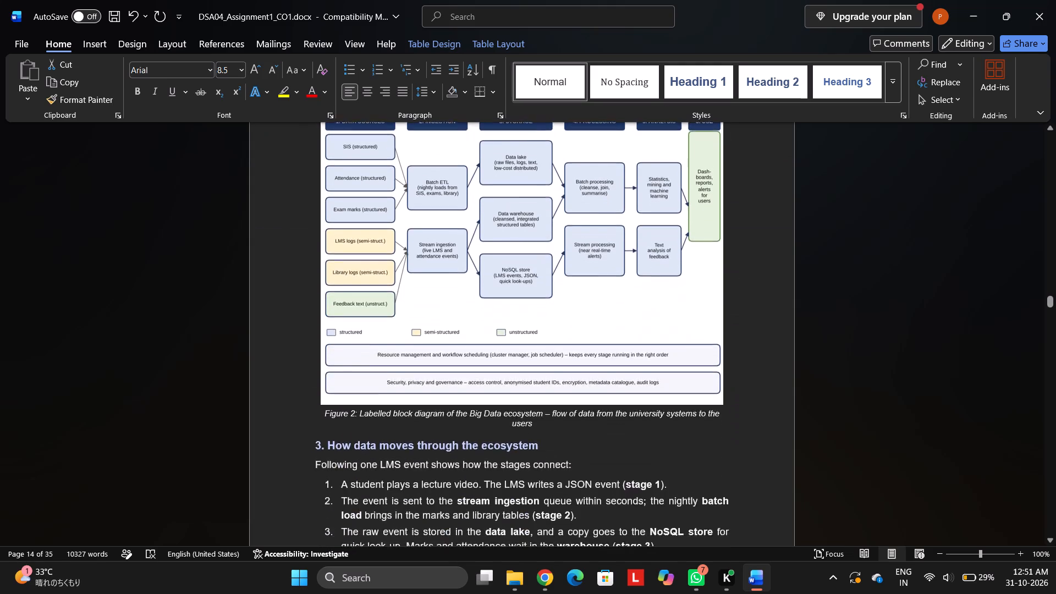
scroll(389, 305, "down", 6)
scroll(389, 305, "up", 1)
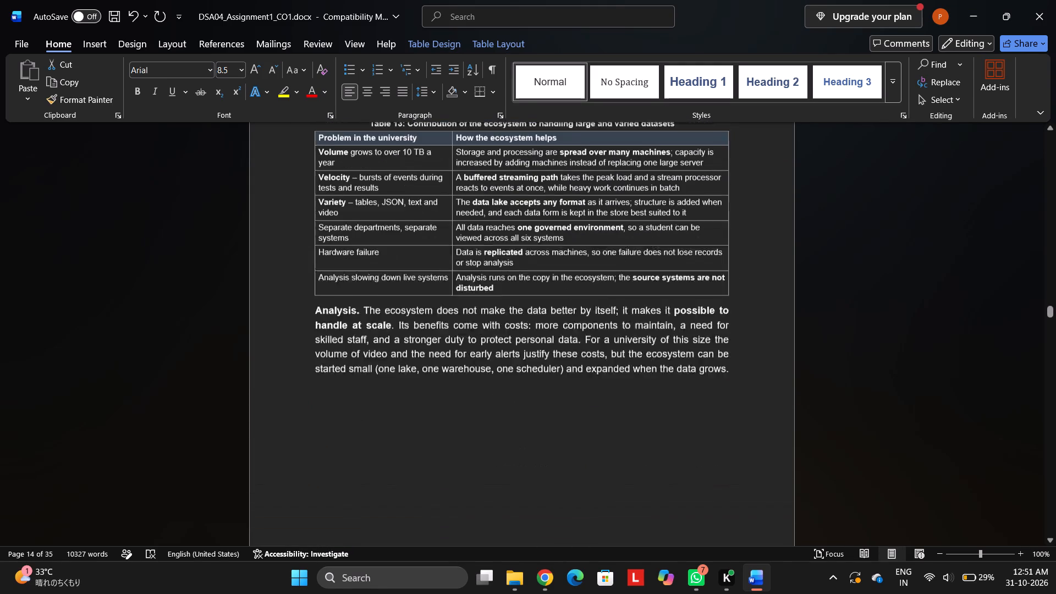
scroll(389, 305, "up", 1)
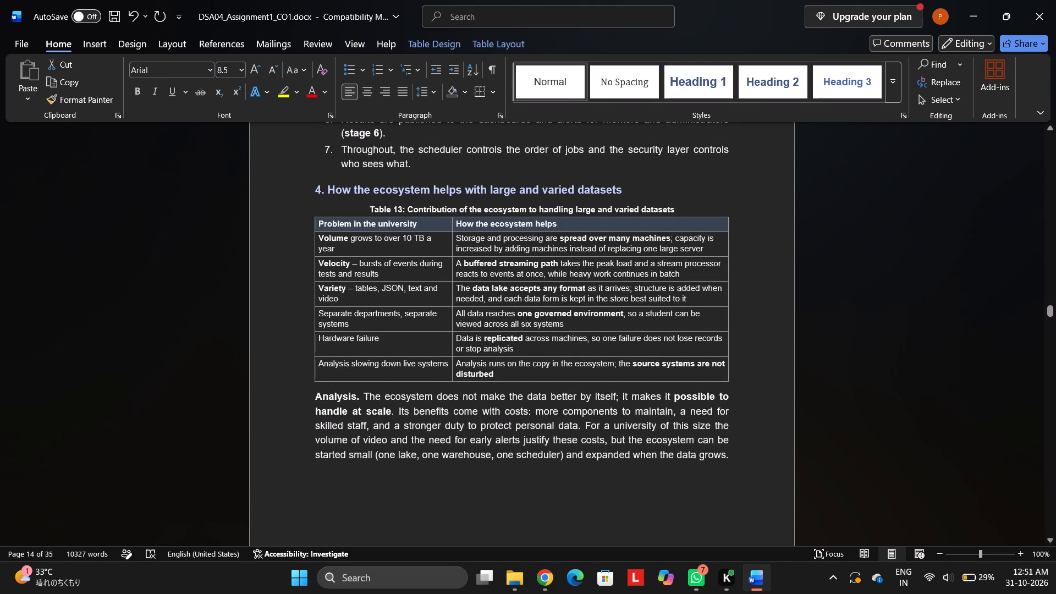
left_click_drag(345, 224, 616, 240)
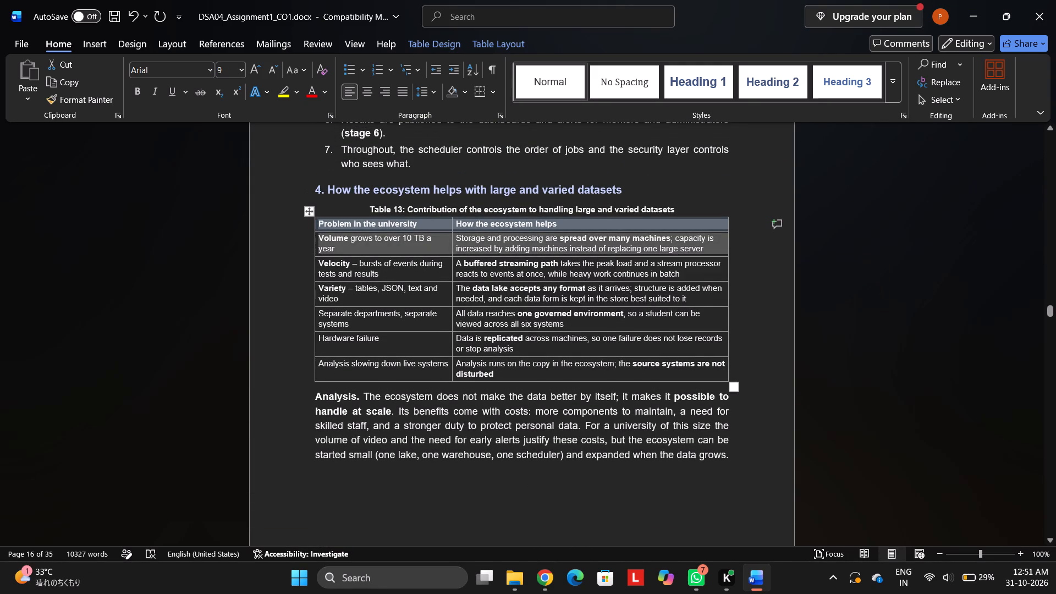
left_click(448, 91)
Remove the background shading from the whole question block under the TASK 6 heading, through the Bloom's Level line.
scroll(404, 325, "down", 2)
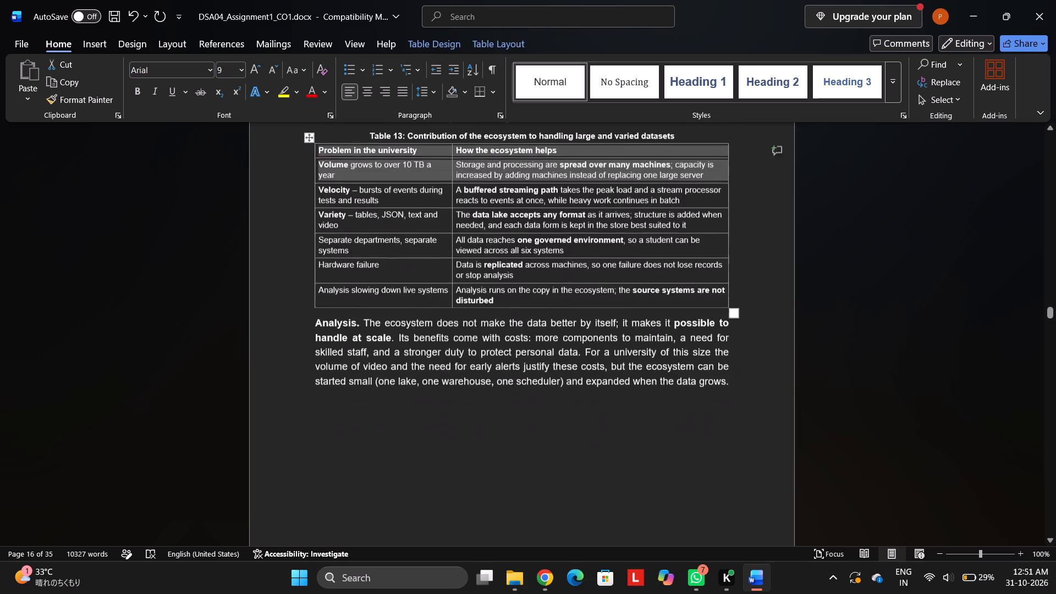
scroll(404, 325, "down", 4)
scroll(404, 325, "up", 2)
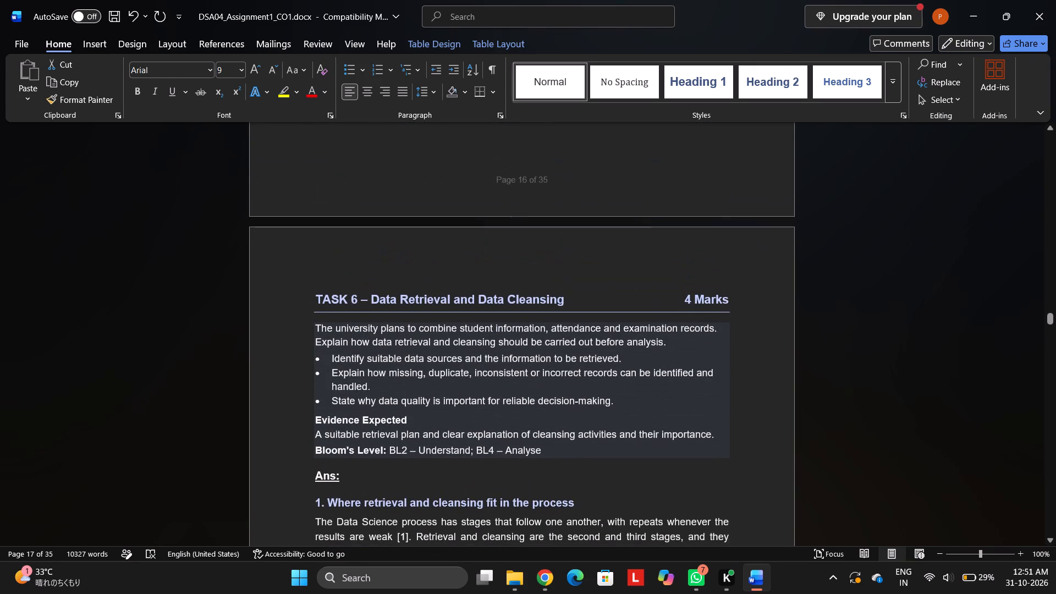
left_click_drag(313, 327, 529, 452)
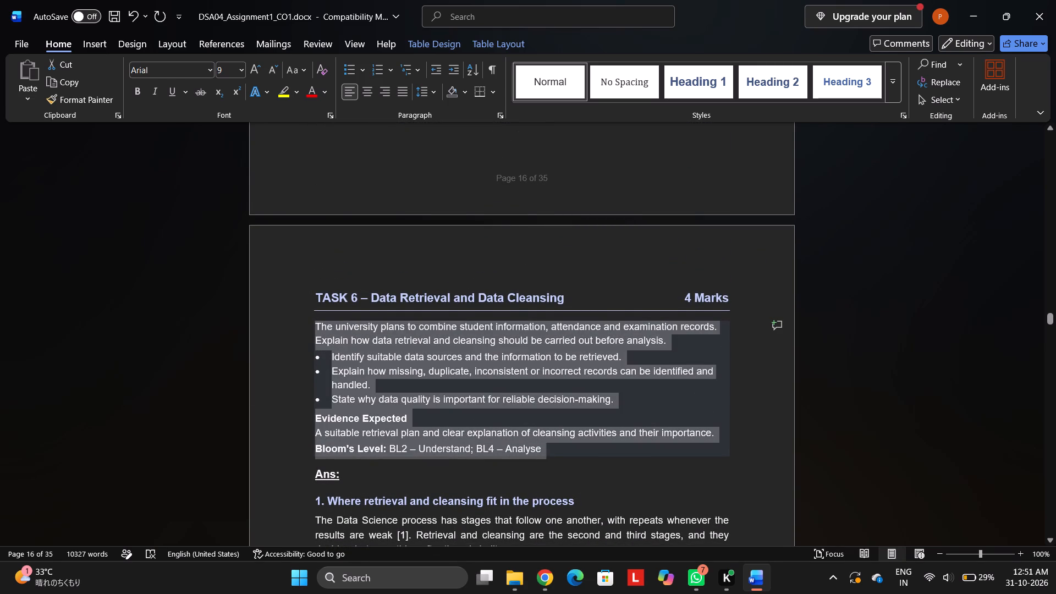
left_click_drag(529, 452, 544, 452)
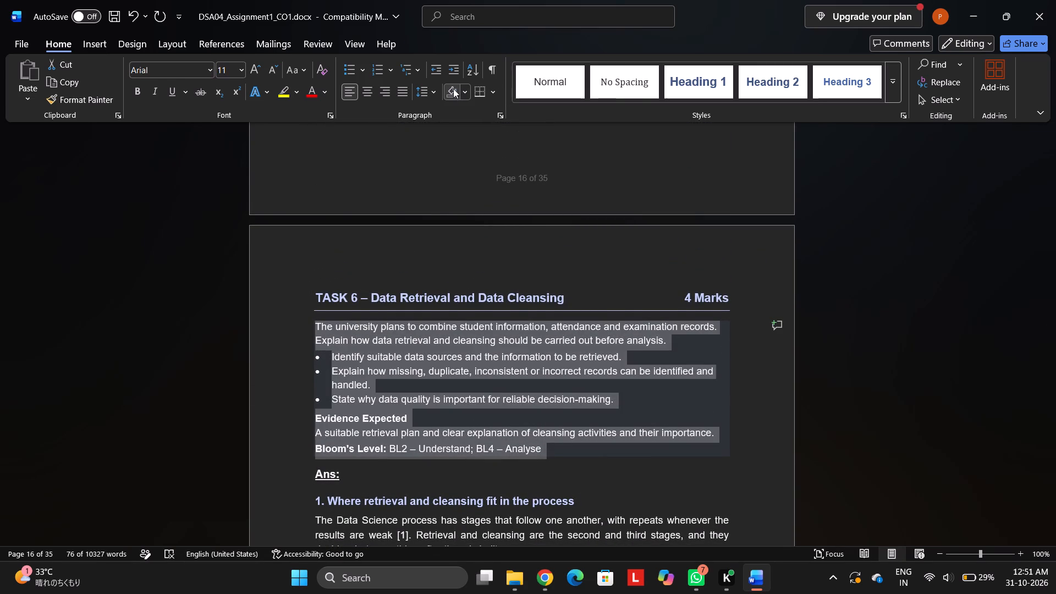
left_click(453, 89)
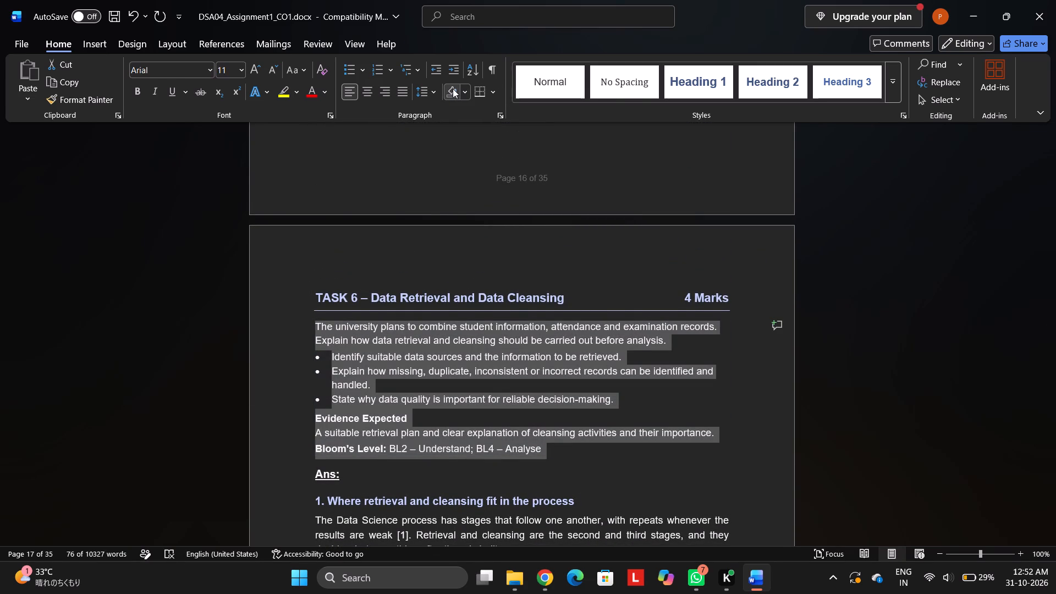
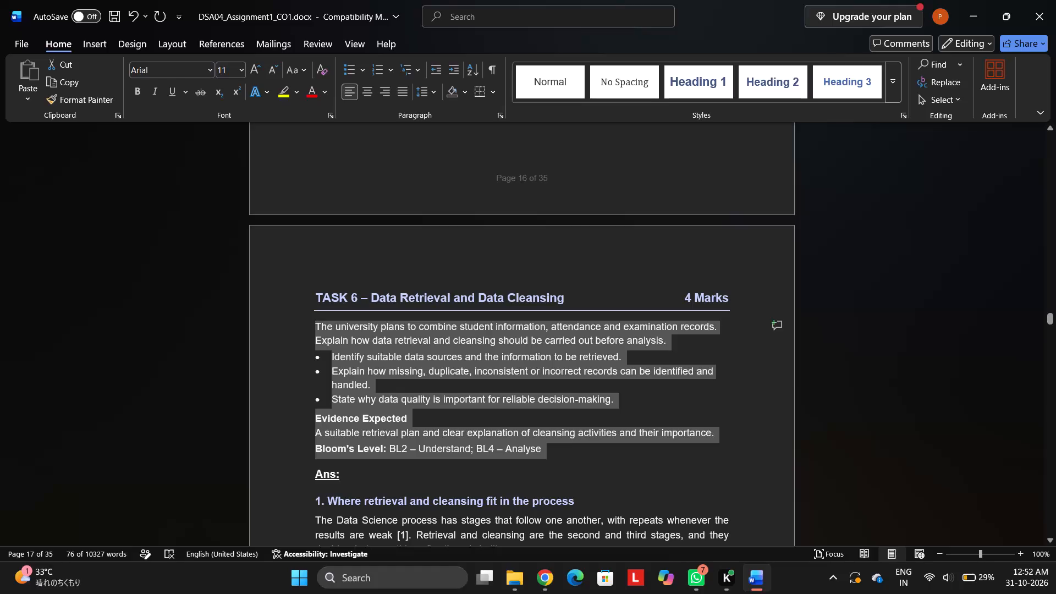
Clear the background shading of Table 14, Retrieval plan, selecting from its header row through the Attendance records row.
scroll(382, 315, "down", 2)
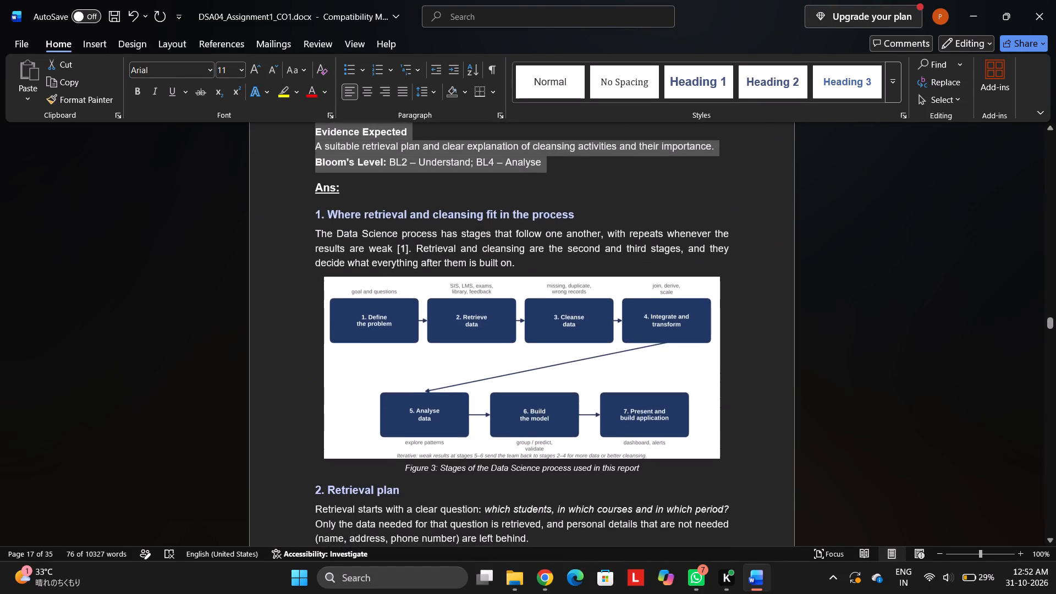
scroll(354, 313, "down", 2)
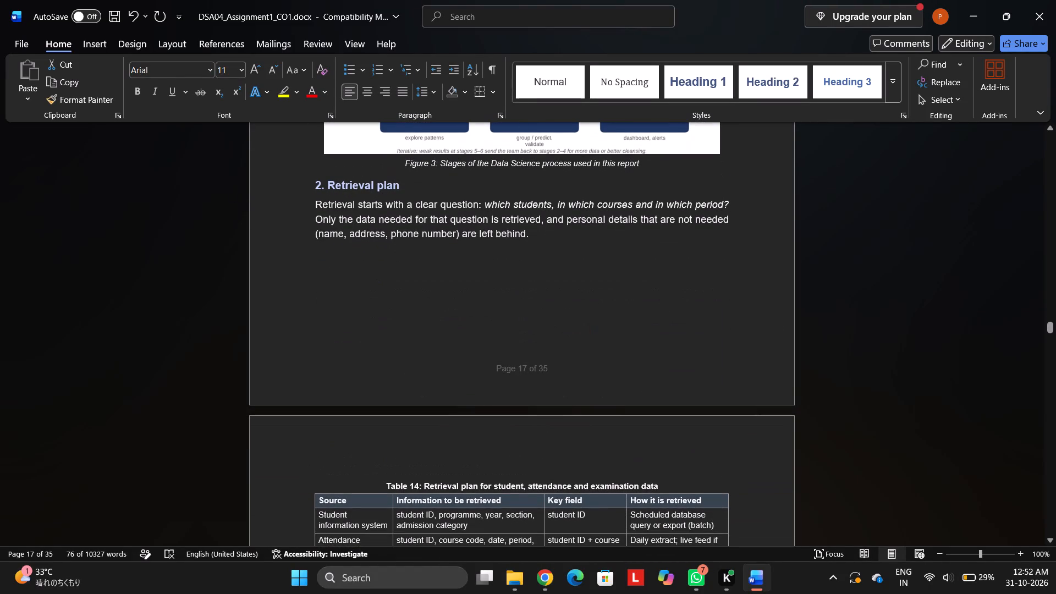
scroll(354, 313, "down", 2)
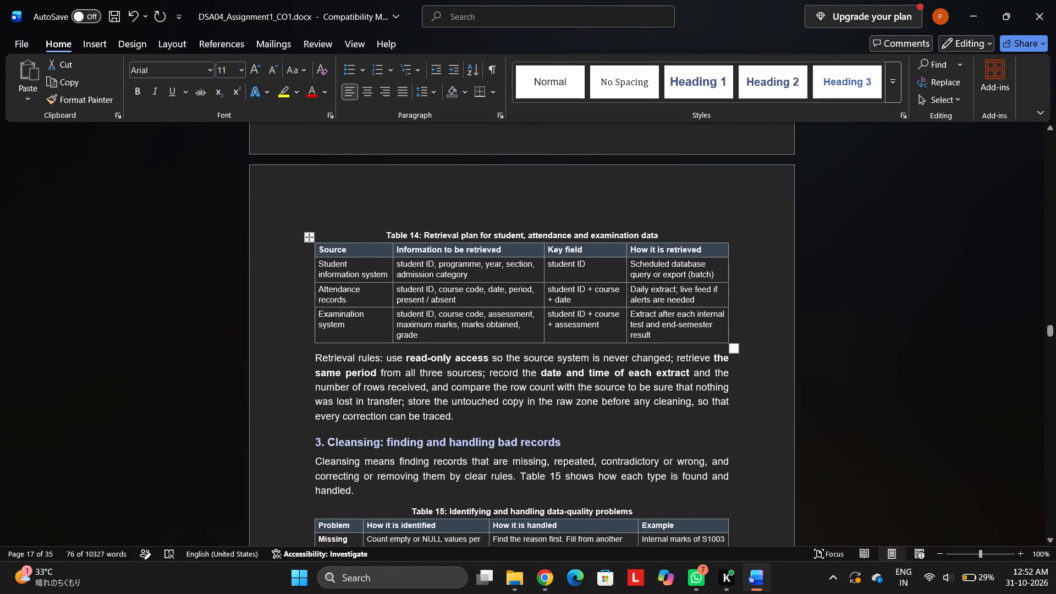
left_click_drag(355, 248, 653, 367)
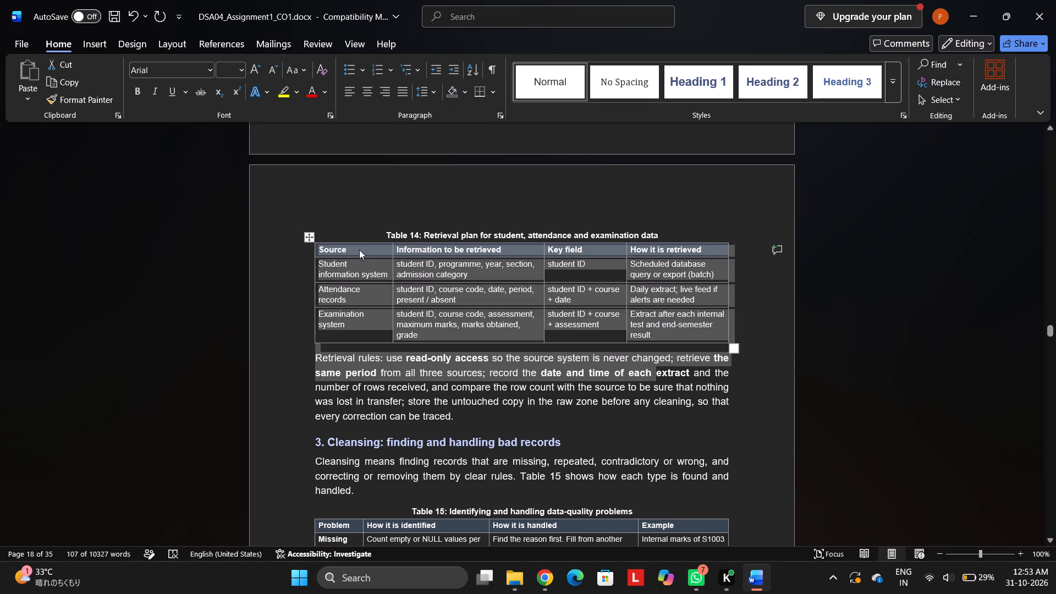
left_click_drag(359, 248, 369, 250)
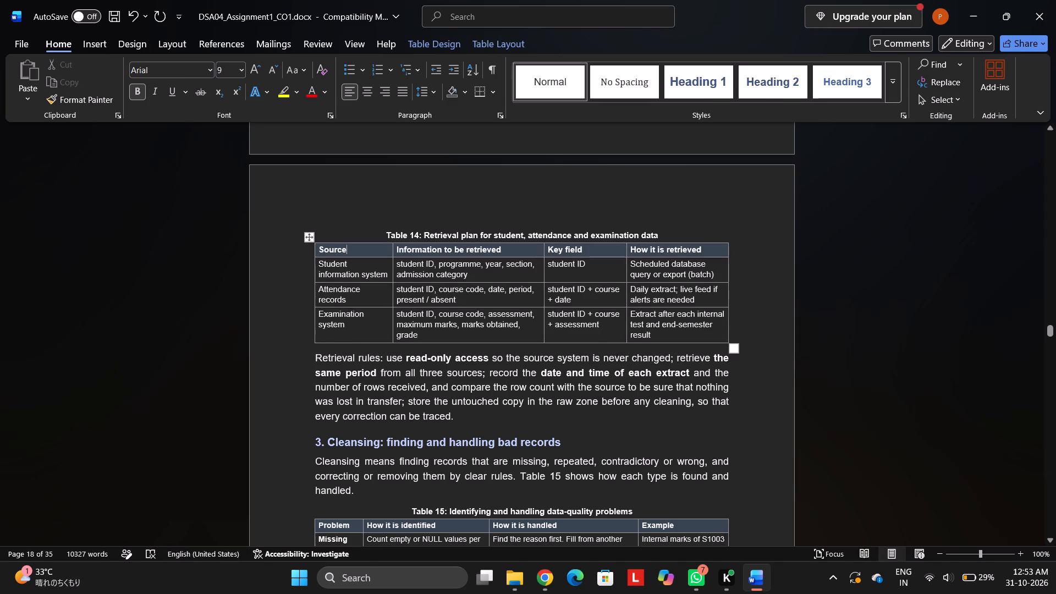
left_click_drag(362, 249, 662, 302)
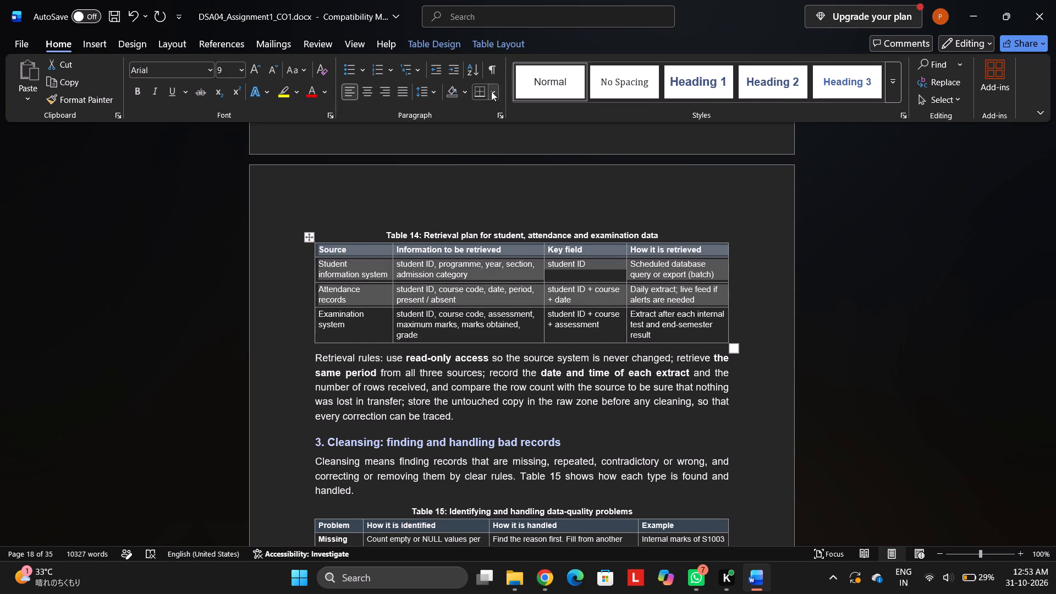
left_click(449, 94)
Clear the background shading of Table 15, Identifying and handling data-quality problems, across its header and Missing rows.
scroll(300, 397, "down", 2)
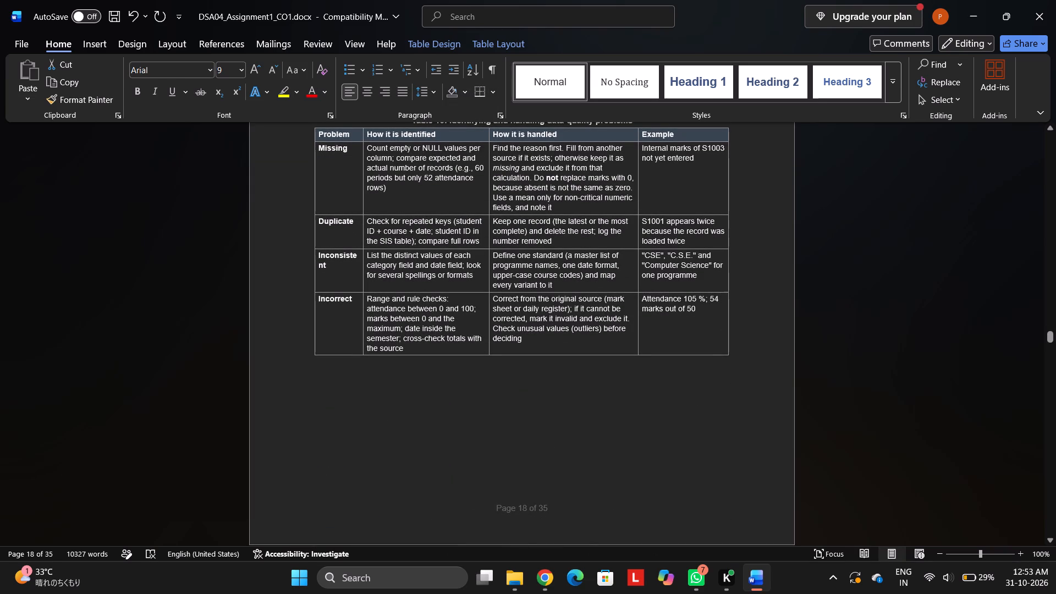
left_click_drag(335, 136, 675, 184)
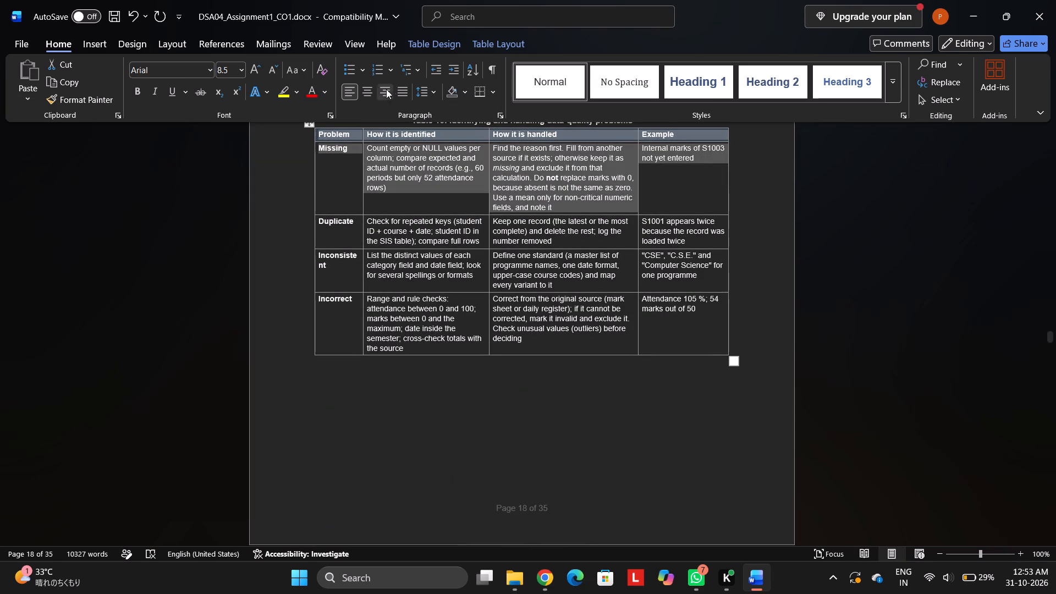
left_click(449, 91)
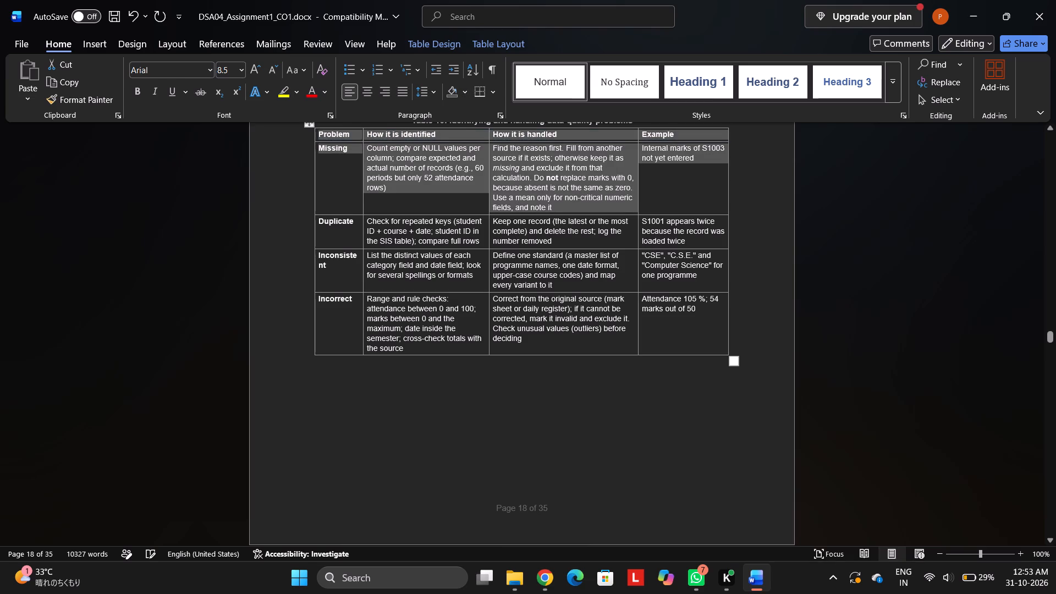
Clear the background shading of Table 16, Raw extract before cleansing, across its header and the two S1001 rows.
scroll(364, 296, "down", 2)
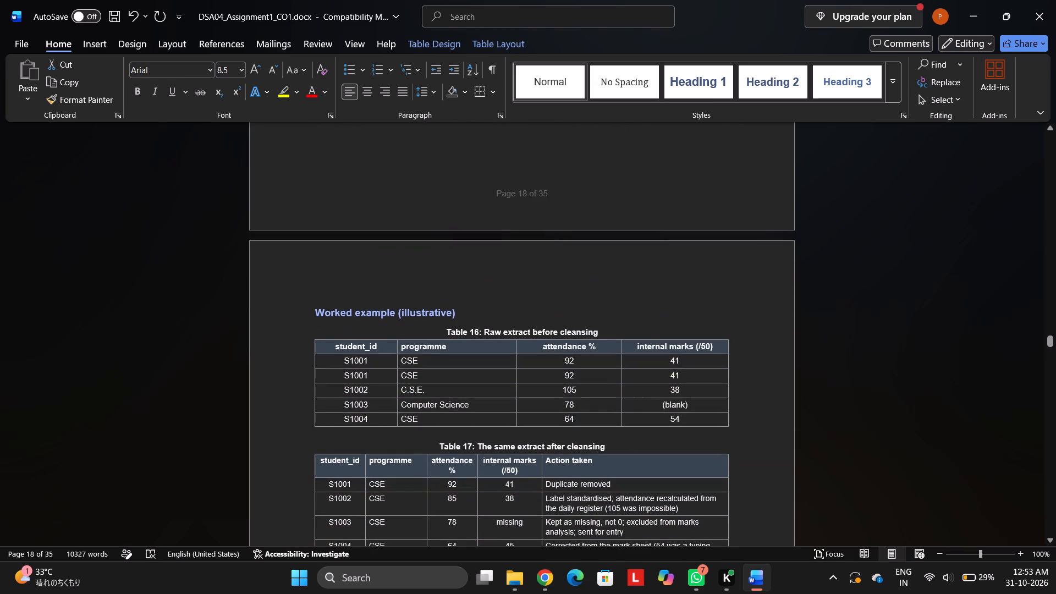
left_click_drag(328, 344, 656, 381)
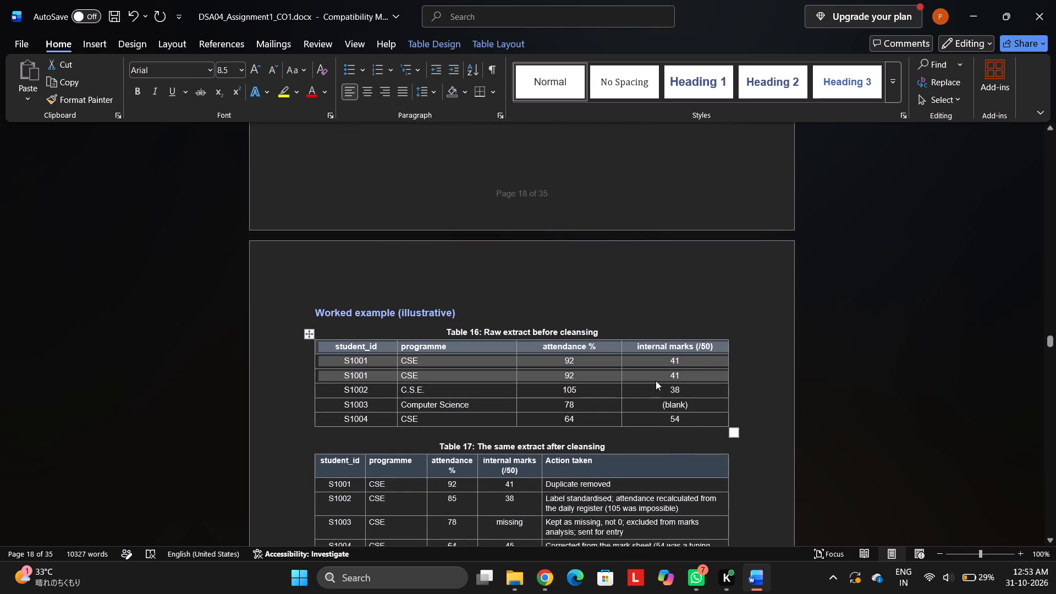
left_click(452, 90)
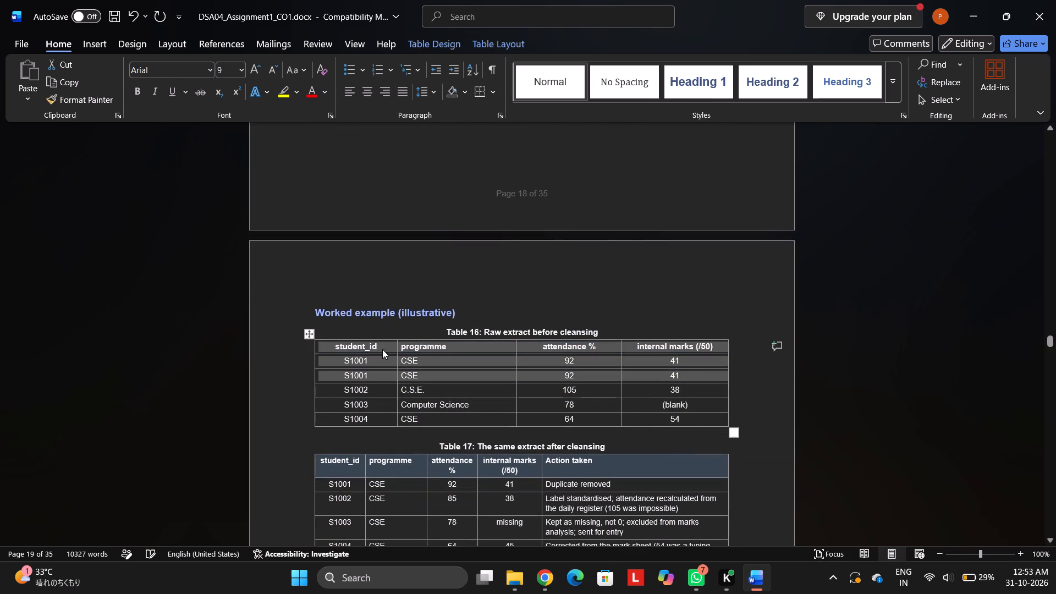
Clear the background shading of Table 17, The same extract after cleansing, from its header row through the S1002 row.
scroll(382, 349, "down", 1)
left_click_drag(326, 241, 575, 261)
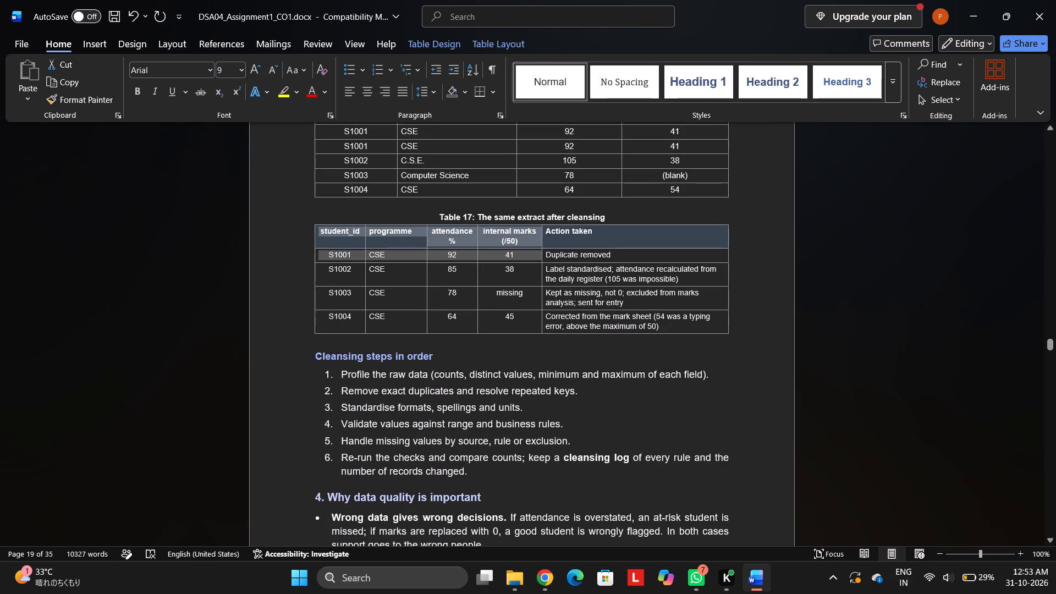
left_click_drag(575, 261, 673, 279)
left_click(448, 95)
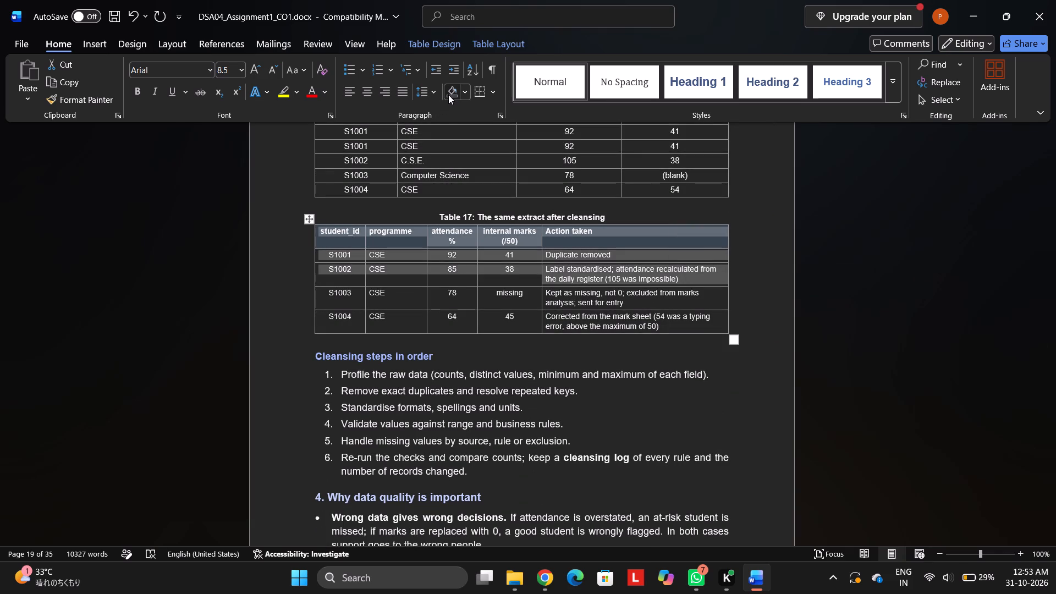
Clear the background shading of Table 18, Data-quality dimensions, from its header row through the Uniqueness row.
scroll(374, 342, "down", 3)
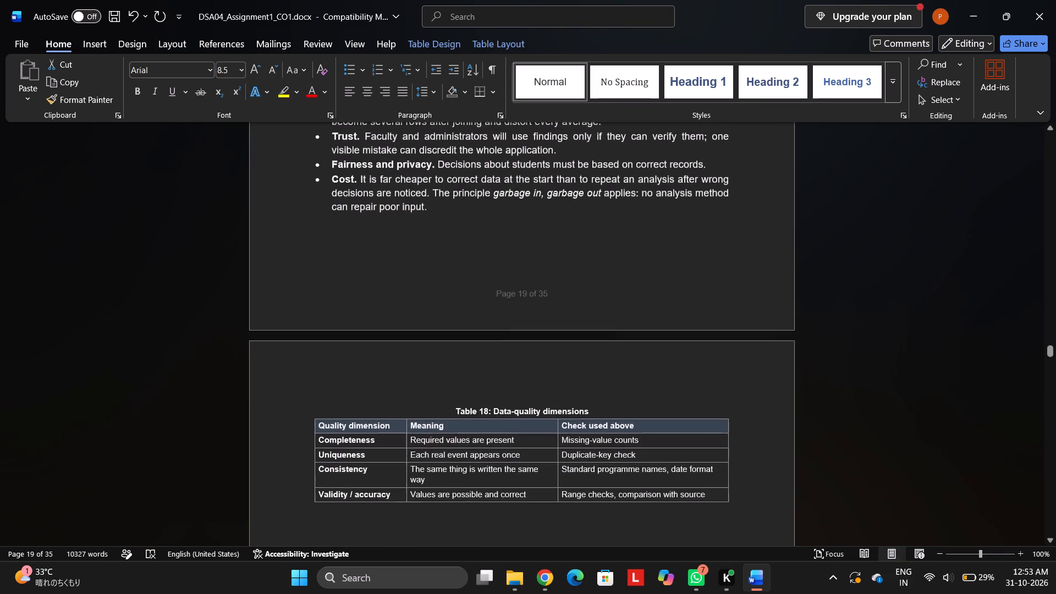
left_click_drag(319, 422, 604, 450)
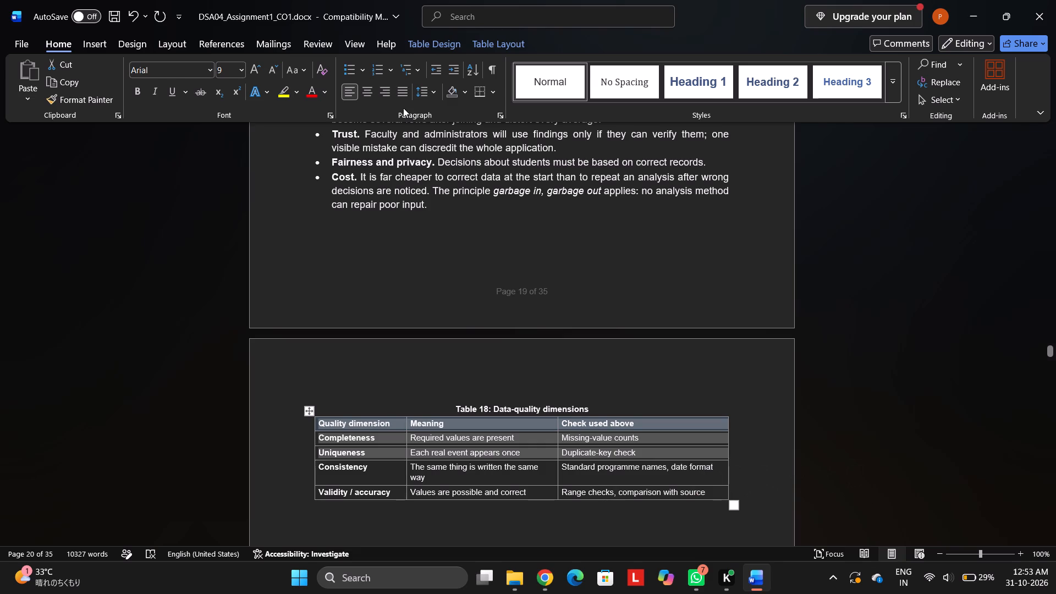
left_click(447, 91)
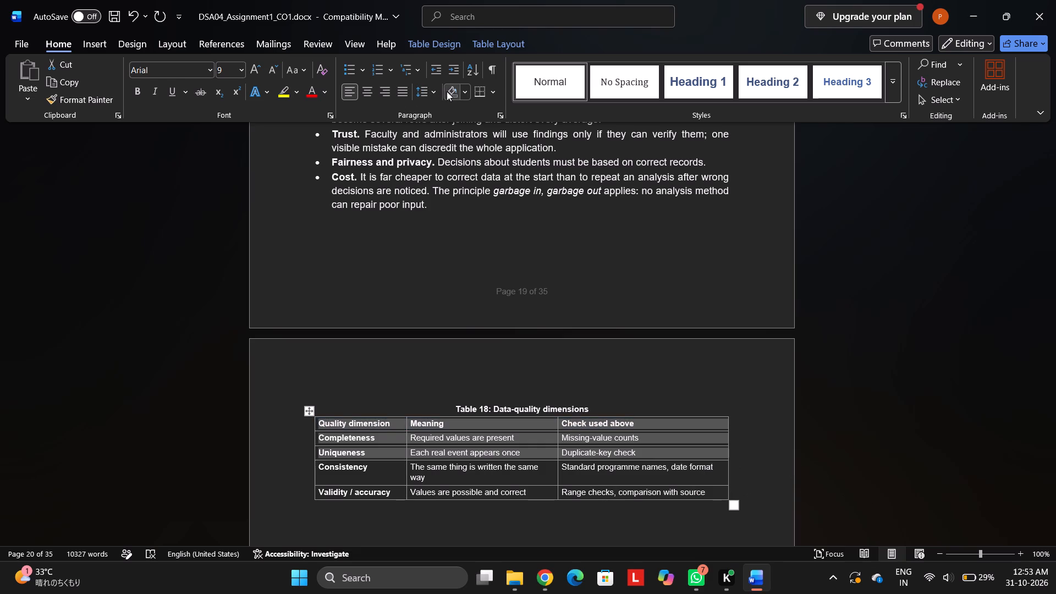
Remove the background shading from the whole question block under the TASK 7 heading, through the Bloom's Level line.
scroll(447, 91, "down", 3)
scroll(339, 231, "down", 1)
left_click(339, 231)
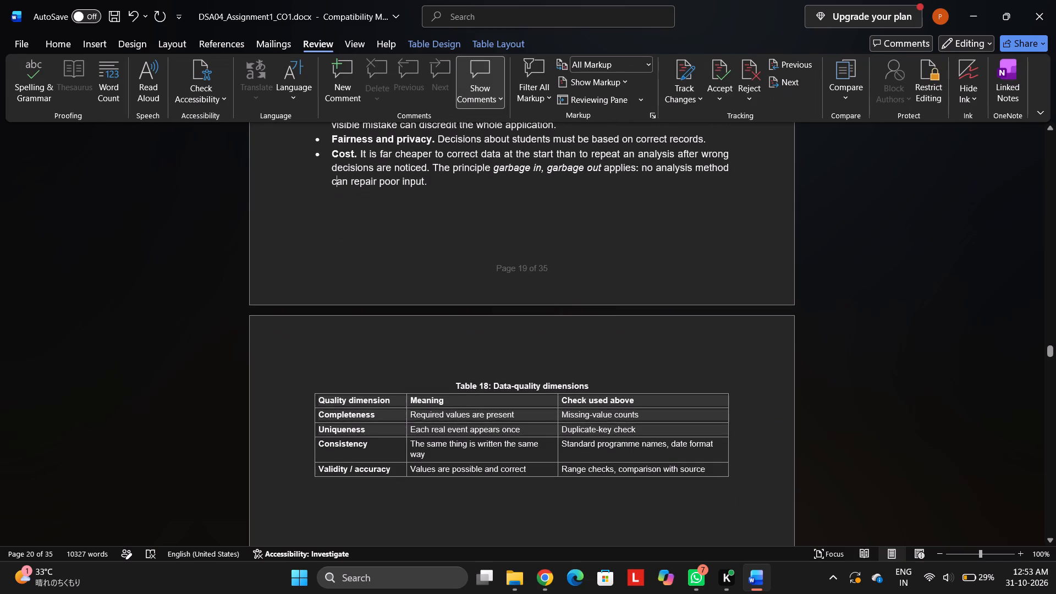
scroll(339, 231, "down", 6)
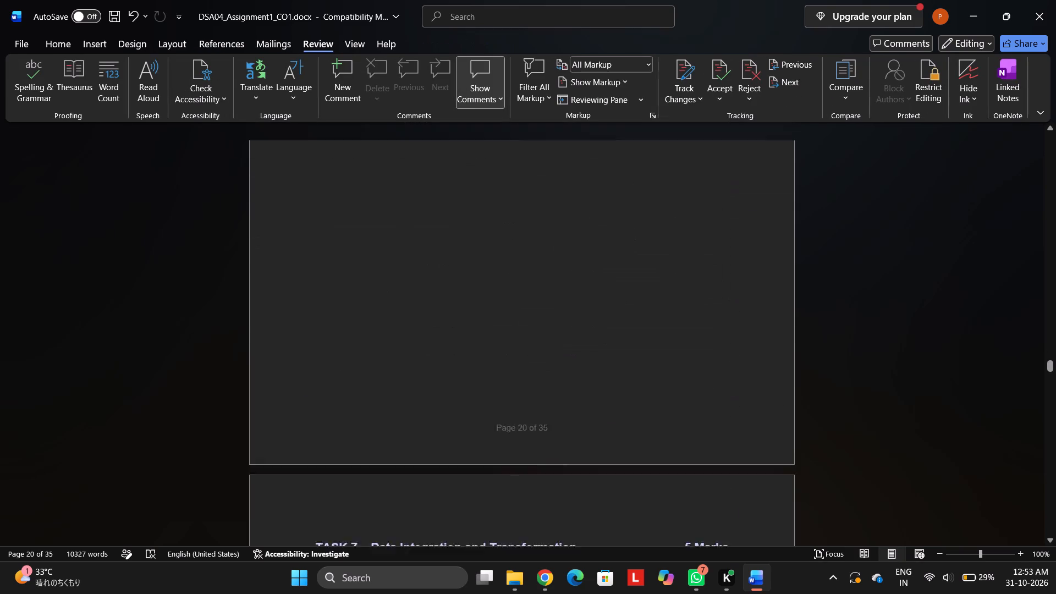
scroll(339, 231, "down", 1)
scroll(339, 231, "up", 5)
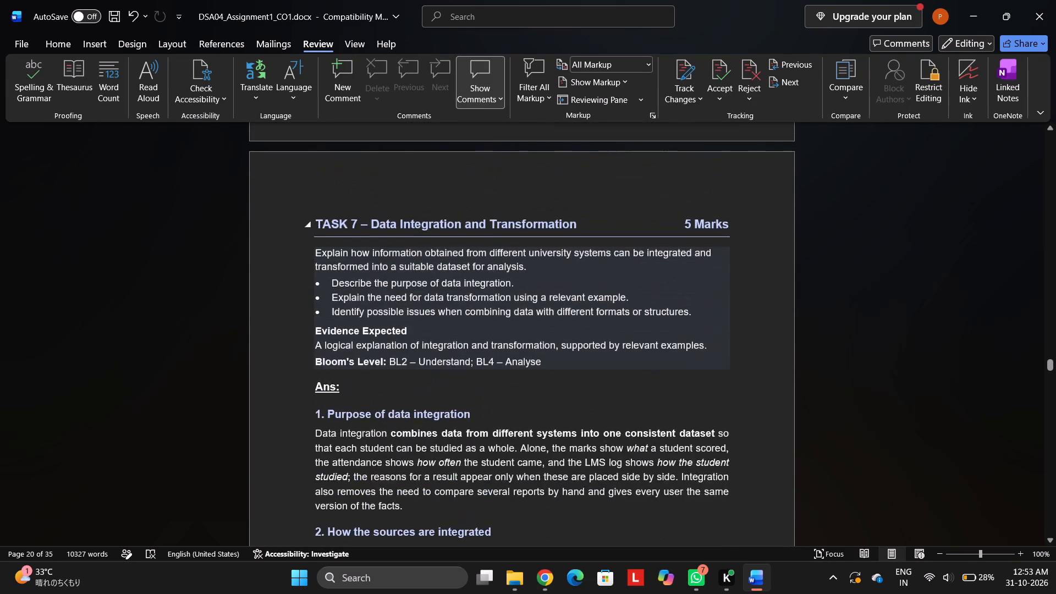
scroll(339, 231, "up", 5)
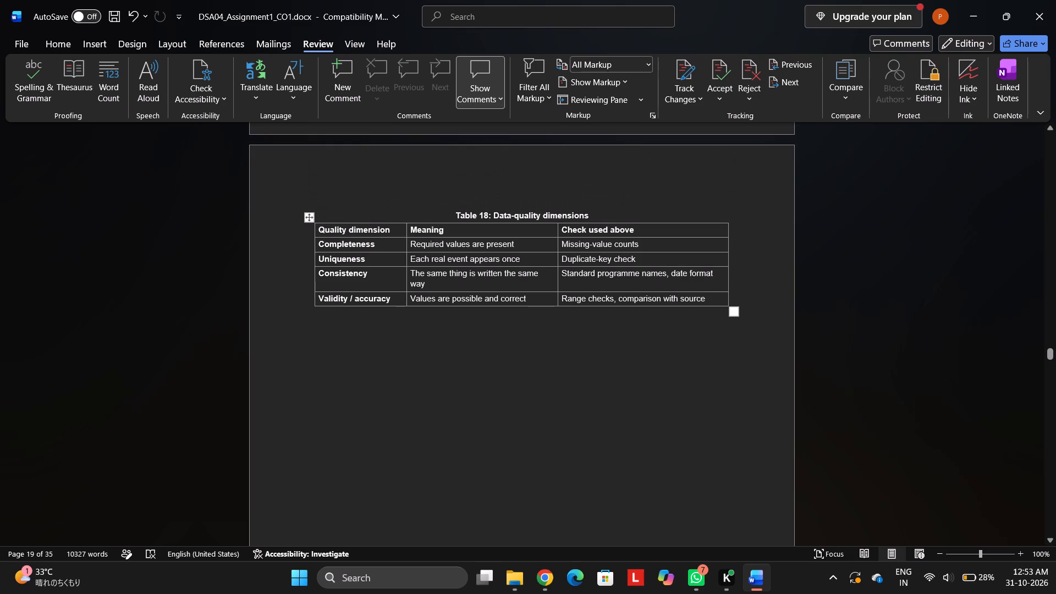
scroll(339, 231, "down", 5)
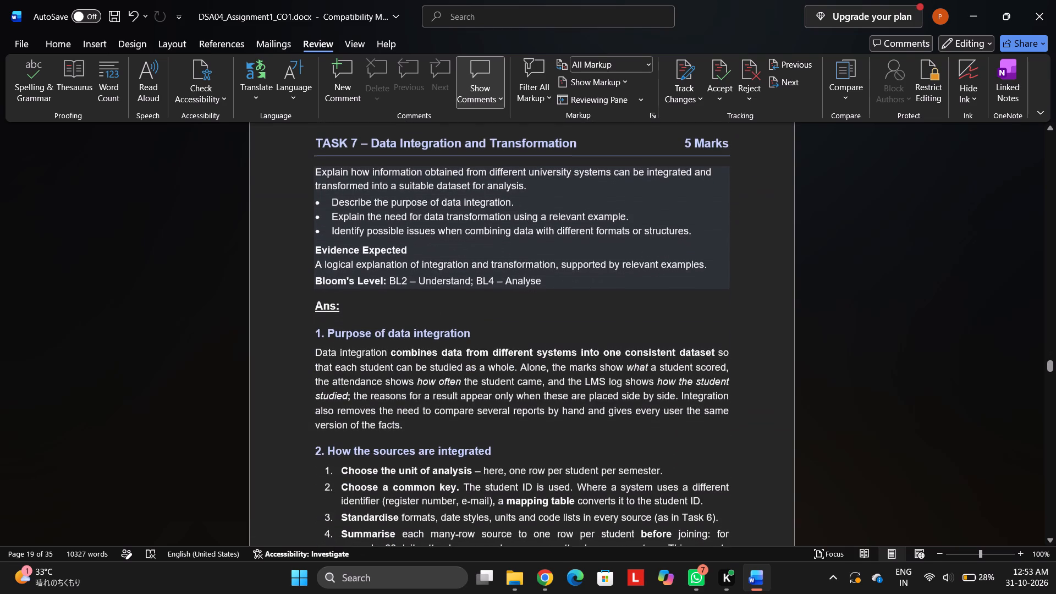
left_click_drag(311, 166, 559, 263)
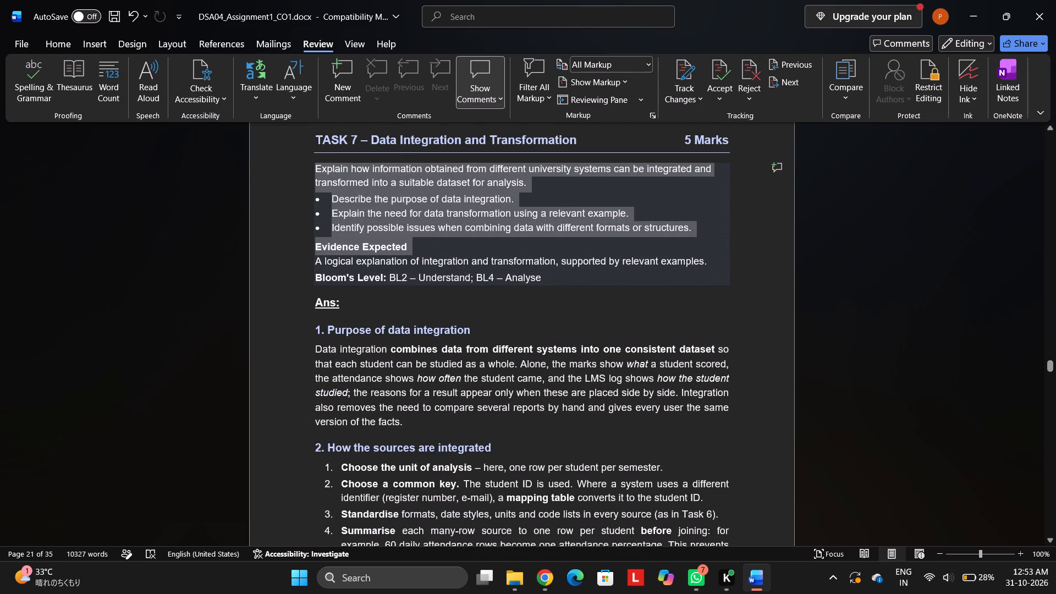
left_click_drag(559, 263, 577, 281)
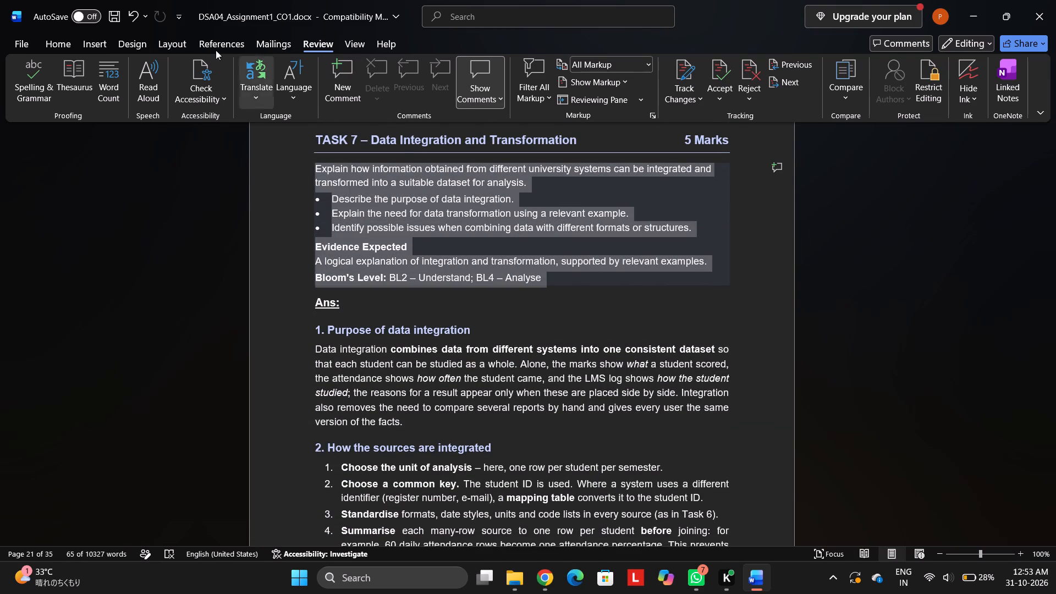
left_click(67, 42)
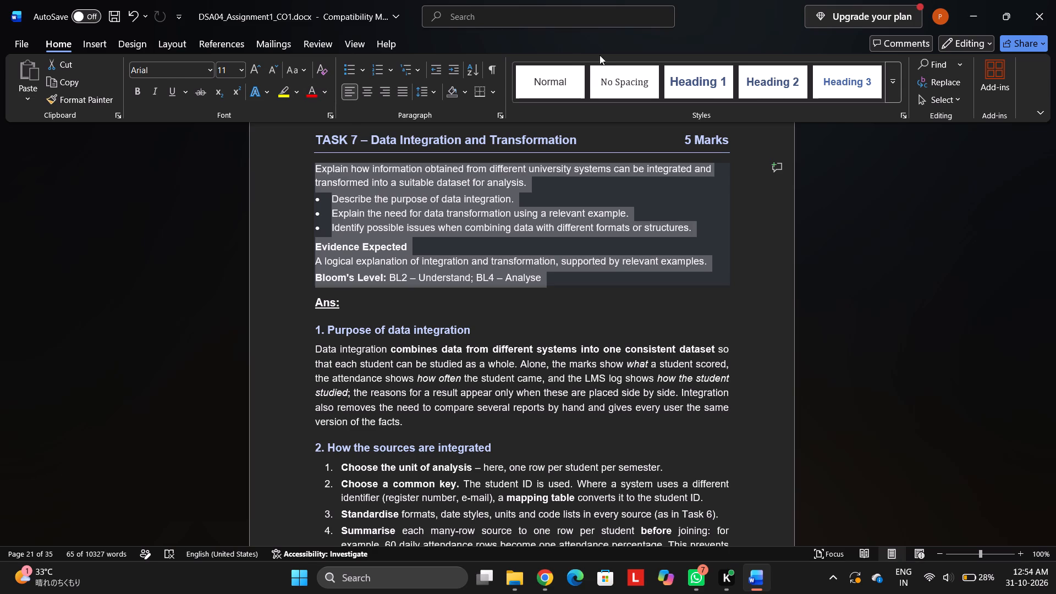
left_click(457, 91)
Clear the background shading of Table 19, Transformation example for one student, from its header through the 8 assignments set row.
scroll(382, 322, "down", 3)
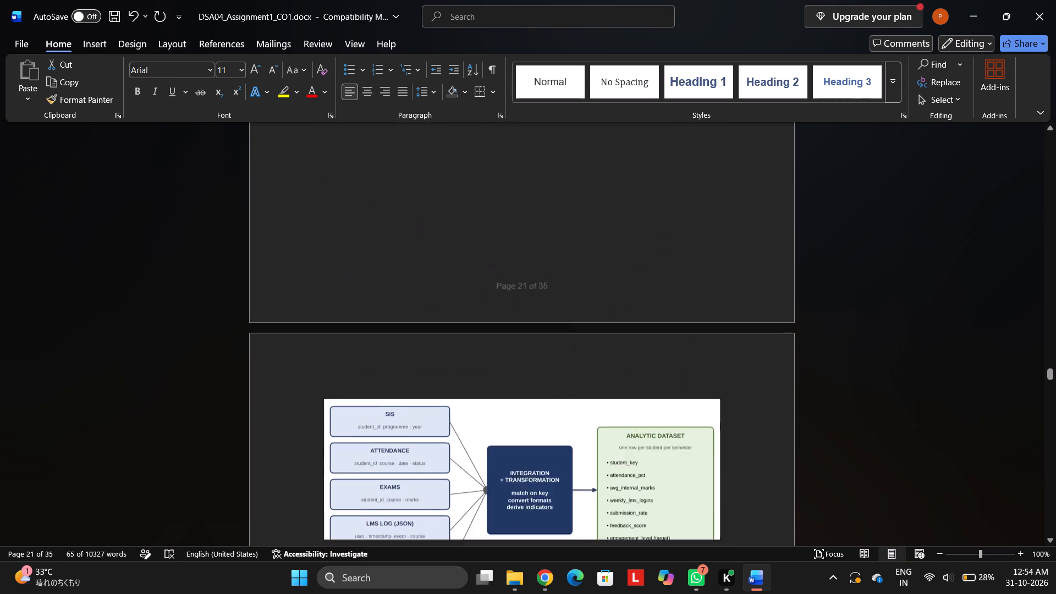
scroll(382, 322, "down", 1)
scroll(388, 398, "down", 3)
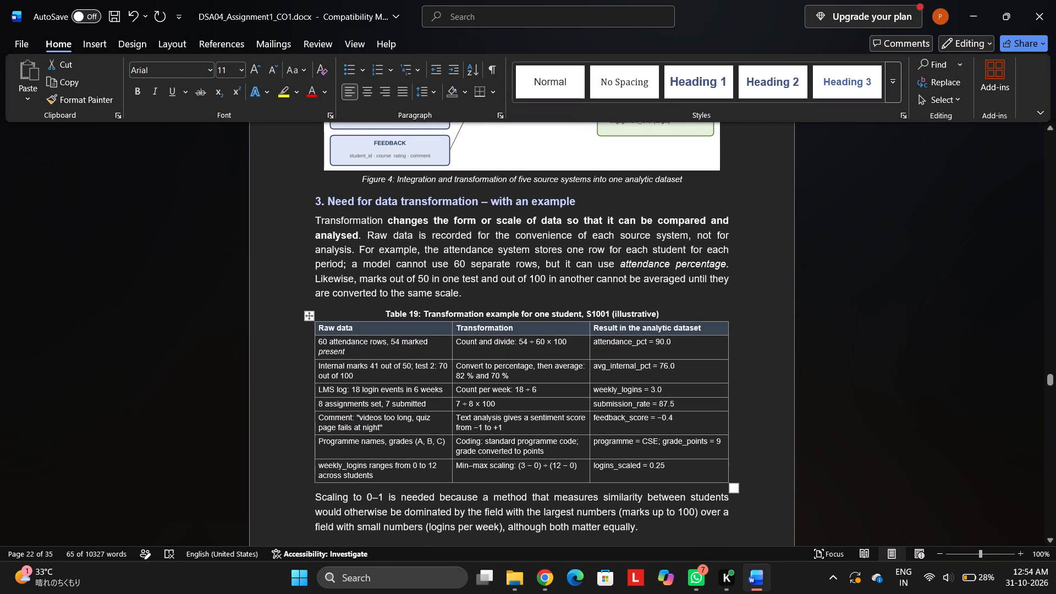
left_click_drag(360, 333, 660, 400)
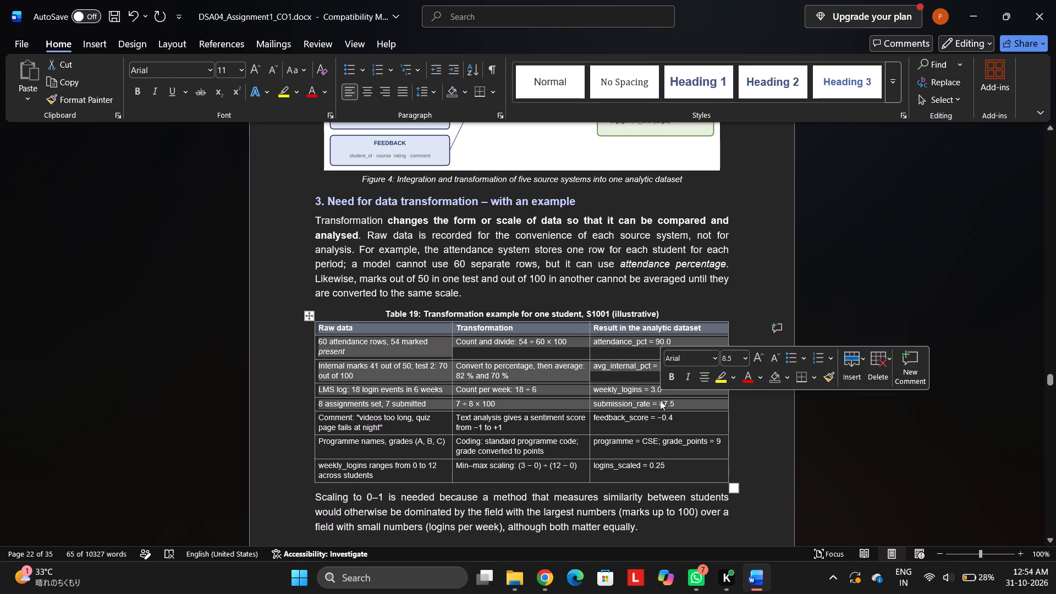
left_click(450, 95)
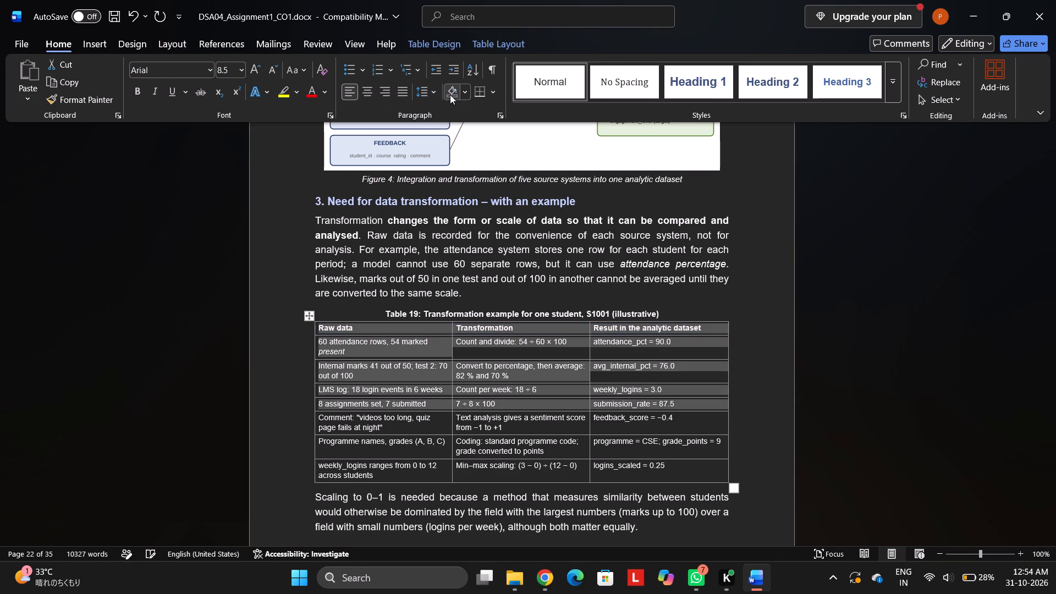
Clear the background shading of Table 20, Issues in integrating data of different formats and structures, across its header and Different keys rows.
scroll(418, 411, "down", 2)
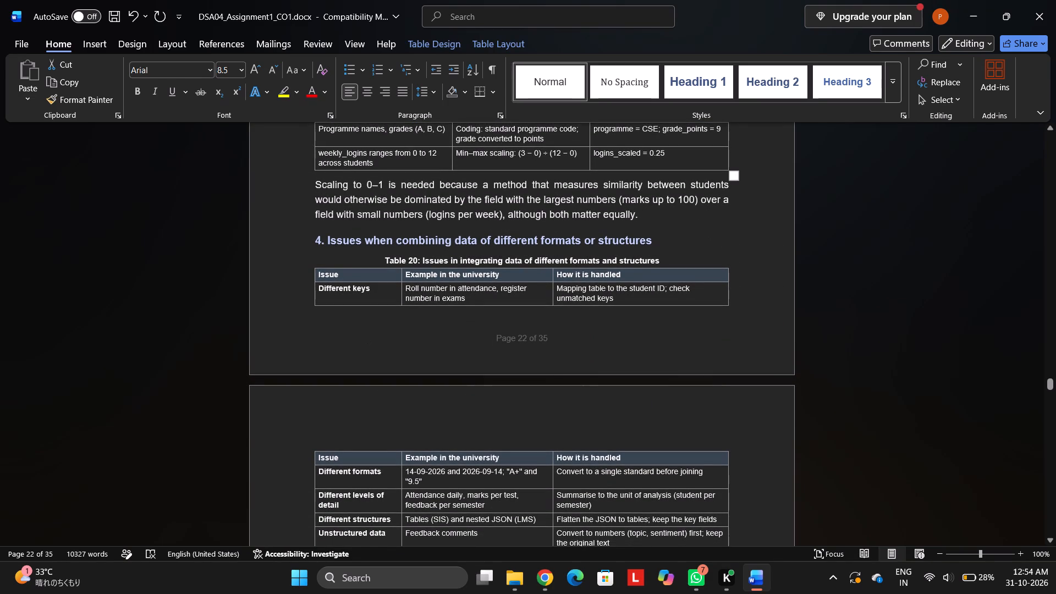
left_click_drag(364, 272, 593, 307)
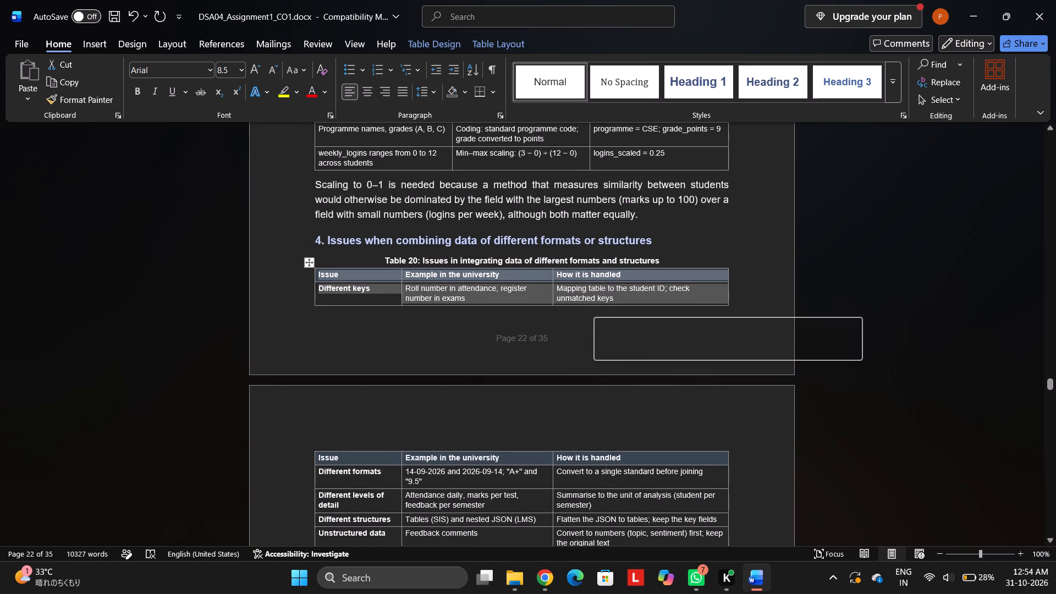
left_click(449, 95)
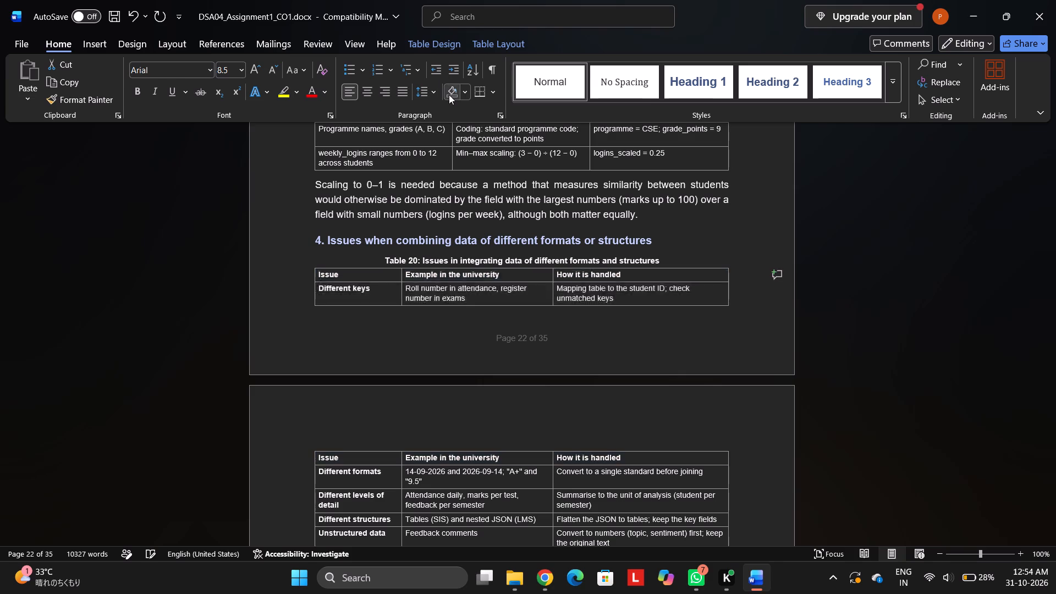
scroll(397, 484, "down", 2)
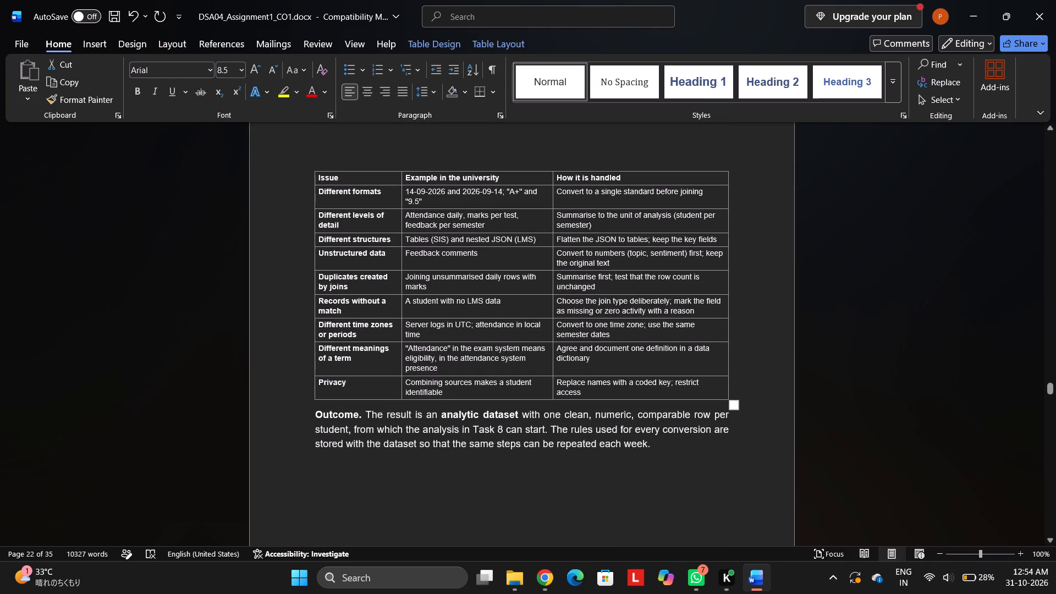
Remove the background shading from the whole question block under the TASK 8 heading, through the Evidence Expected text.
scroll(397, 484, "down", 5)
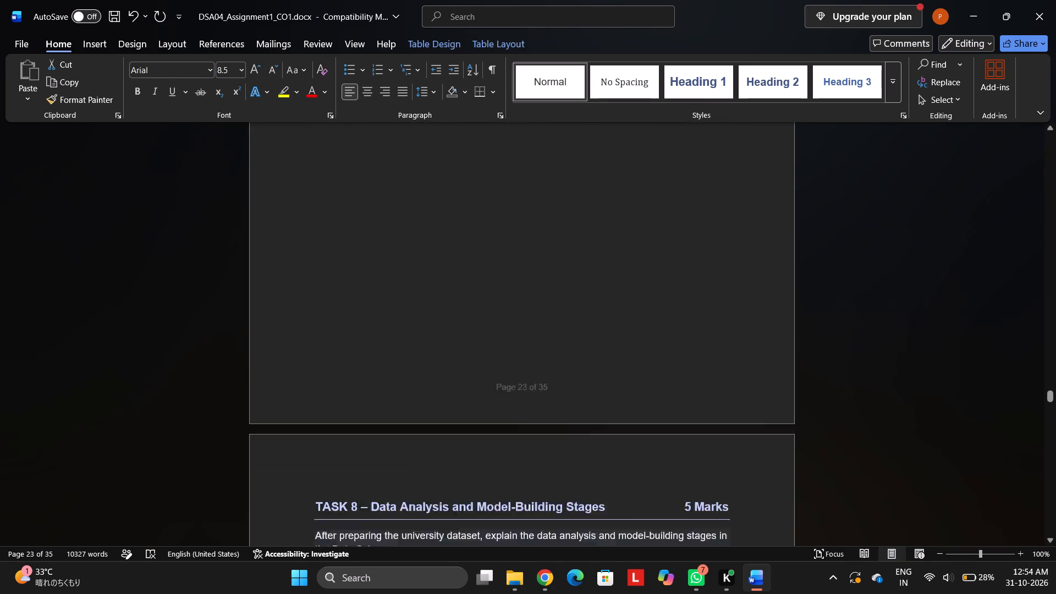
scroll(397, 484, "down", 1)
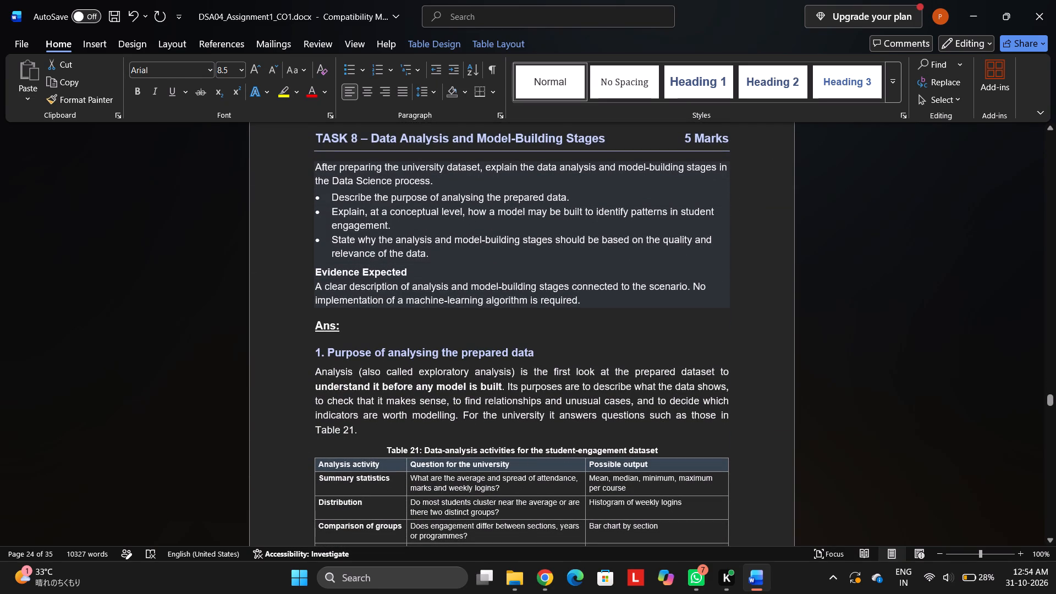
left_click_drag(315, 164, 632, 305)
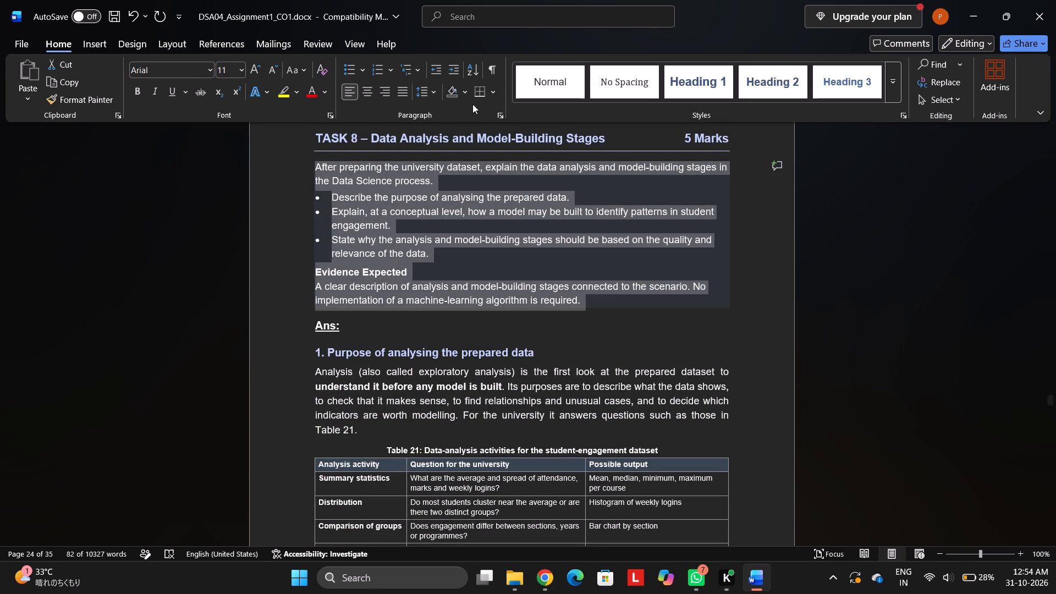
left_click(449, 90)
Clear the background shading of Table 21, Data-analysis activities, from its header through the Comparison of groups row.
scroll(421, 296, "down", 1)
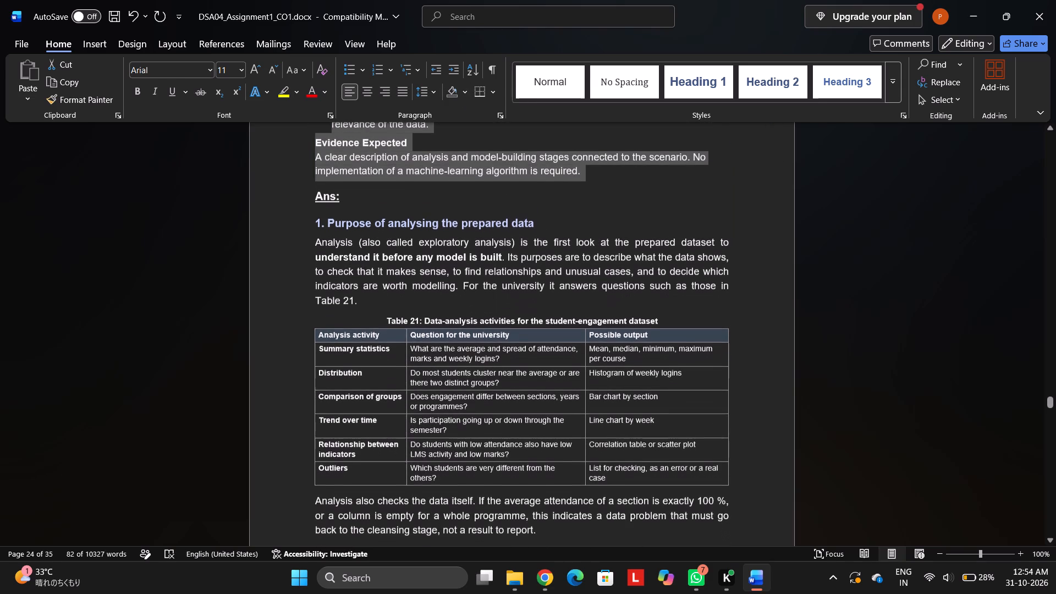
scroll(421, 296, "down", 1)
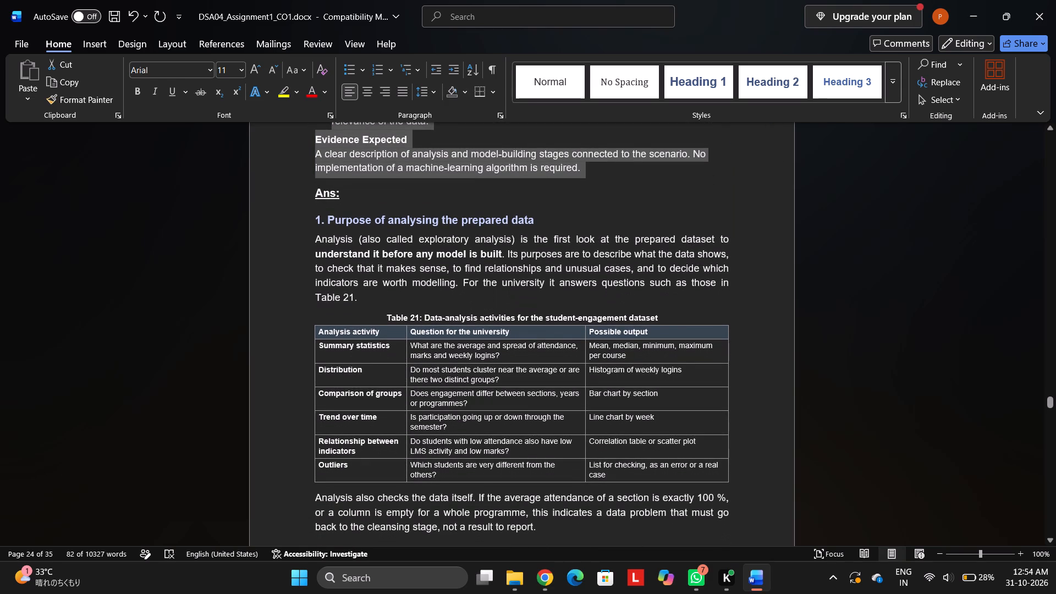
left_click_drag(322, 332, 625, 376)
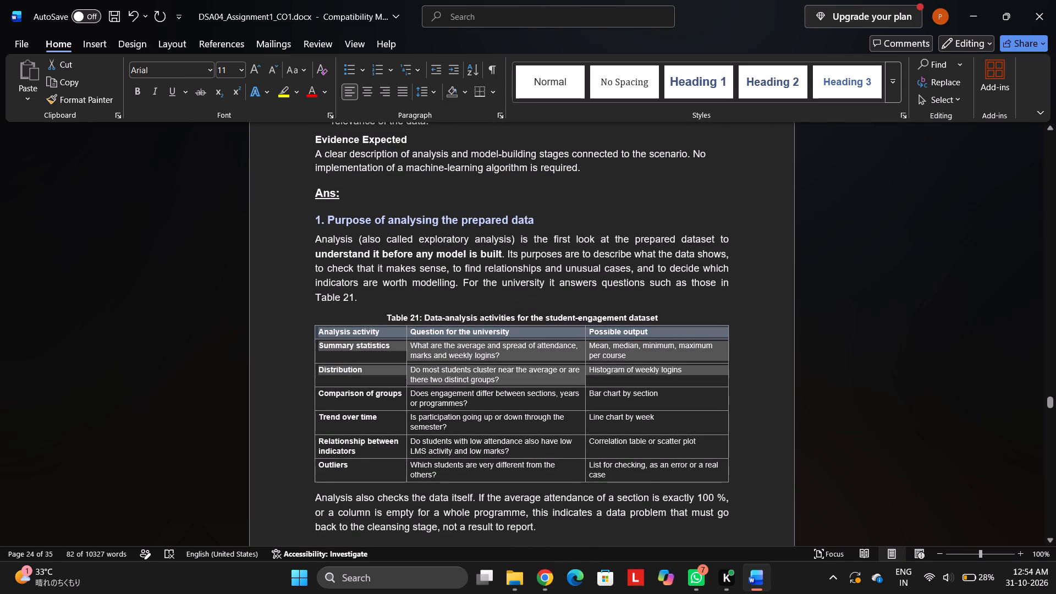
left_click_drag(625, 376, 639, 386)
left_click(449, 91)
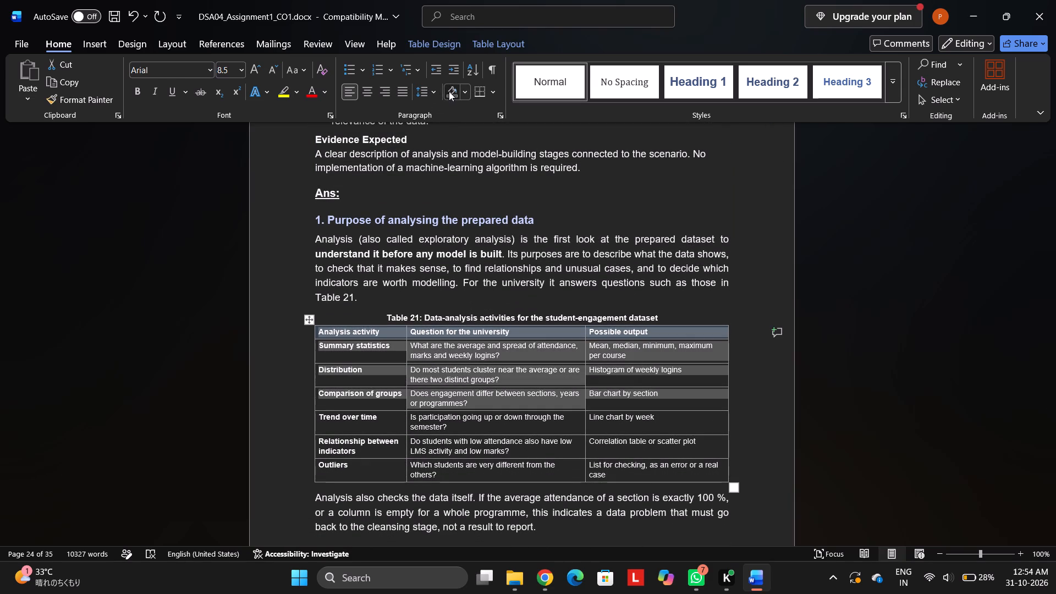
Clear the background shading of Table 22, Illustrative result of grouping students by engagement, from its header through the Moderately engaged row.
scroll(397, 310, "down", 2)
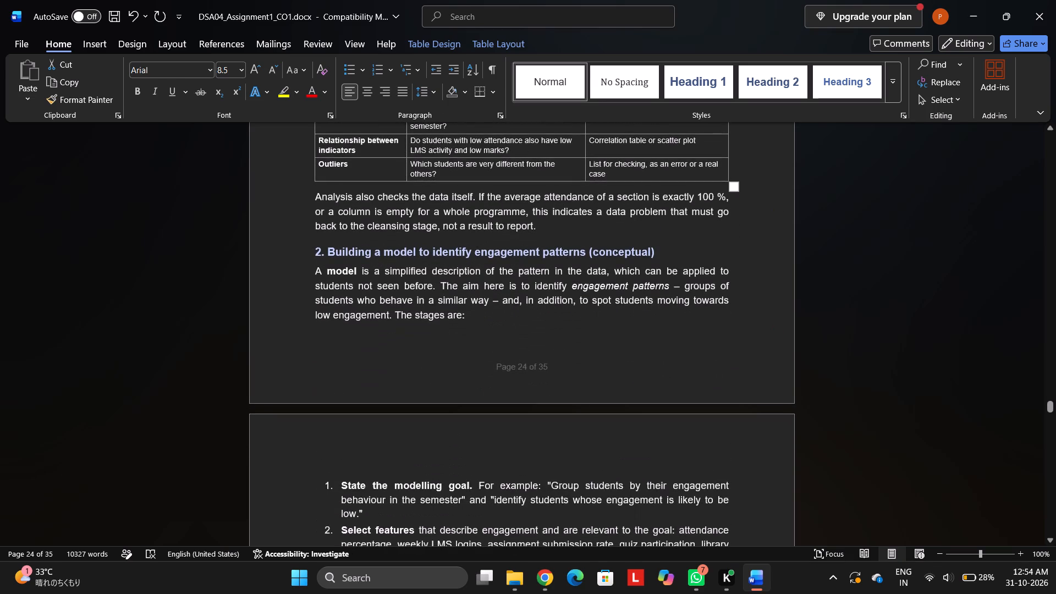
scroll(392, 295, "down", 4)
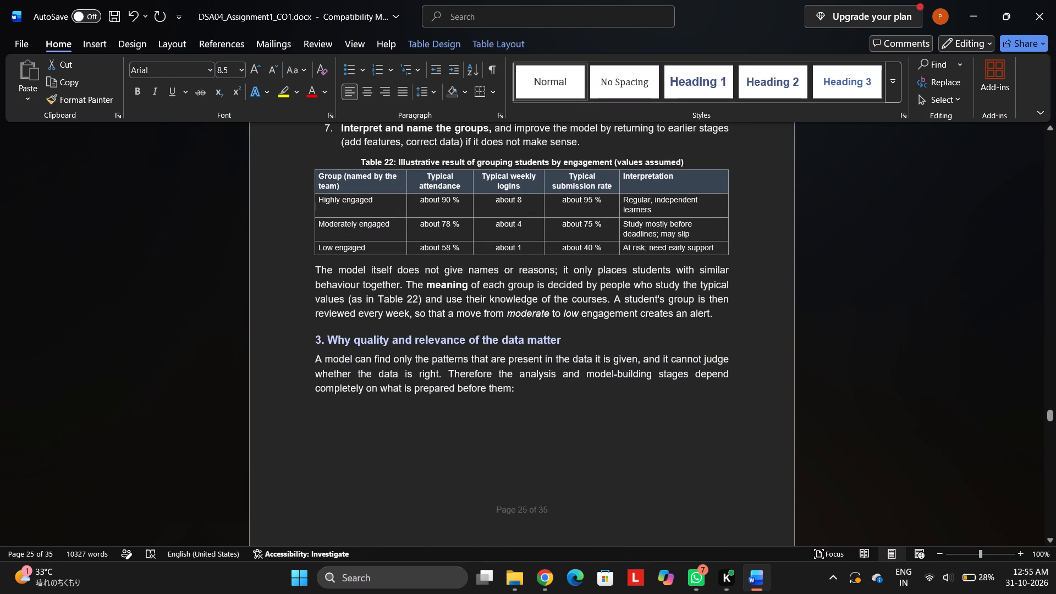
left_click_drag(393, 186, 669, 230)
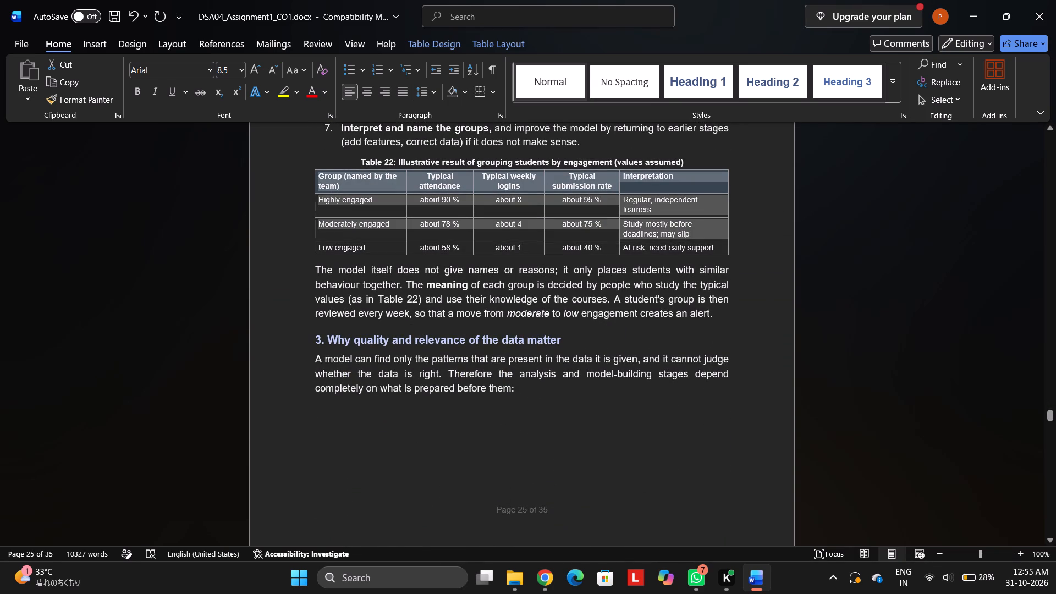
left_click_drag(669, 230, 668, 228)
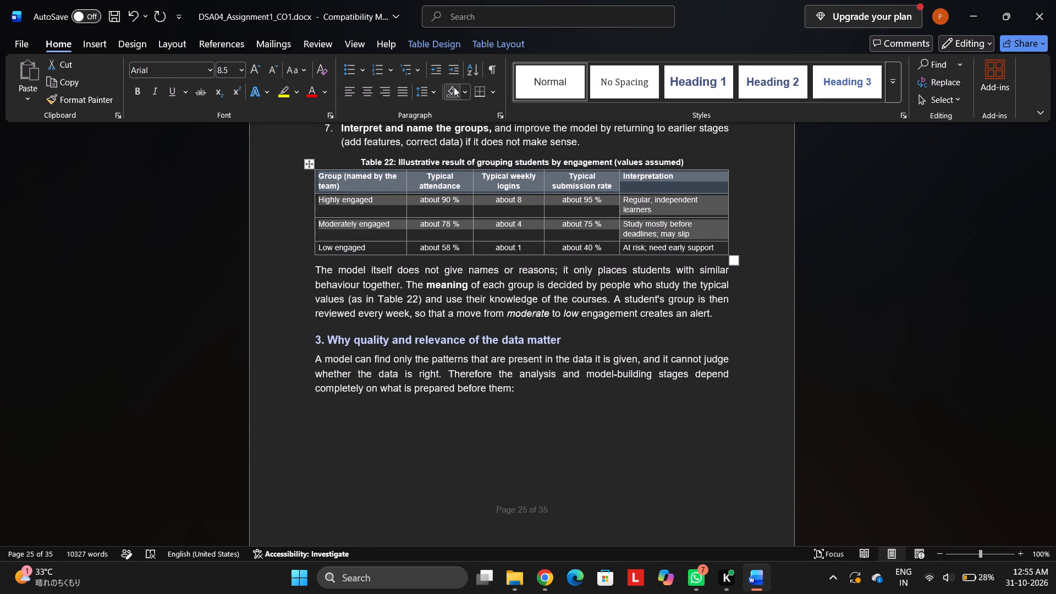
left_click(454, 87)
Clear the background shading of Table 23, Effect of data weaknesses, from its header through the row on features that already contain the answer.
scroll(433, 238, "down", 3)
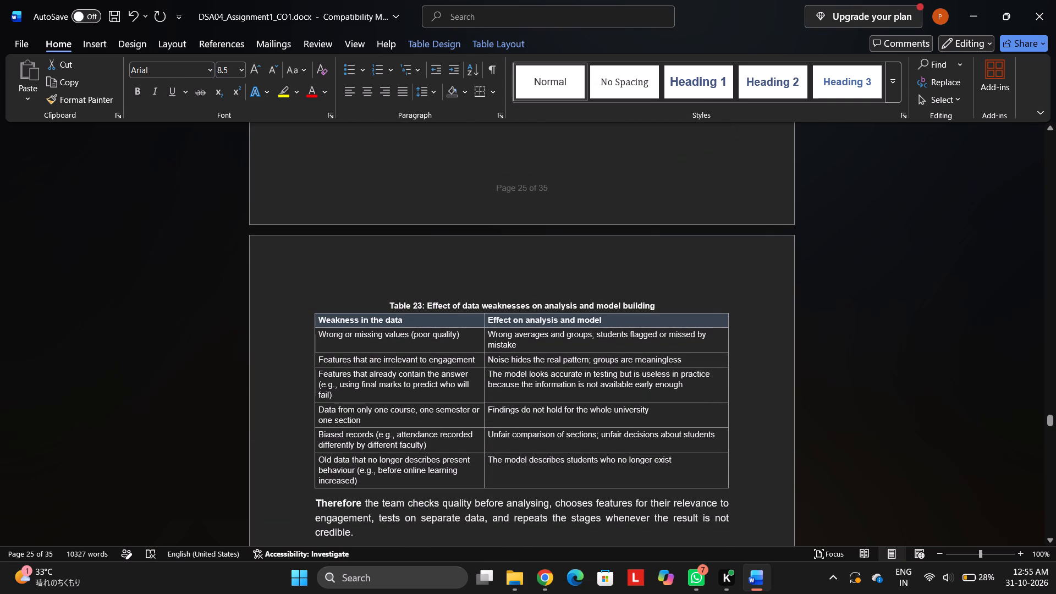
left_click_drag(415, 320, 621, 370)
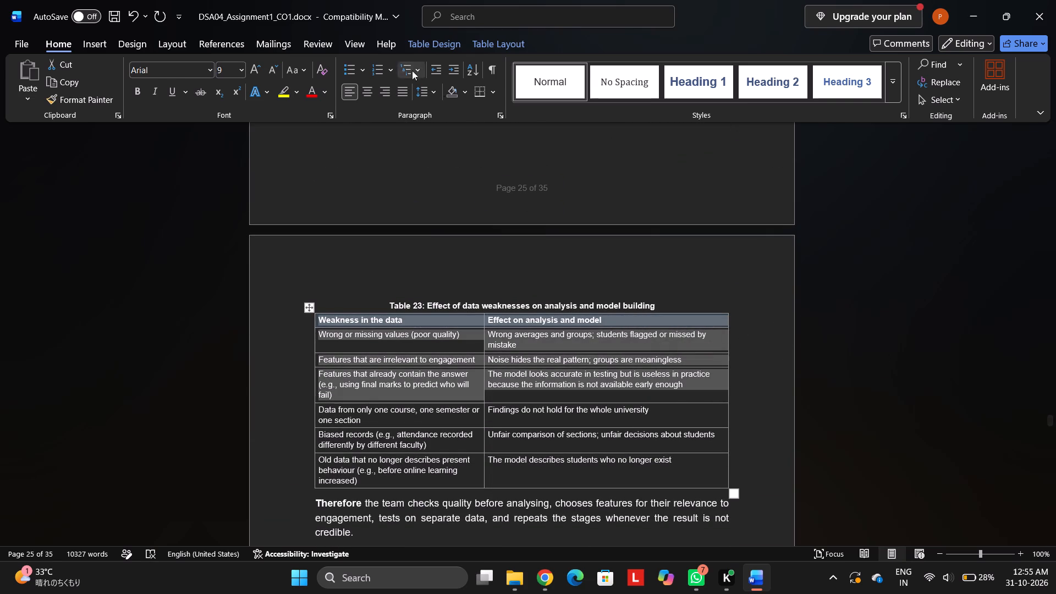
left_click(453, 97)
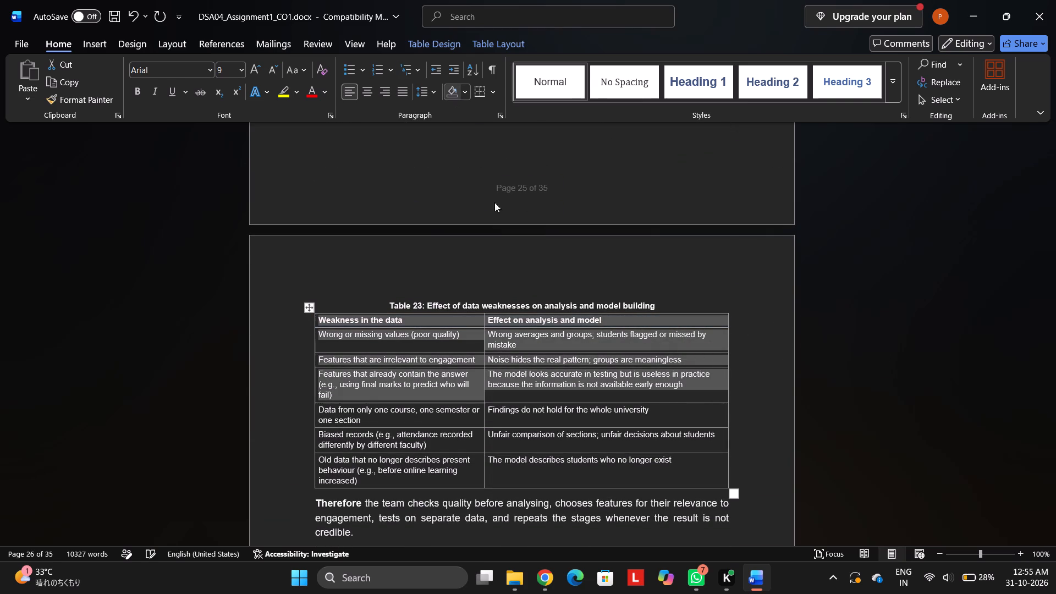
Remove the background shading from the whole question block under the TASK 9 heading, through the Evidence Expected text.
scroll(503, 283, "down", 2)
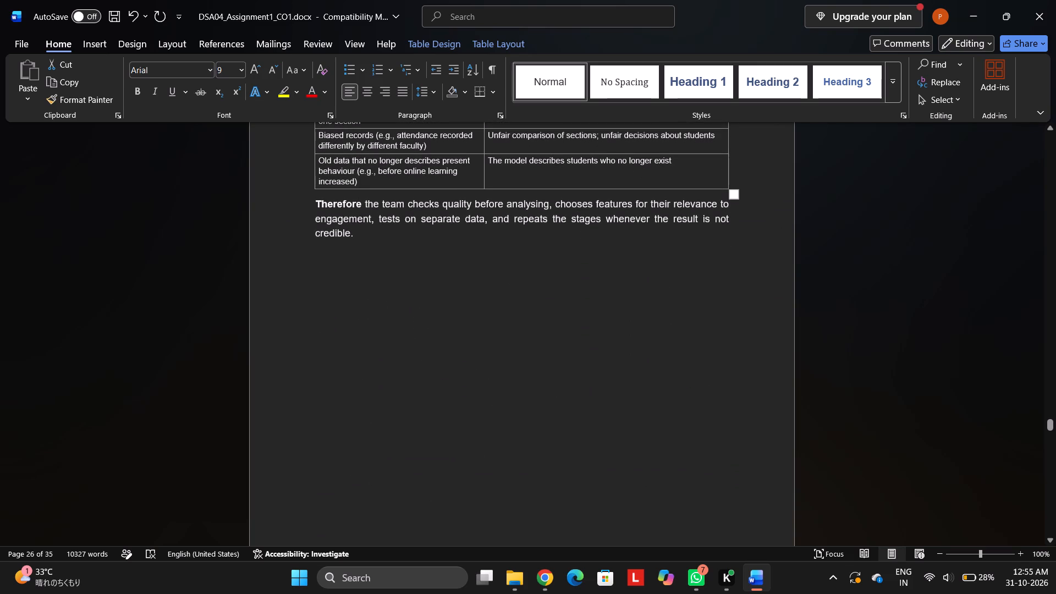
scroll(502, 320, "down", 3)
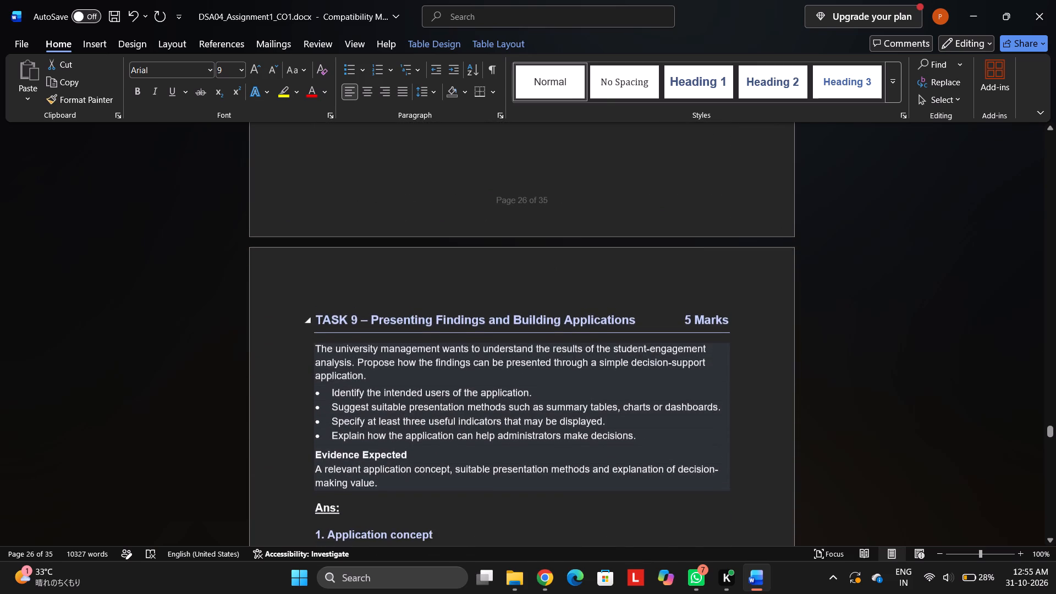
left_click_drag(318, 339, 604, 482)
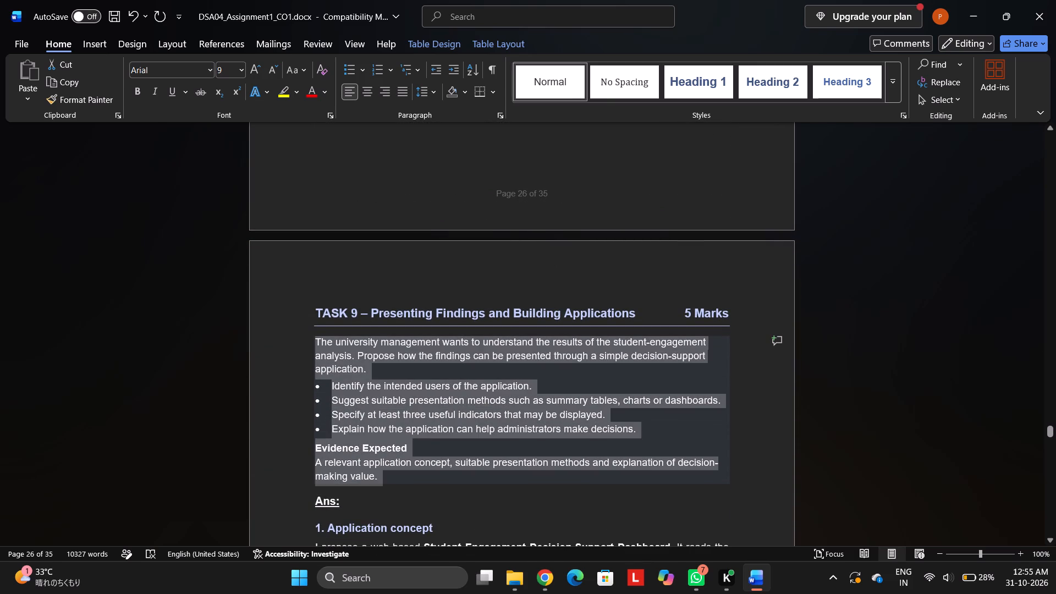
left_click_drag(604, 482, 602, 481)
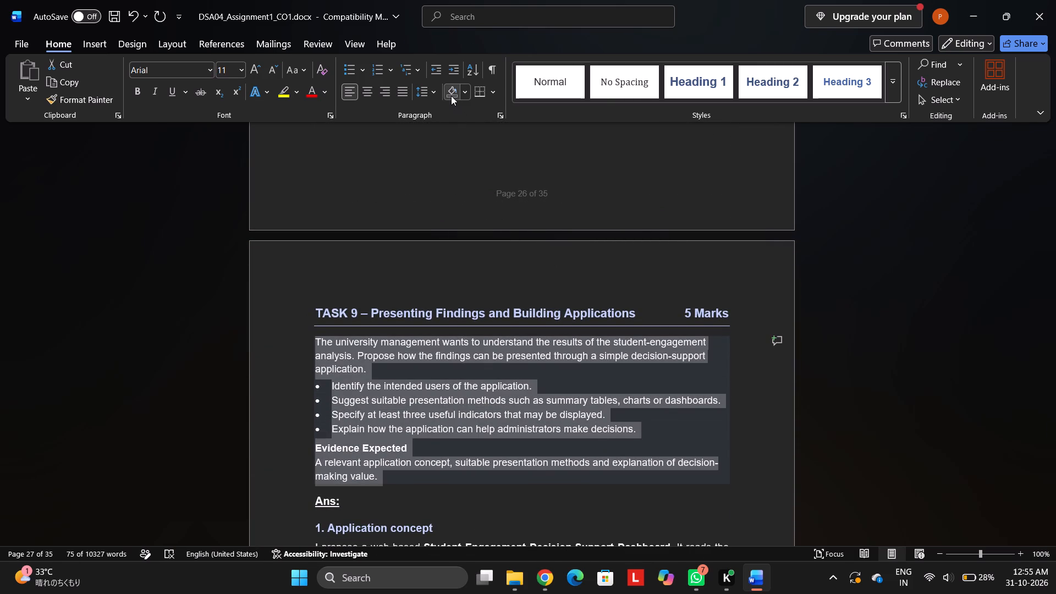
left_click(451, 96)
Clear the background shading of Table 24, Intended users of the application, from its header through the Course faculty / coordinator row.
scroll(445, 241, "down", 3)
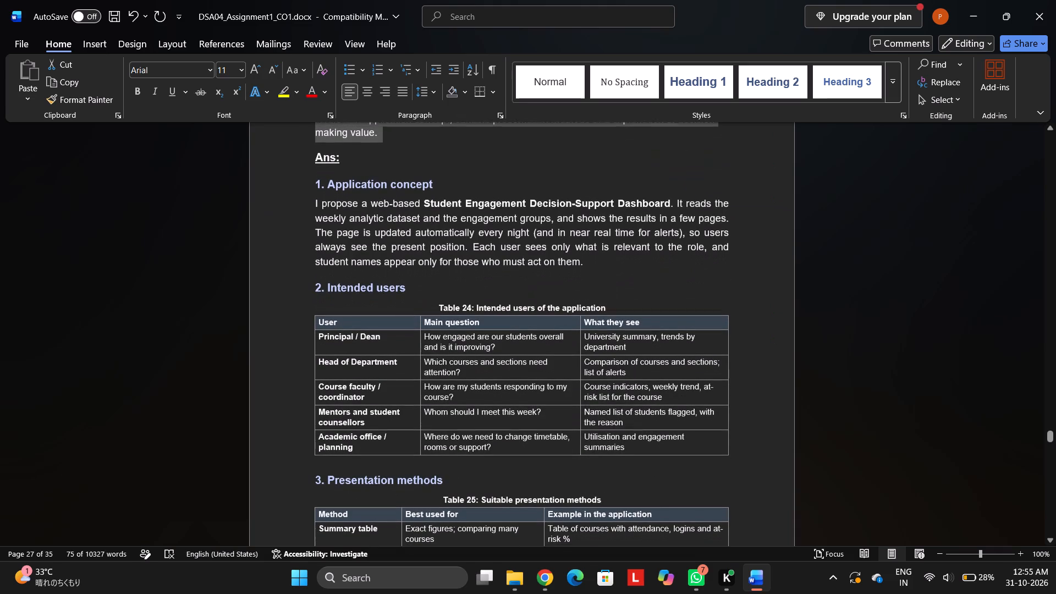
left_click_drag(364, 322, 669, 402)
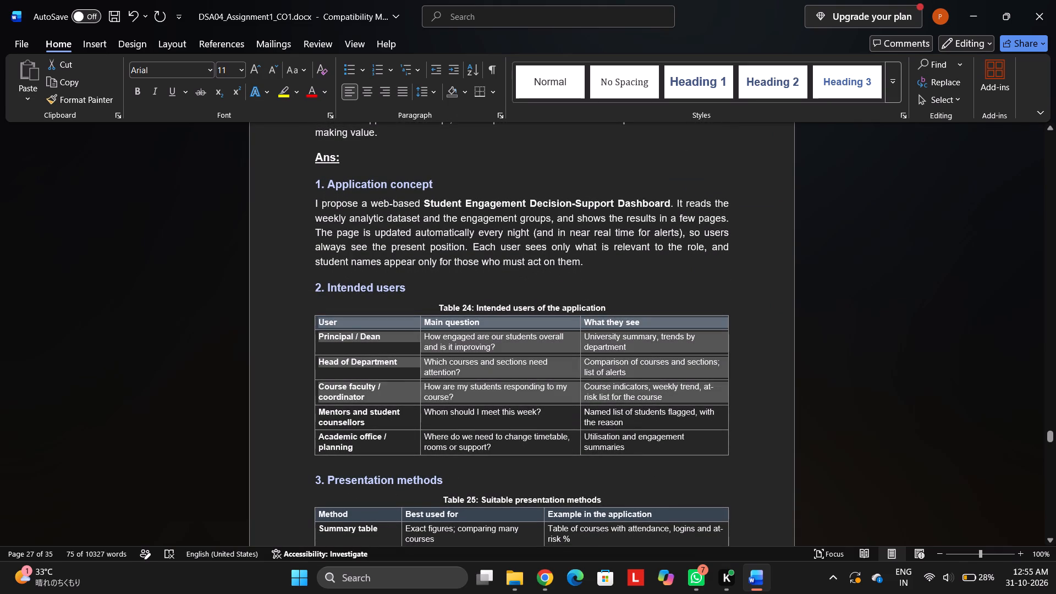
left_click_drag(669, 402, 677, 403)
left_click(452, 91)
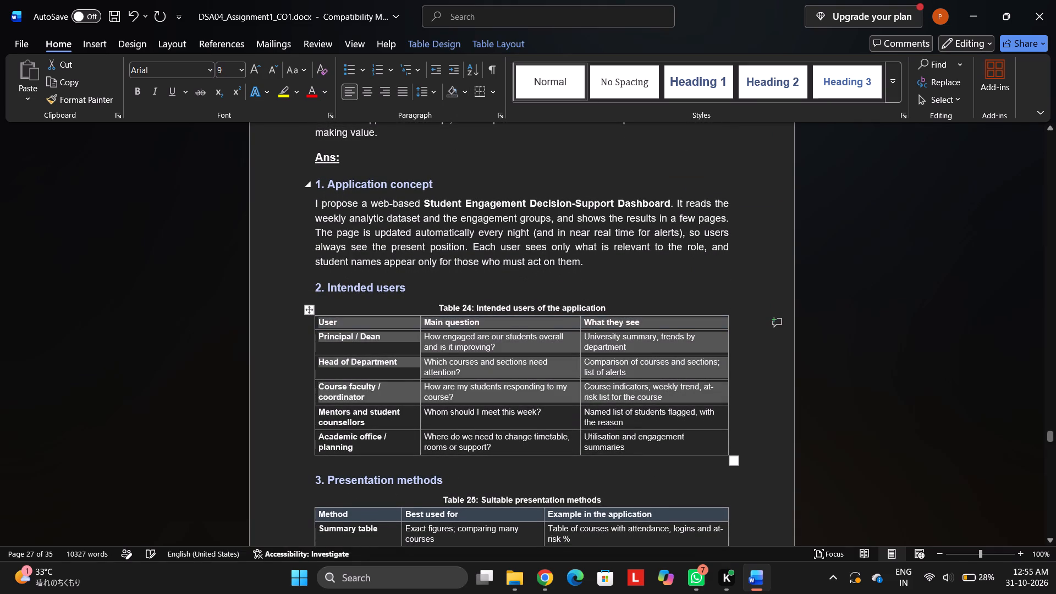
Clear the background shading of Table 25, Suitable presentation methods, from its header through the Line chart row.
scroll(443, 277, "down", 2)
left_click_drag(373, 298, 673, 355)
left_click(446, 85)
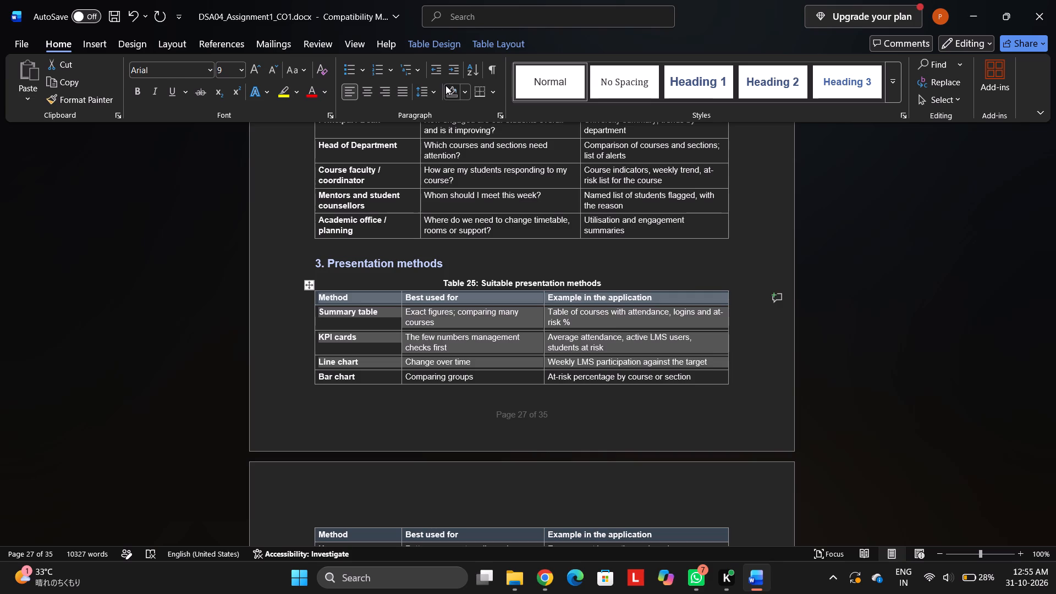
Clear the background shading of Table 26, Indicators shown by the application, from its header through the Weekly active LMS users % row.
scroll(462, 227, "down", 4)
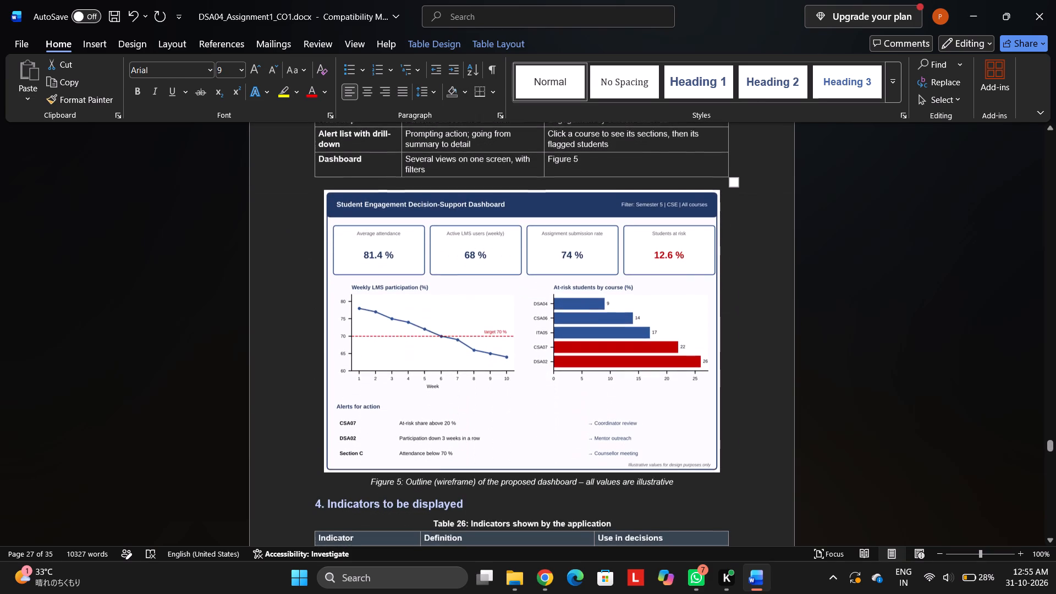
scroll(462, 227, "down", 4)
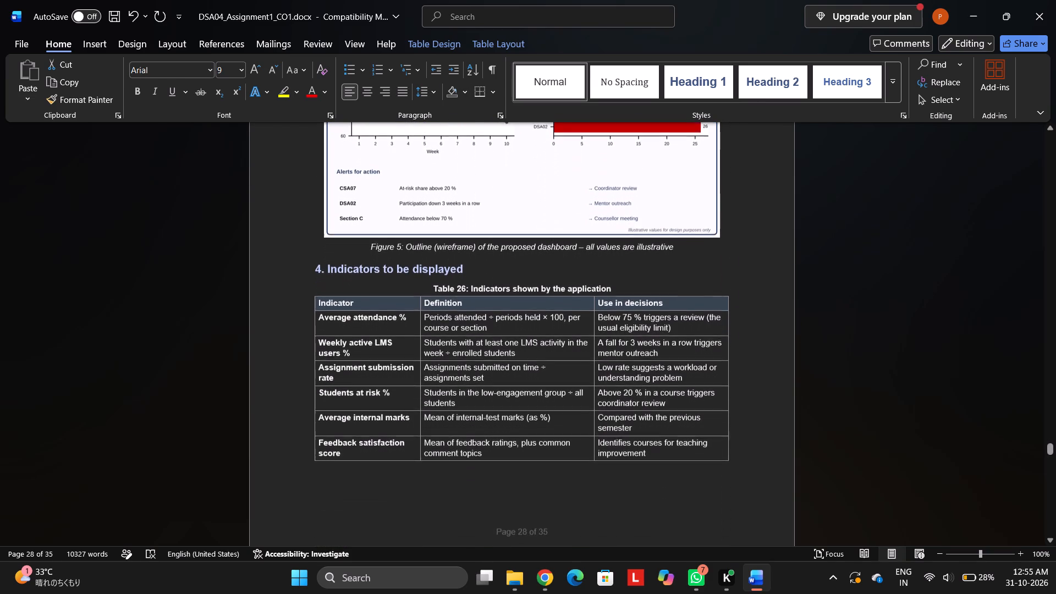
left_click_drag(391, 303, 657, 351)
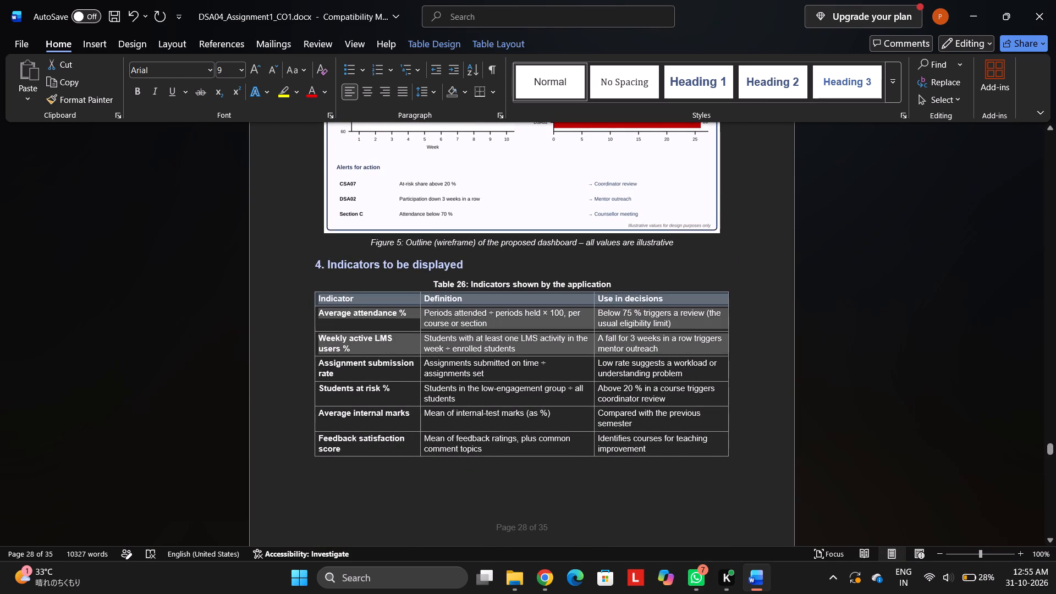
left_click_drag(657, 351, 657, 351)
left_click(452, 94)
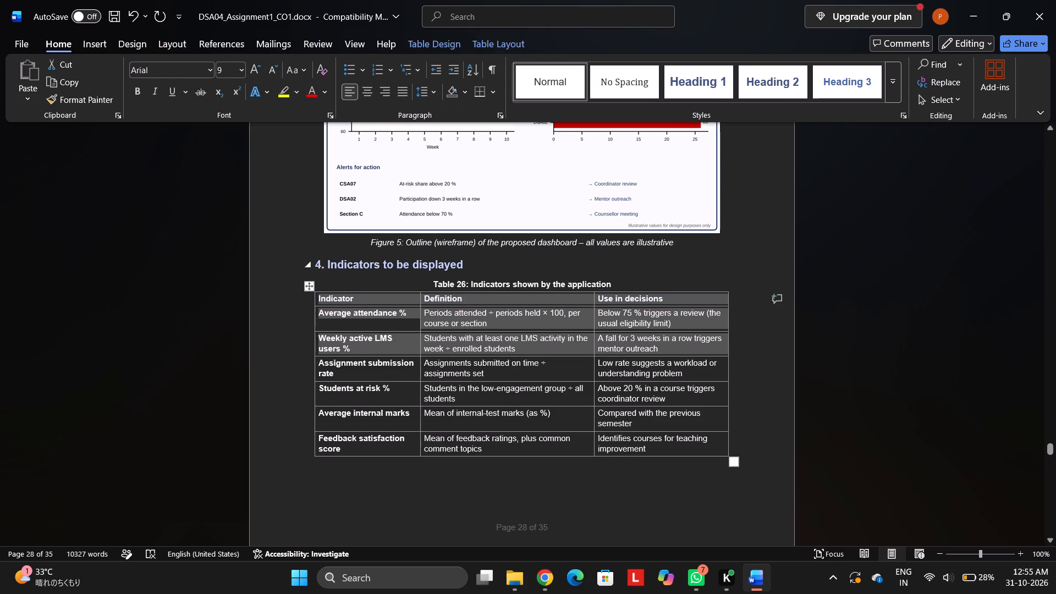
Clear the background shading of Table 27, From the dashboard to decisions, from its header through the Section C attendance row.
scroll(464, 271, "down", 3)
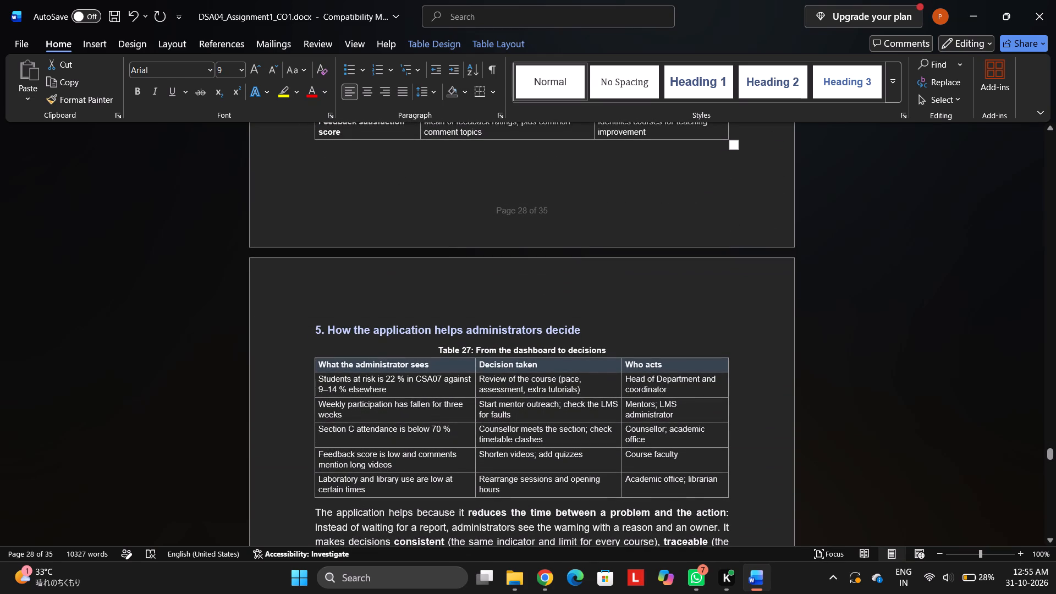
left_click_drag(436, 362, 723, 437)
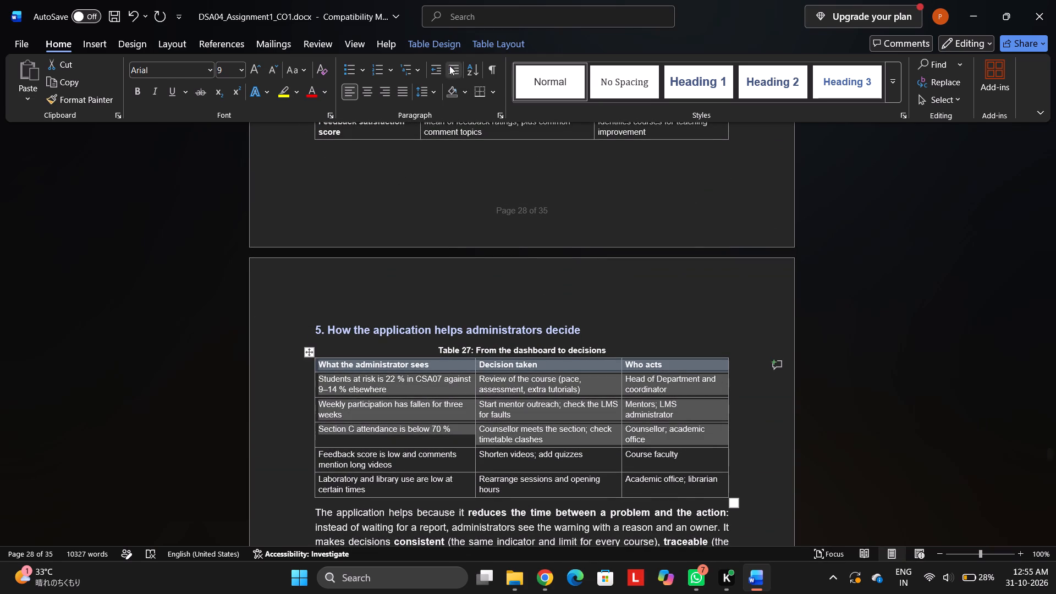
left_click(450, 89)
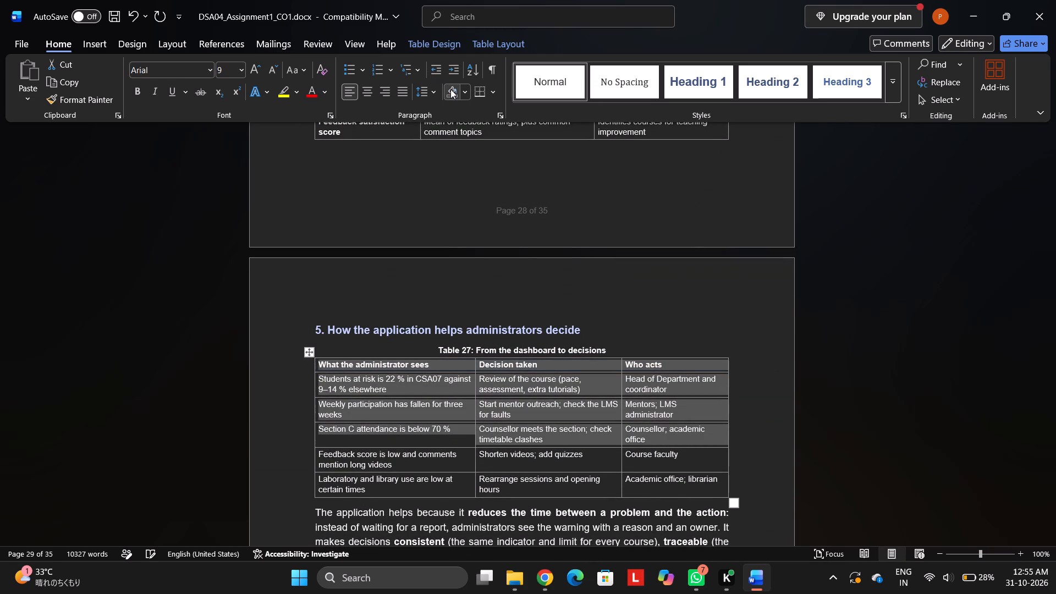
Remove the background shading from the TASK 10 question block, selecting from its opening paragraph through the heading The problem and how it is measured.
scroll(483, 244, "down", 3)
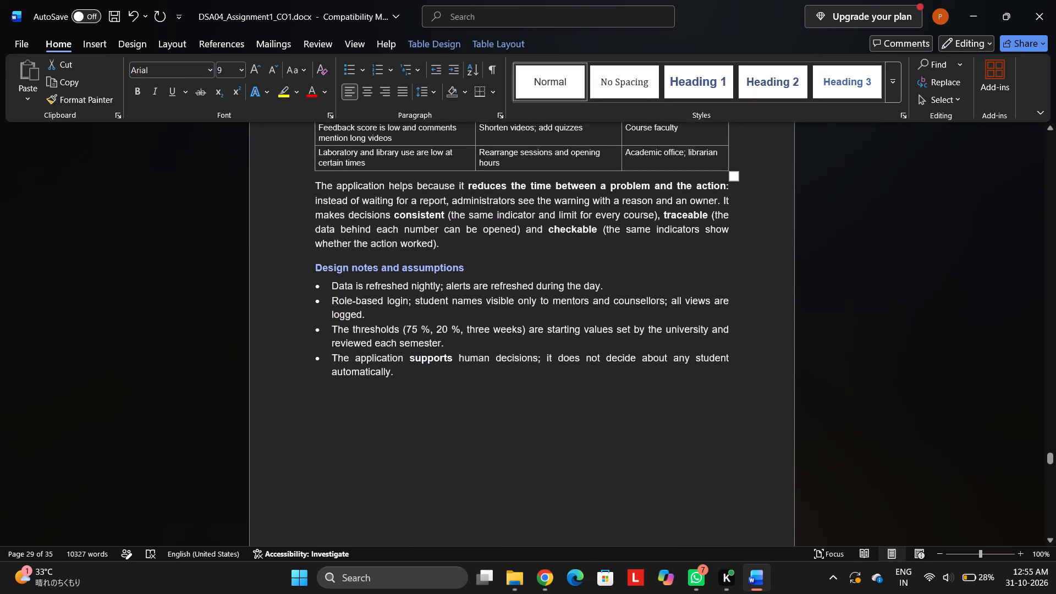
scroll(438, 364, "down", 5)
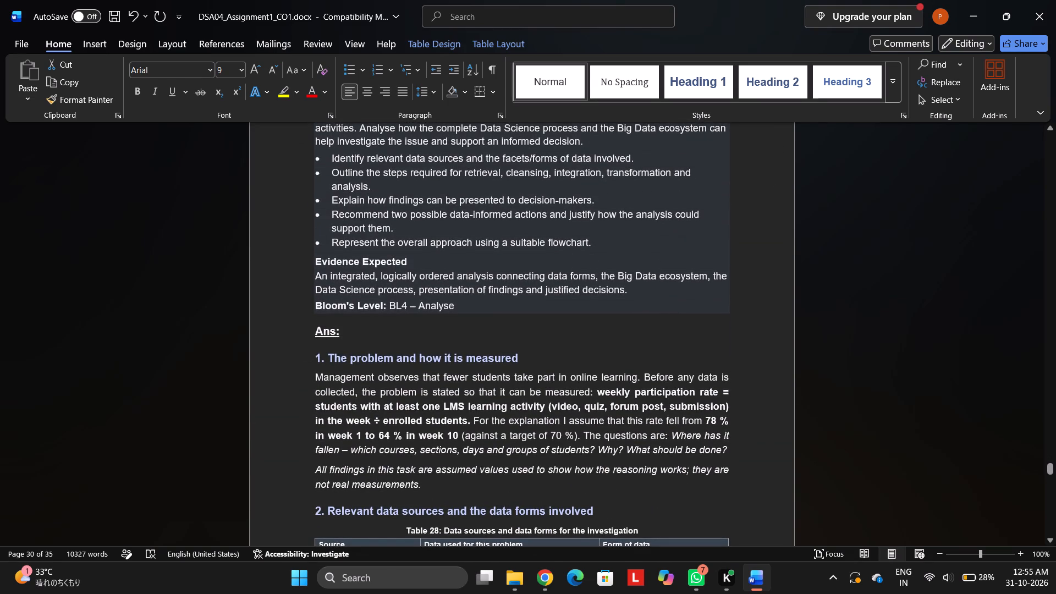
scroll(310, 162, "up", 1)
left_click_drag(316, 177, 646, 310)
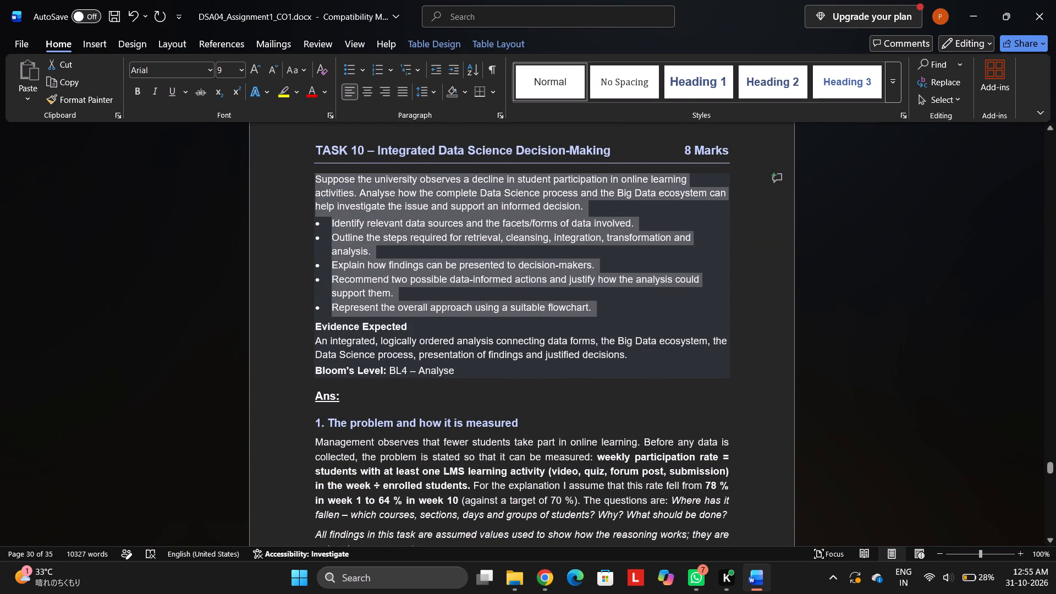
left_click_drag(646, 310, 683, 424)
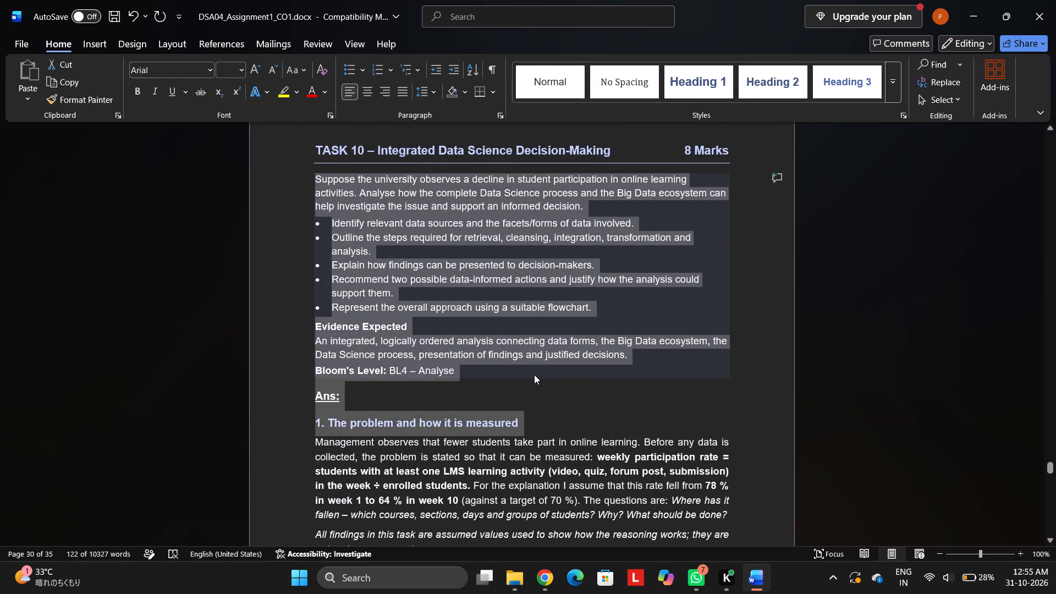
left_click(454, 87)
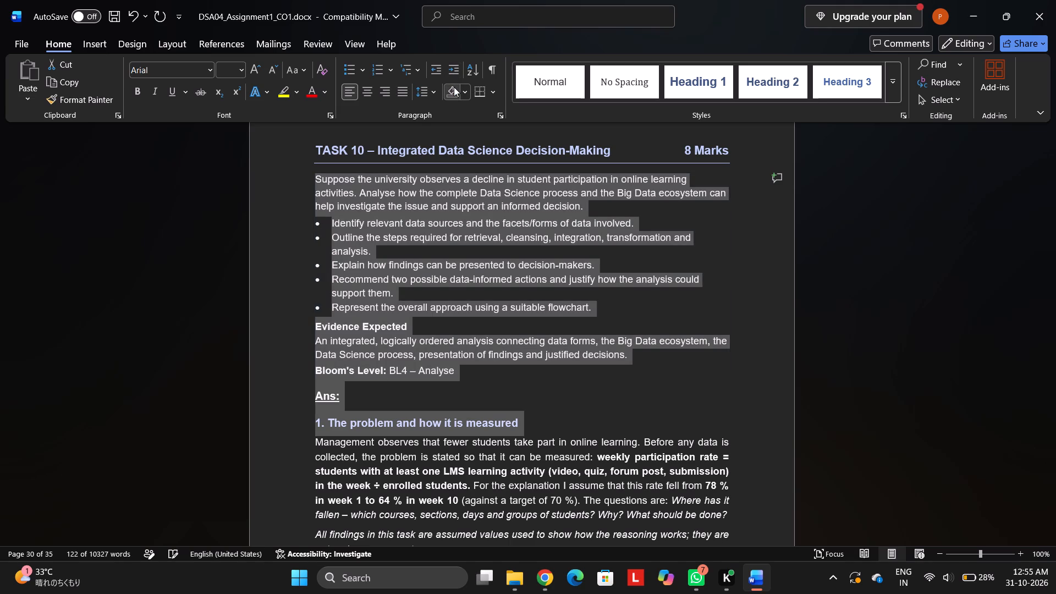
Clear the background shading of Table 28, Data sources and data forms for the investigation, from its header through the Examination system row.
scroll(467, 333, "down", 2)
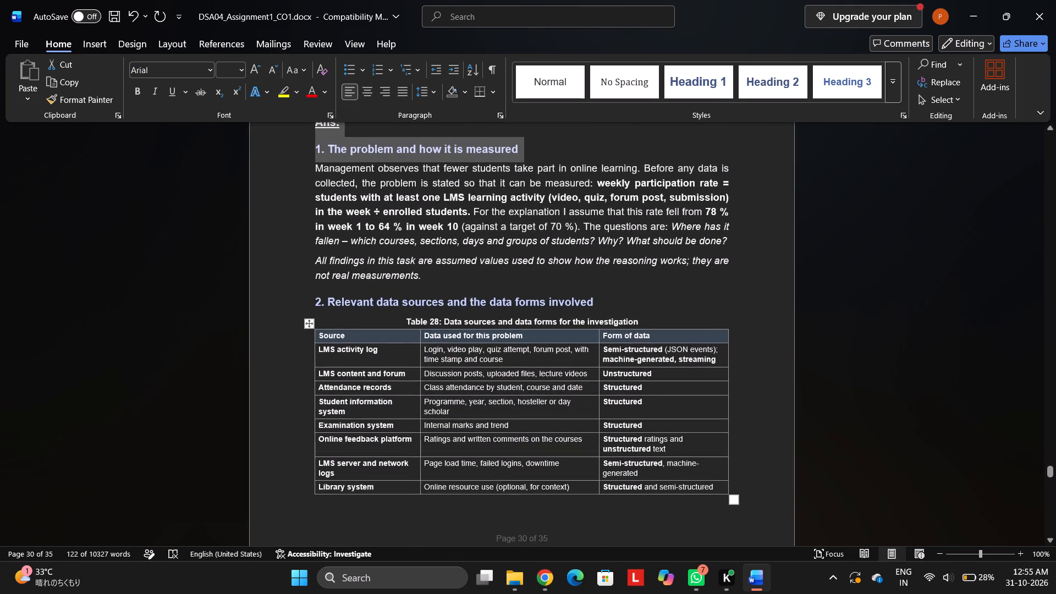
left_click_drag(398, 335, 694, 427)
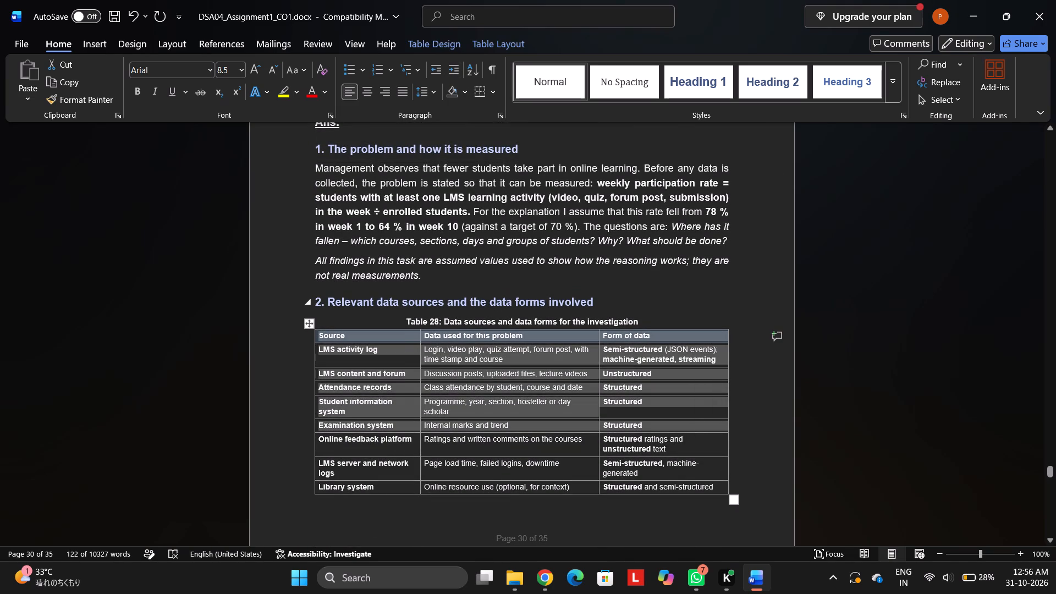
left_click(447, 91)
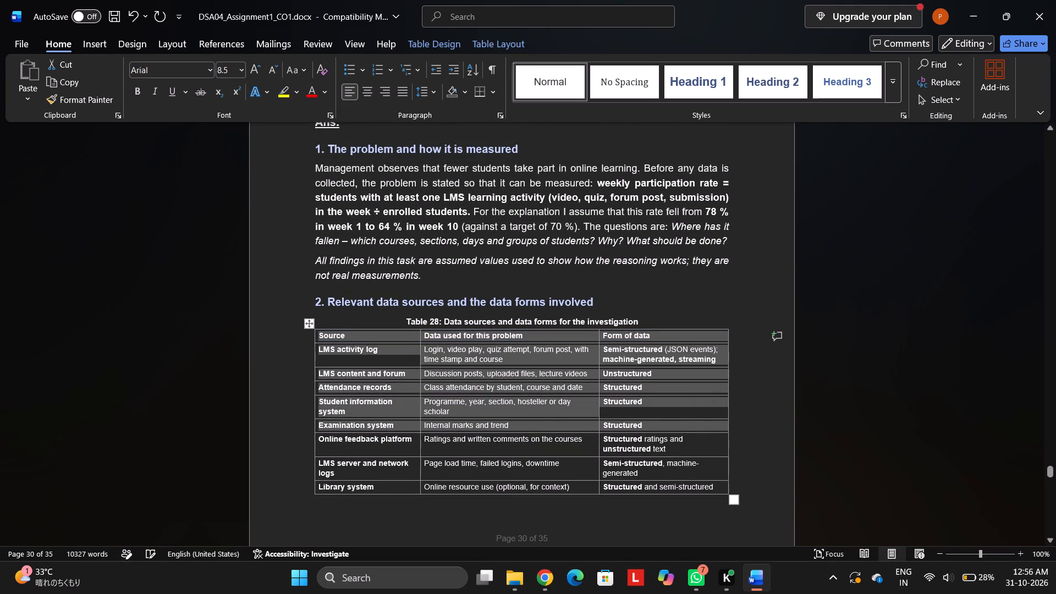
Clear the background shading of Table 29, Use of the Big Data ecosystem in the investigation, from its header through the Storage row.
scroll(446, 251, "down", 3)
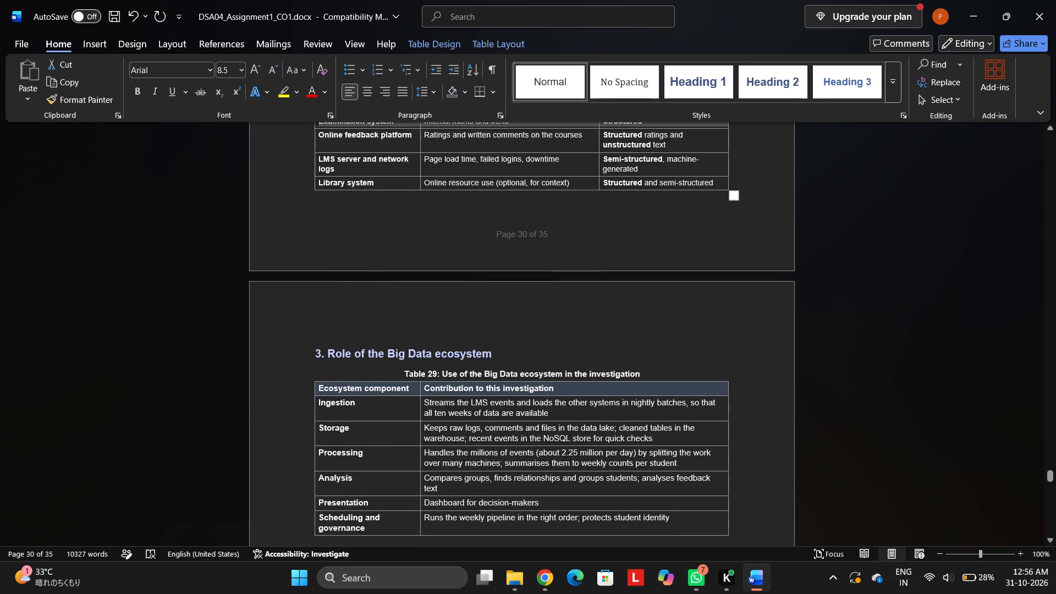
left_click_drag(414, 387, 602, 434)
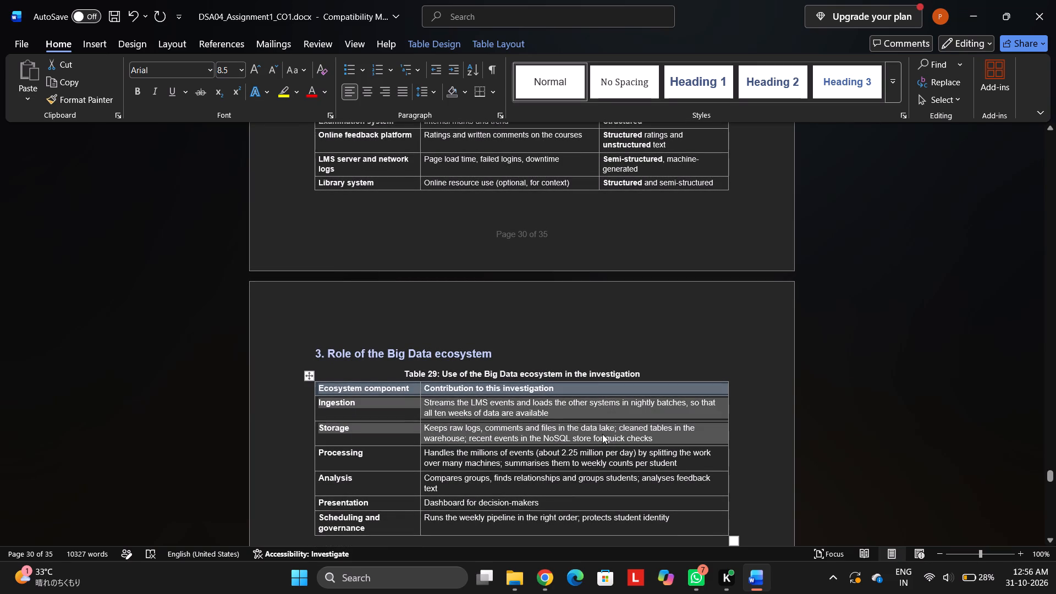
left_click(452, 90)
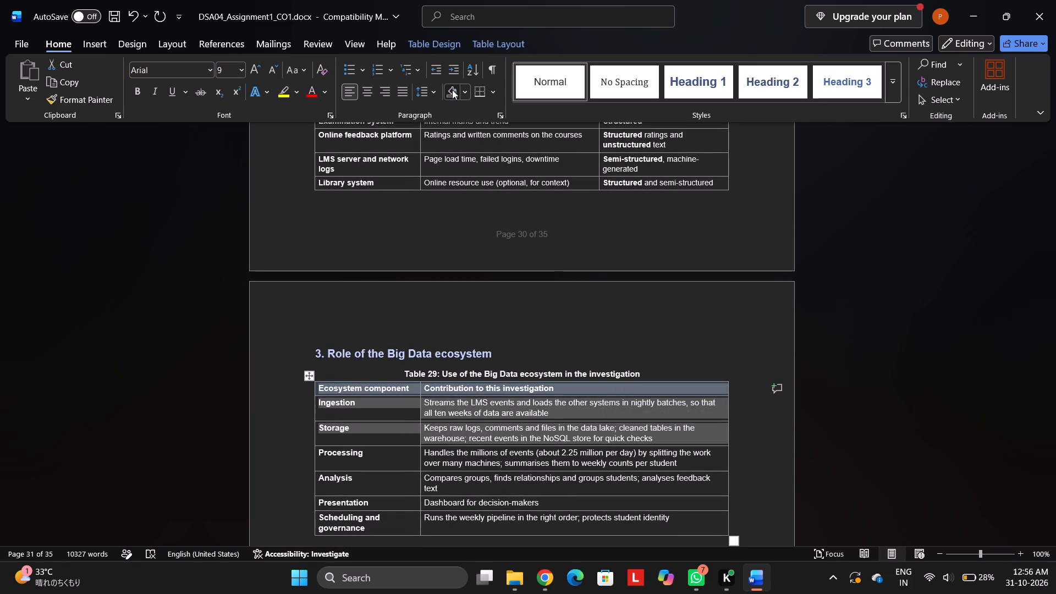
Clear the background shading of Table 30, Analysis questions for the decline in participation, from its header through the Who has stopped participating? row.
scroll(447, 220, "down", 7)
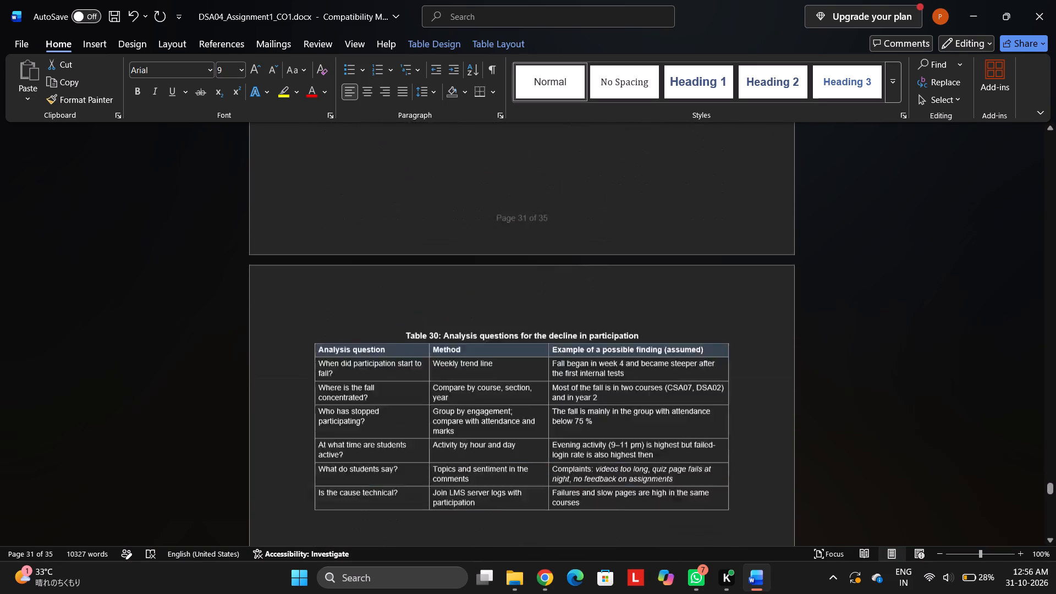
scroll(447, 220, "down", 1)
scroll(422, 183, "up", 1)
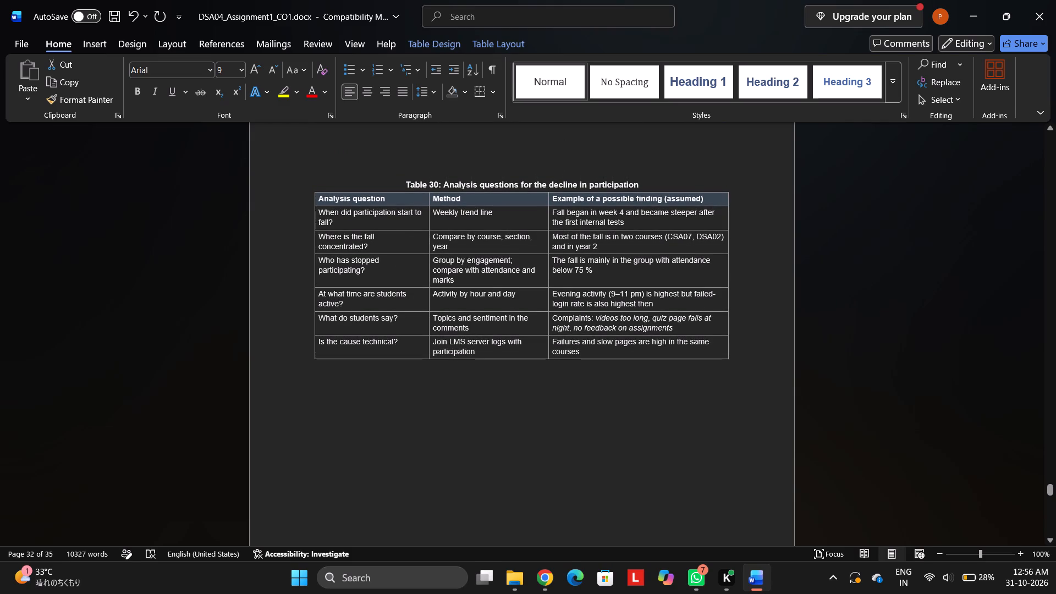
left_click_drag(401, 200, 654, 260)
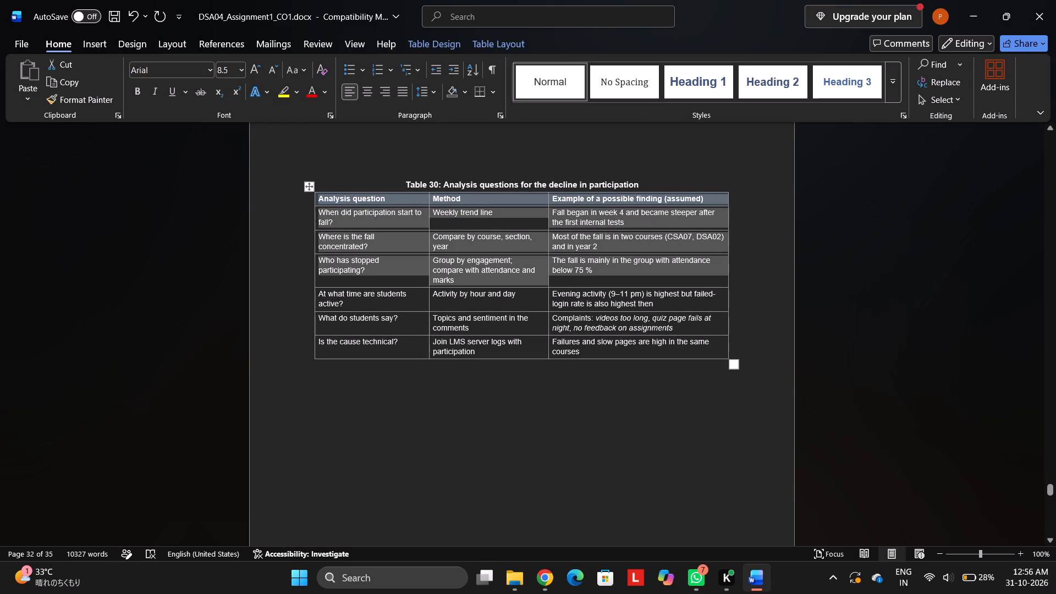
left_click(455, 87)
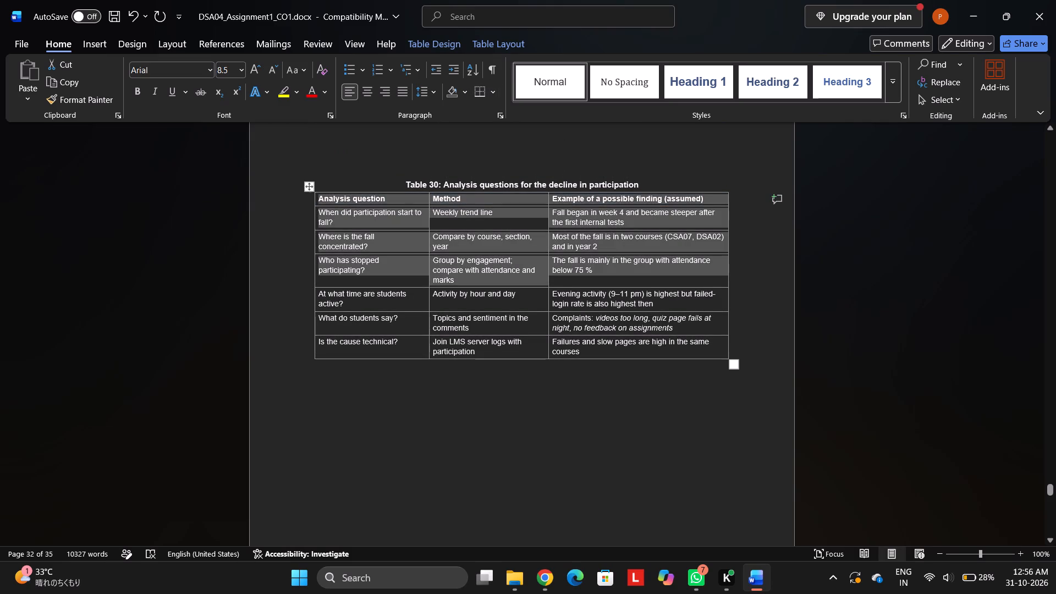
Clear the background shading of Table 31, Comparison of the two recommended actions, from its header through the Target row.
scroll(470, 195, "down", 6)
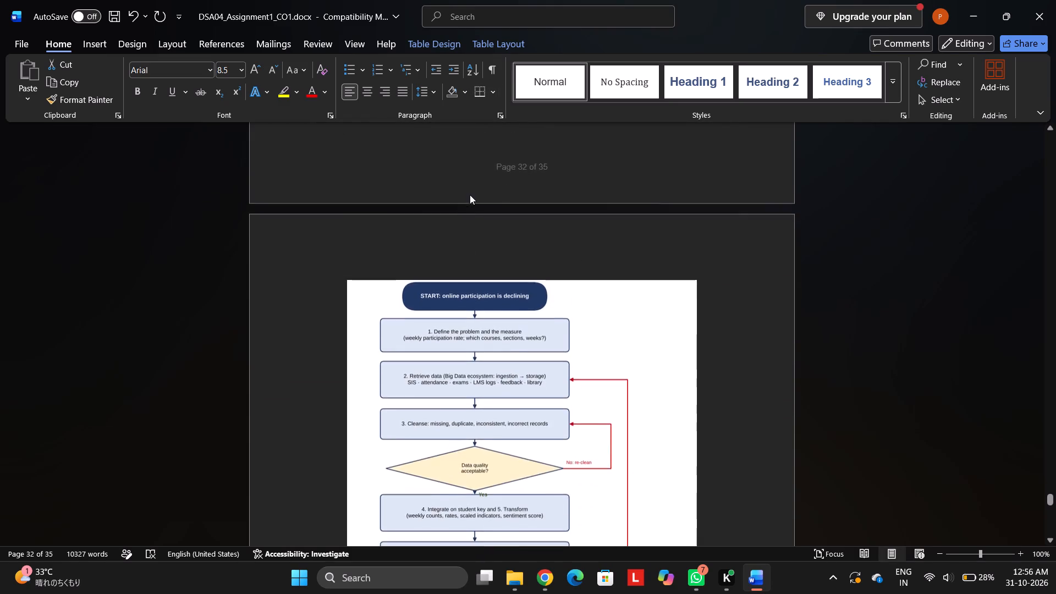
scroll(470, 195, "down", 4)
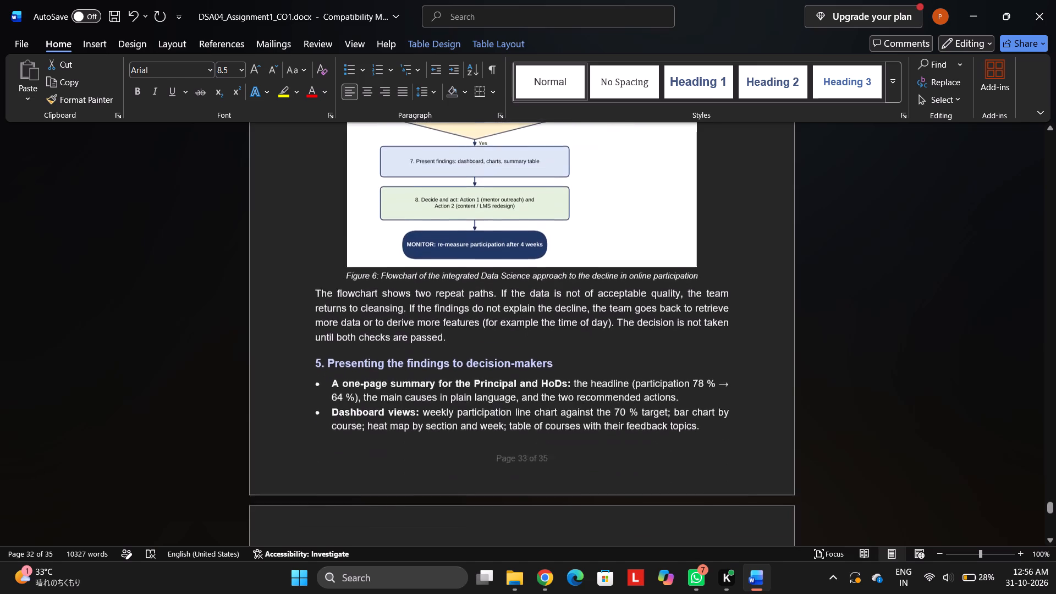
scroll(470, 195, "down", 5)
scroll(470, 195, "up", 1)
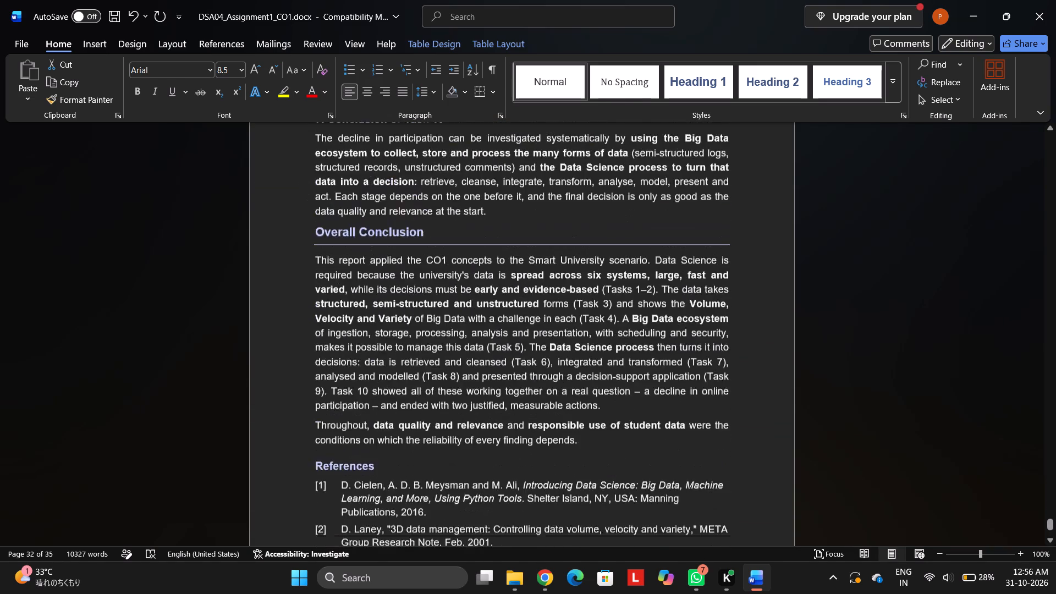
scroll(470, 195, "up", 1)
scroll(470, 195, "down", 3)
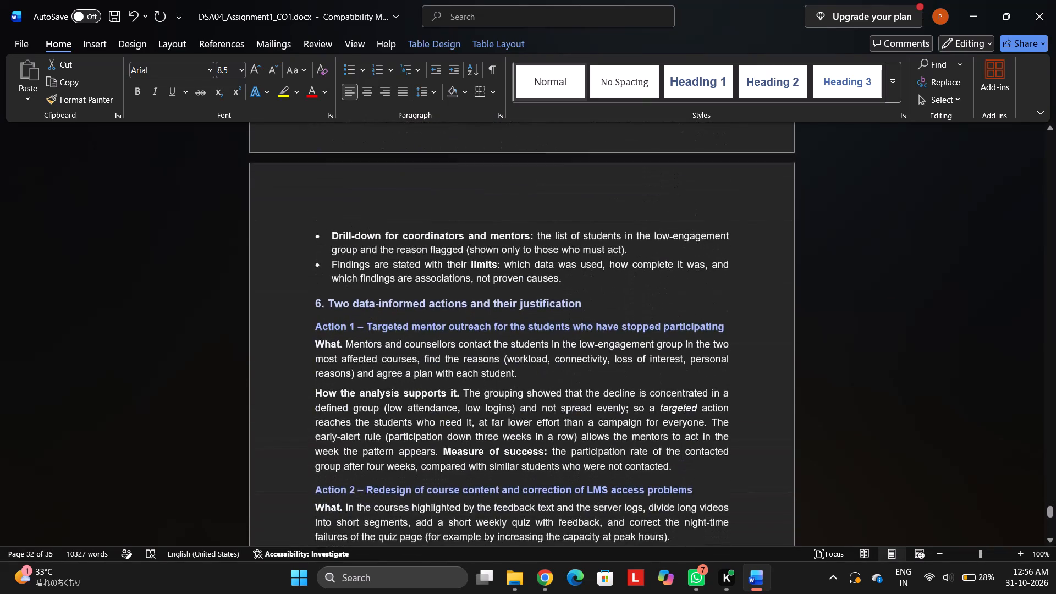
scroll(470, 195, "down", 3)
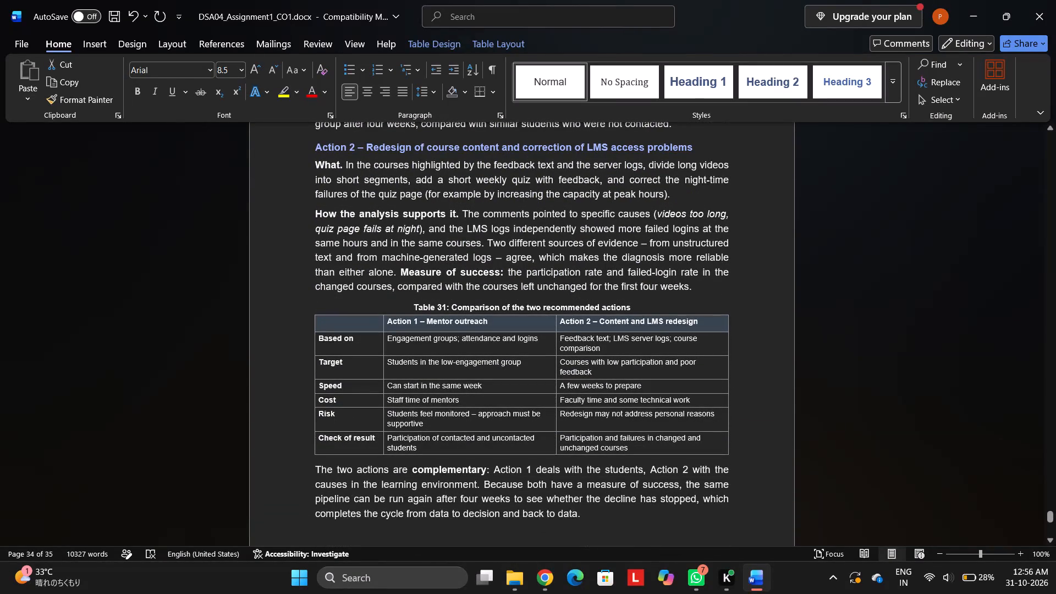
left_click_drag(355, 324, 682, 376)
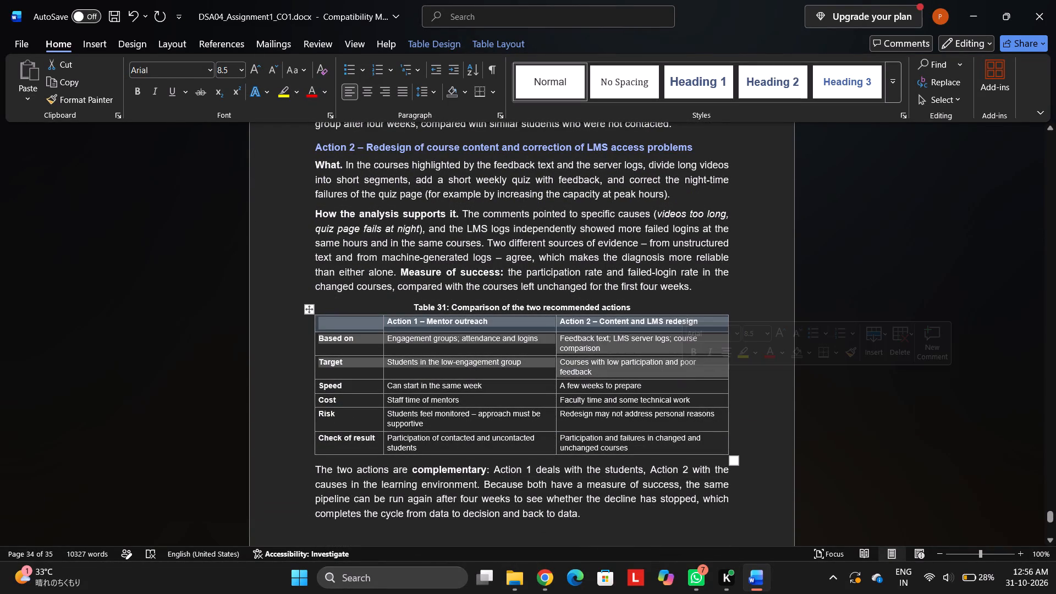
left_click(451, 89)
Change the font of the entire document, through the References at the end, to Times New Roman.
scroll(458, 219, "down", 5)
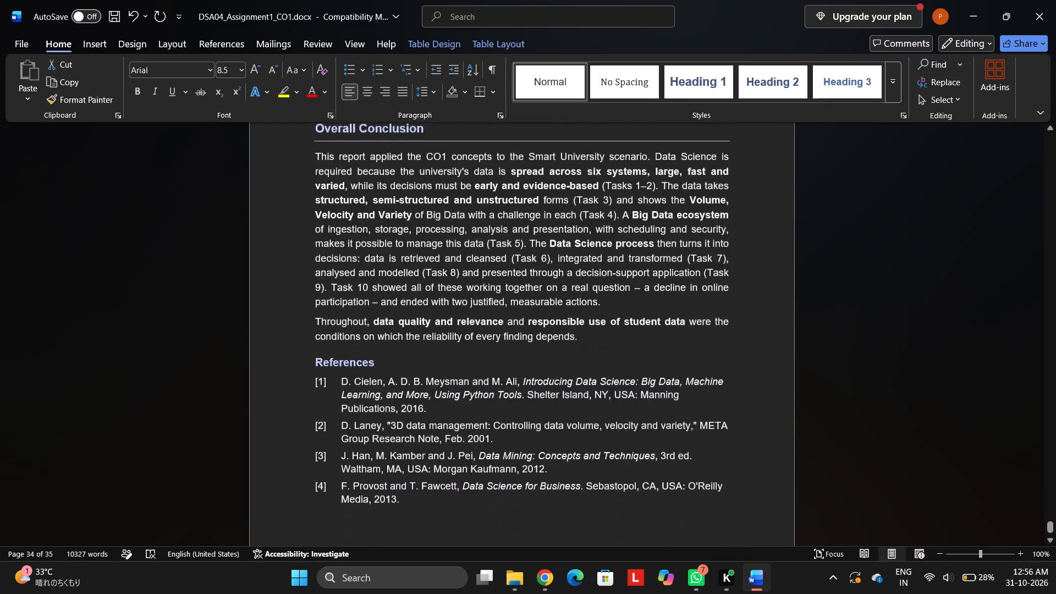
scroll(458, 219, "down", 1)
scroll(458, 219, "up", 1)
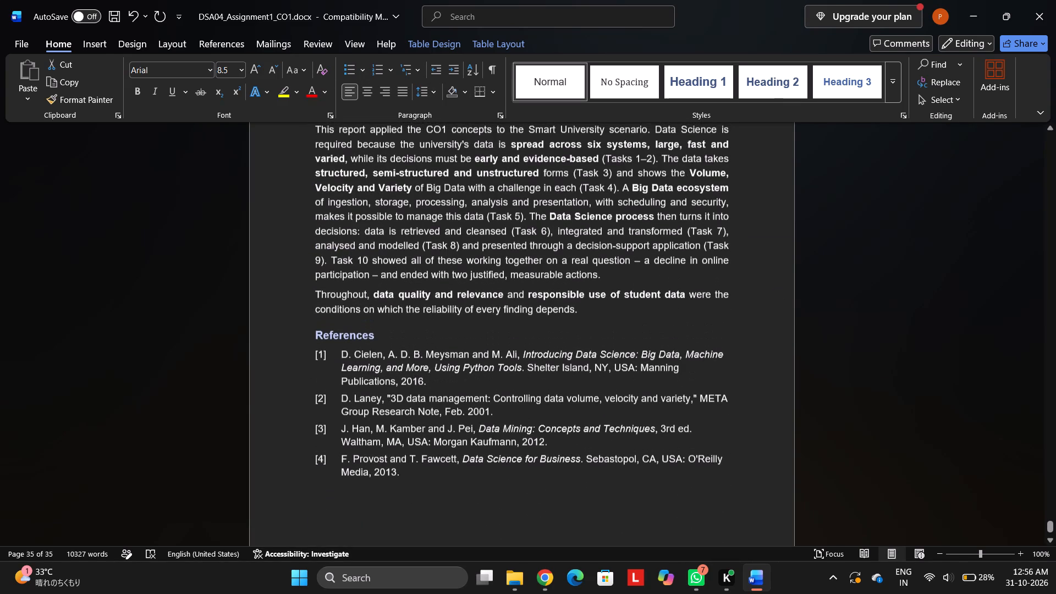
double_click(439, 475)
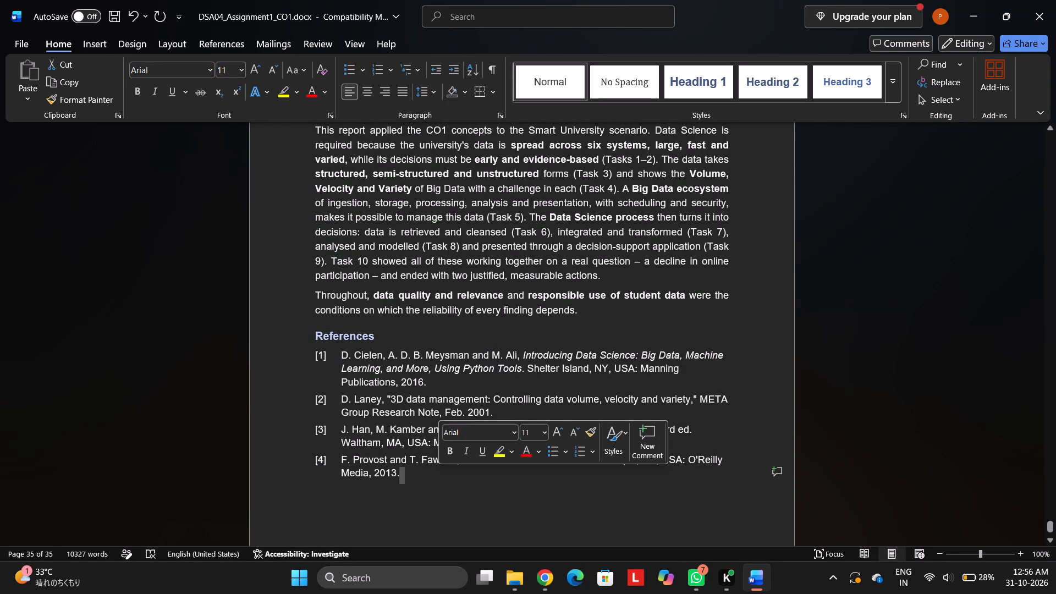
key("ctrl+a")
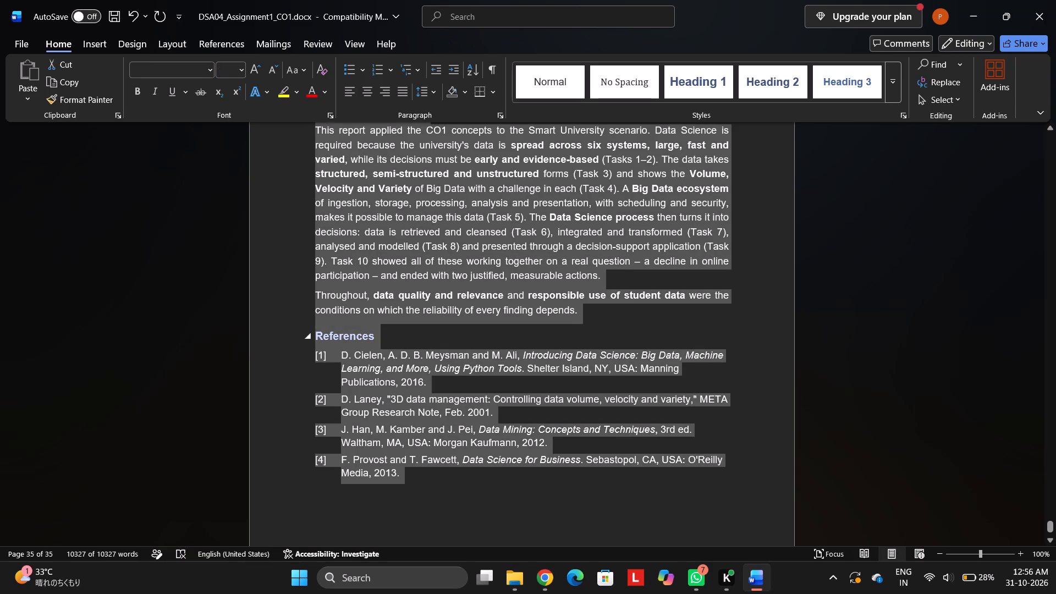
left_click(211, 70)
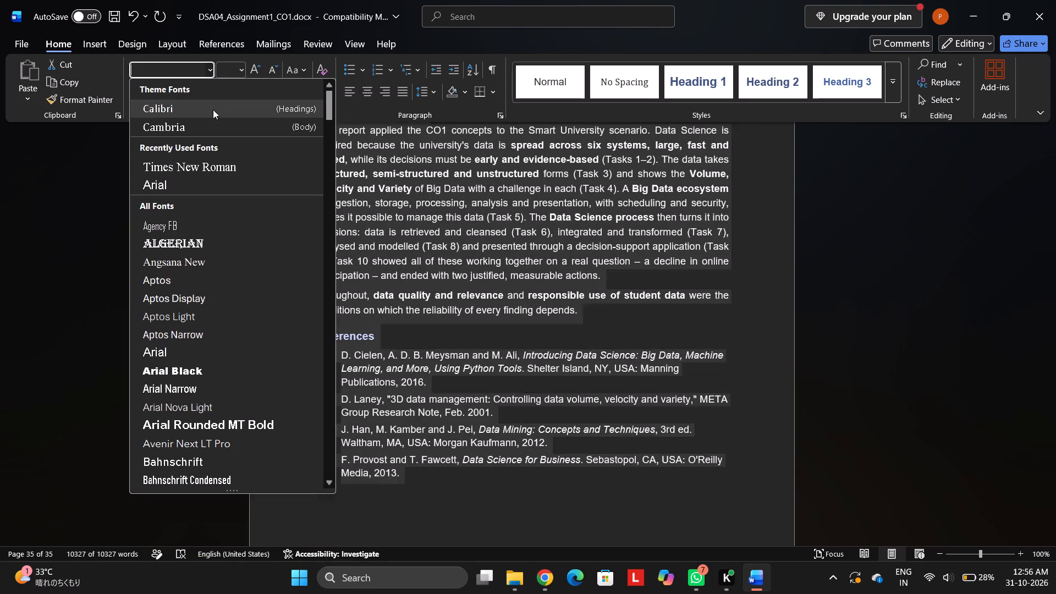
left_click(217, 164)
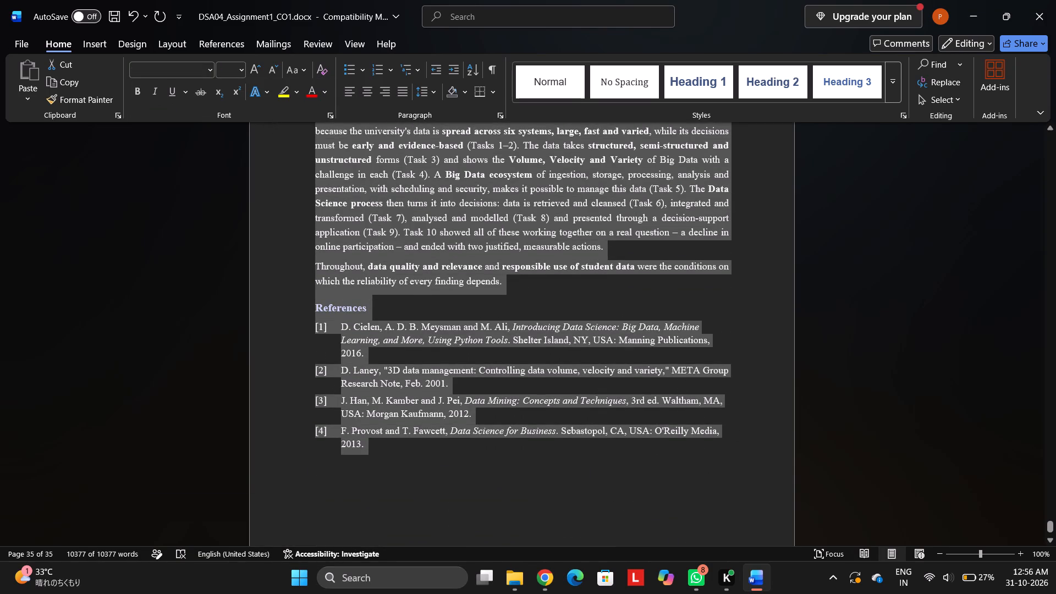
left_click(276, 182)
scroll(276, 182, "down", 9)
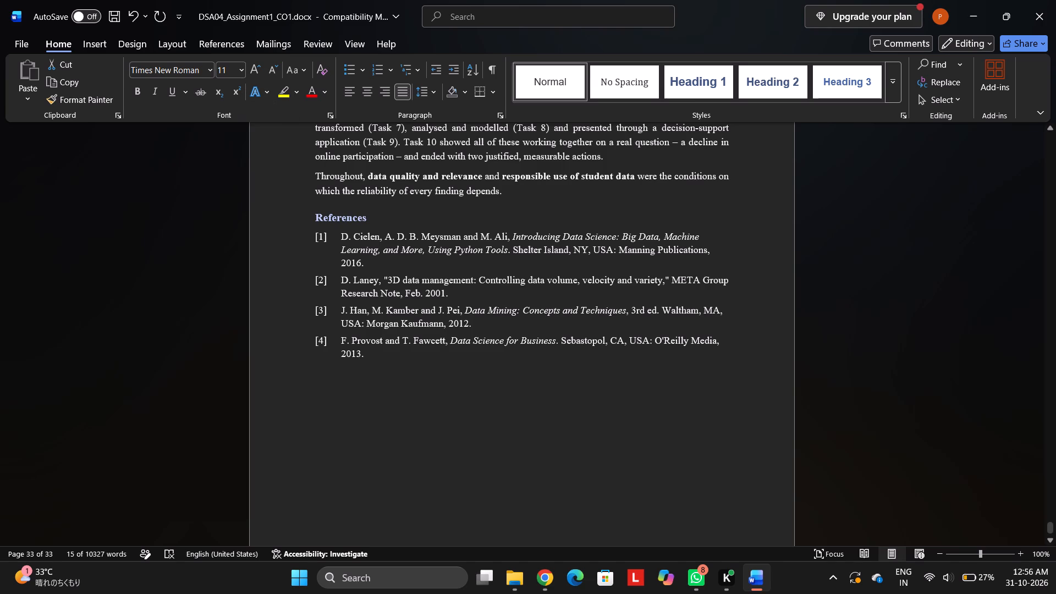
Set the font colour of the entire document, including headings and references, to the black theme colour.
double_click(351, 361)
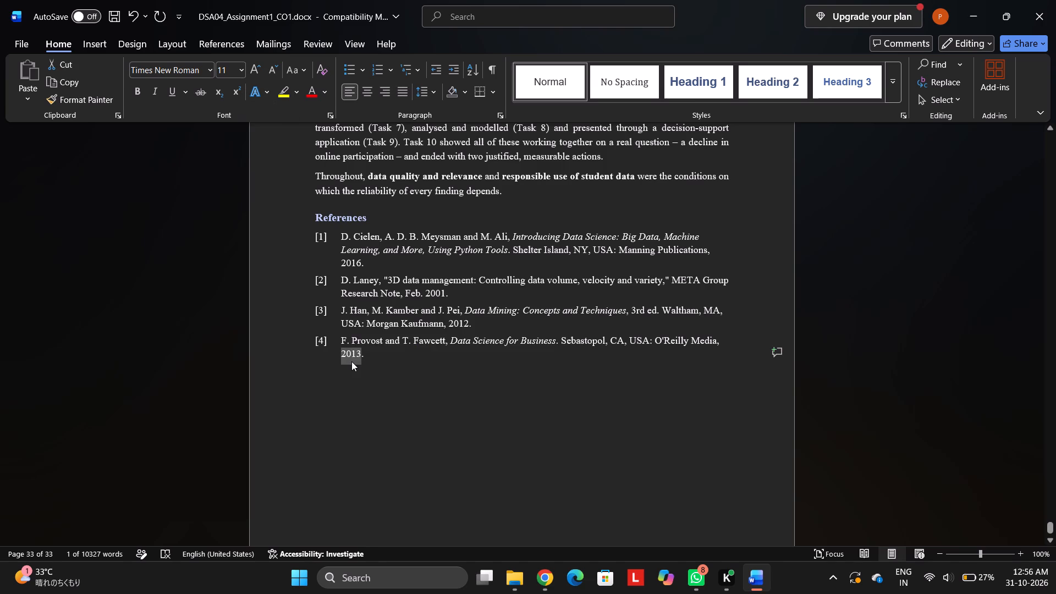
key("ctrl+a")
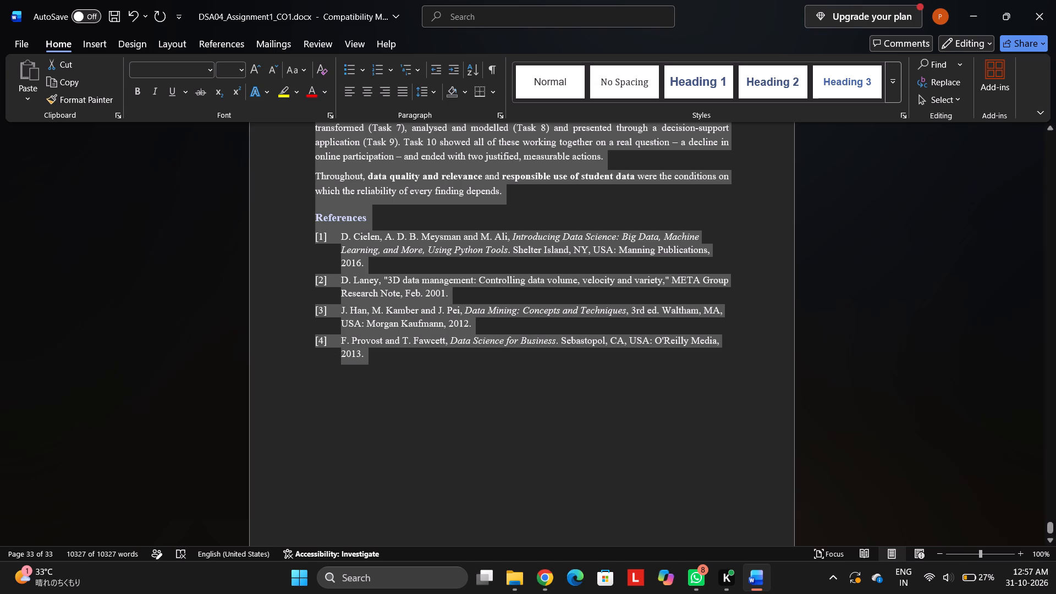
left_click(325, 89)
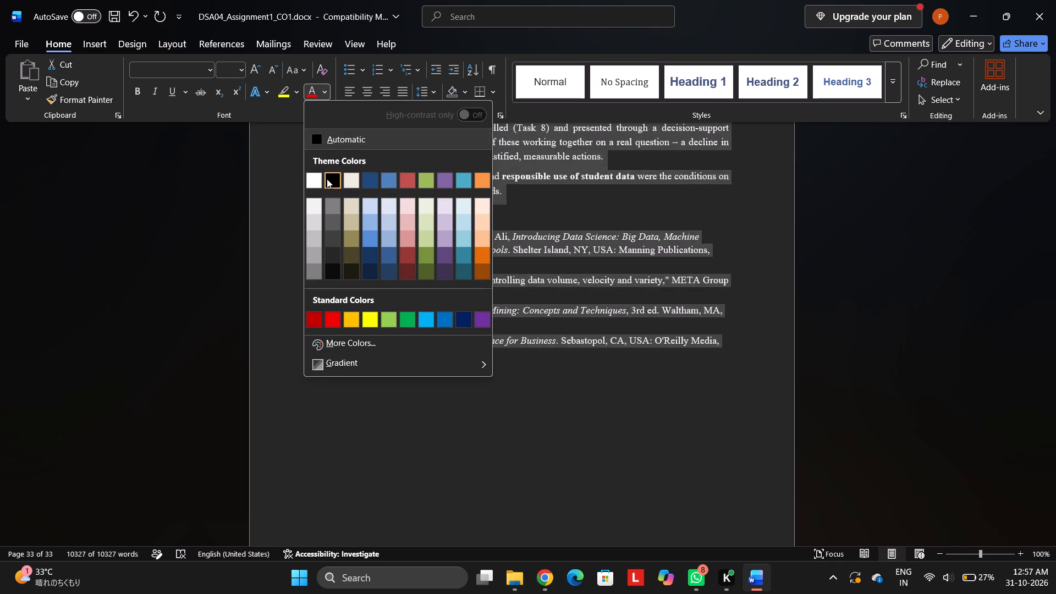
left_click(331, 183)
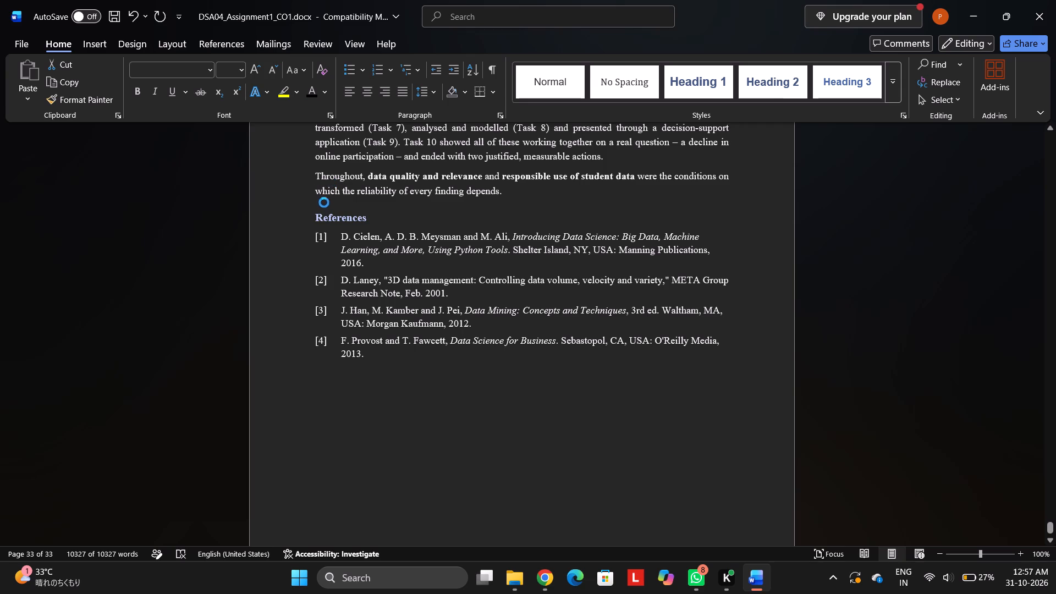
left_click(289, 279)
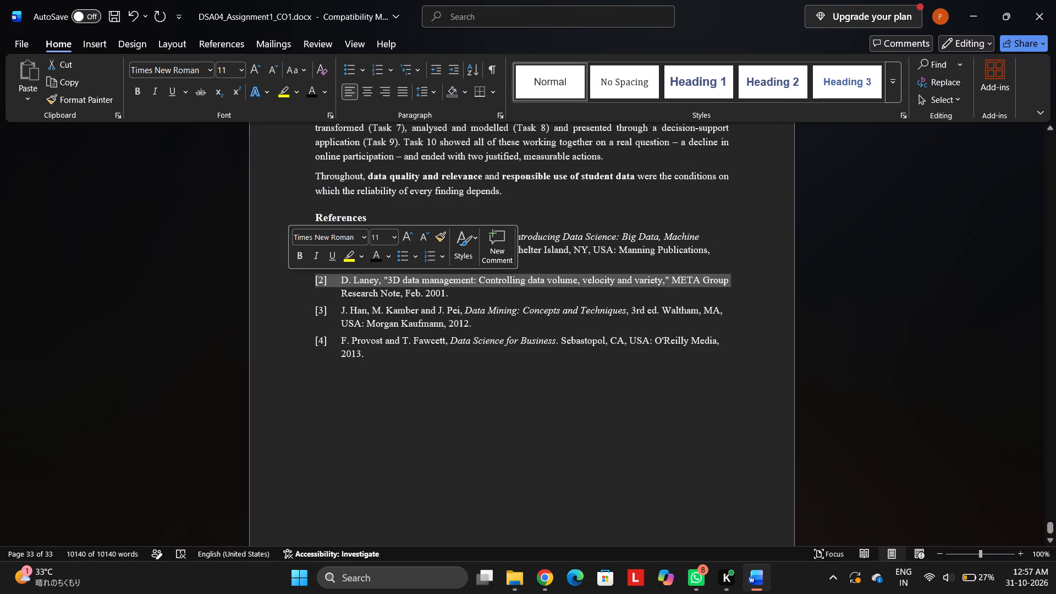
left_click(267, 344)
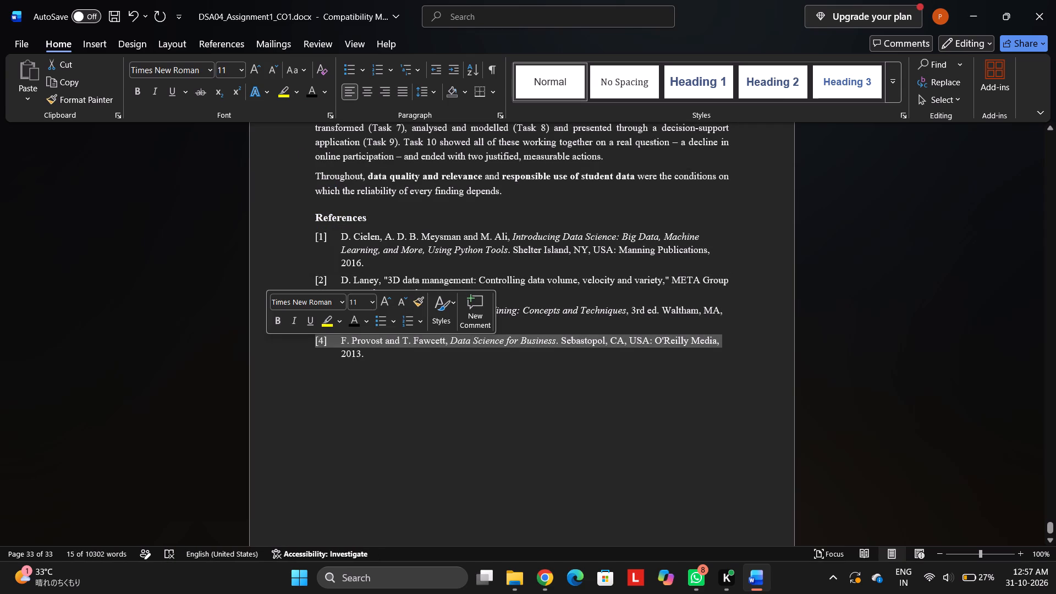
left_click_drag(381, 218, 277, 227)
left_click(274, 266)
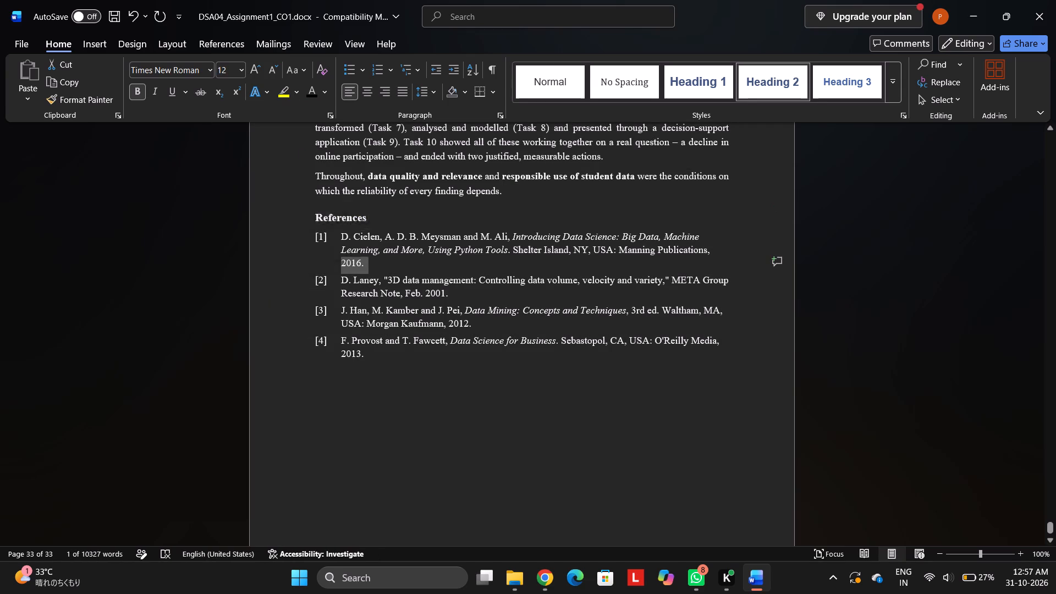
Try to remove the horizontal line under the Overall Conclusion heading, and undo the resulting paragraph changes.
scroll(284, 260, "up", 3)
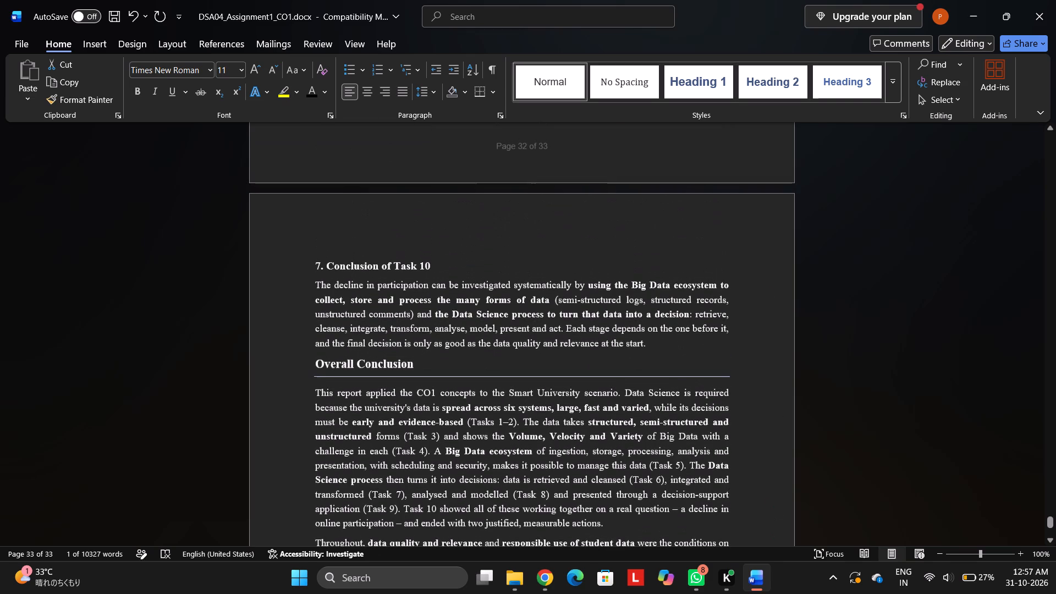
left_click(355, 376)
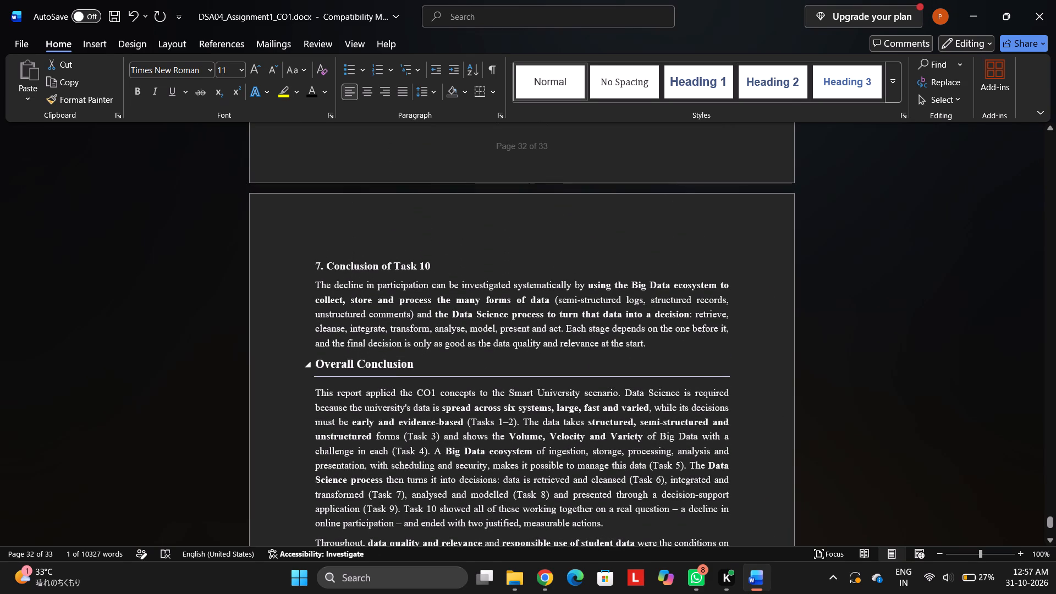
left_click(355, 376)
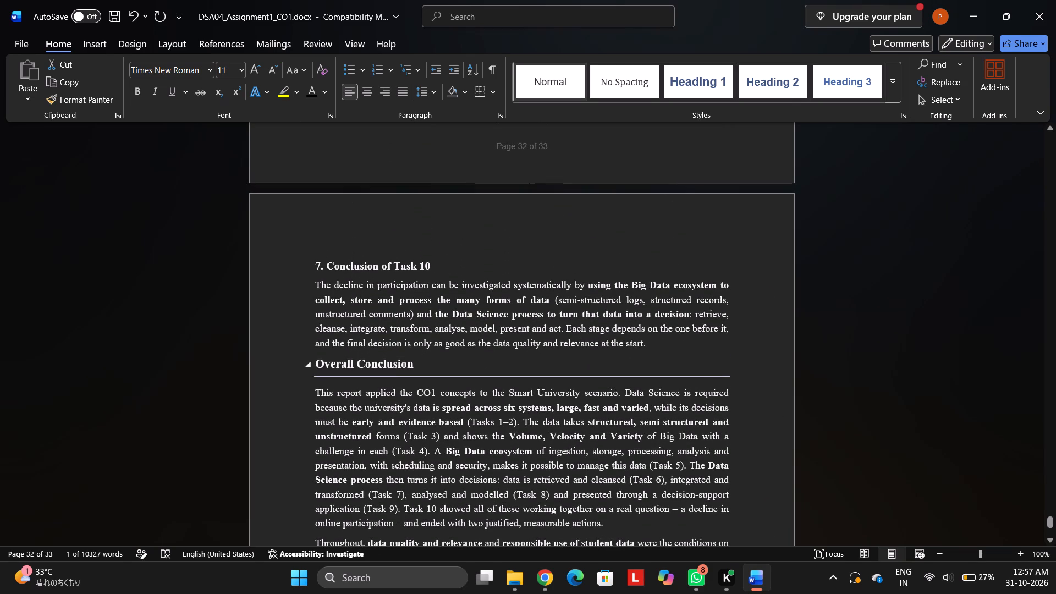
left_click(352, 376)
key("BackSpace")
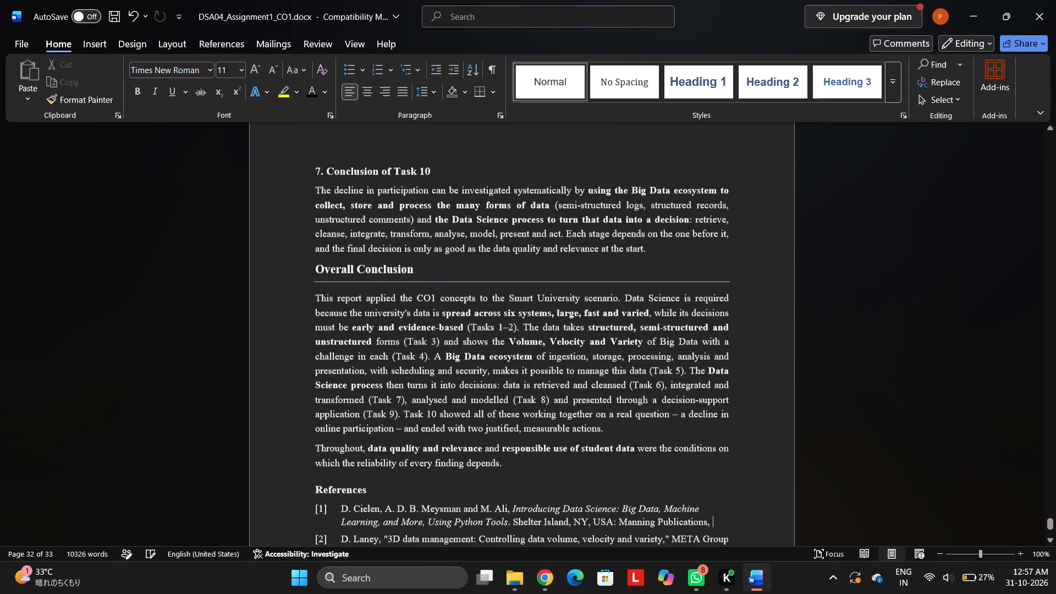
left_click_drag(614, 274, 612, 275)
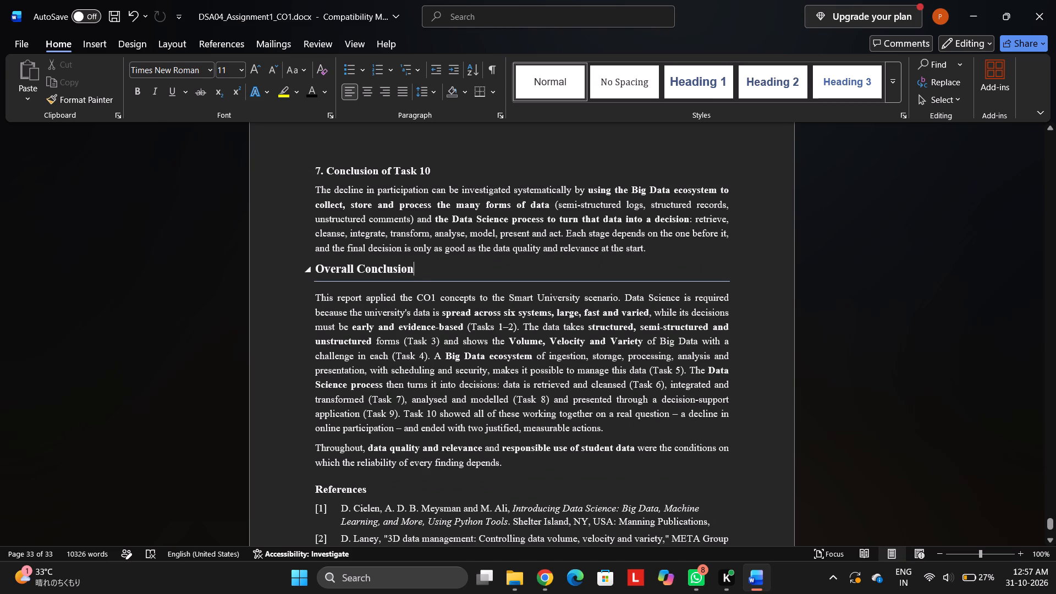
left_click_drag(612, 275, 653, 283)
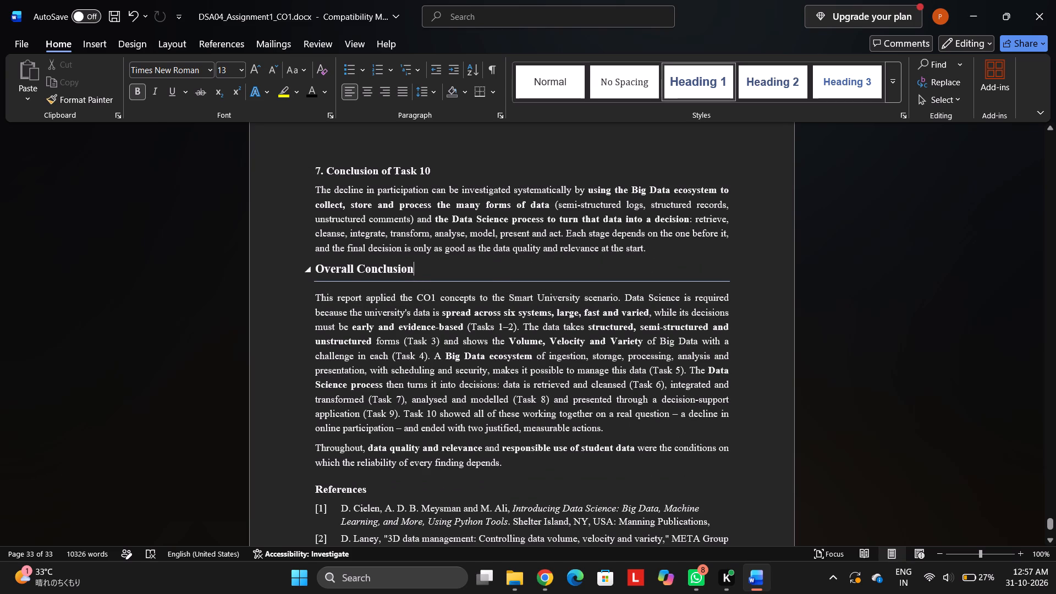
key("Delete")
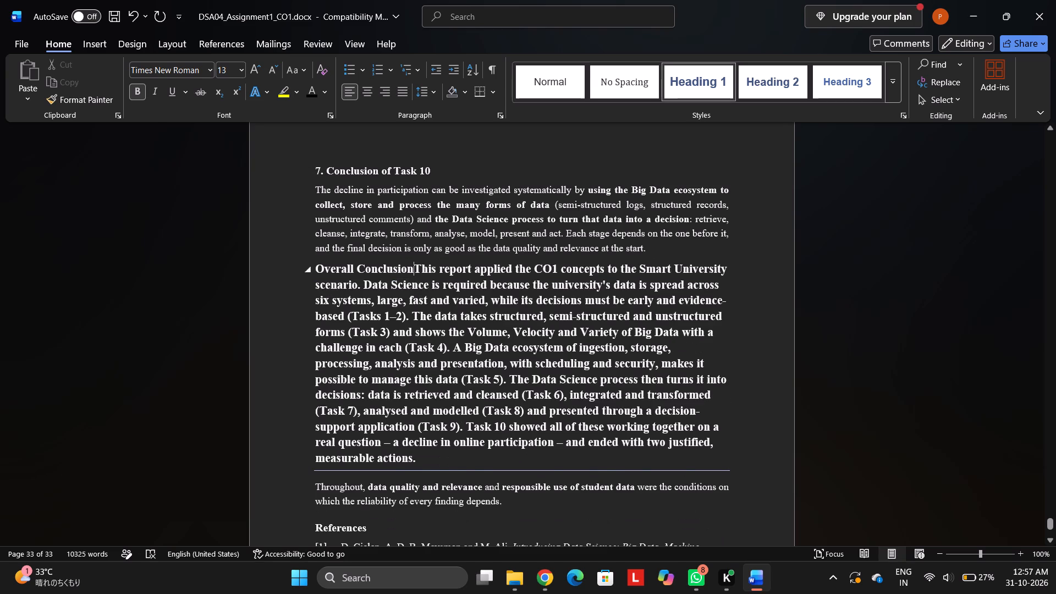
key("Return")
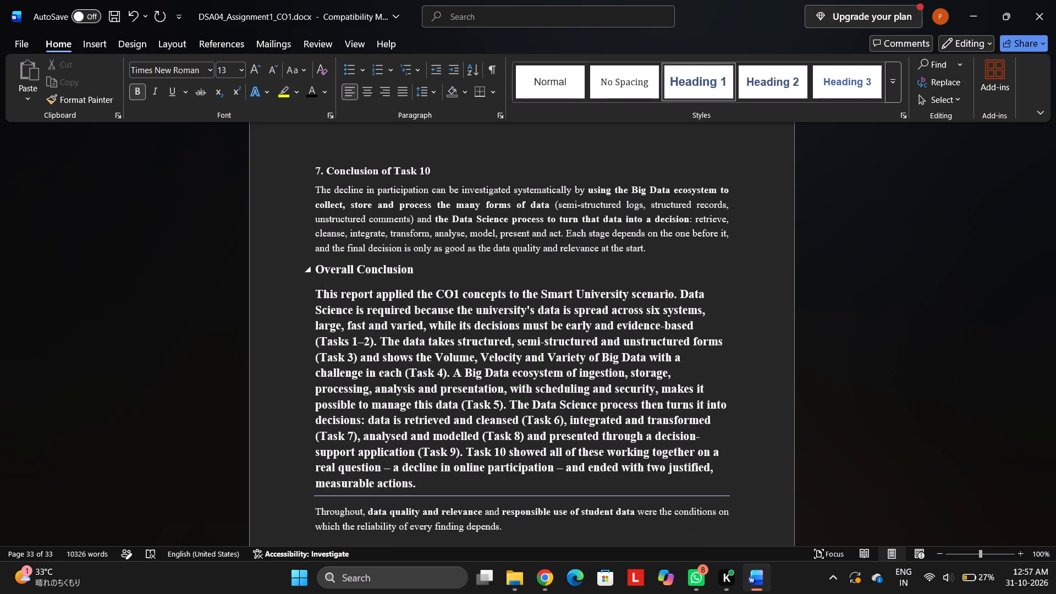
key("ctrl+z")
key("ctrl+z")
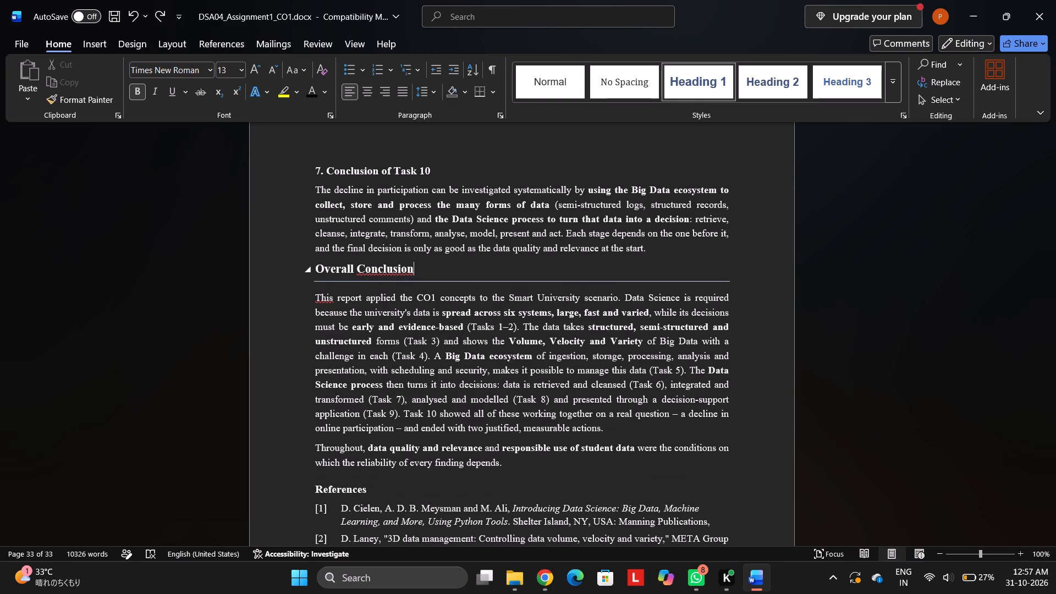
Copy the entire assignment document and paste it as plain text into Notepad.
scroll(653, 283, "up", 3)
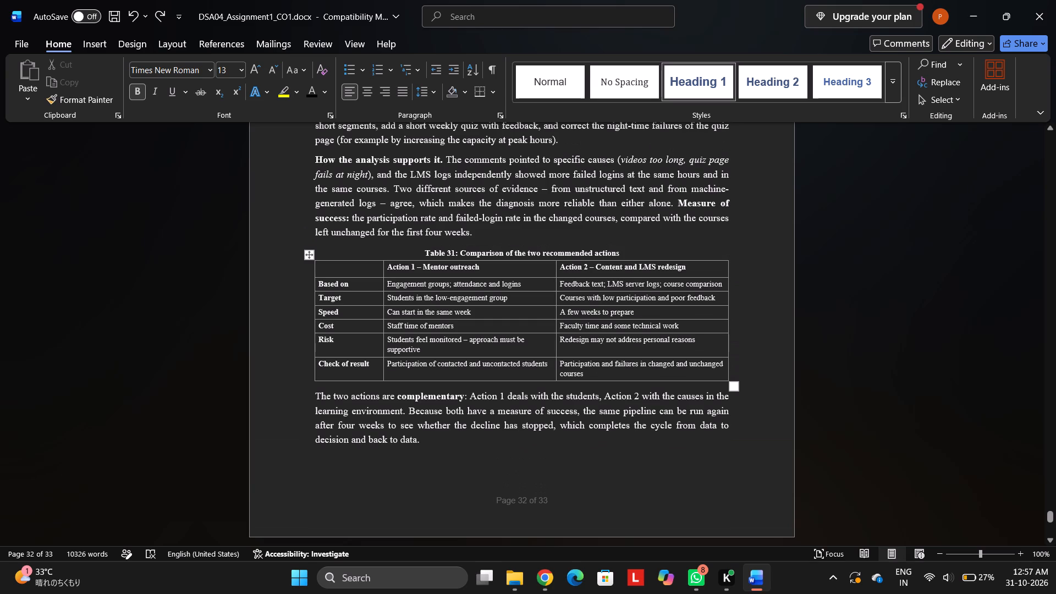
left_click(614, 364)
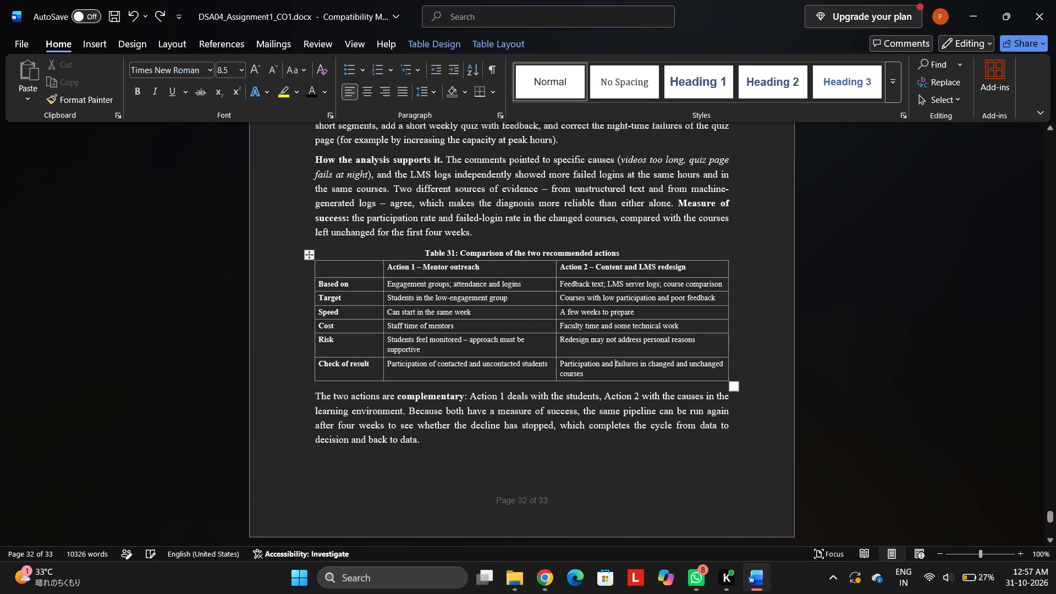
key("ctrl+a")
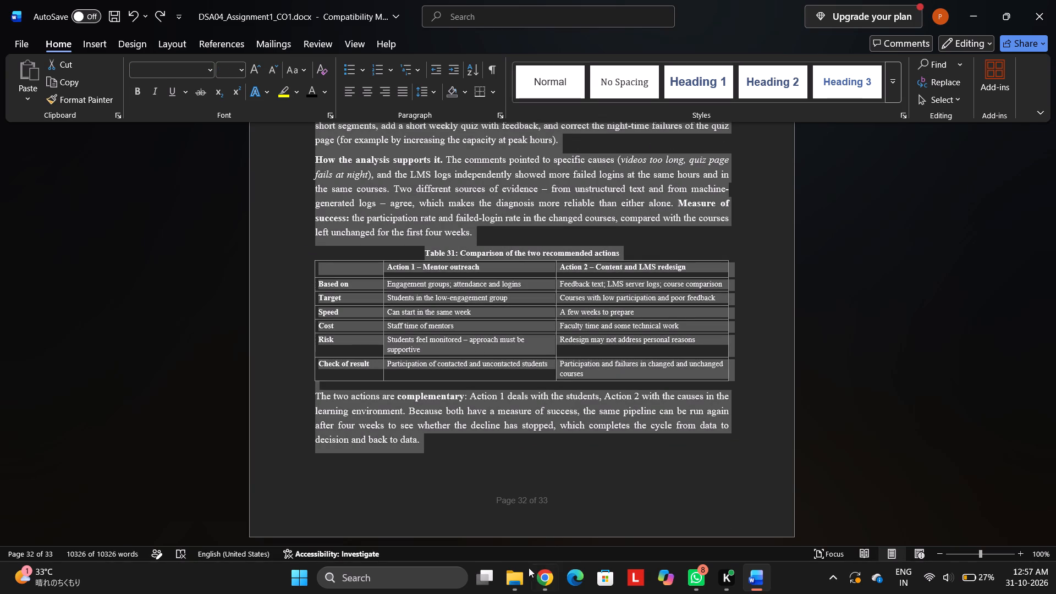
left_click(433, 585)
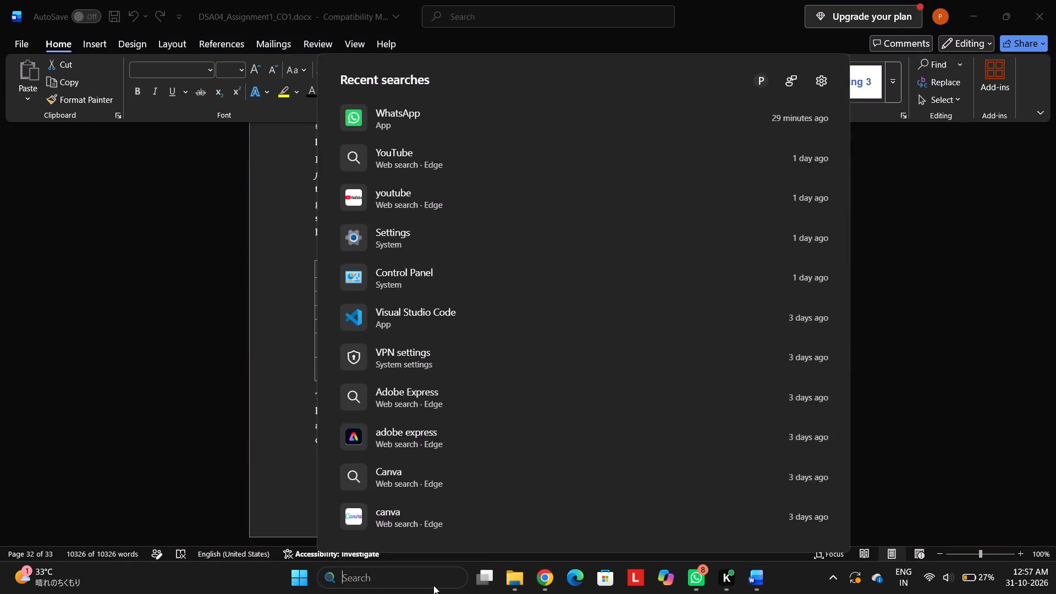
type("NOT")
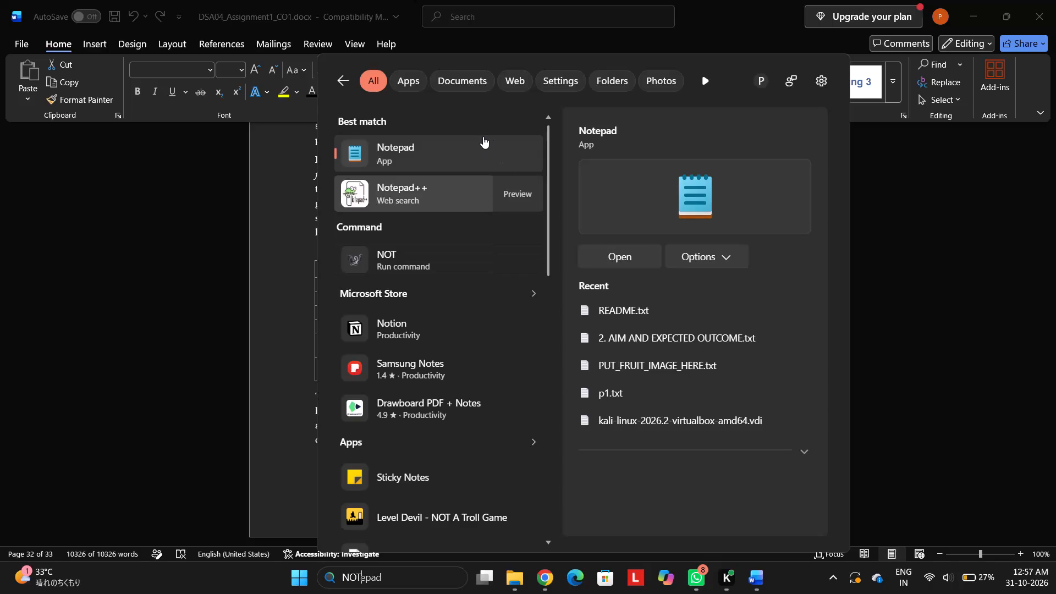
left_click(483, 136)
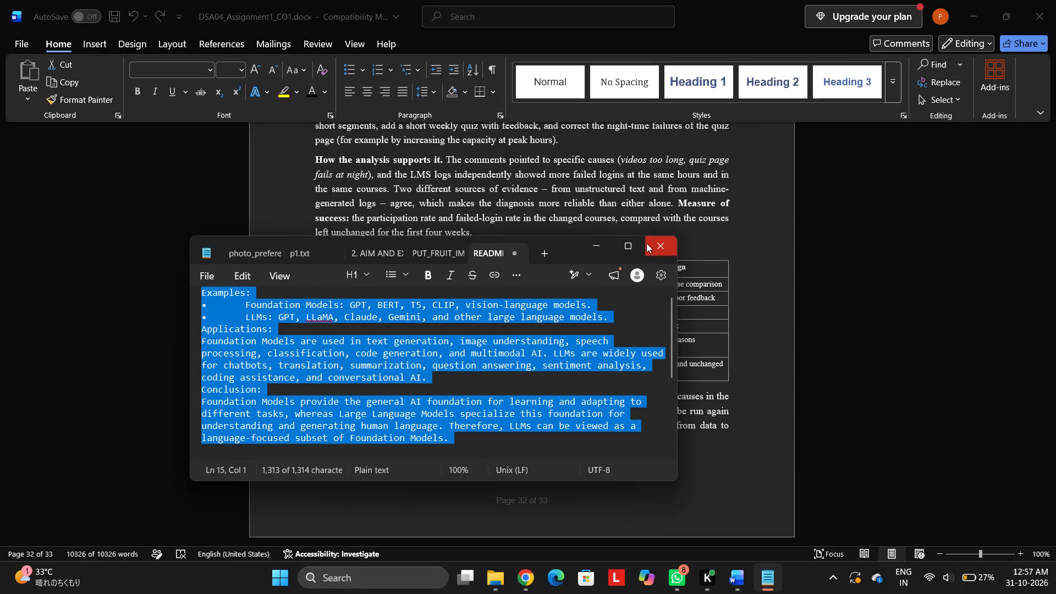
left_click(625, 251)
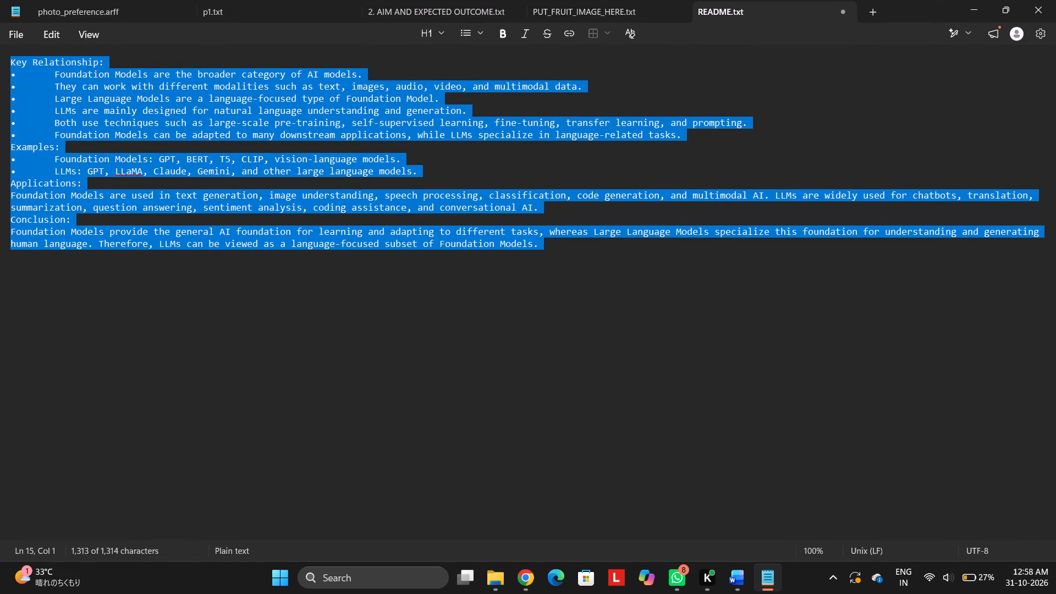
key("ctrl+v")
left_click_drag(507, 249, 599, 244)
left_click_drag(599, 244, 560, 238)
left_click_drag(560, 238, 552, 246)
triple_click(552, 246)
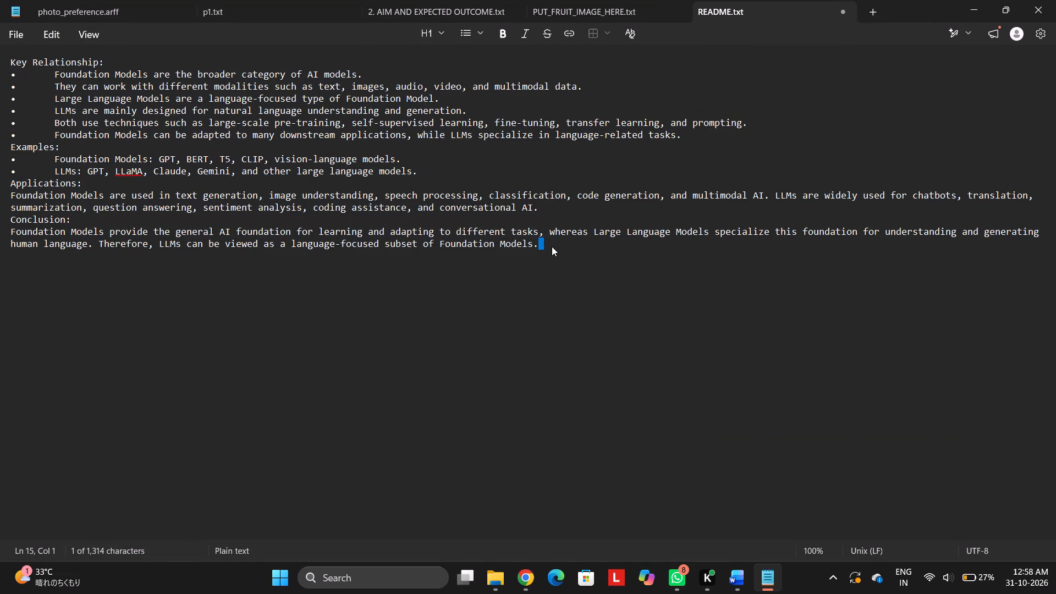
double_click(552, 246)
key("ctrl+a")
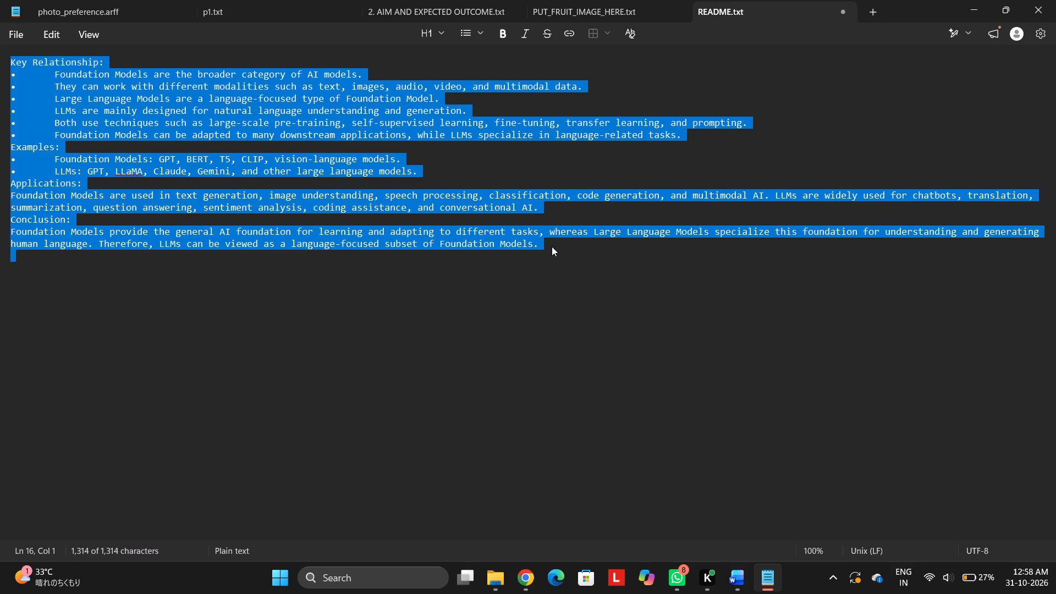
key("ctrl+v")
left_click(453, 0)
left_click(474, 9)
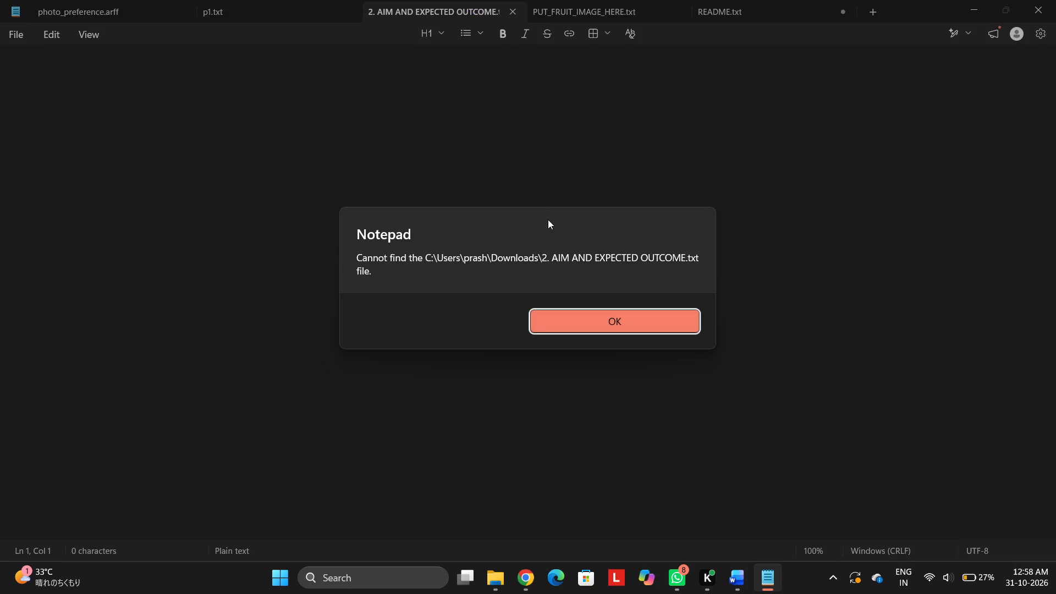
Dismiss the missing-file dialog for 2. AIM AND EXPECTED OUTCOME.txt and open a new blank Notepad document.
left_click_drag(628, 0, 621, 12)
left_click(621, 12)
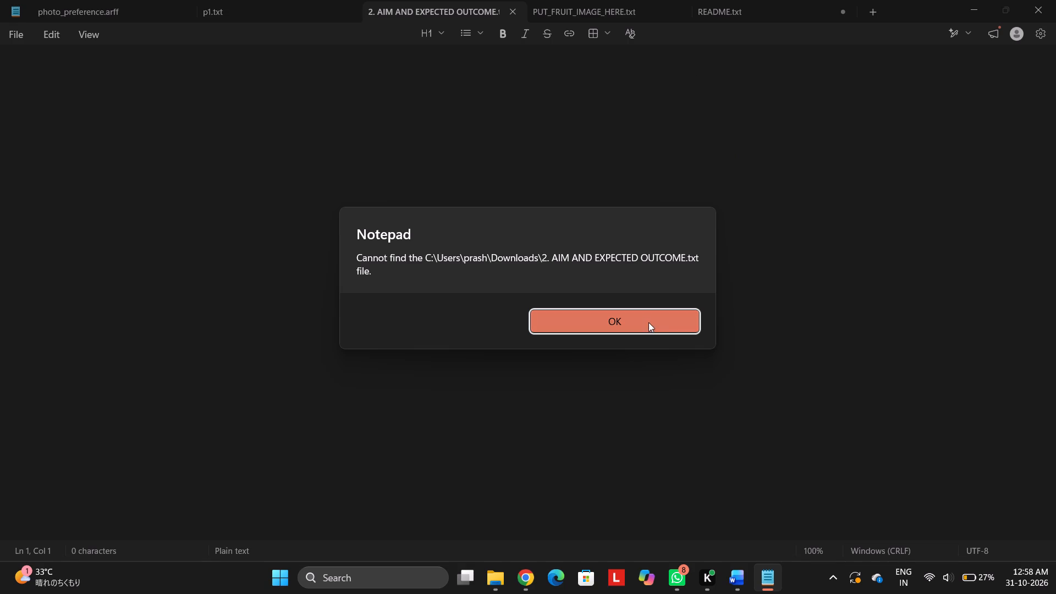
left_click(648, 322)
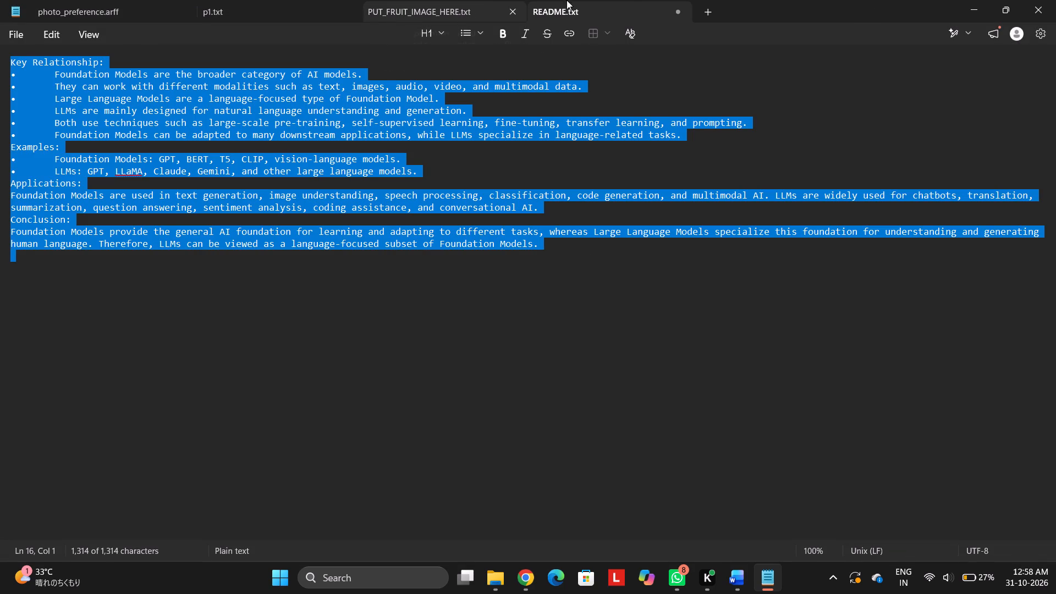
left_click(627, 2)
left_click(711, 8)
left_click(492, 74)
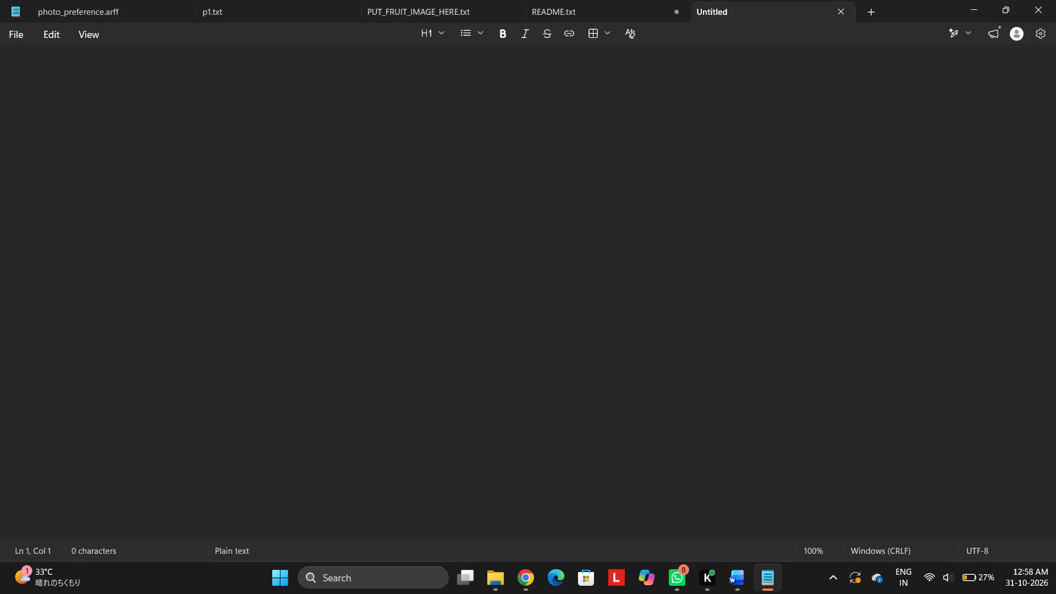
Copy the entire selected text of DSA04_Assignment1_CO1.docx from Word and paste it into the blank Notepad document.
key("ctrl+v")
key("ctrl+v")
left_click(562, 146)
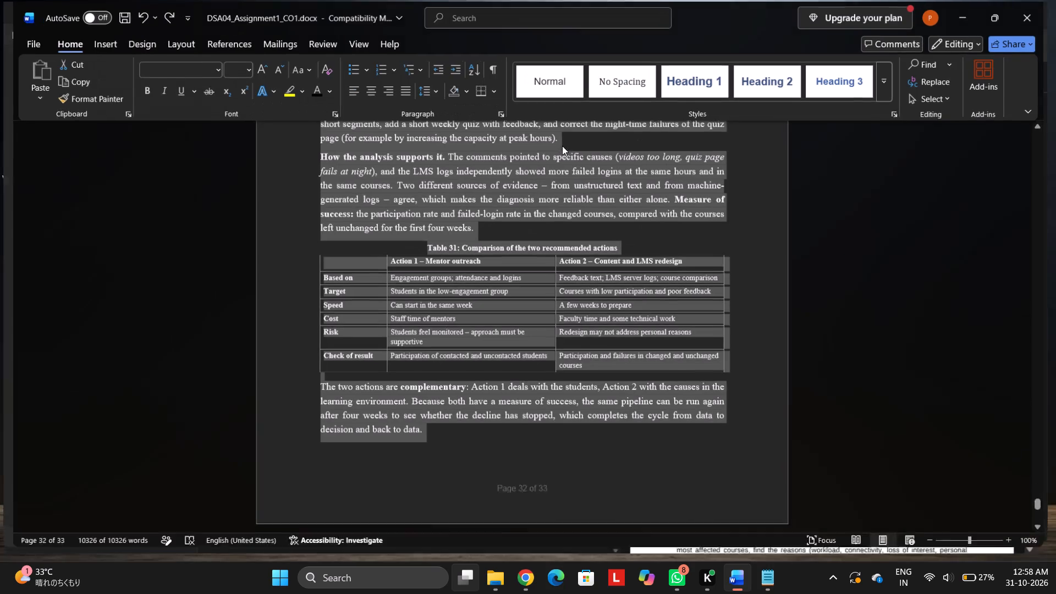
key("ctrl+c")
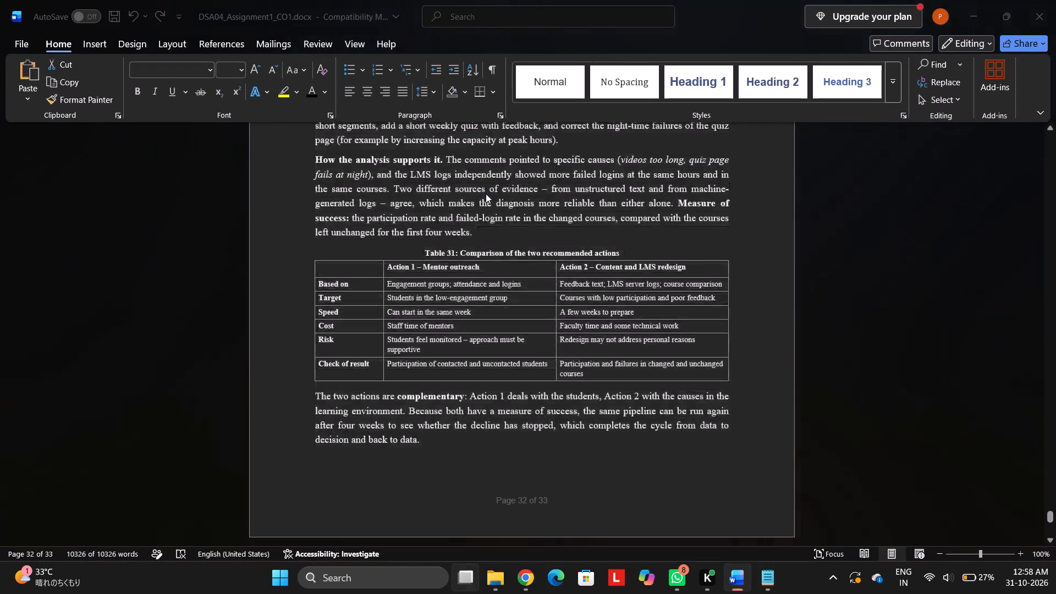
left_click(545, 167)
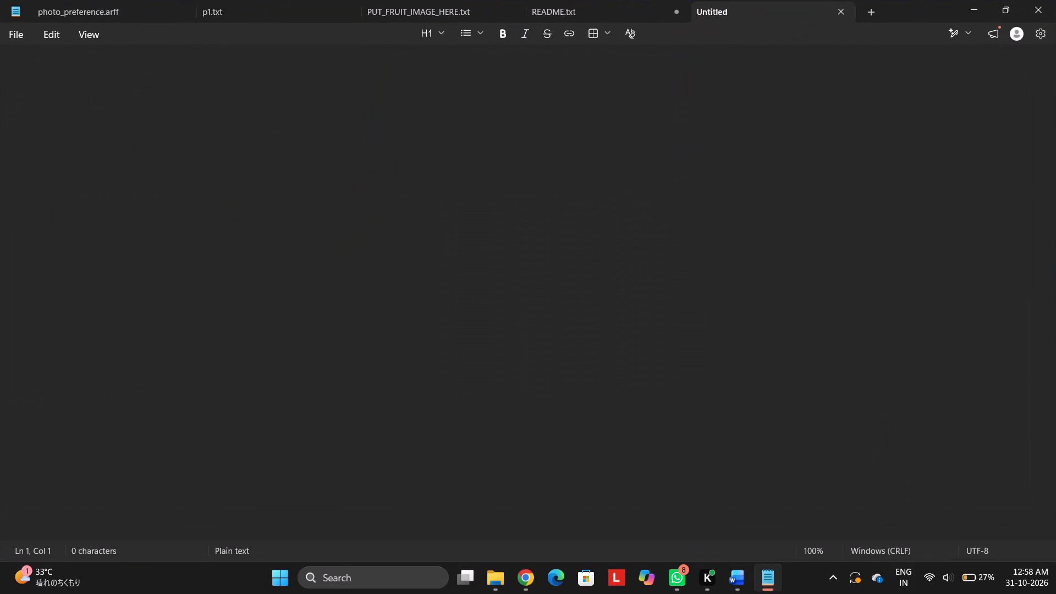
key("ctrl+v")
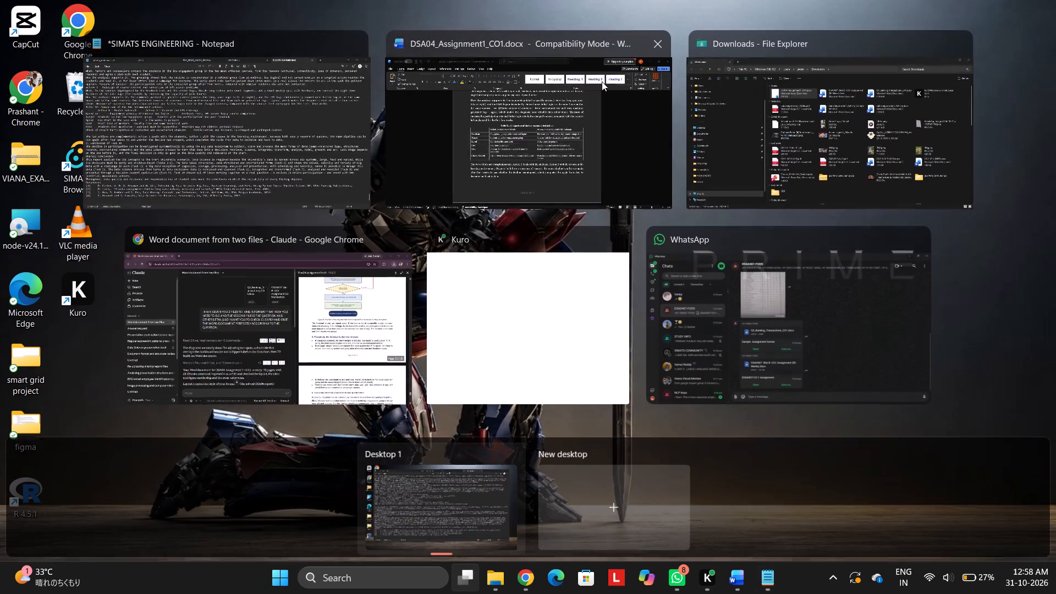
Switch back to the Word assignment and delete its entire content.
left_click(589, 132)
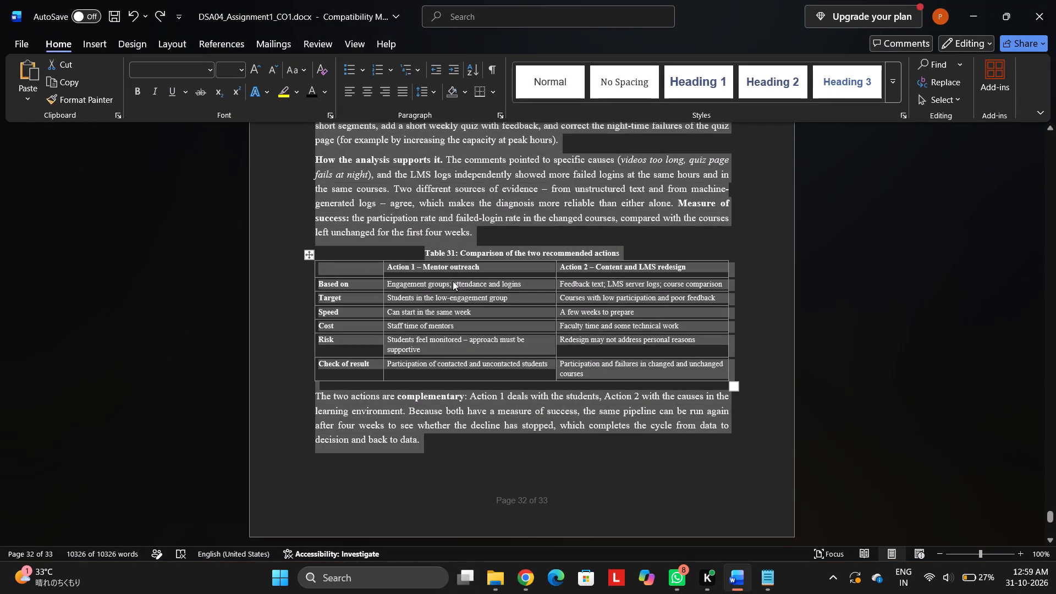
key("BackSpace")
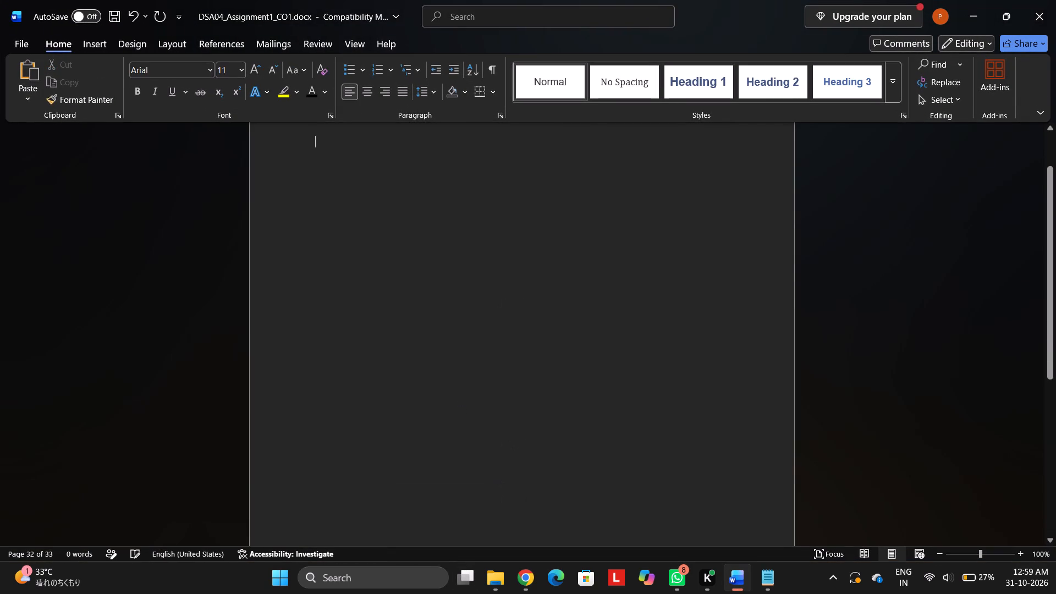
scroll(459, 400, "up", 9)
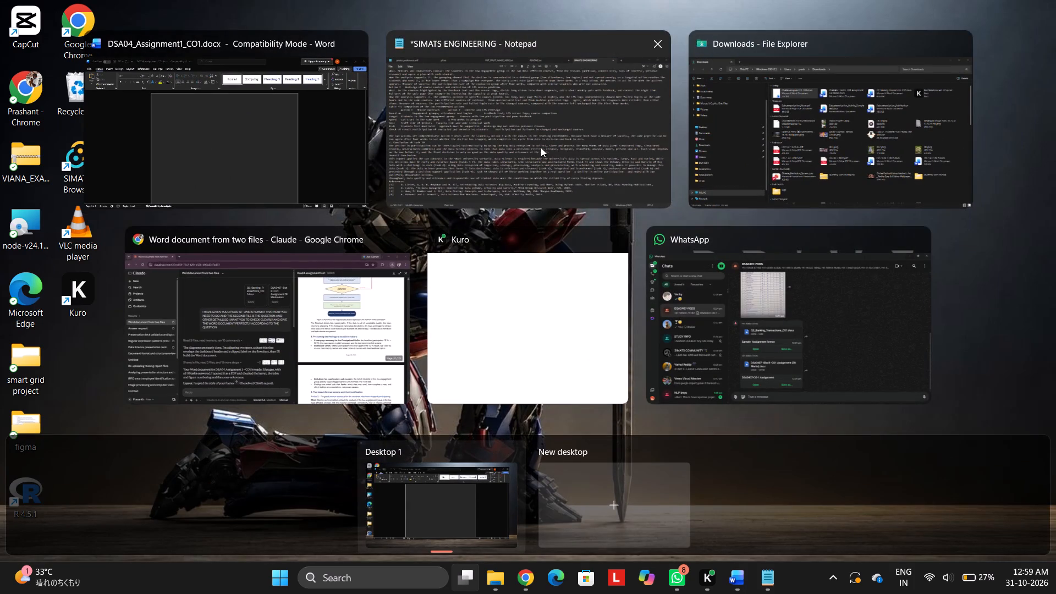
Select all of the assignment text in Notepad for copying and paste the clipboard content into the emptied Word document.
left_click(541, 147)
left_click(272, 167)
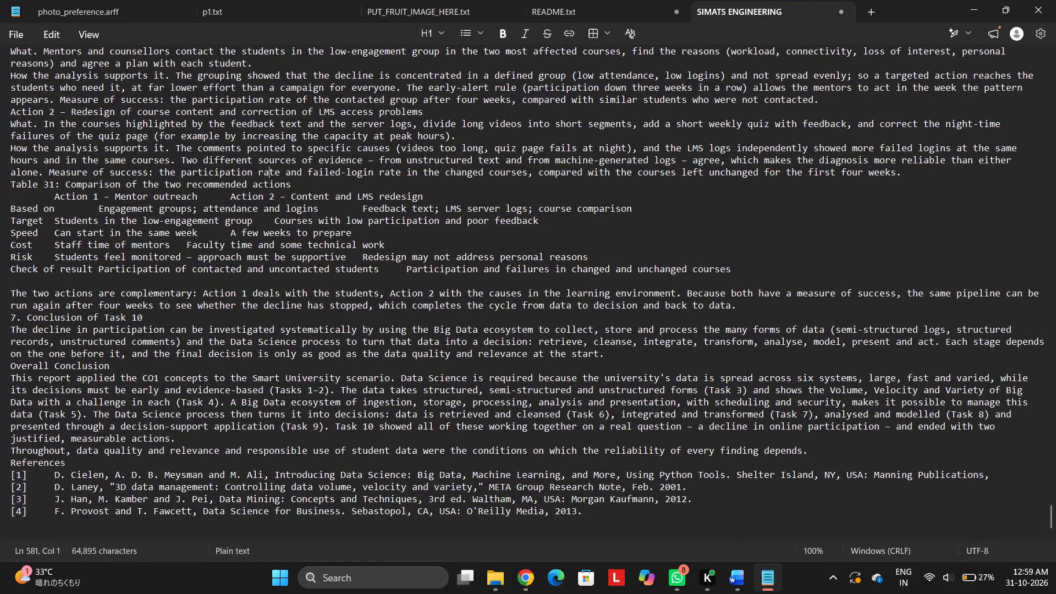
key("ctrl+a")
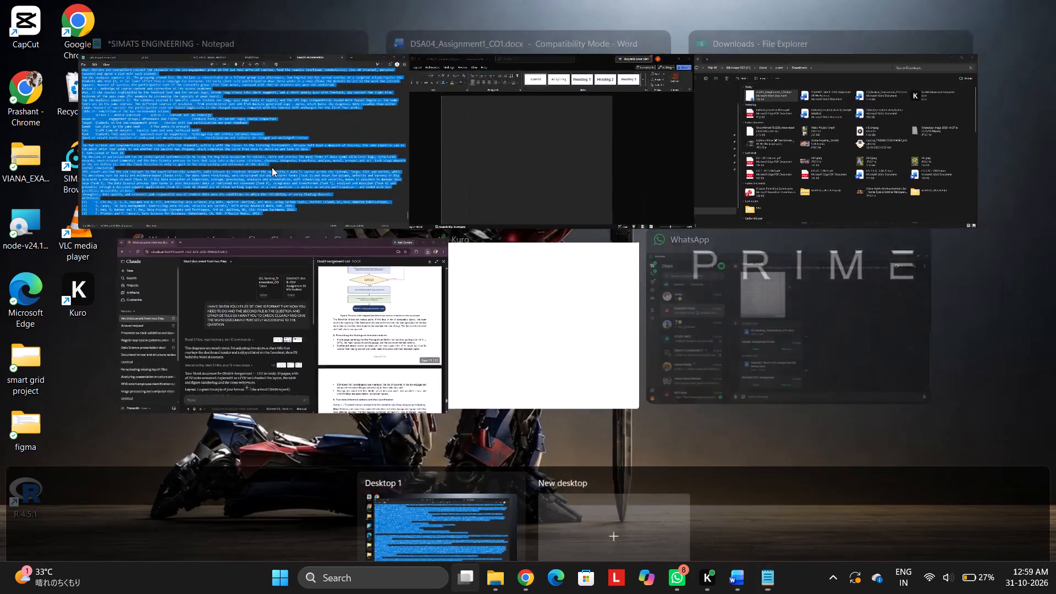
left_click(432, 114)
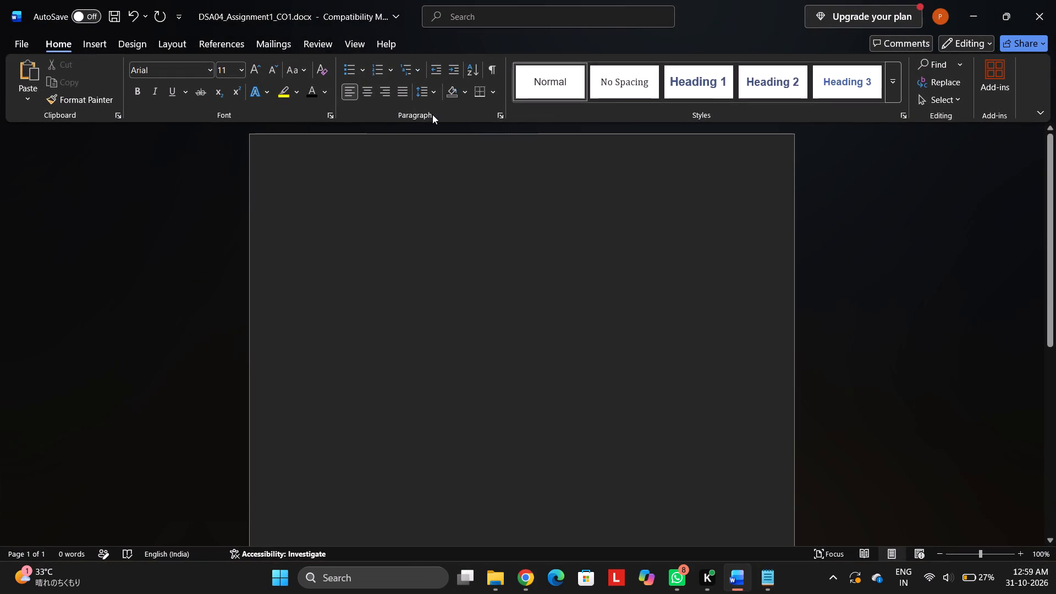
key("ctrl+v")
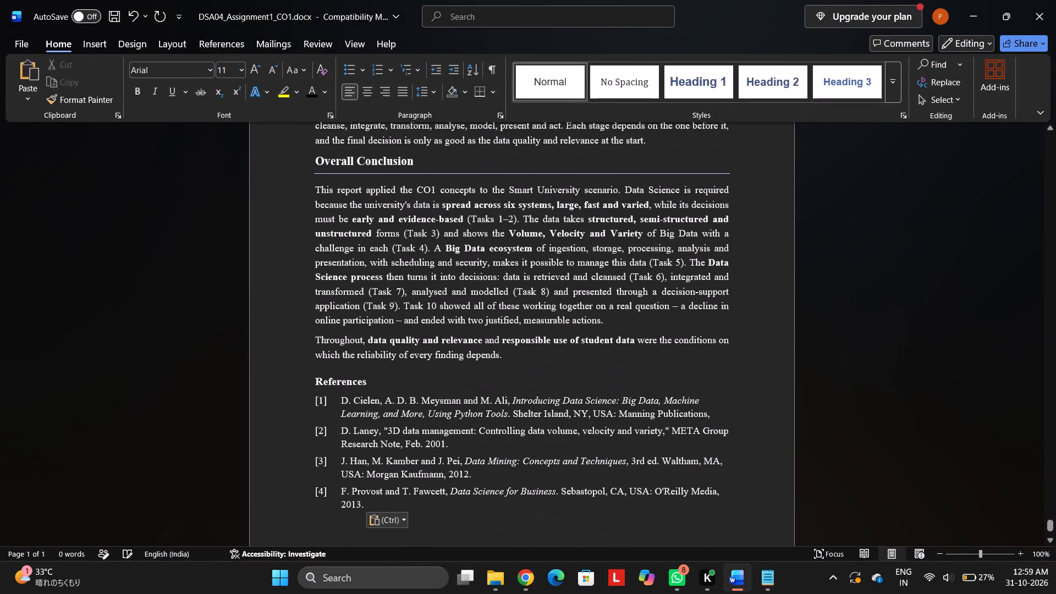
Review the pasted document from the References back through Tables 31, 30 and 29, checking its headings, tables and formatting.
scroll(414, 246, "up", 3)
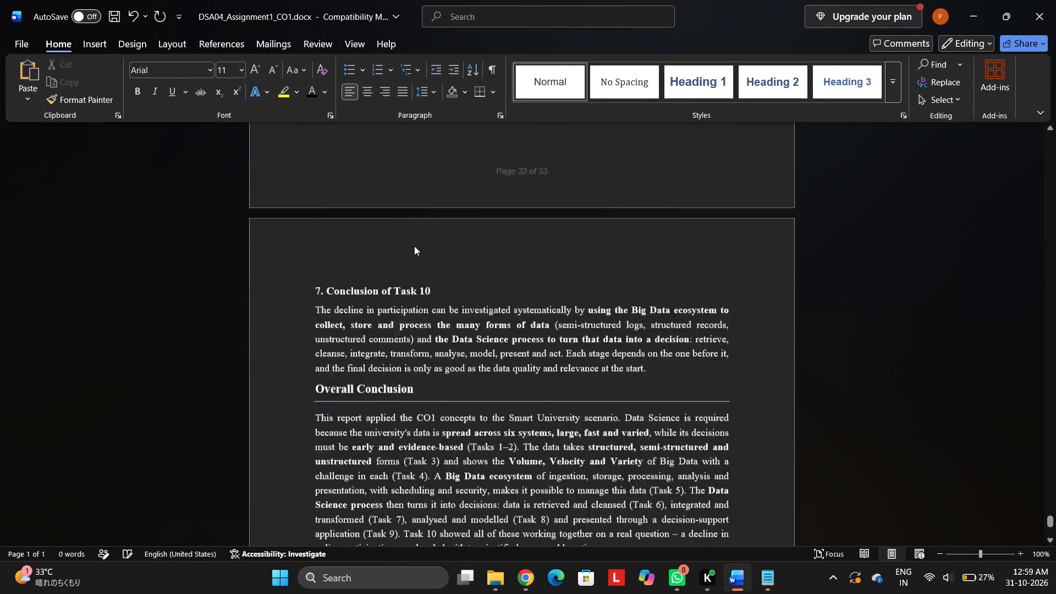
scroll(414, 246, "up", 4)
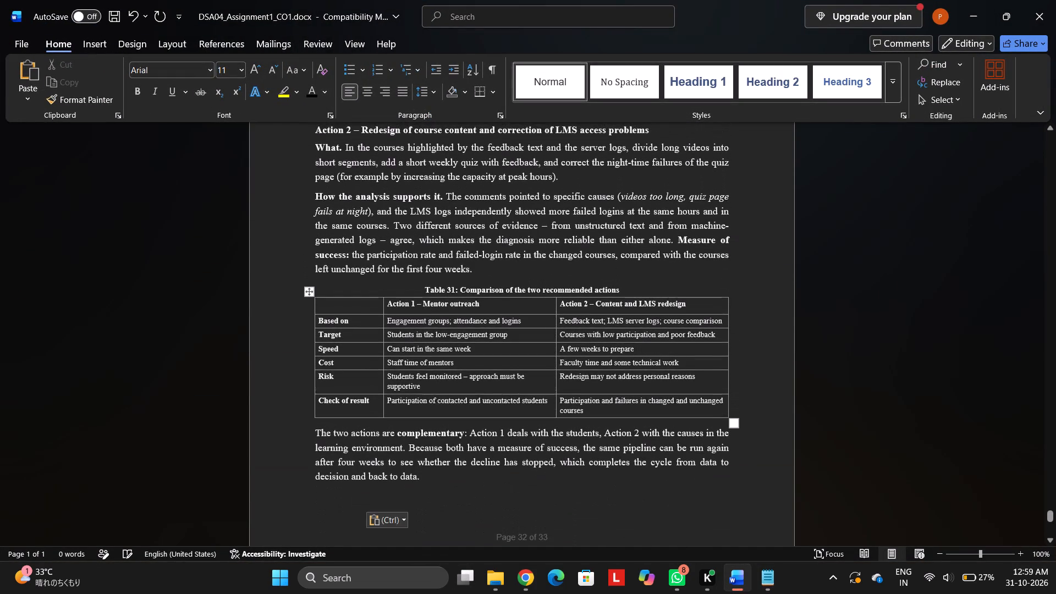
scroll(414, 246, "up", 4)
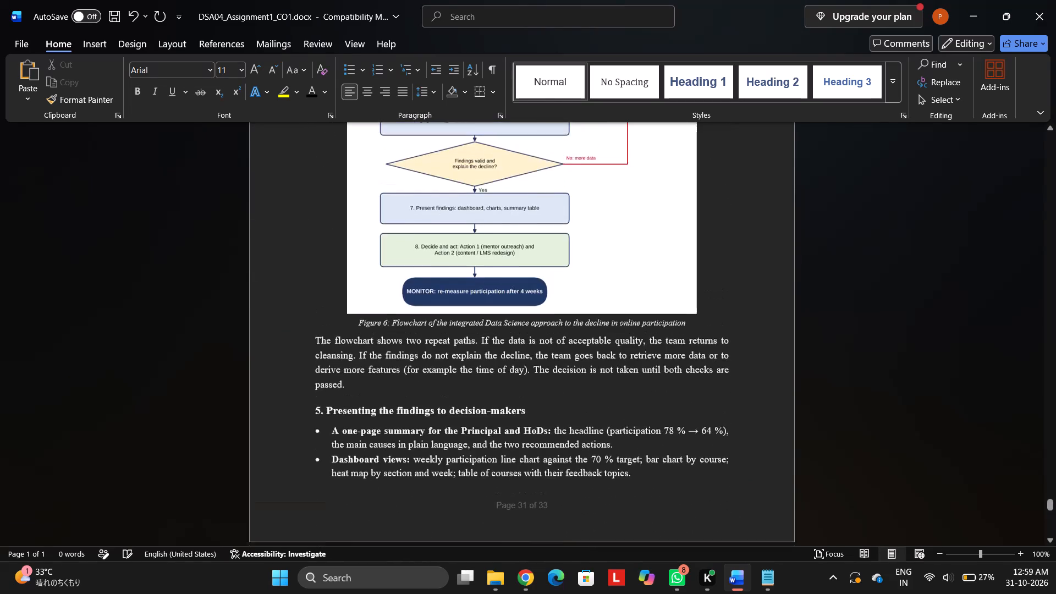
scroll(414, 246, "up", 5)
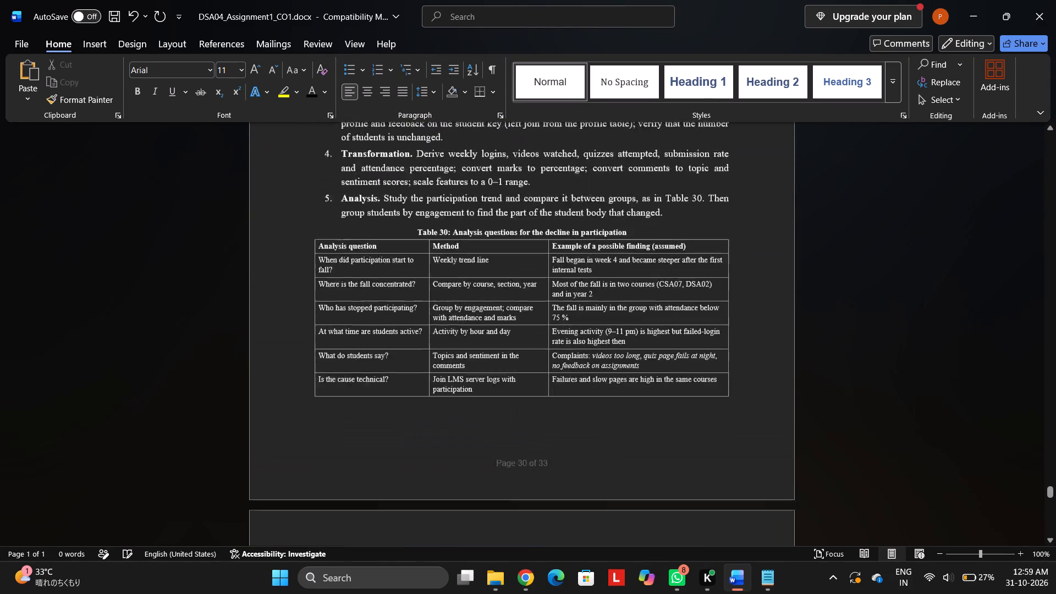
scroll(414, 246, "up", 4)
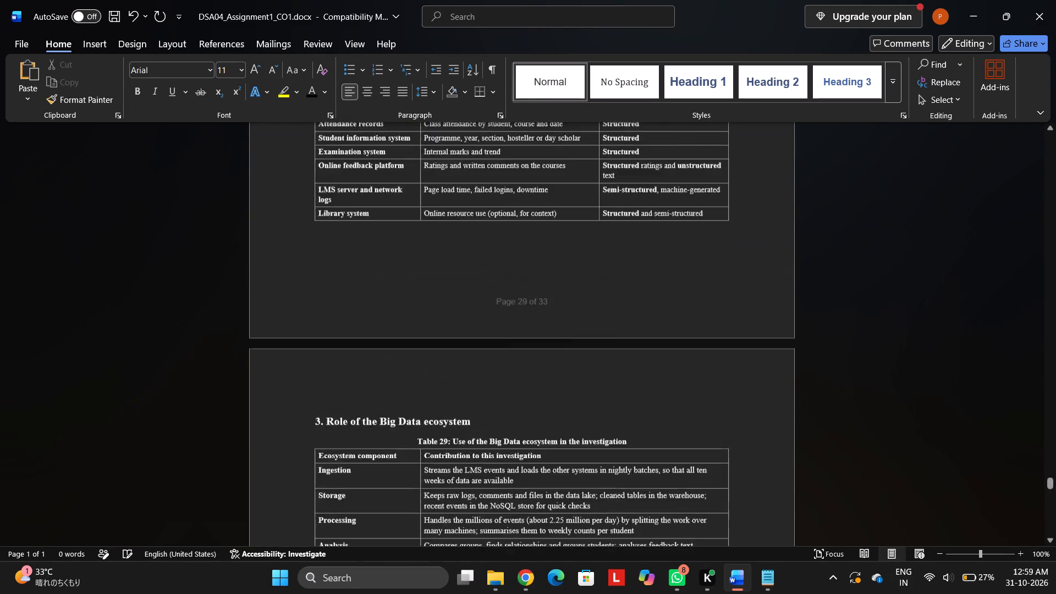
scroll(414, 246, "up", 2)
scroll(414, 246, "down", 19)
scroll(414, 246, "down", 5)
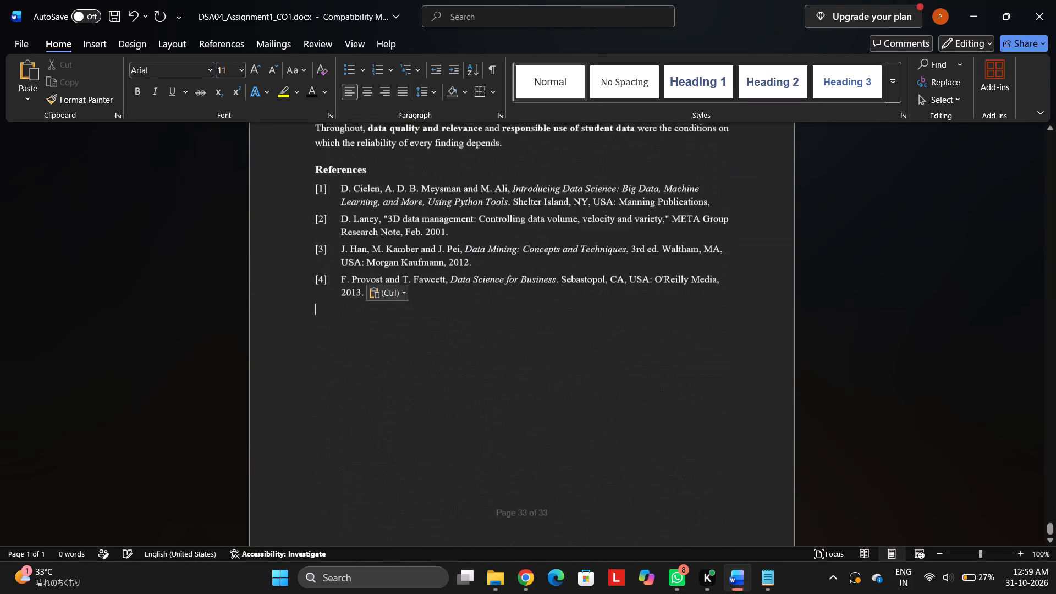
Copy the Overall Conclusion heading and its two paragraphs from Word and replace all the Notepad text with them.
scroll(414, 246, "down", 2)
scroll(346, 300, "down", 1)
scroll(428, 283, "up", 1)
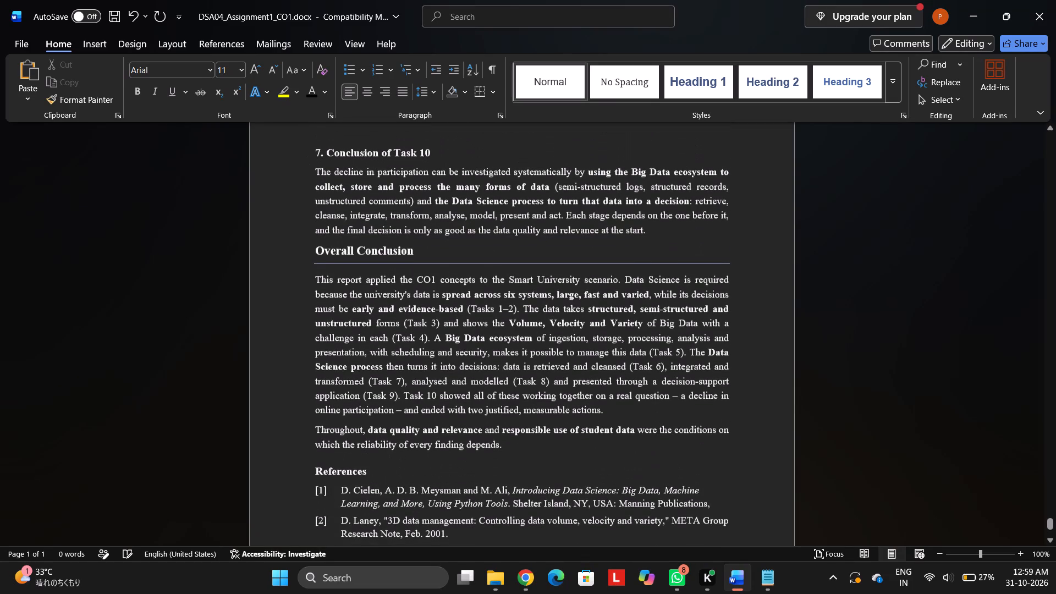
left_click_drag(316, 249, 522, 428)
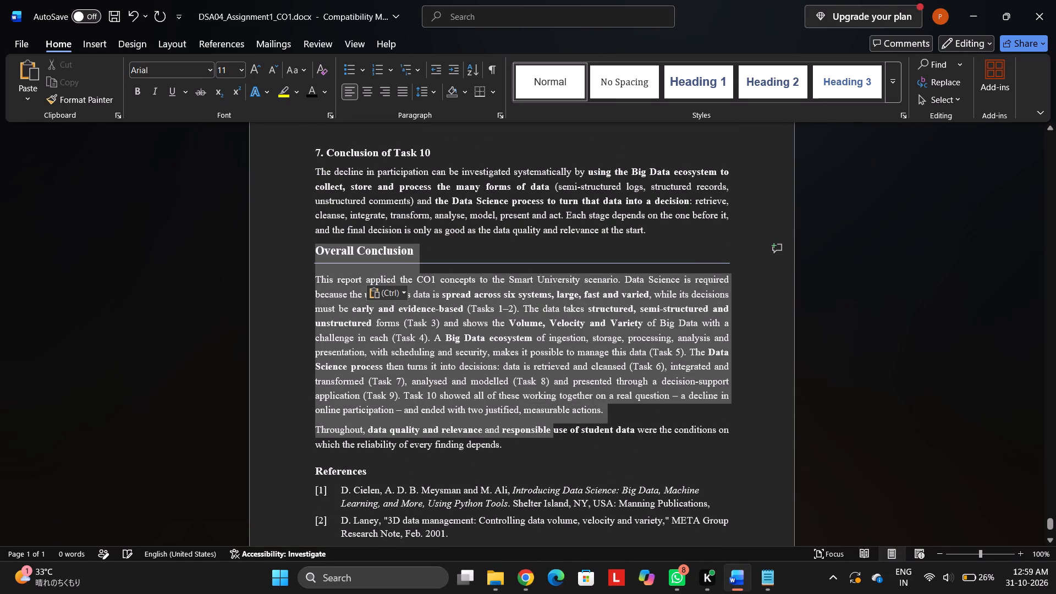
left_click_drag(522, 428, 522, 443)
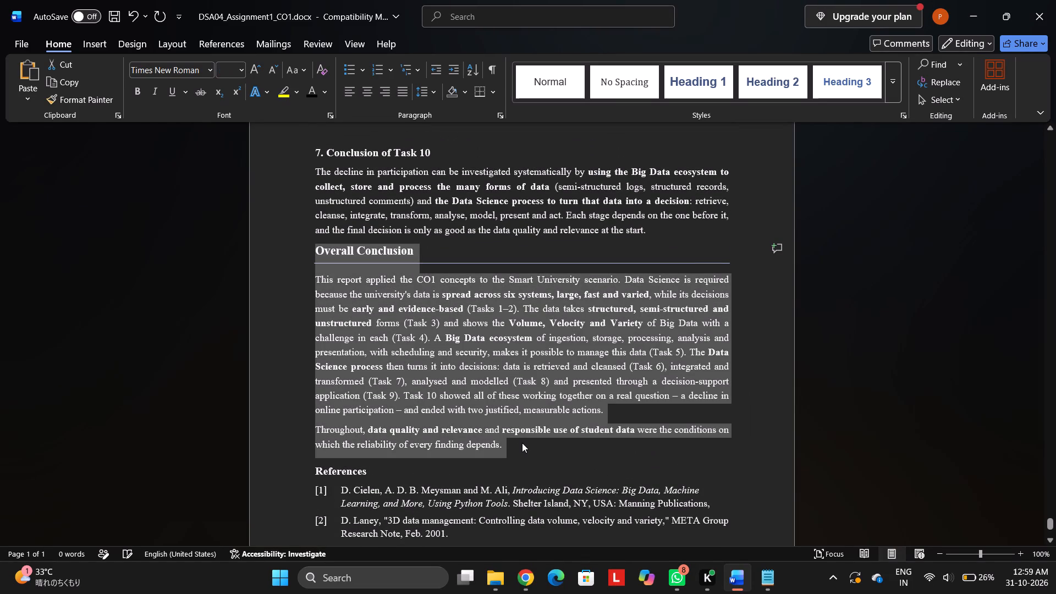
key("ctrl+c")
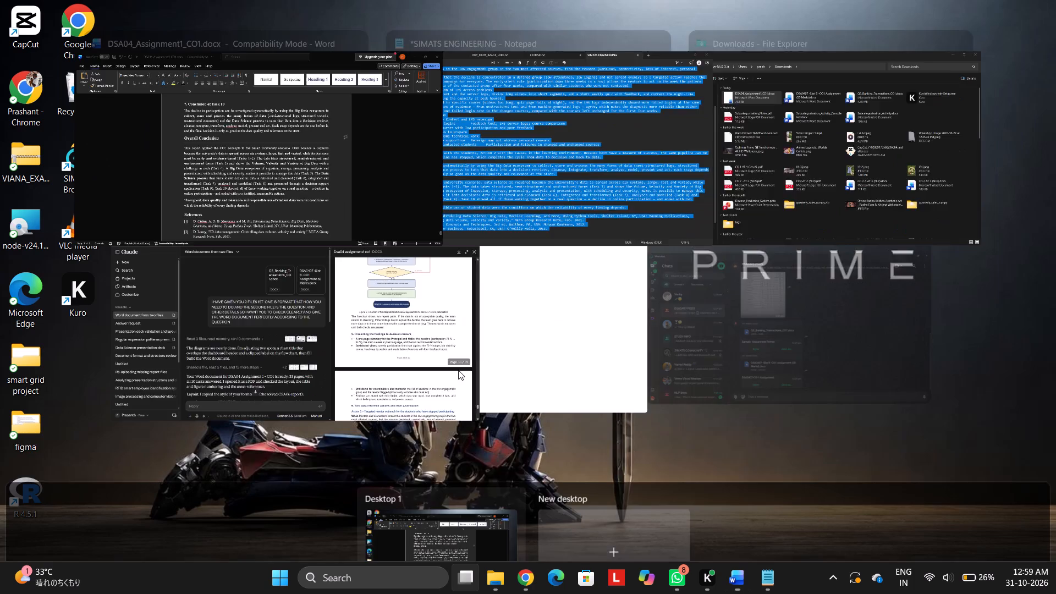
left_click(567, 158)
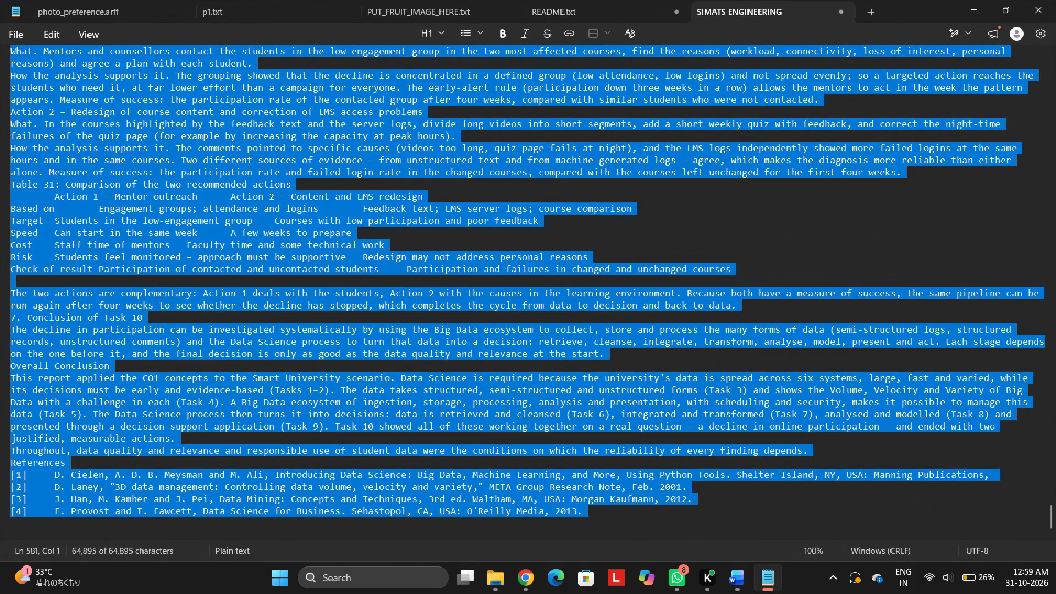
key("BackSpace")
key("ctrl+v")
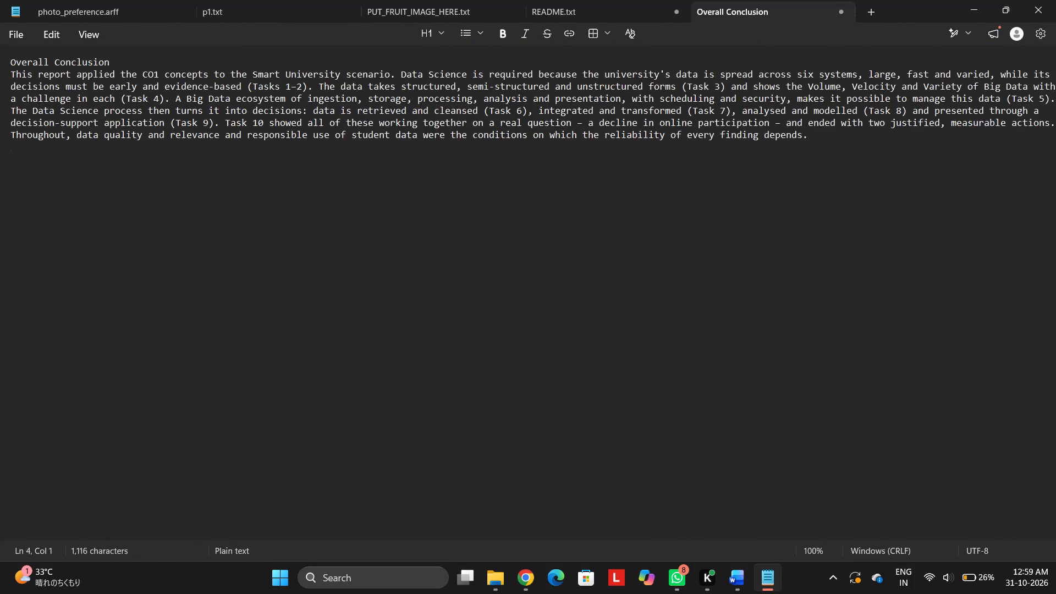
Copy the plain Overall Conclusion text from Notepad and replace the formatted Overall Conclusion section in Word with it.
left_click_drag(823, 135, 665, 134)
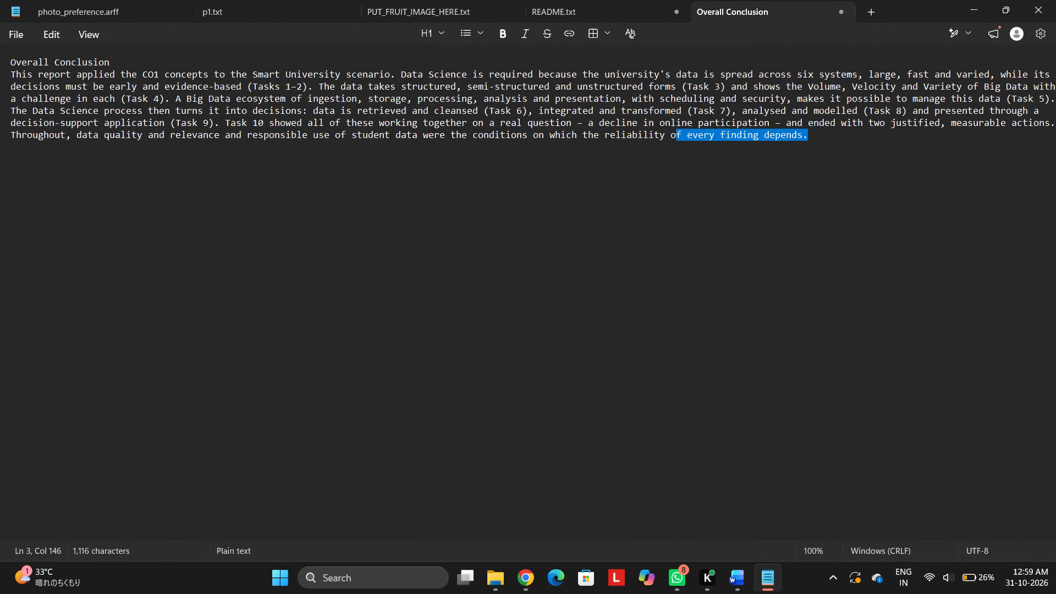
left_click_drag(665, 134, 94, 41)
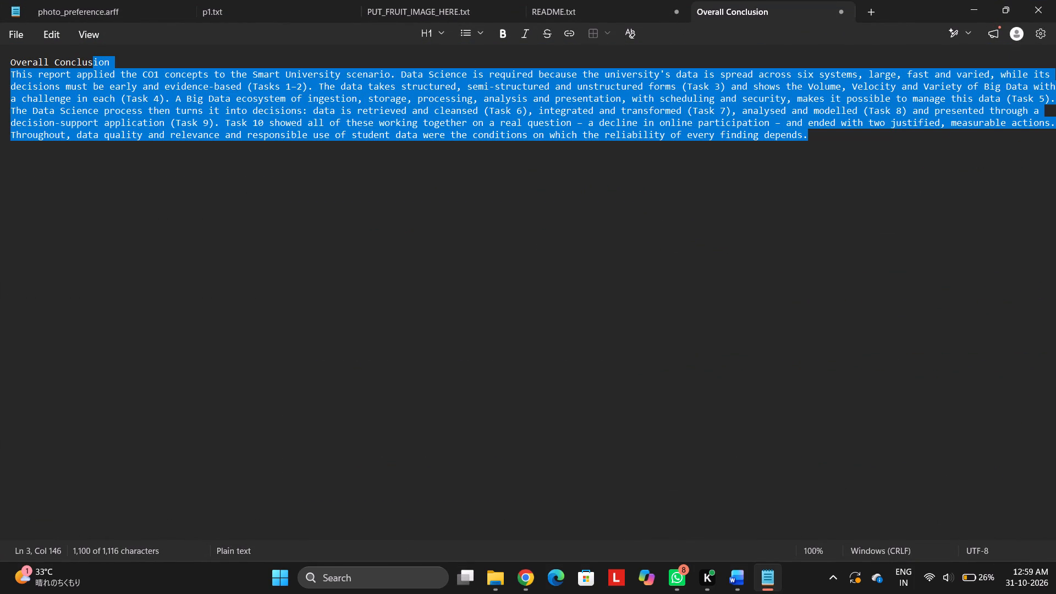
left_click_drag(94, 41, 0, 30)
key("ctrl+c")
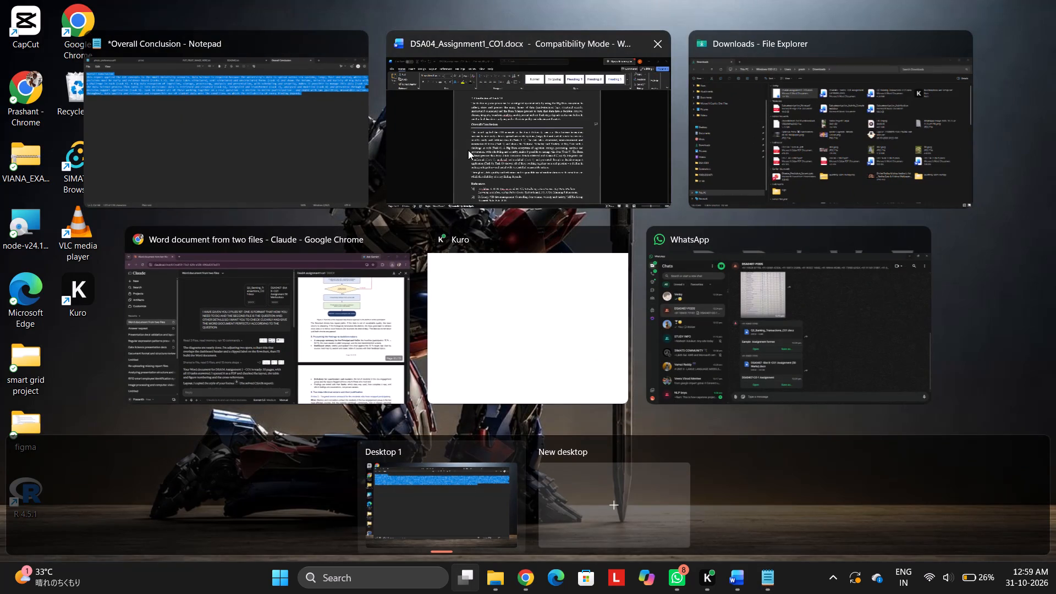
left_click(468, 150)
key("BackSpace")
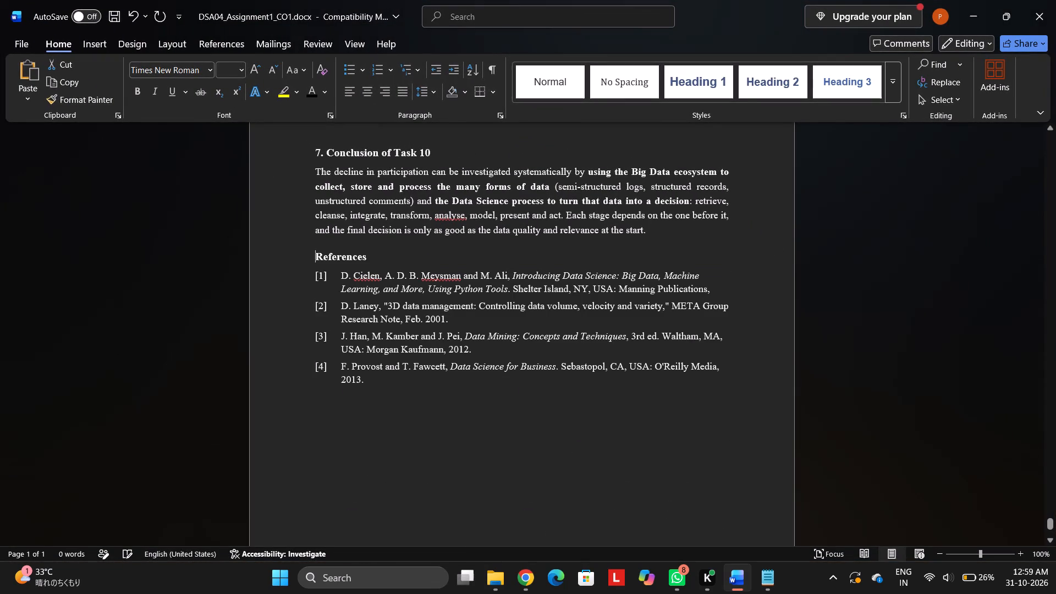
key("ctrl+v")
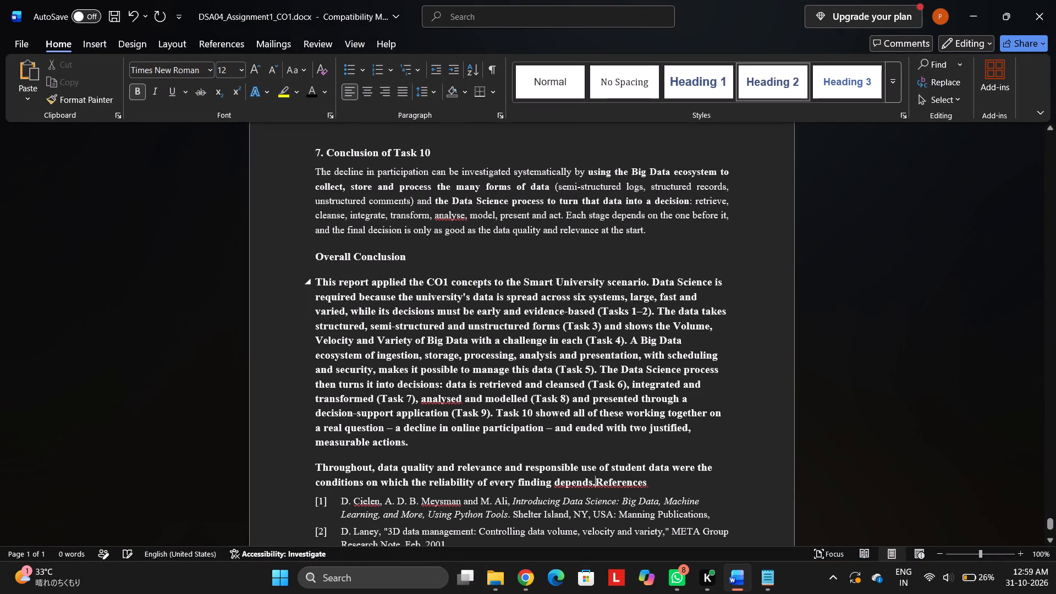
Remove the bold from the "This report applied the CO1 concepts" paragraph and justify it.
left_click_drag(439, 446, 296, 282)
left_click(308, 257)
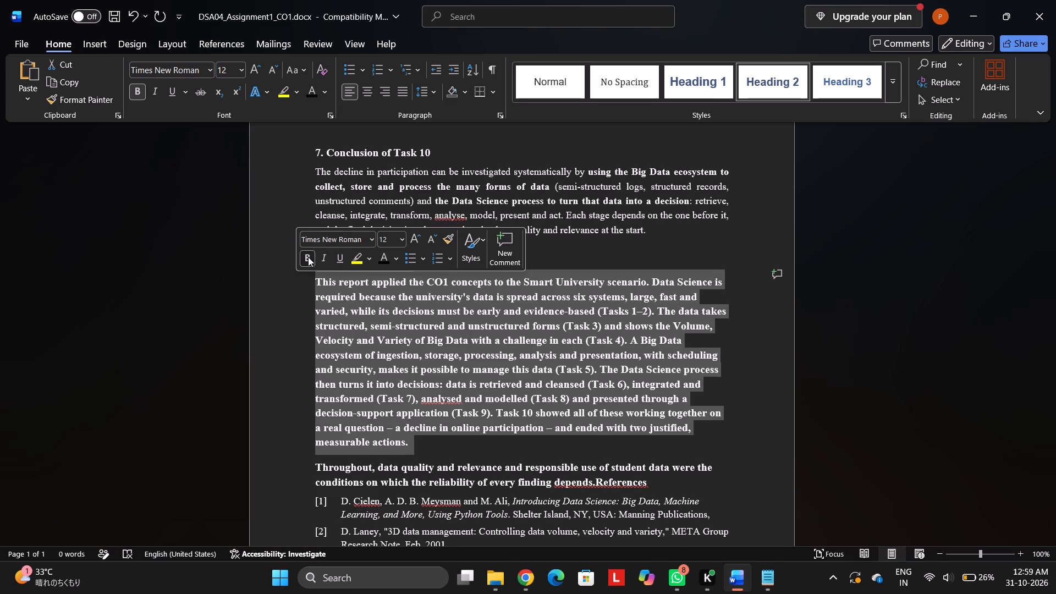
left_click(272, 381)
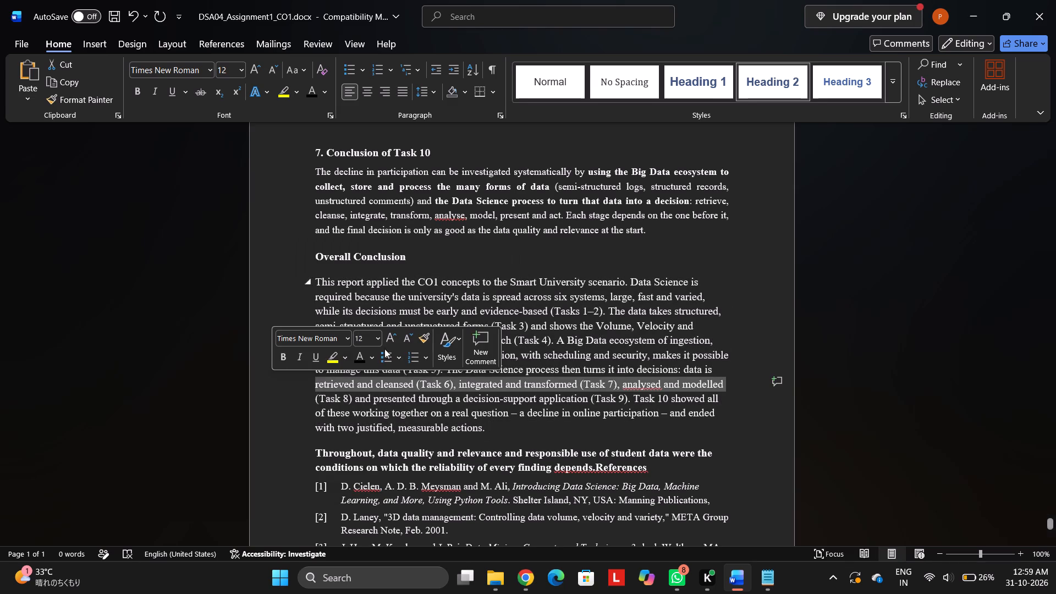
left_click_drag(317, 277, 456, 399)
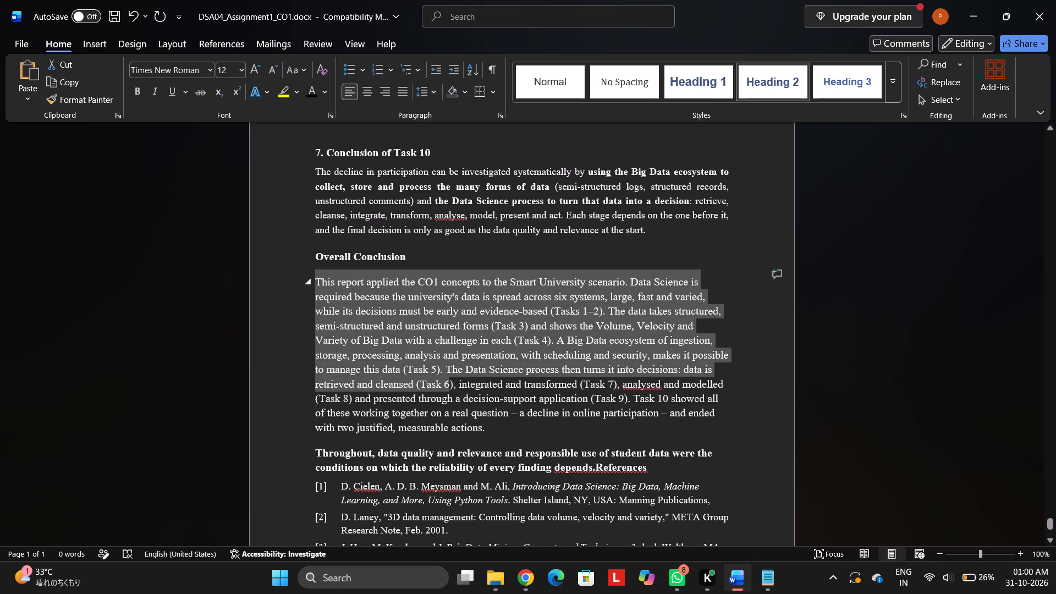
left_click_drag(456, 399, 493, 425)
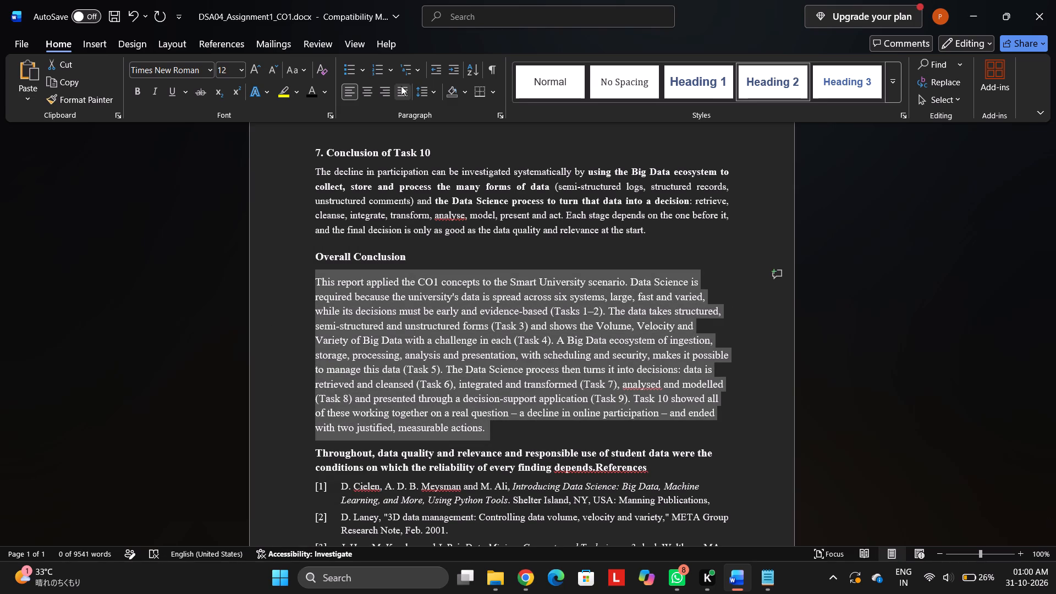
left_click(402, 87)
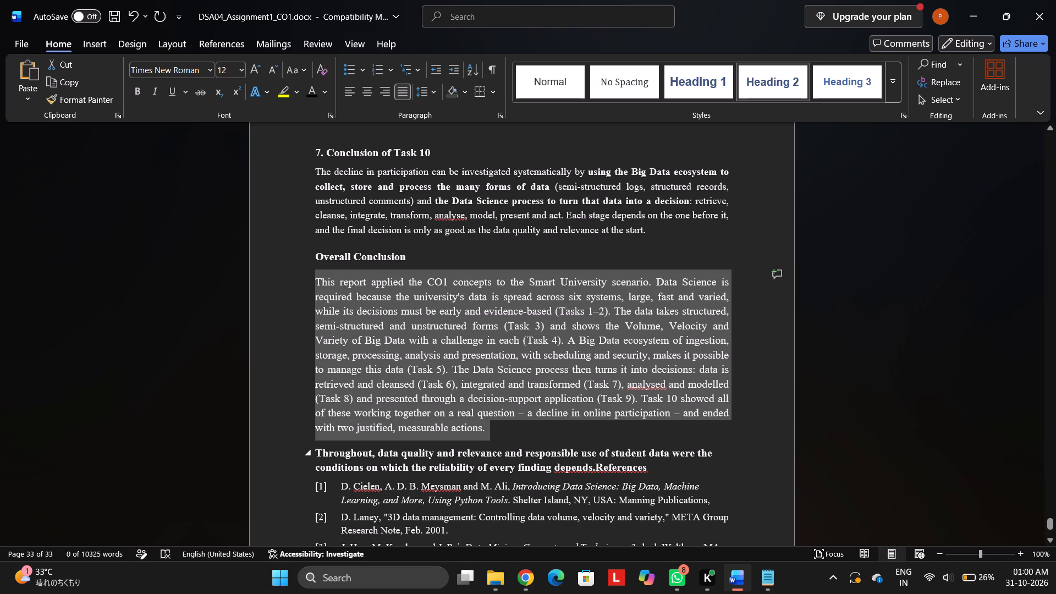
Move the References heading onto its own line after the sentence ending in "every finding depends.".
left_click(663, 476)
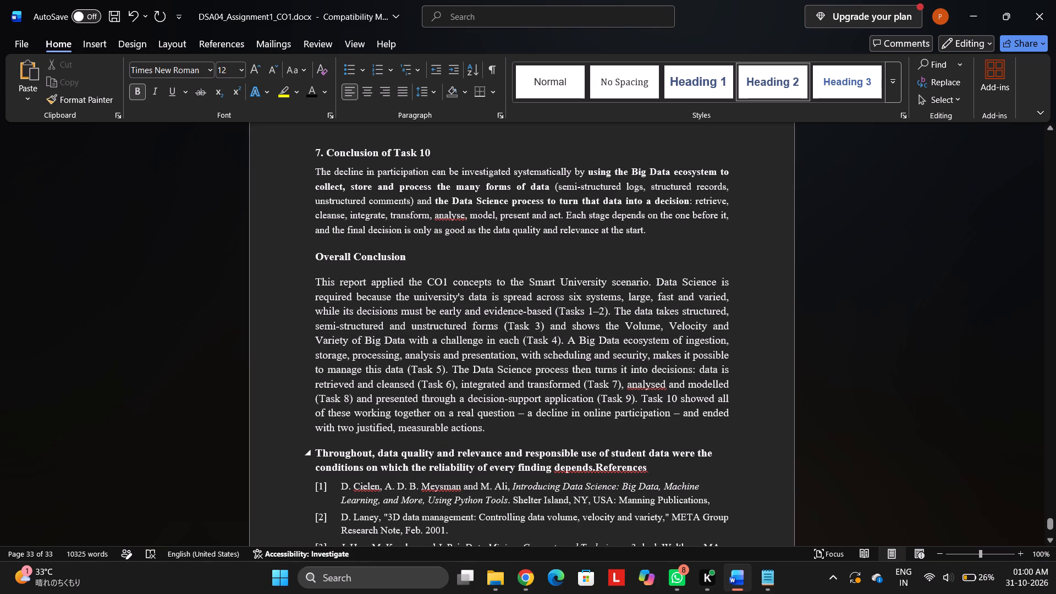
left_click(596, 468)
key("Return")
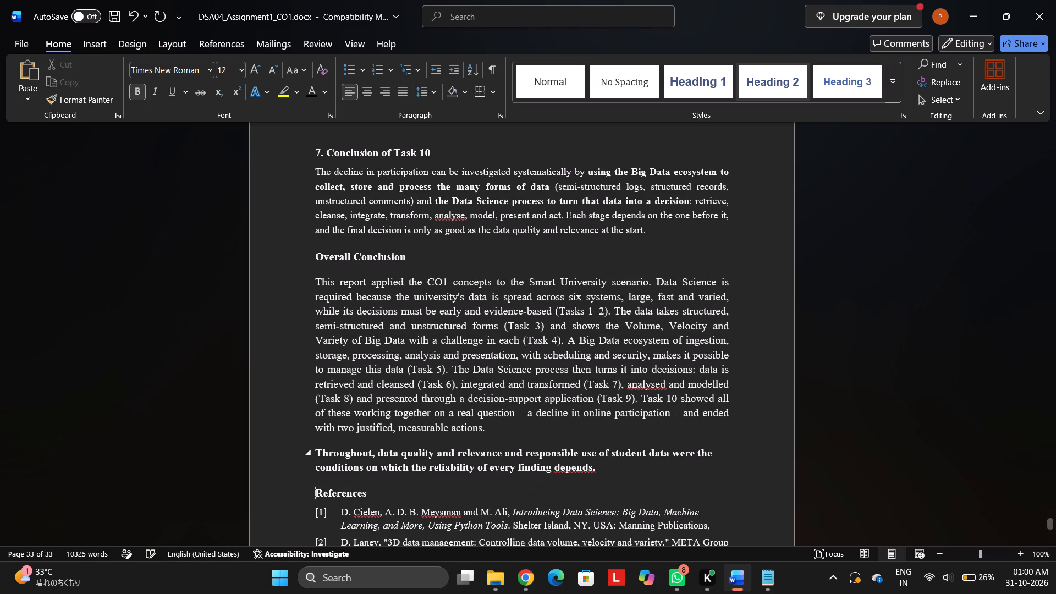
Remove the bold from the "Throughout, data quality and relevance" paragraph and justify it.
left_click_drag(615, 471, 364, 470)
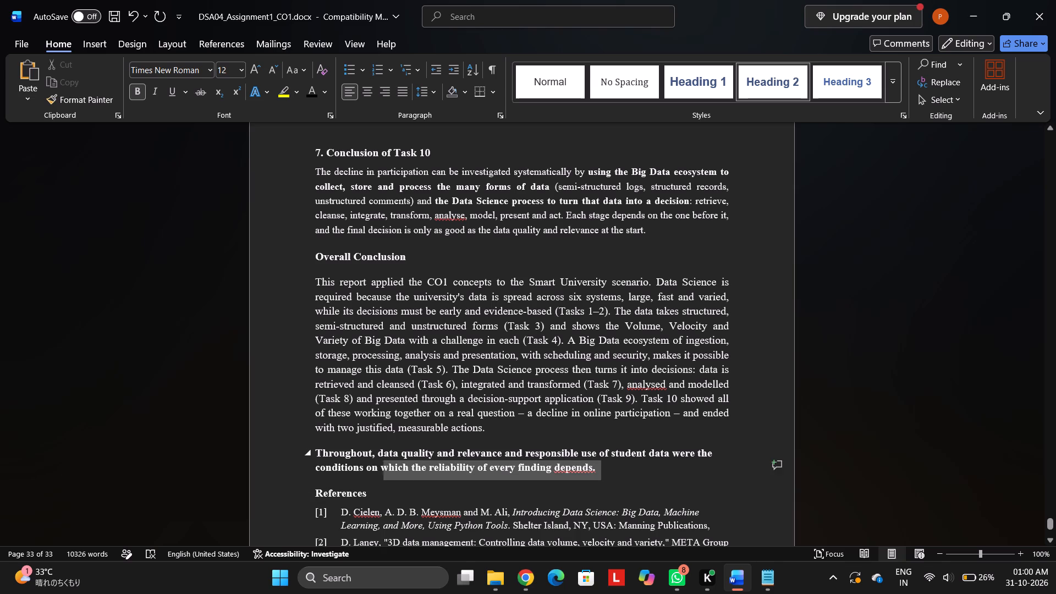
left_click_drag(364, 470, 309, 448)
left_click(320, 428)
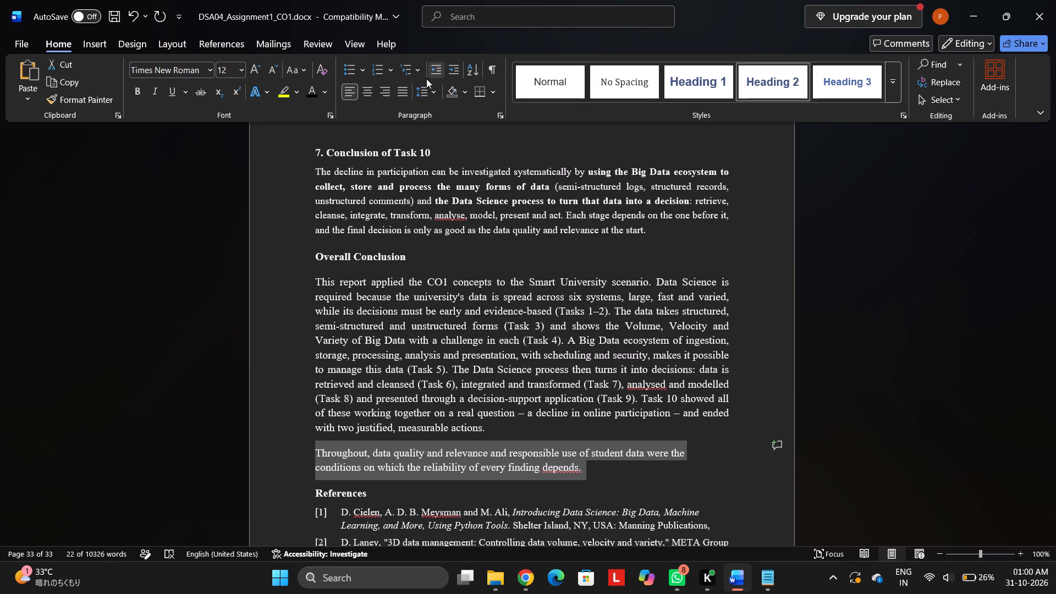
left_click(405, 89)
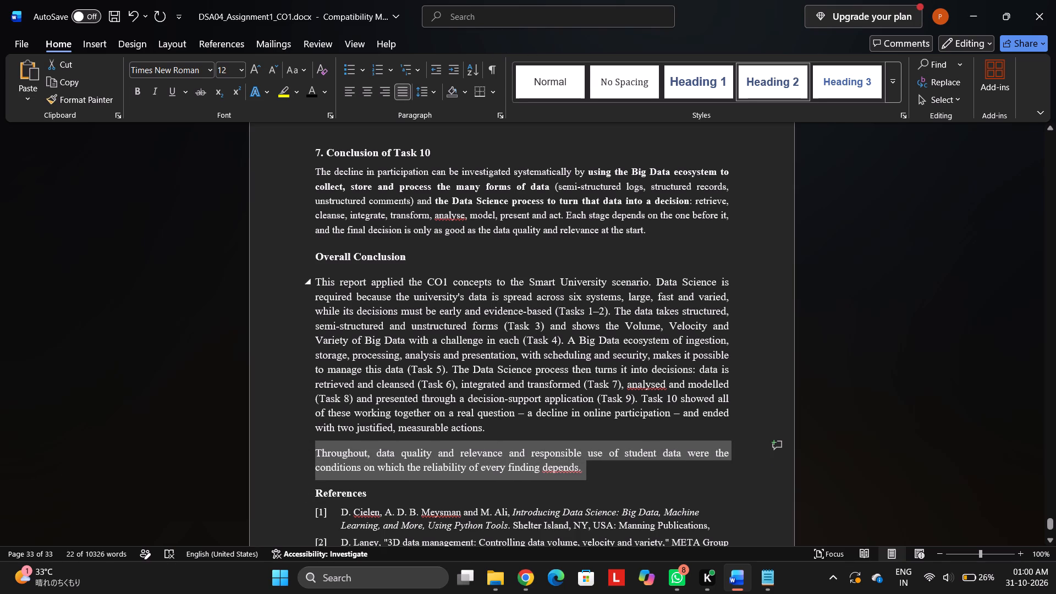
left_click(267, 393)
Copy the Task 10 question block, from its title through Bloom's Level, and replace the Notepad text with it.
scroll(267, 393, "up", 3)
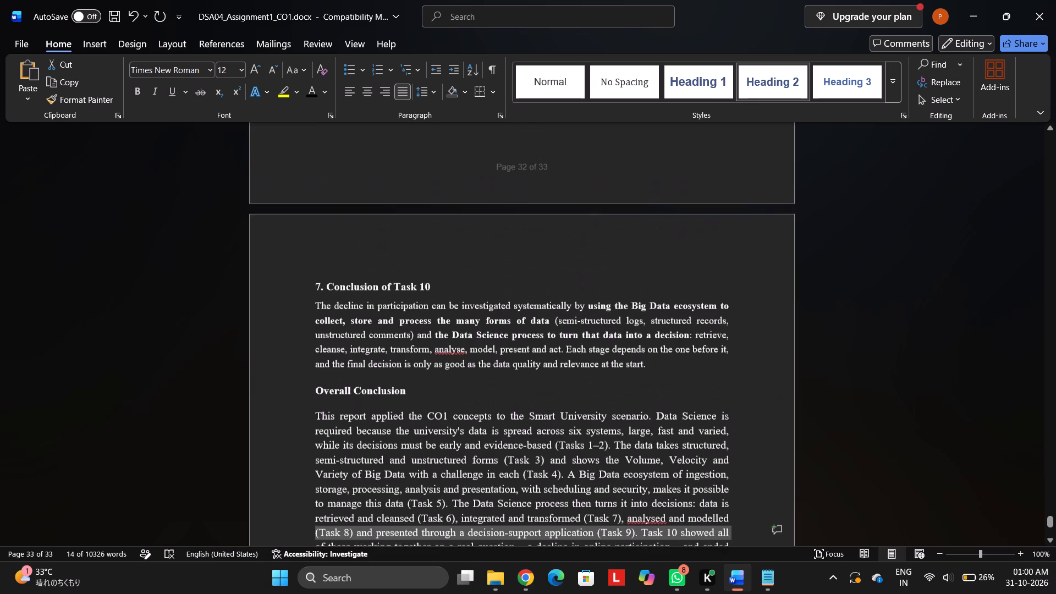
scroll(267, 393, "up", 6)
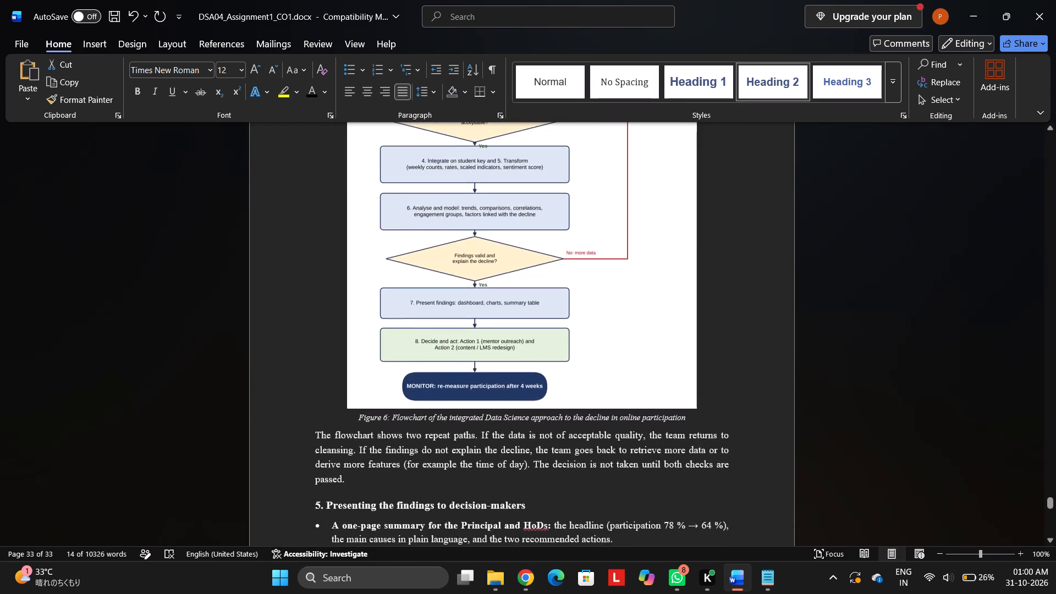
scroll(267, 393, "up", 5)
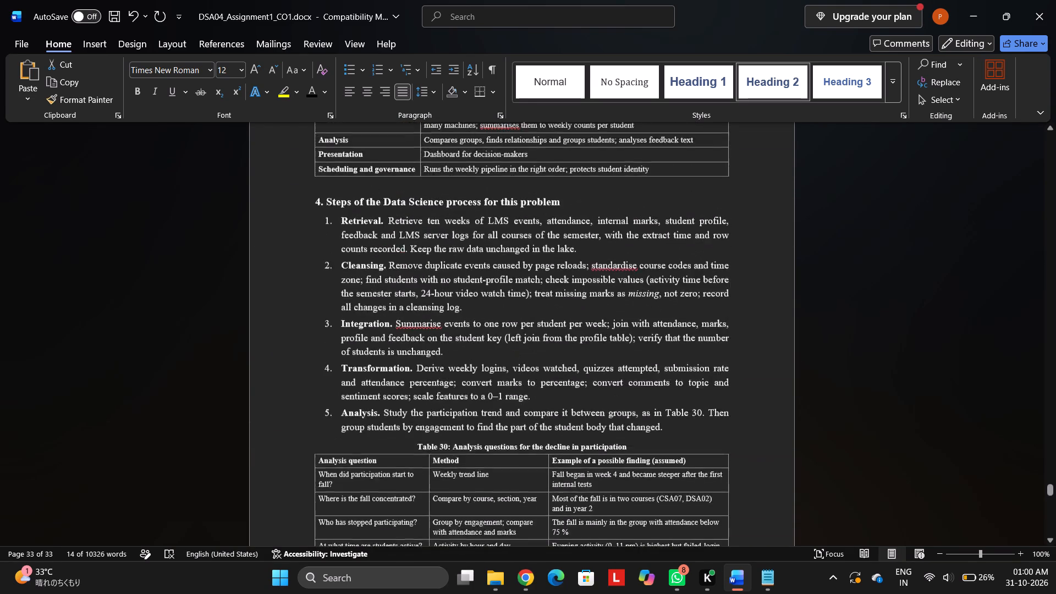
scroll(267, 393, "up", 5)
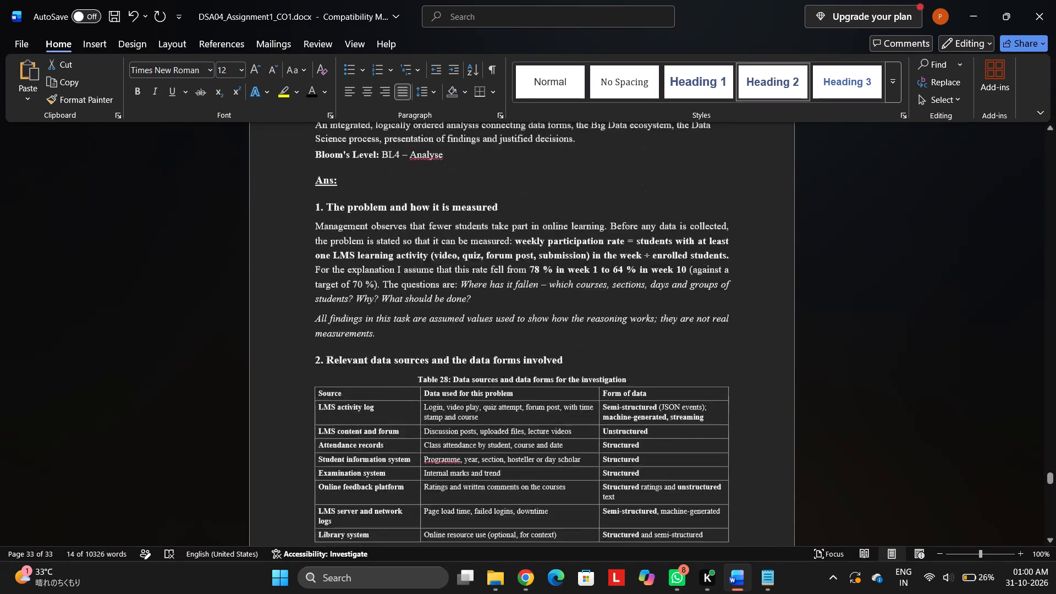
scroll(267, 393, "up", 4)
scroll(267, 393, "down", 1)
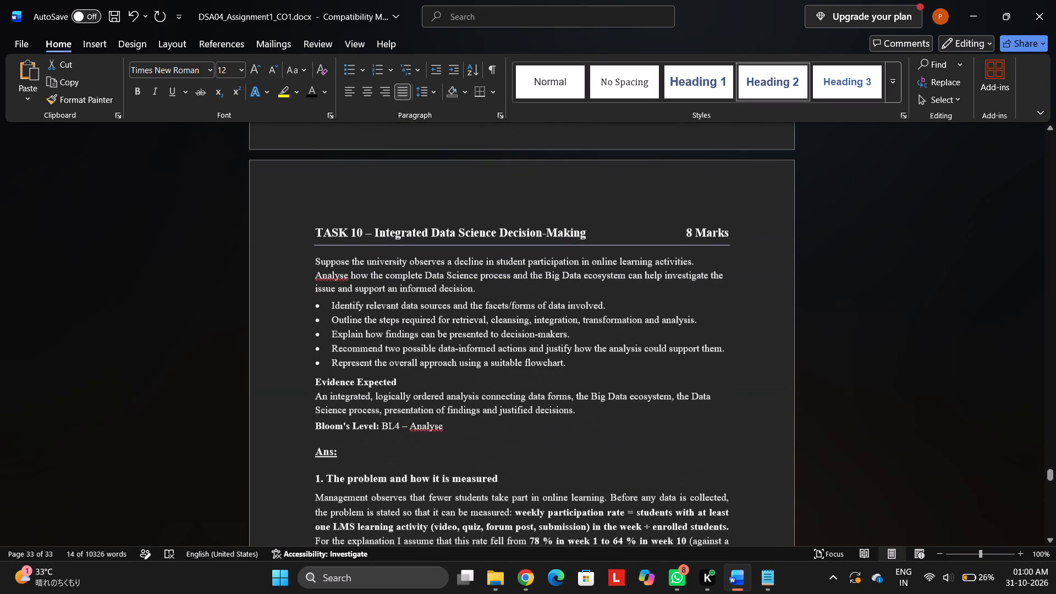
left_click_drag(319, 234, 448, 393)
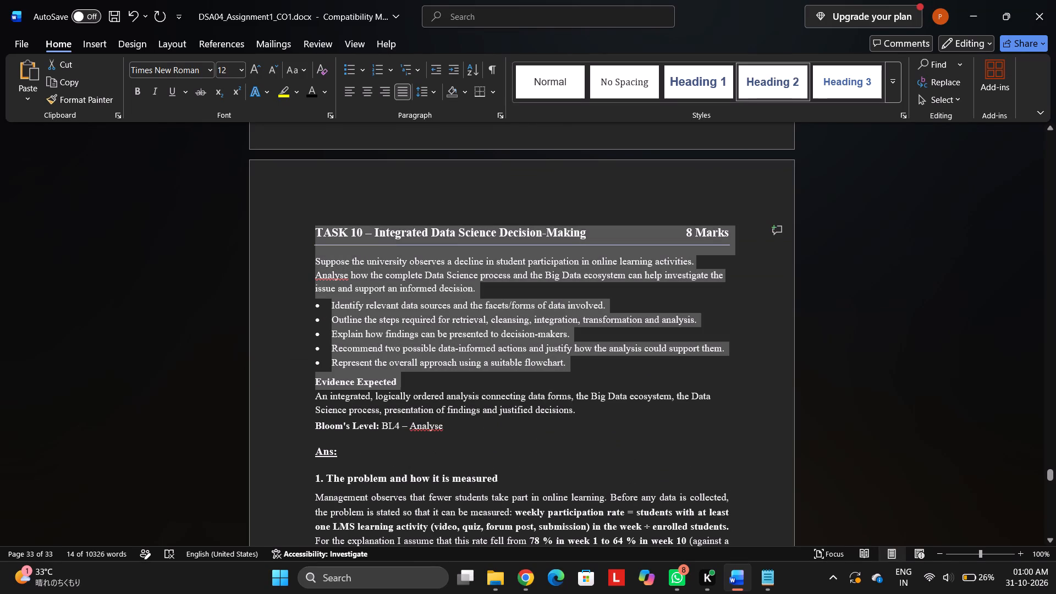
left_click_drag(448, 393, 455, 422)
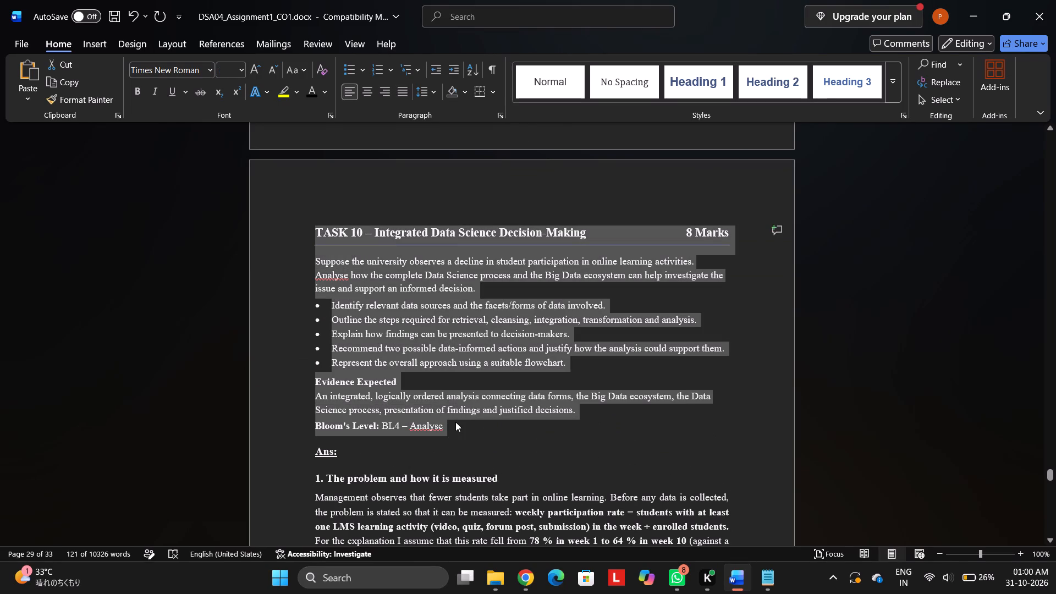
key("ctrl+c")
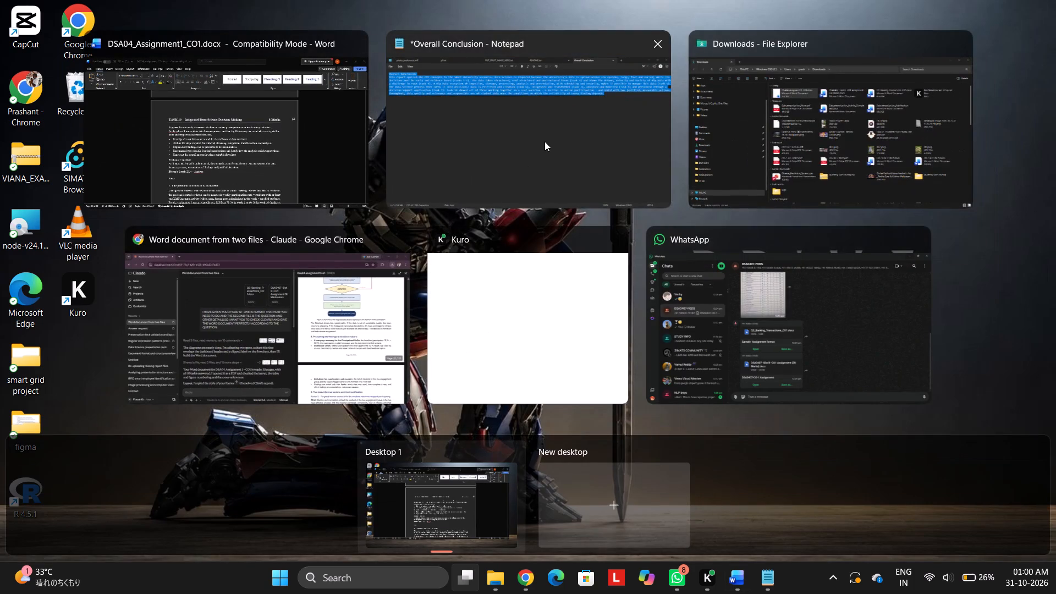
left_click(544, 141)
key("BackSpace")
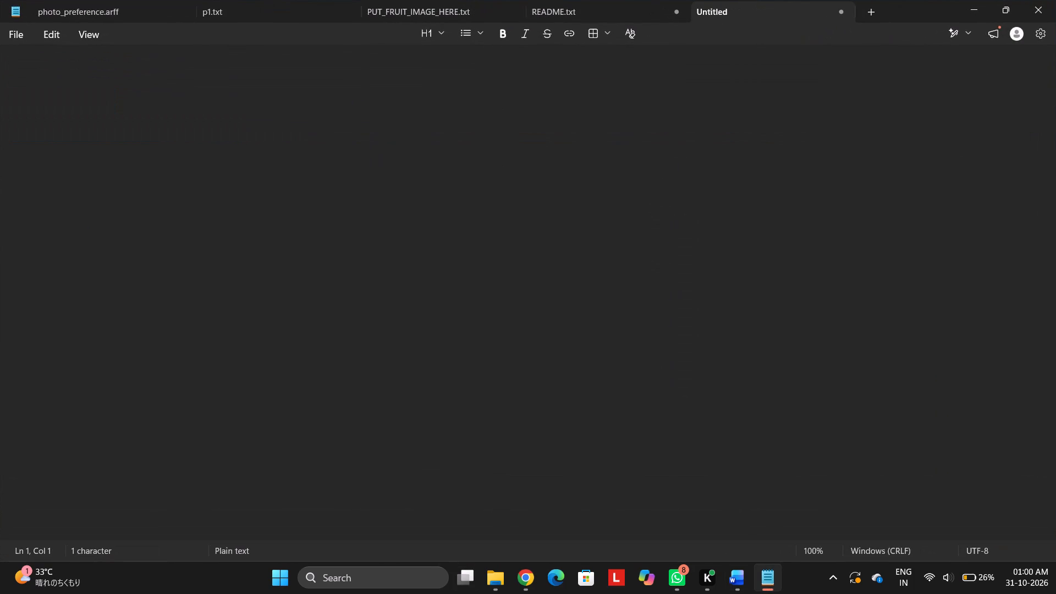
key("ctrl+v")
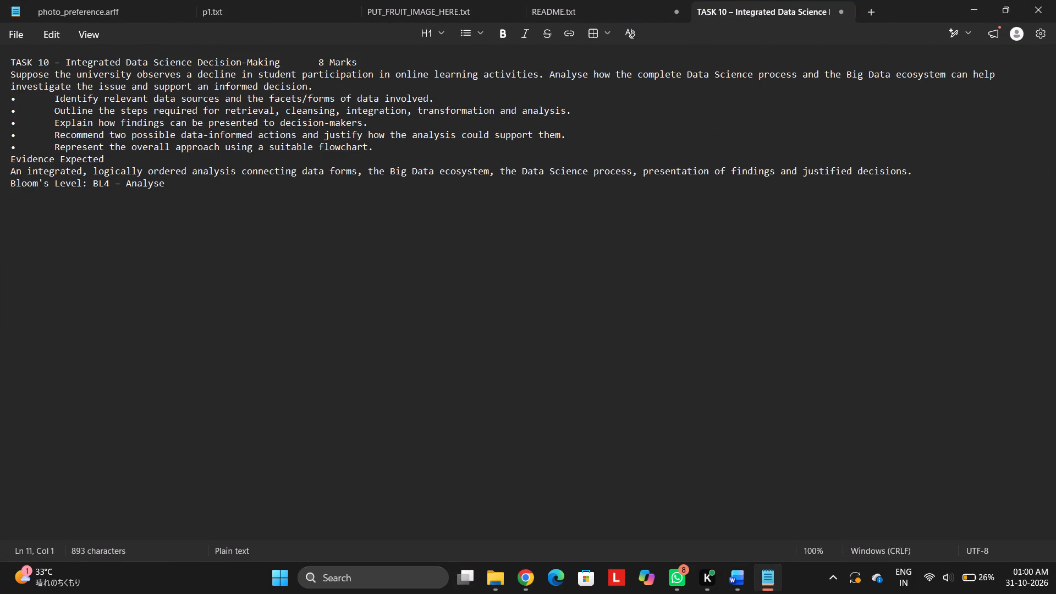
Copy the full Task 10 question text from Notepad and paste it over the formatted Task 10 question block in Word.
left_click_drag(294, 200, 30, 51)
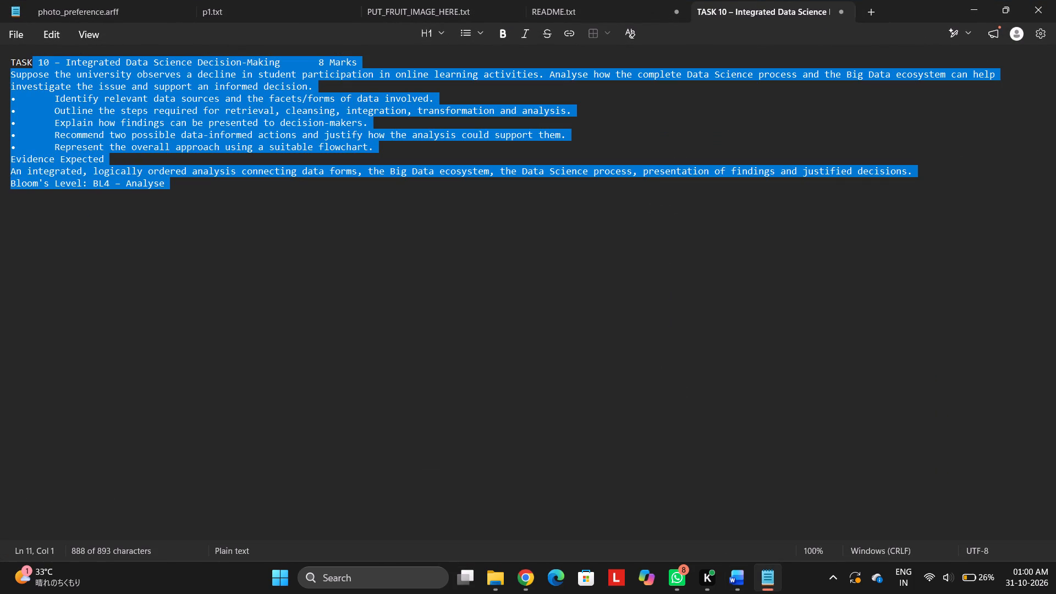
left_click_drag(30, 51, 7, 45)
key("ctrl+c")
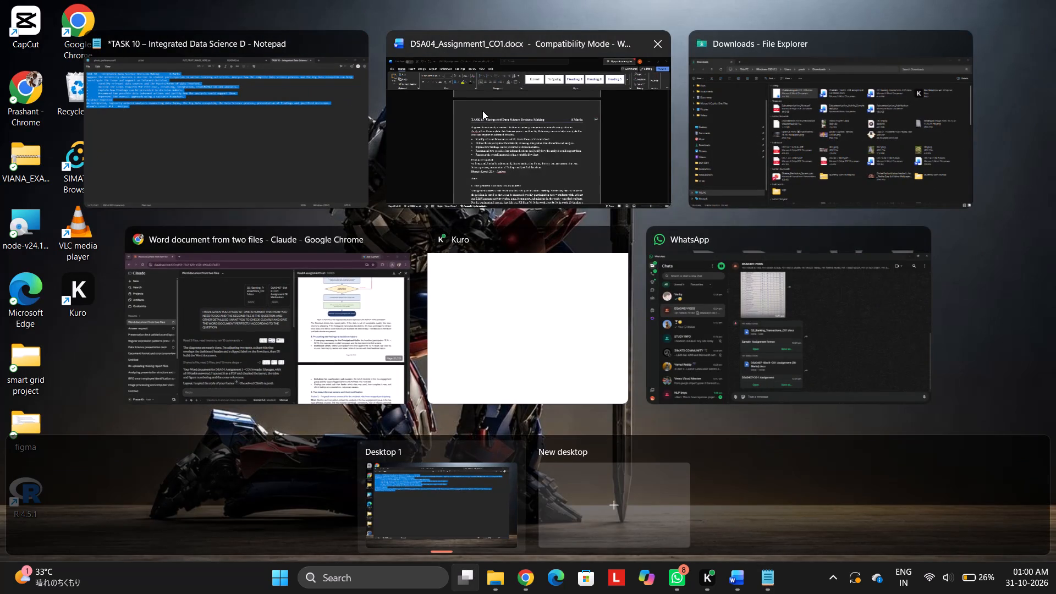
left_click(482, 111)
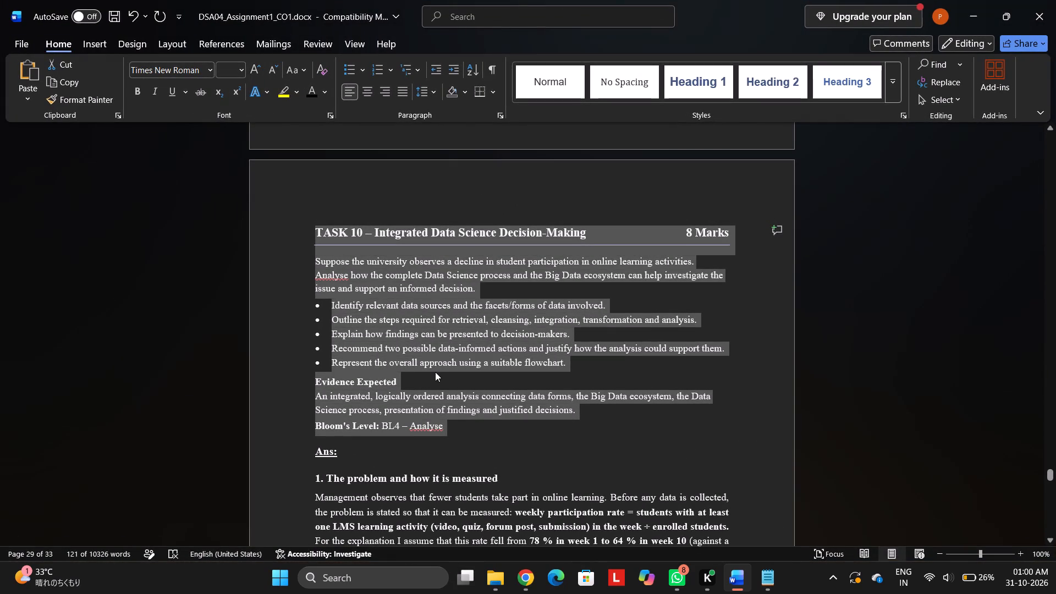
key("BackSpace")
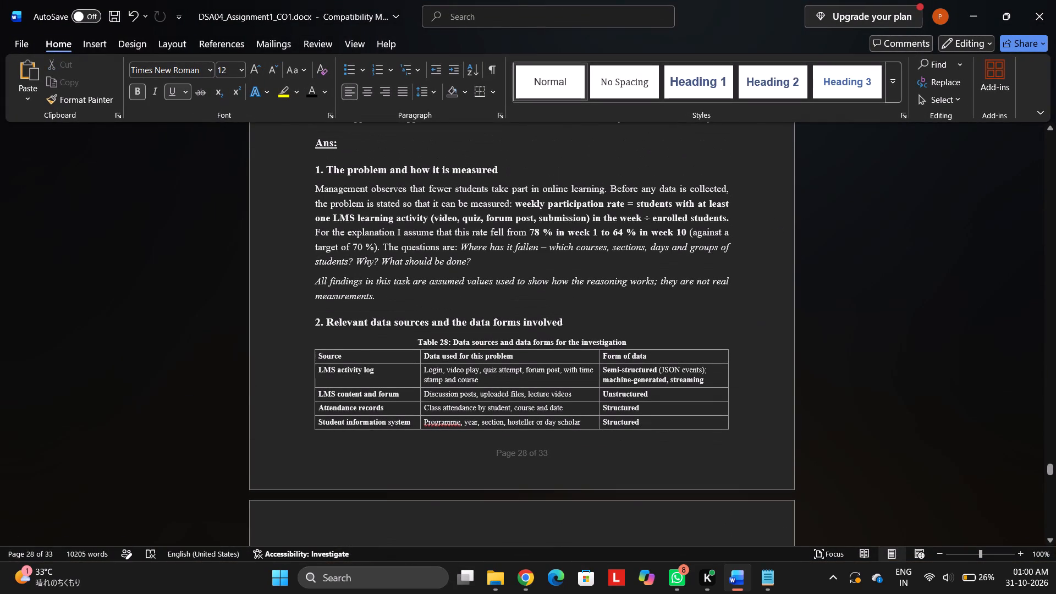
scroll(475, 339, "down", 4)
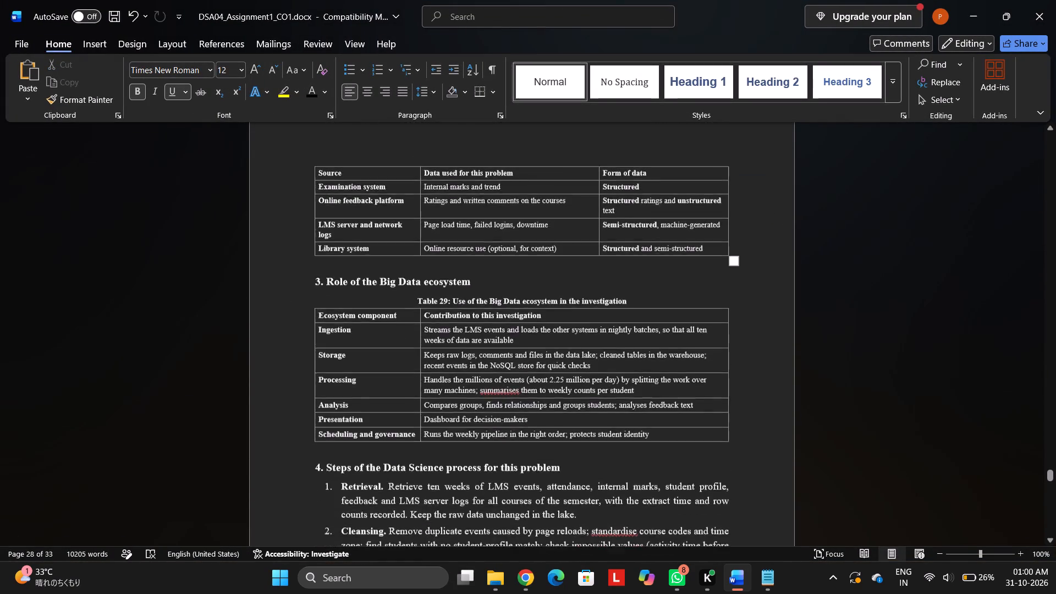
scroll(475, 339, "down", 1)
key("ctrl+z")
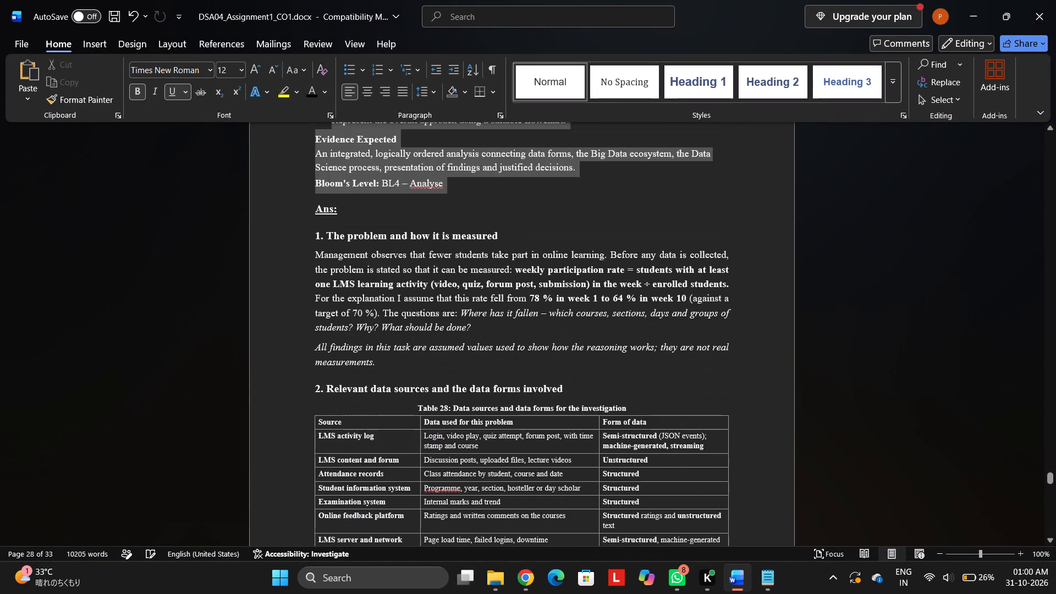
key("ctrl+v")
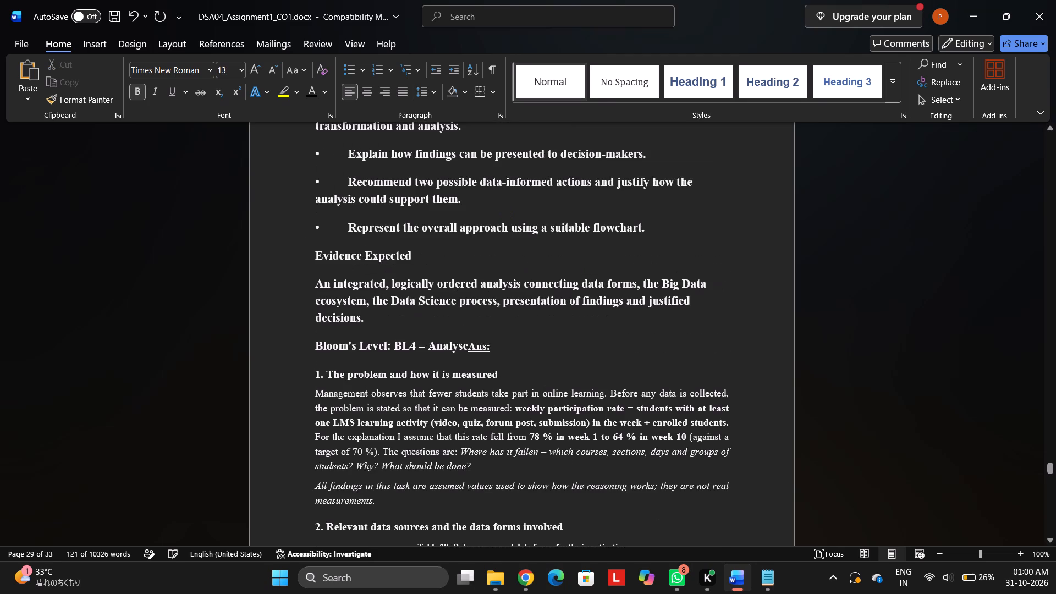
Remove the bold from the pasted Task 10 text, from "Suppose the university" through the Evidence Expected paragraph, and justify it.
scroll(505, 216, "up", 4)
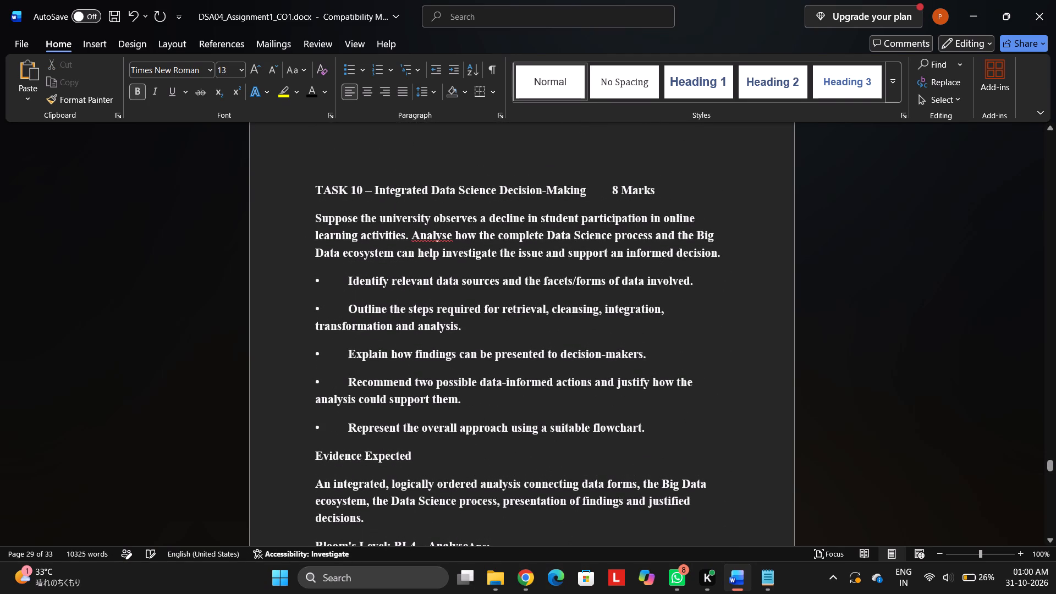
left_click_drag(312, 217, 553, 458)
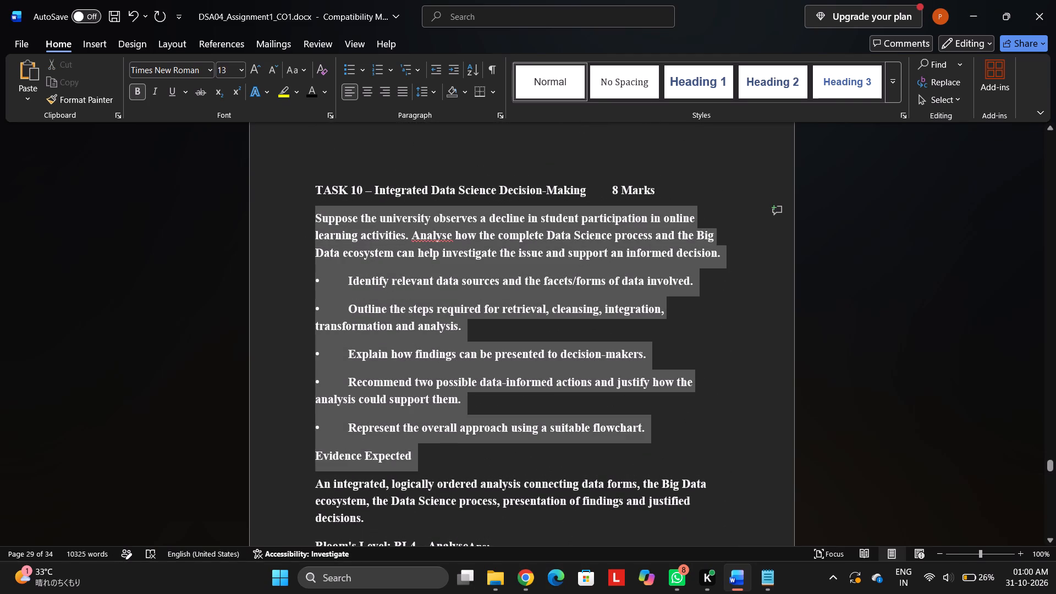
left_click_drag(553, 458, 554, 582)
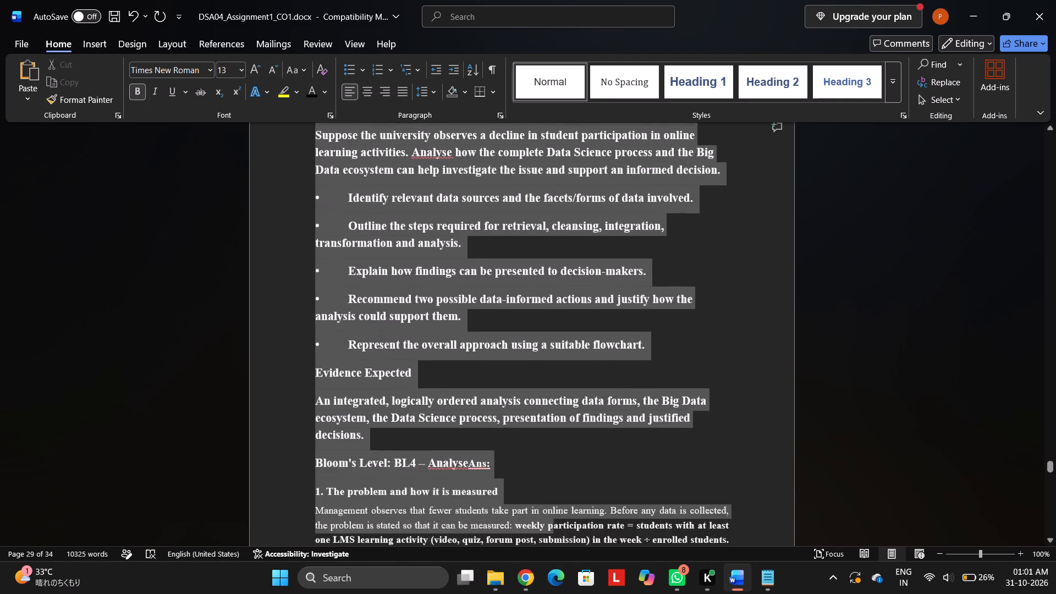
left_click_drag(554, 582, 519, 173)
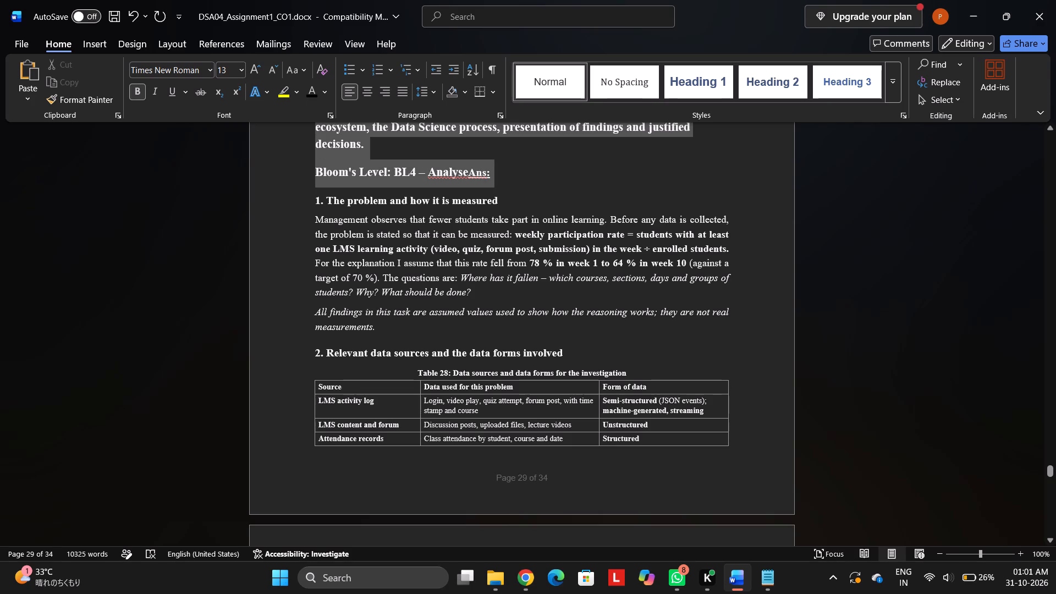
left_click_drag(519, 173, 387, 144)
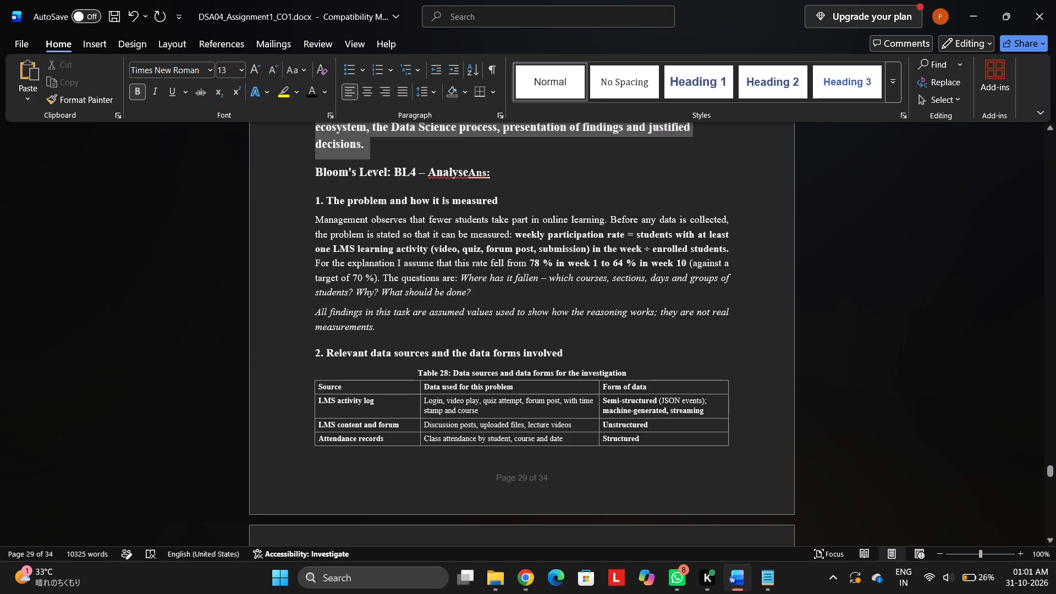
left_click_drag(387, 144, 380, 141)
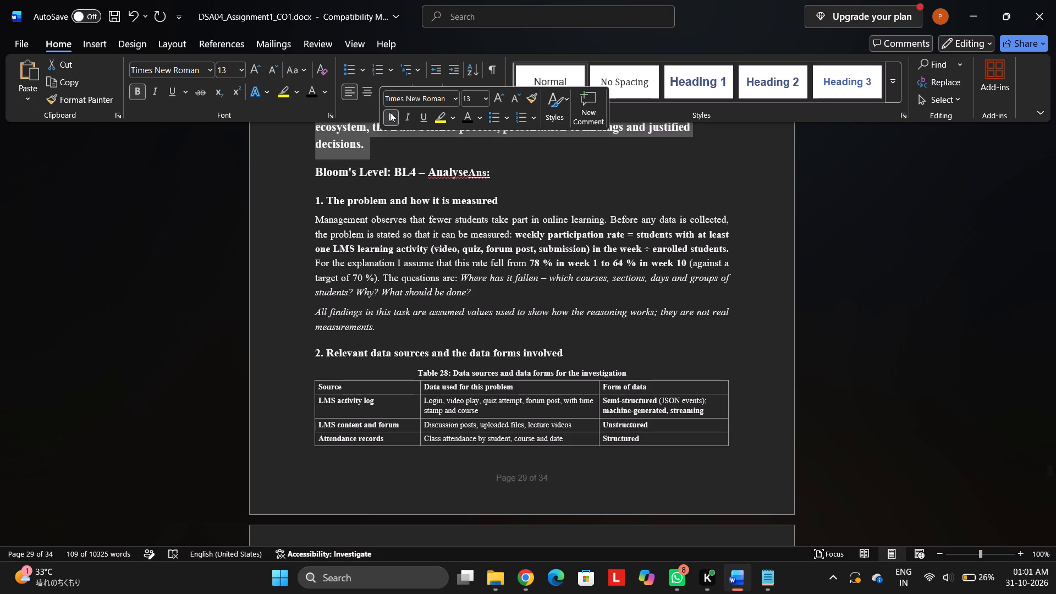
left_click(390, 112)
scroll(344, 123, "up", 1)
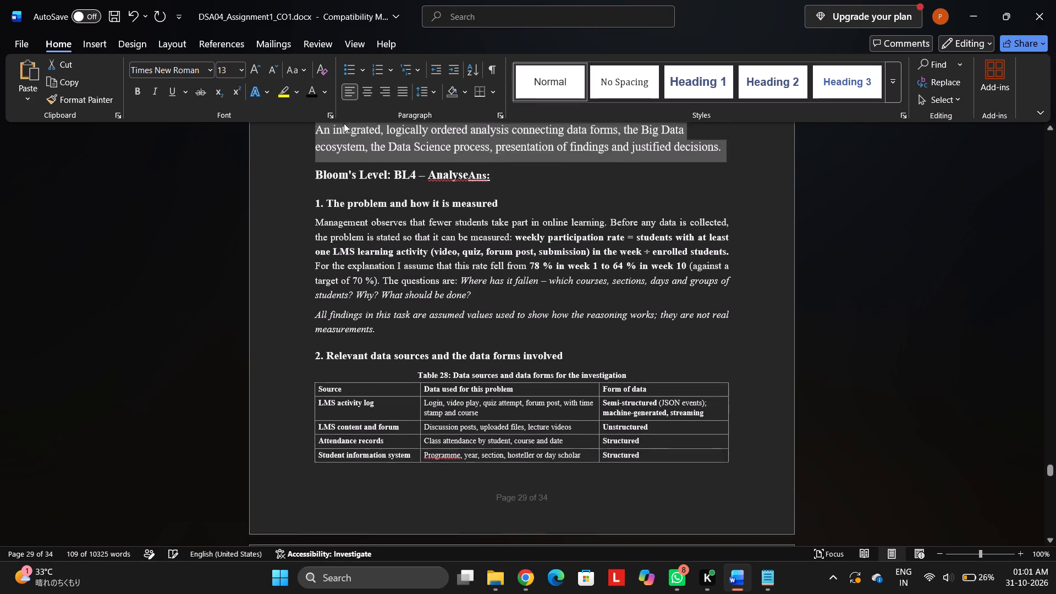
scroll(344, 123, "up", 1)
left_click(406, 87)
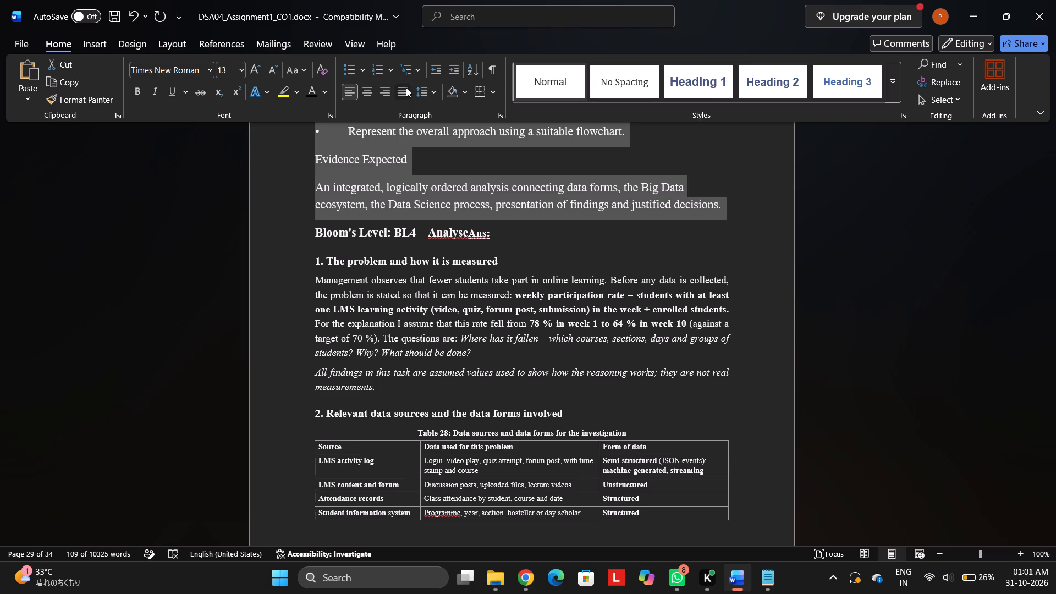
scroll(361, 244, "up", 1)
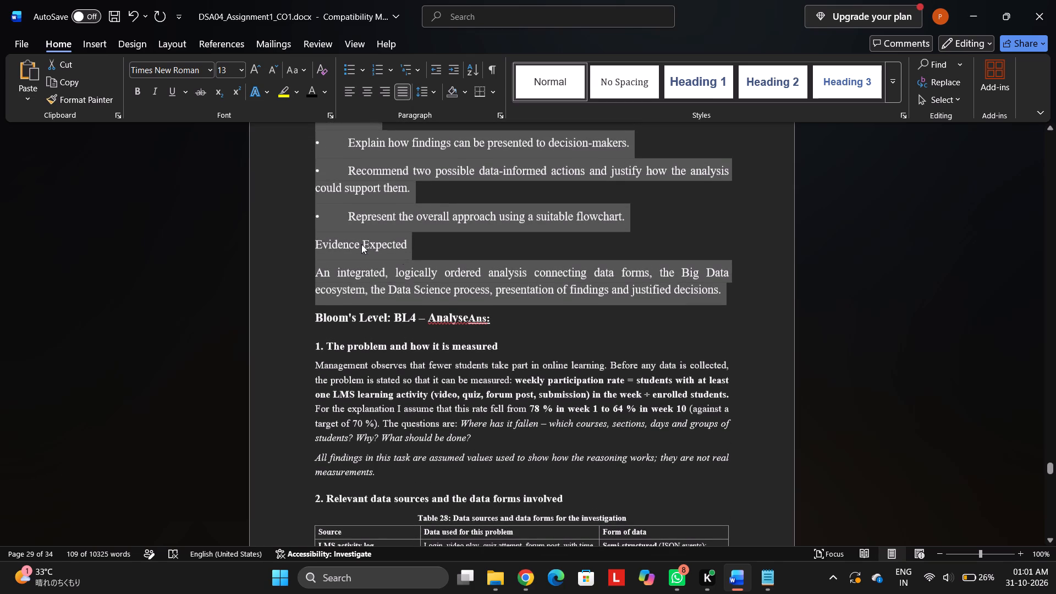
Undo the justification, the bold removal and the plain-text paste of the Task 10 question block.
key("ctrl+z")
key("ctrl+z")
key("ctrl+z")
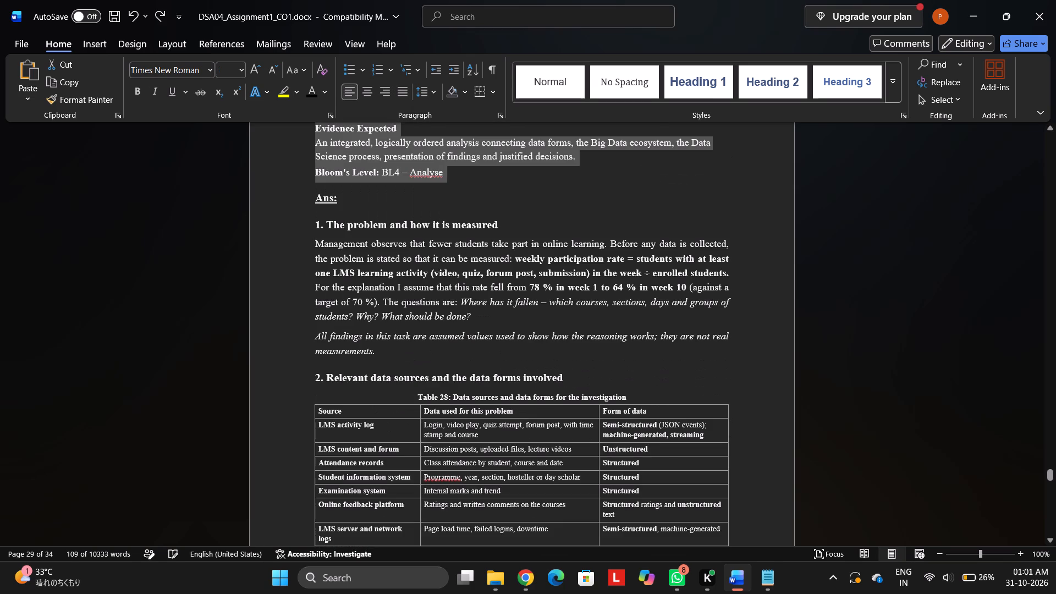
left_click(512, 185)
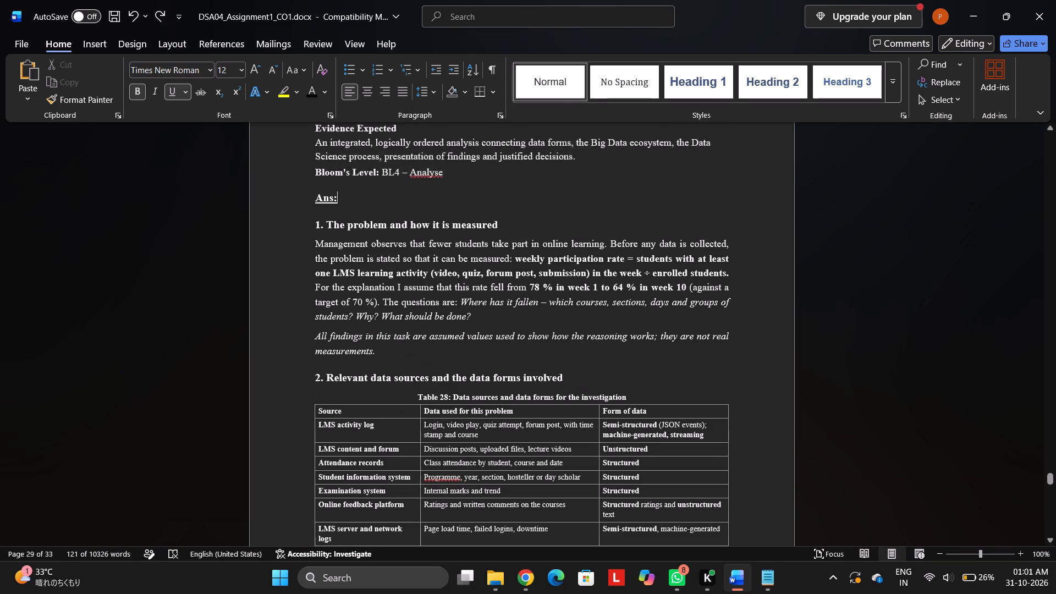
Look back through the answer pages from Task 10 to the section on combining data of different formats or structures.
scroll(512, 185, "up", 7)
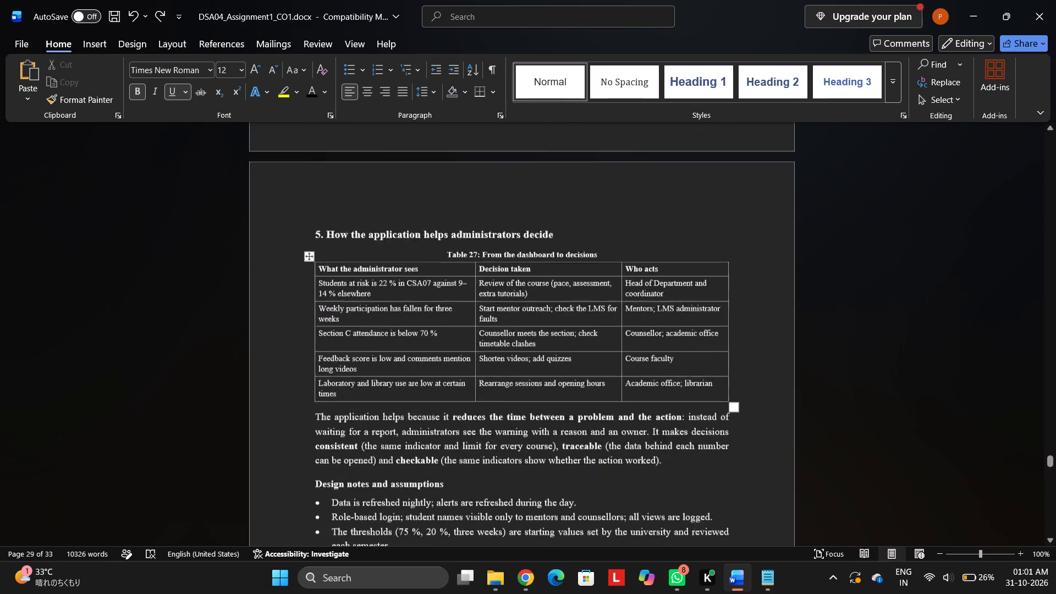
scroll(512, 185, "up", 6)
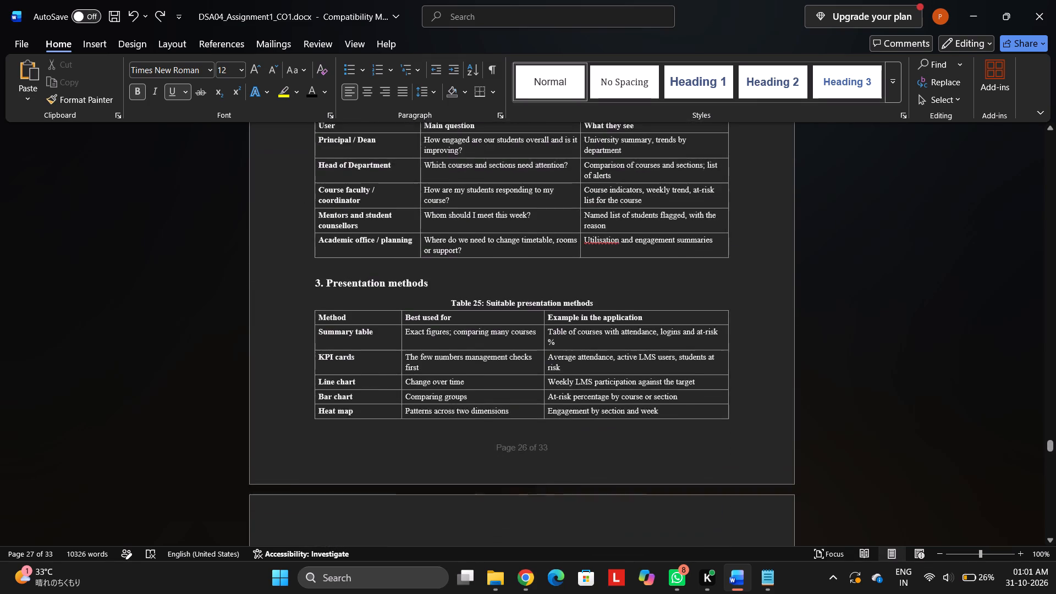
scroll(512, 185, "up", 6)
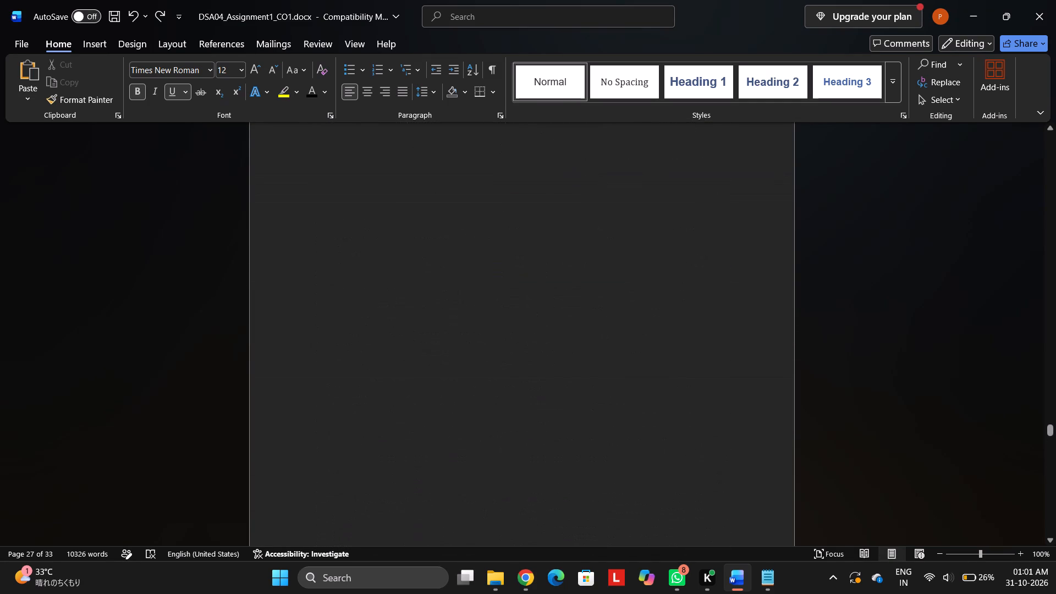
scroll(512, 185, "up", 7)
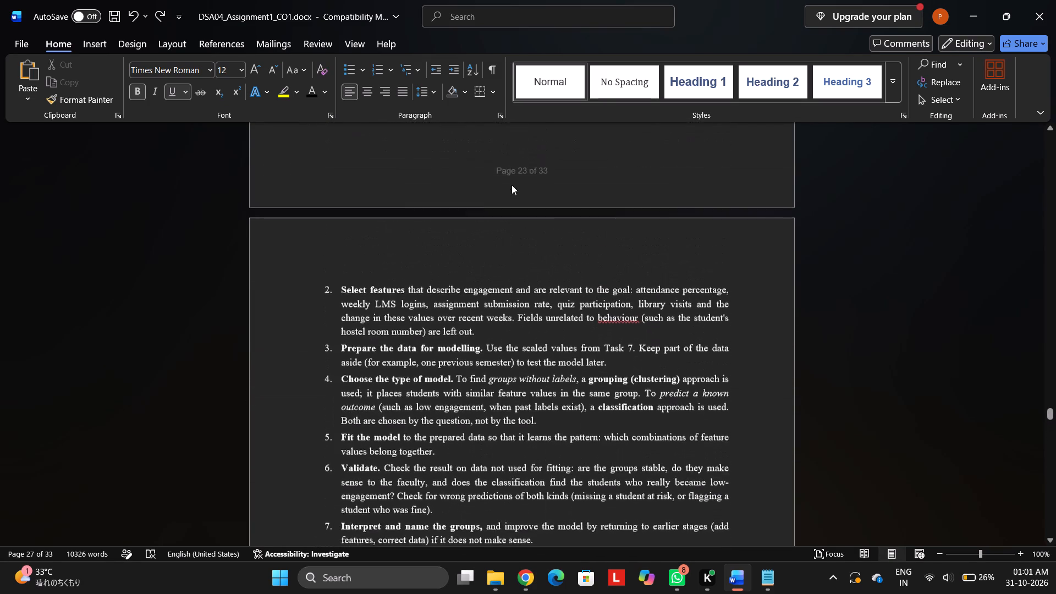
scroll(512, 185, "up", 7)
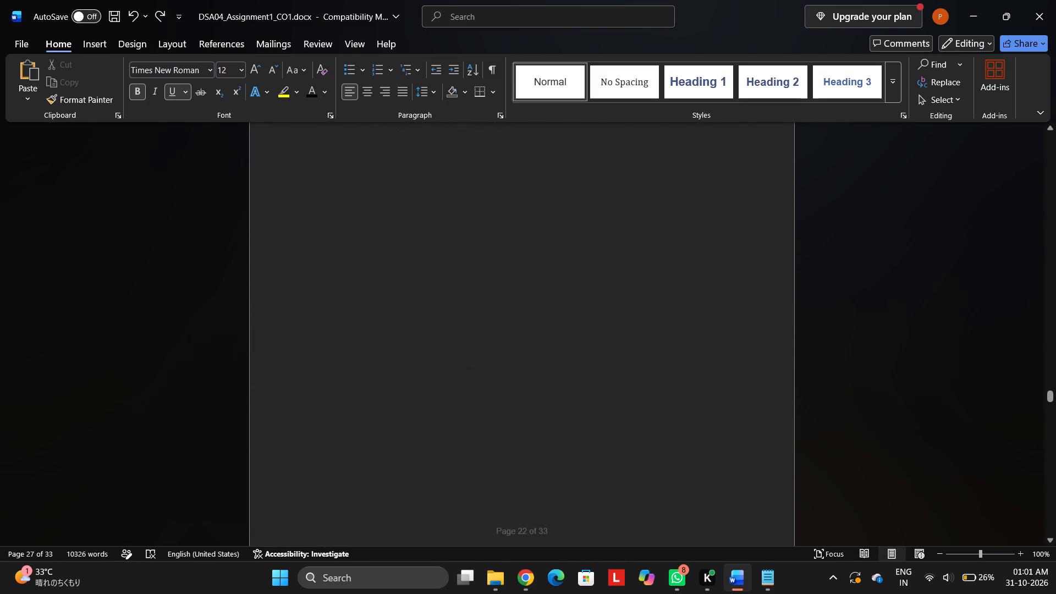
scroll(512, 185, "up", 4)
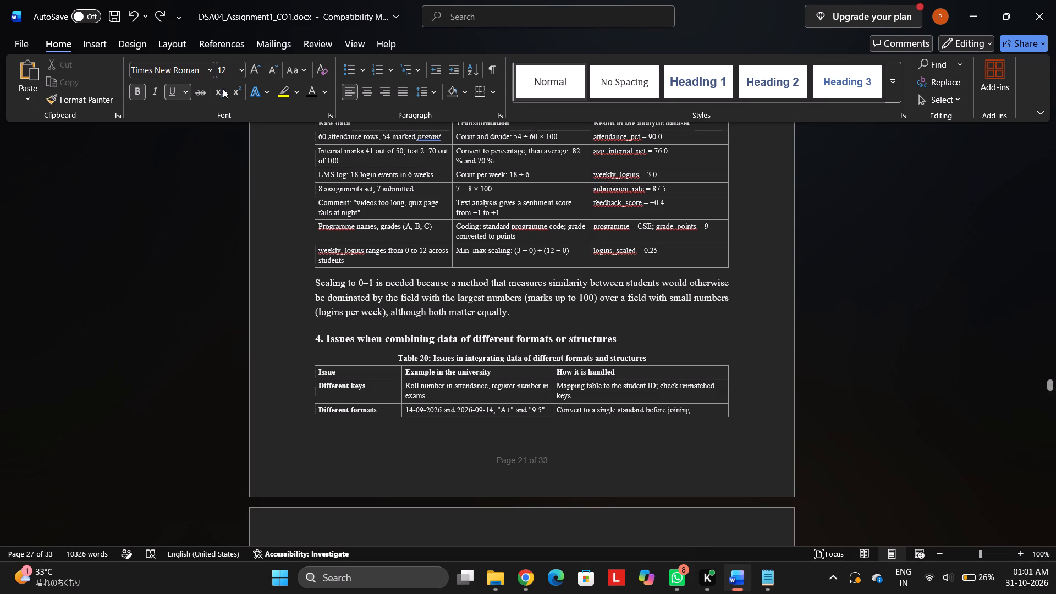
Save the DSA04_Assignment1_CO1 document.
left_click(117, 21)
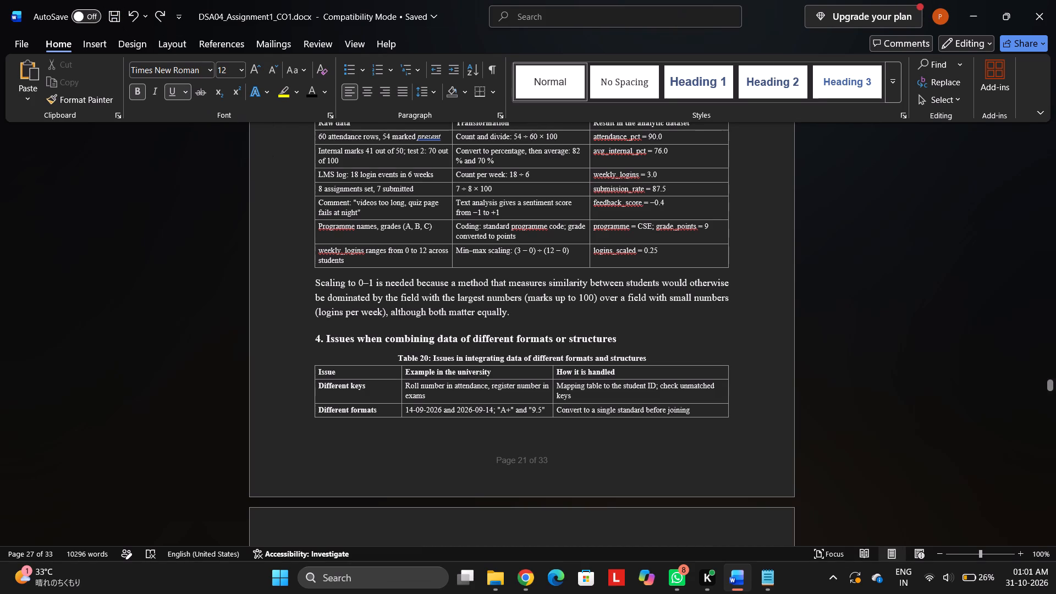
left_click(111, 12)
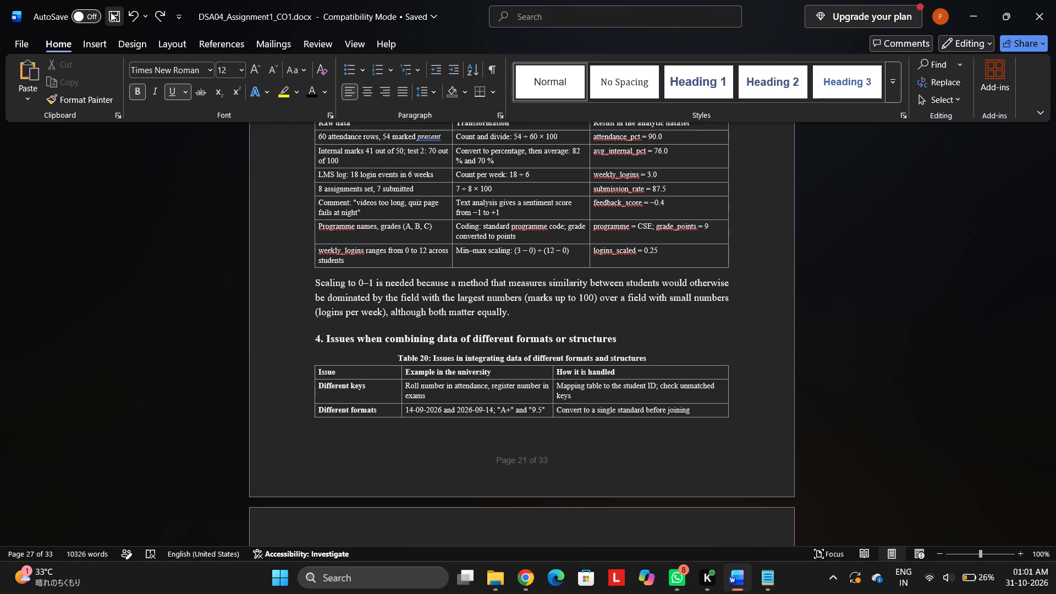
left_click(111, 12)
Go back to the assignment's cover page to view the student details and Mark Distribution tables.
scroll(330, 272, "up", 20)
scroll(330, 272, "up", 20)
scroll(330, 272, "up", 14)
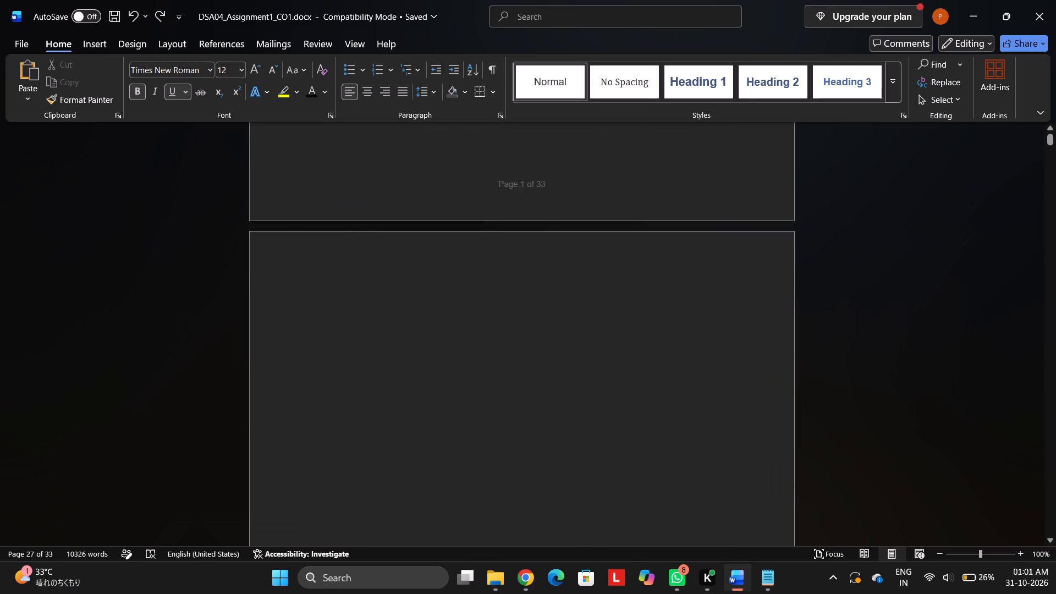
scroll(330, 272, "up", 2)
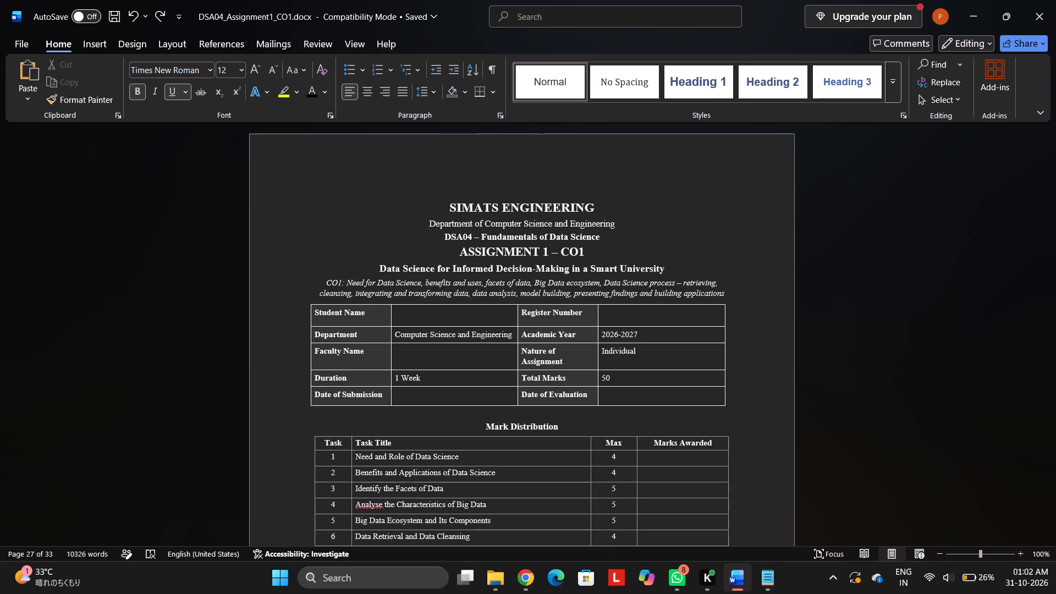
Enter the student's name in the empty Student Name cell of the cover page details table.
left_click(422, 320)
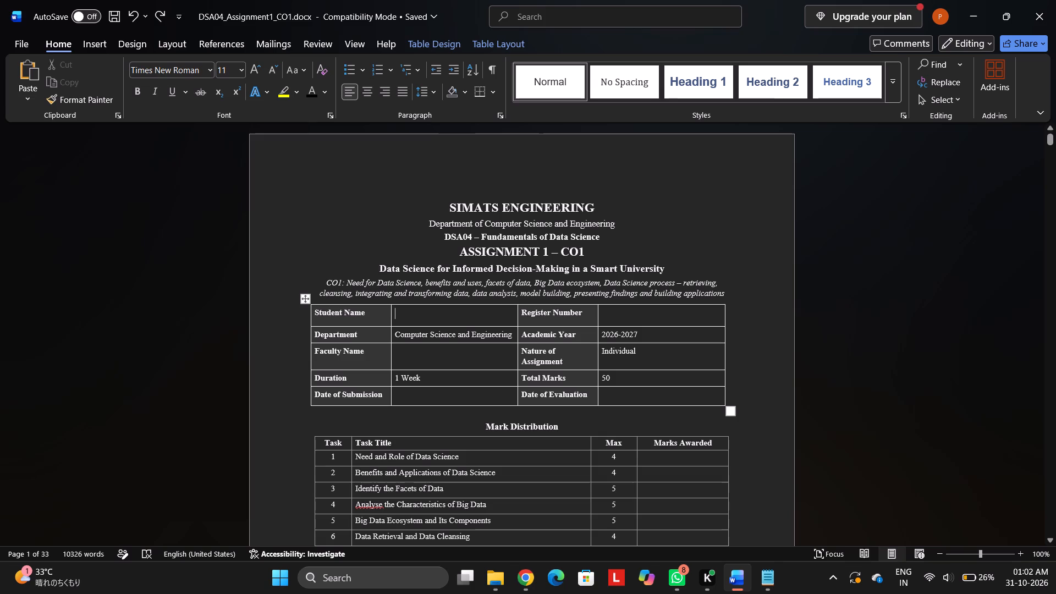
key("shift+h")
key("BackSpace")
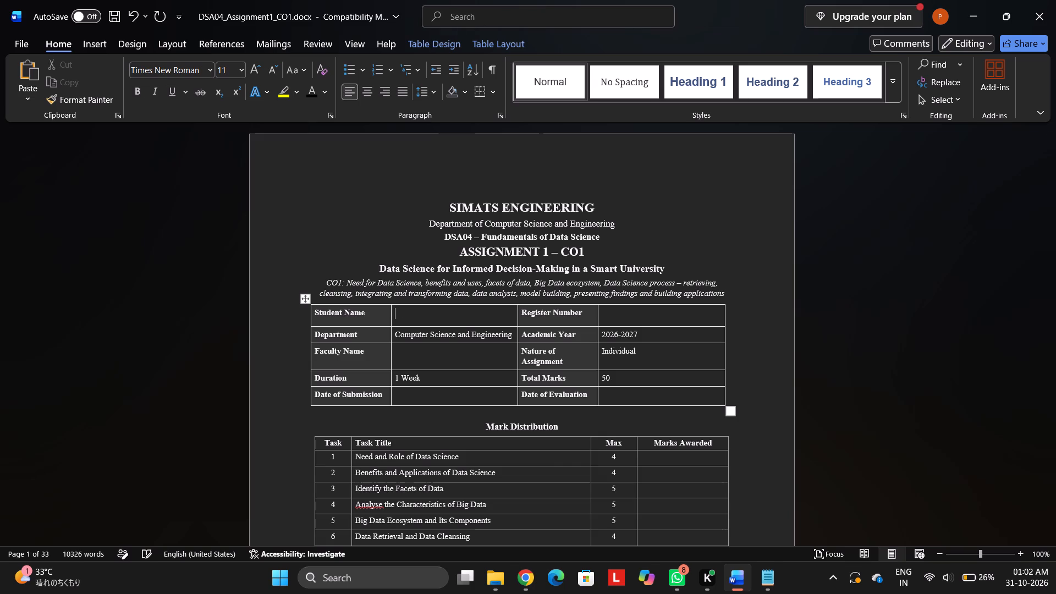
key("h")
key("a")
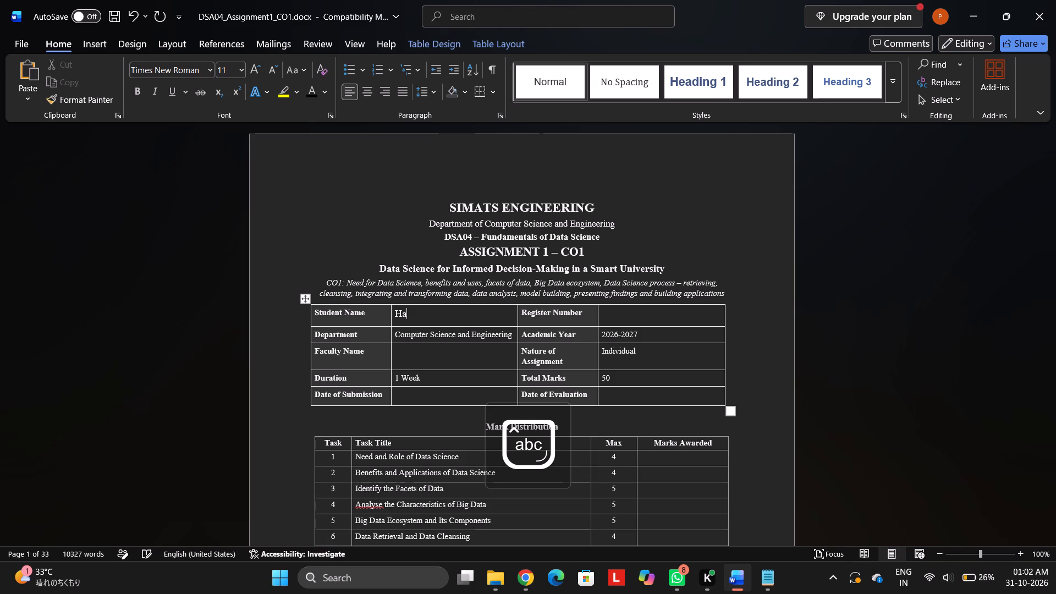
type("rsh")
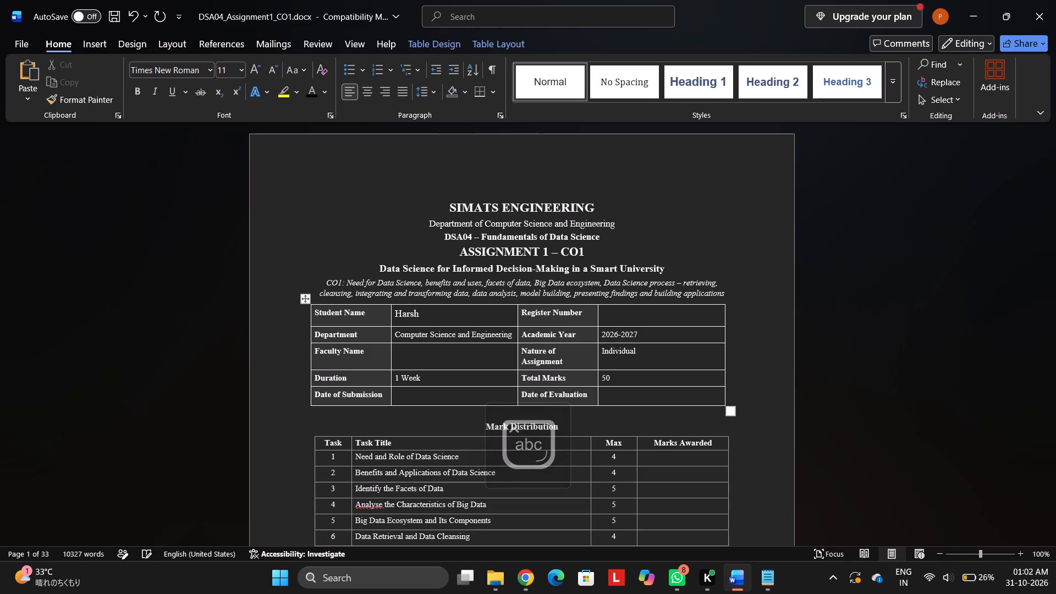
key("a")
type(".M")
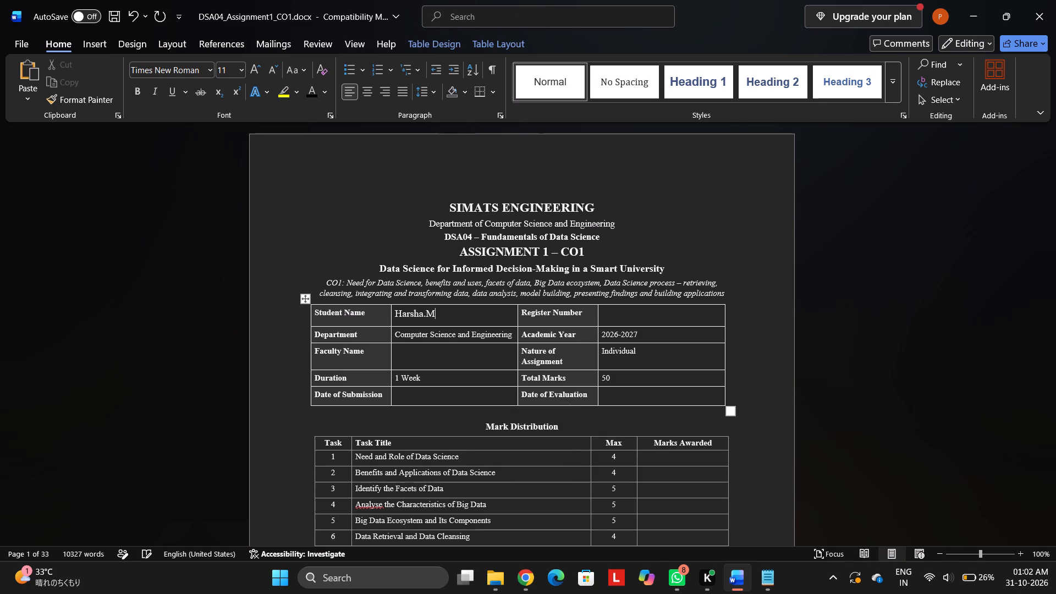
Enter the student's register number in the empty Register Number cell of the cover page details table.
left_click(606, 315)
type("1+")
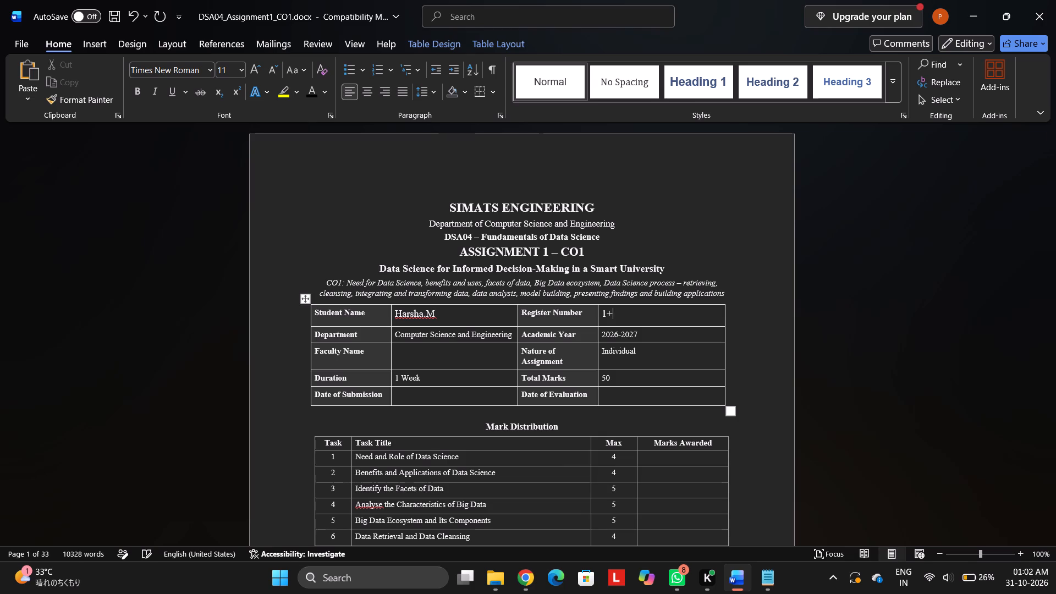
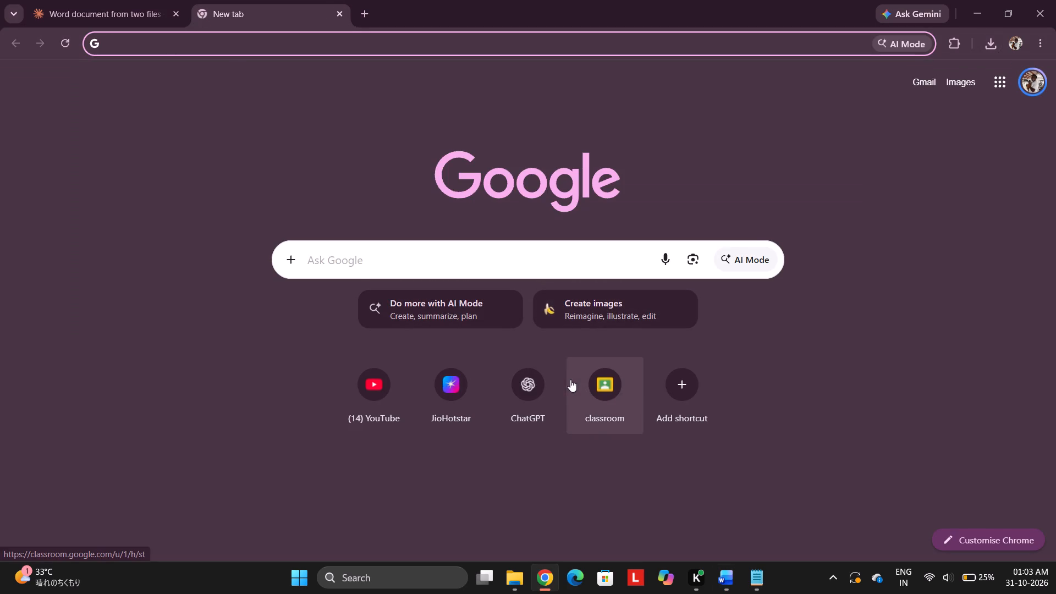
left_click(606, 394)
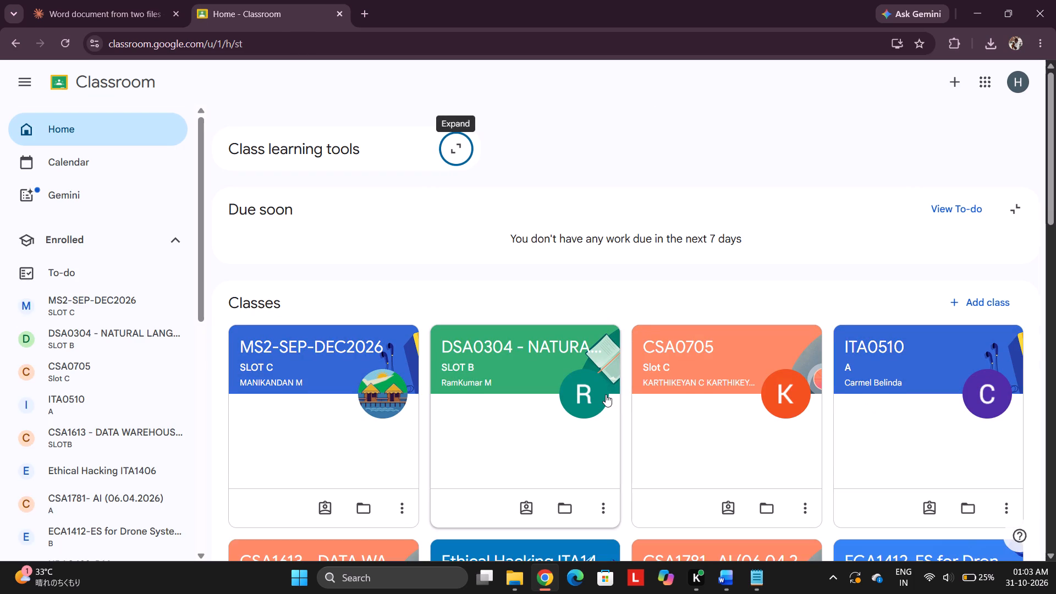
left_click(1019, 86)
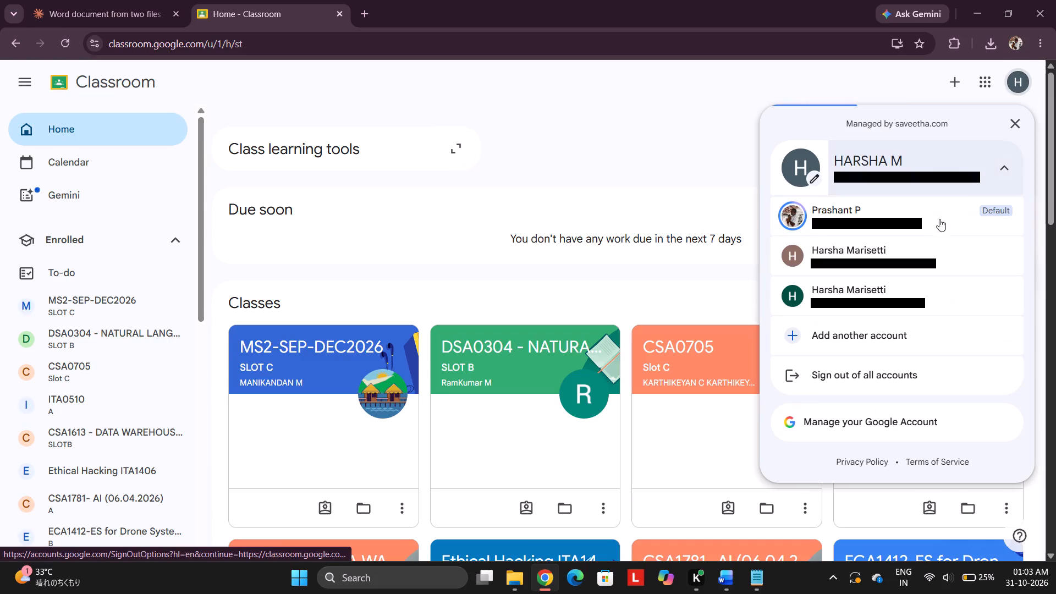
left_click(894, 290)
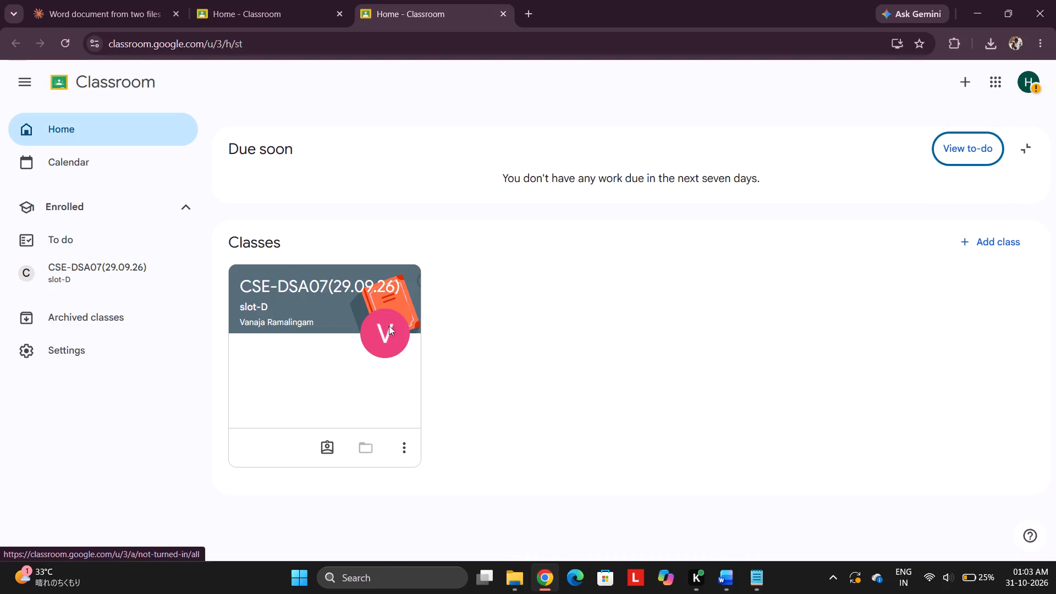
Open the CSE-DSA07(29.09.26) slot-D class and select the teacher's name on the CO-2 AT-1 (MCQ) announcement.
left_click(291, 284)
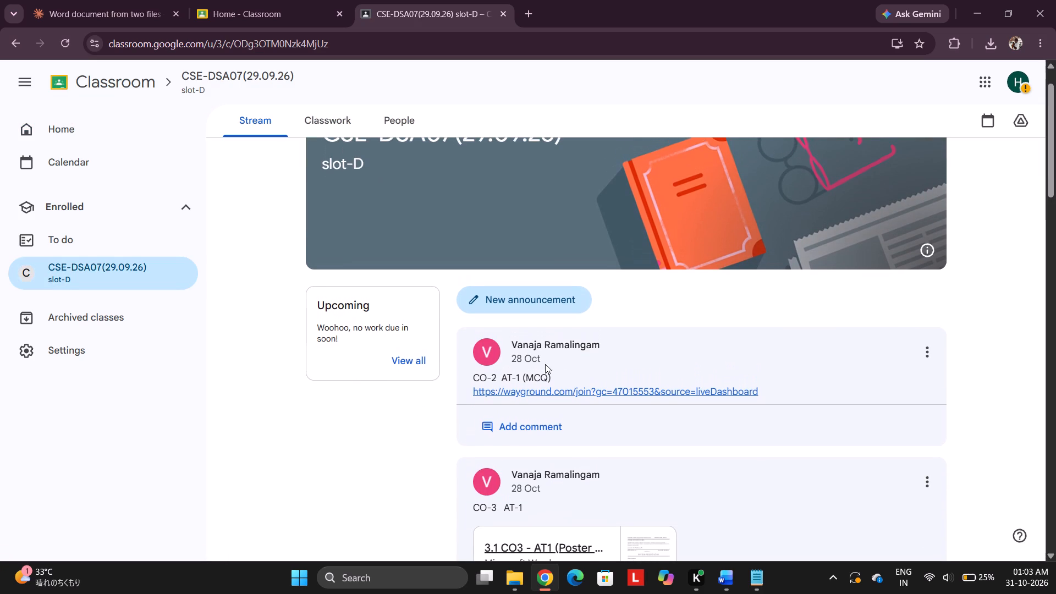
left_click_drag(512, 345, 607, 336)
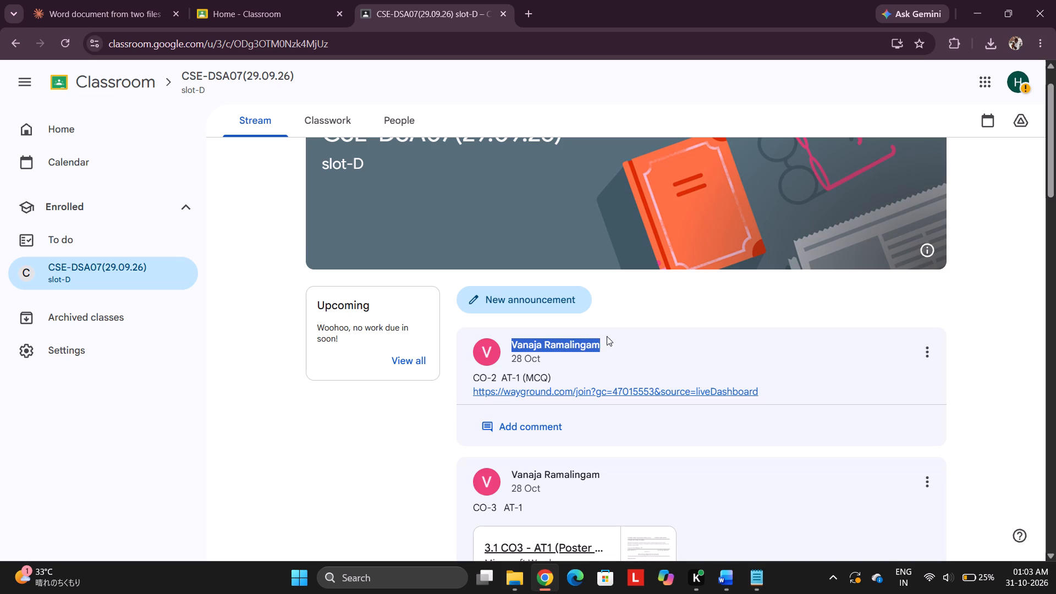
Copy the selected teacher's name from the announcement and paste it into the Faculty Name cell on the Word assignment's cover page.
left_click_drag(607, 336, 618, 335)
key("ctrl+c")
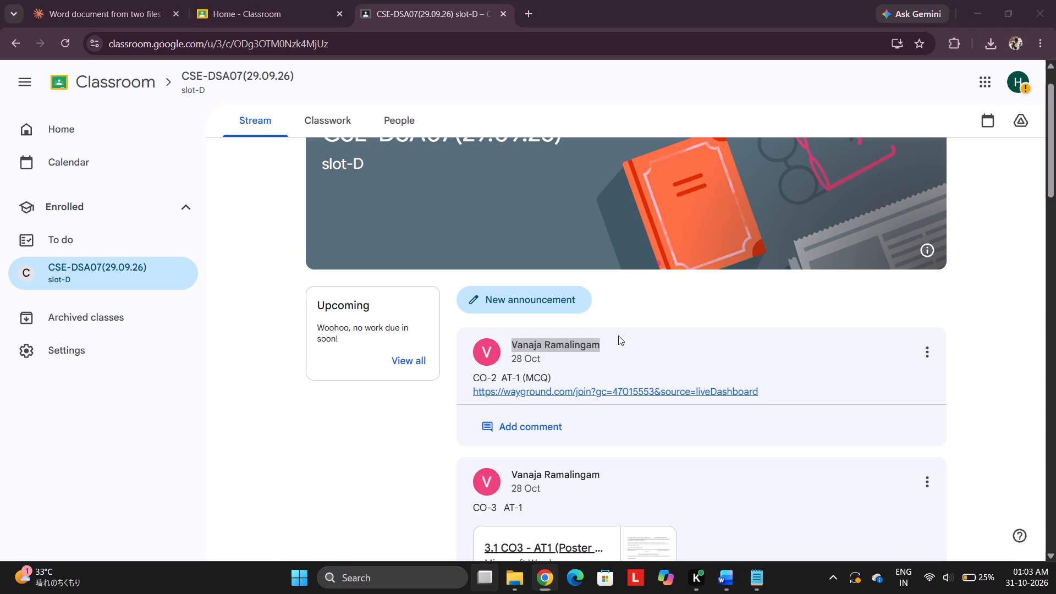
left_click(651, 118)
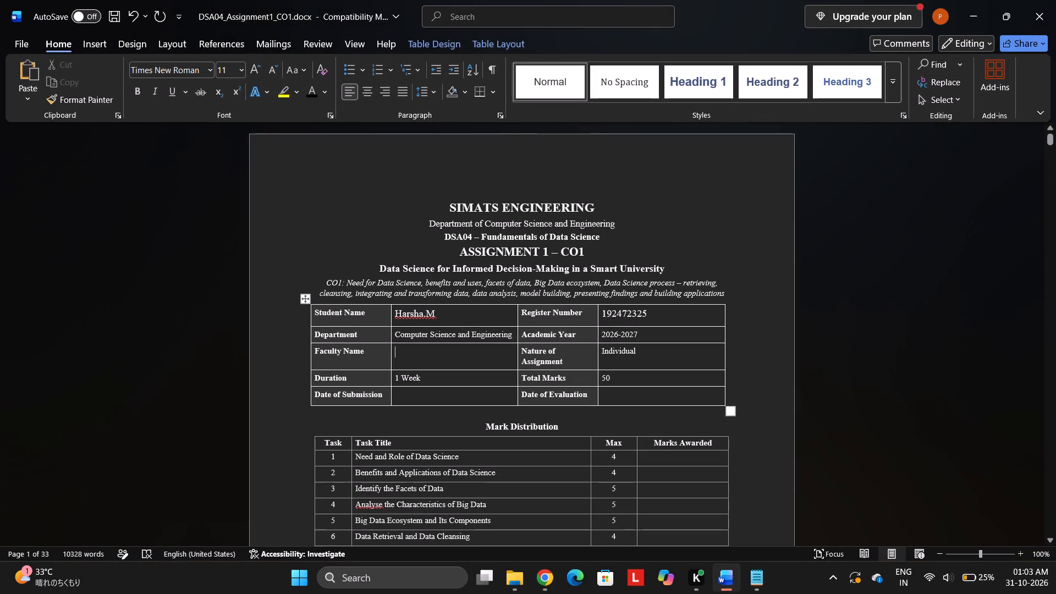
key("ctrl+v")
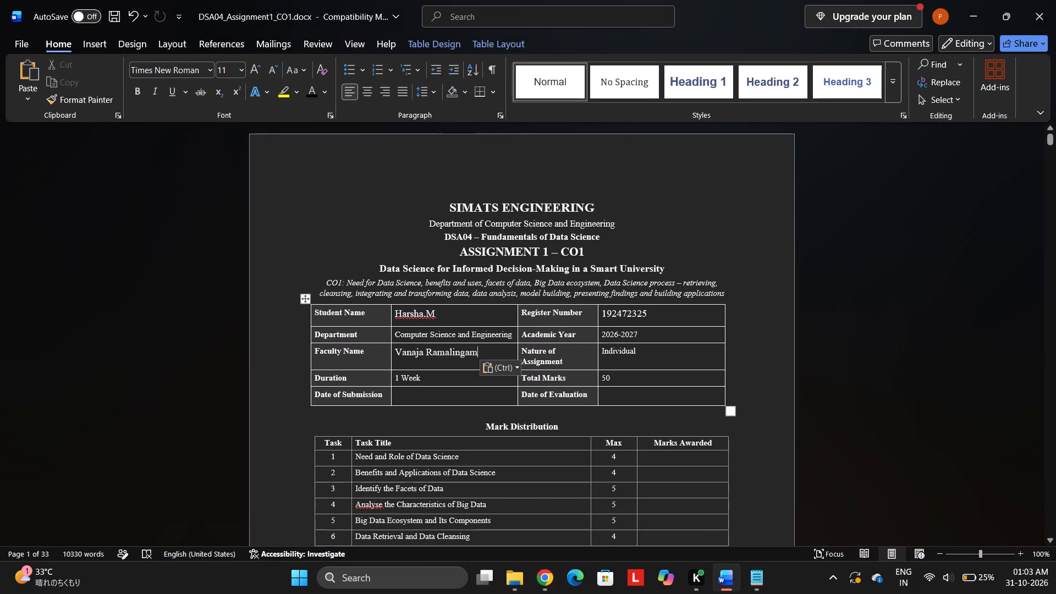
Save the DSA04_Assignment1_CO1 document with the completed faculty name.
left_click(114, 10)
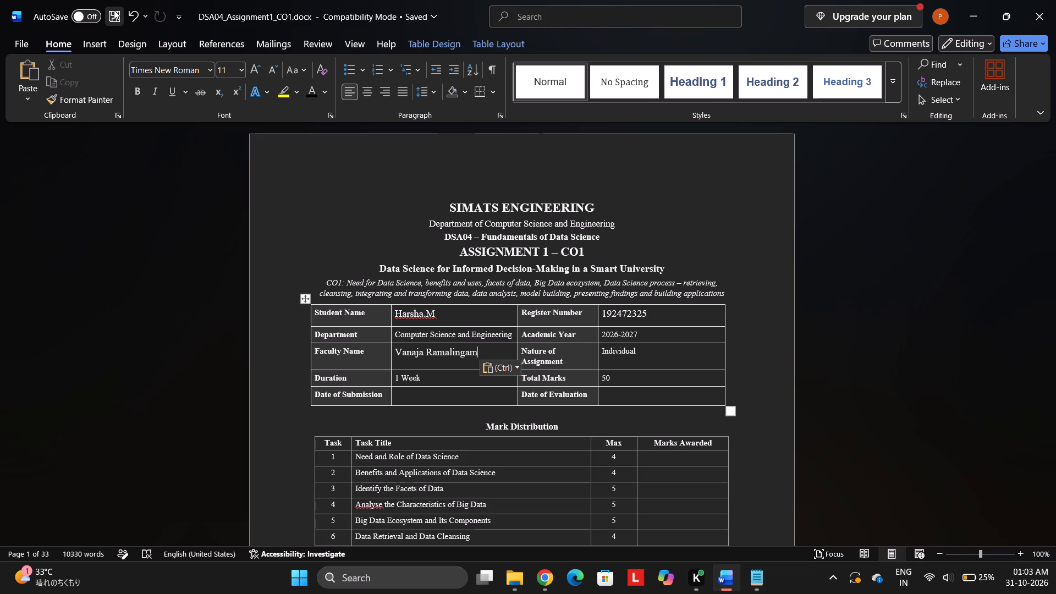
left_click(114, 10)
Search Windows for the WhatsApp app using "wh".
left_click(393, 580)
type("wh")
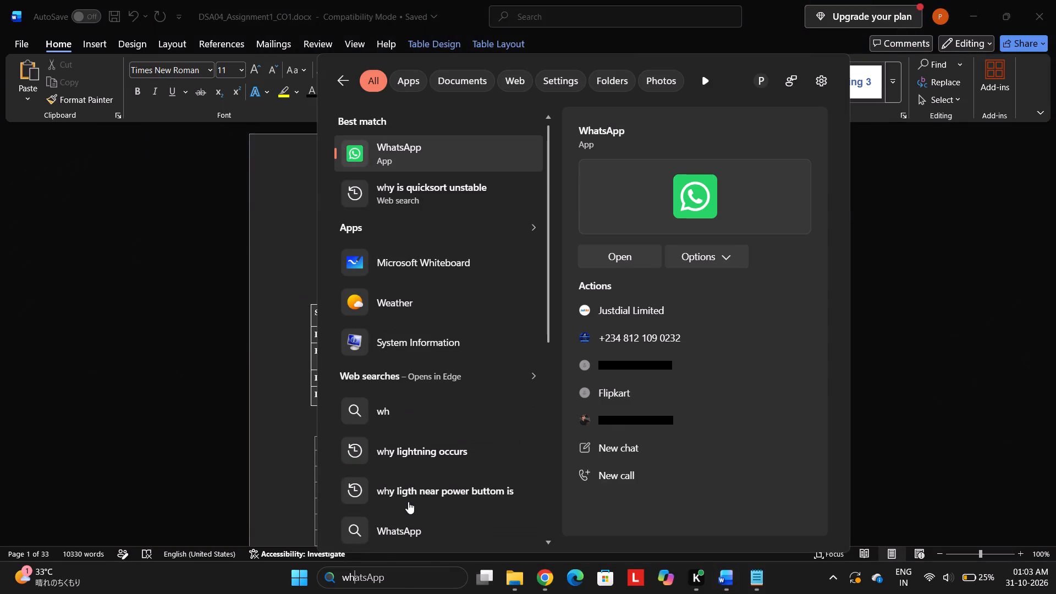
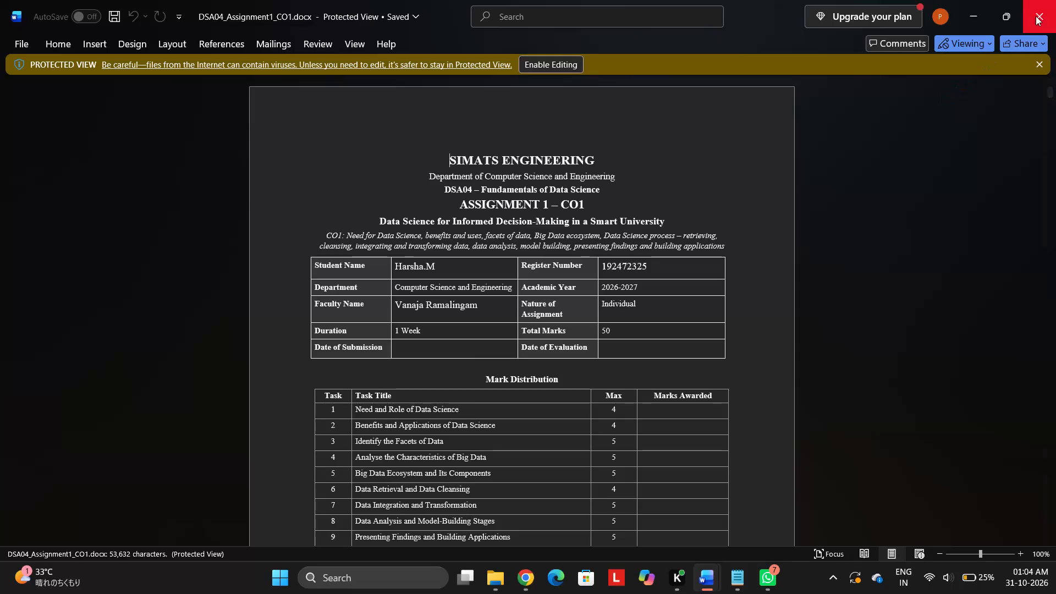
Close the Protected View copy of DSA04_Assignment1_CO1.docx and check the signature table on the editable document's cover page.
left_click(1038, 14)
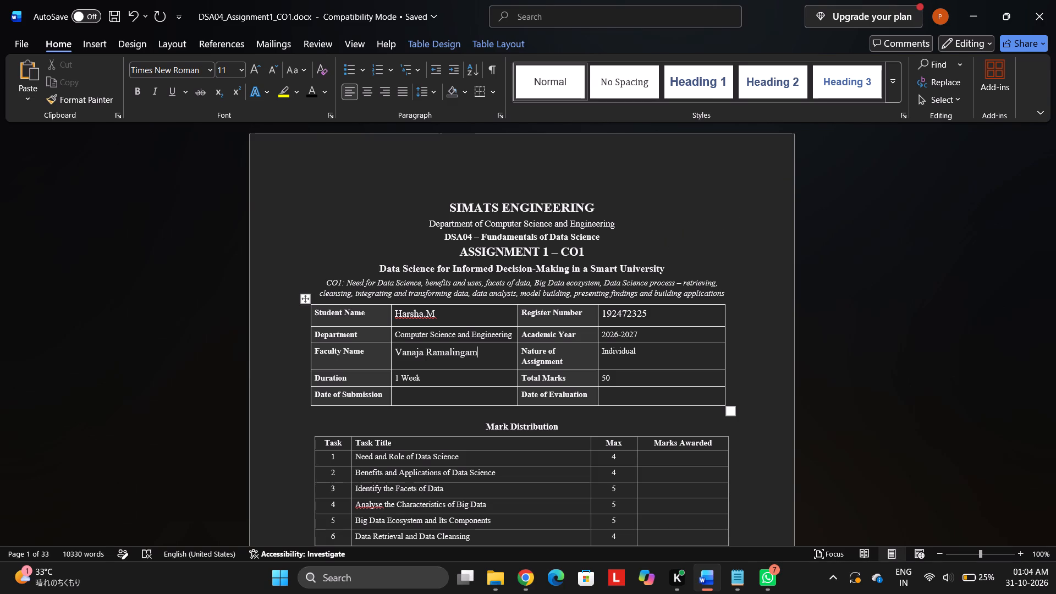
scroll(653, 320, "down", 5)
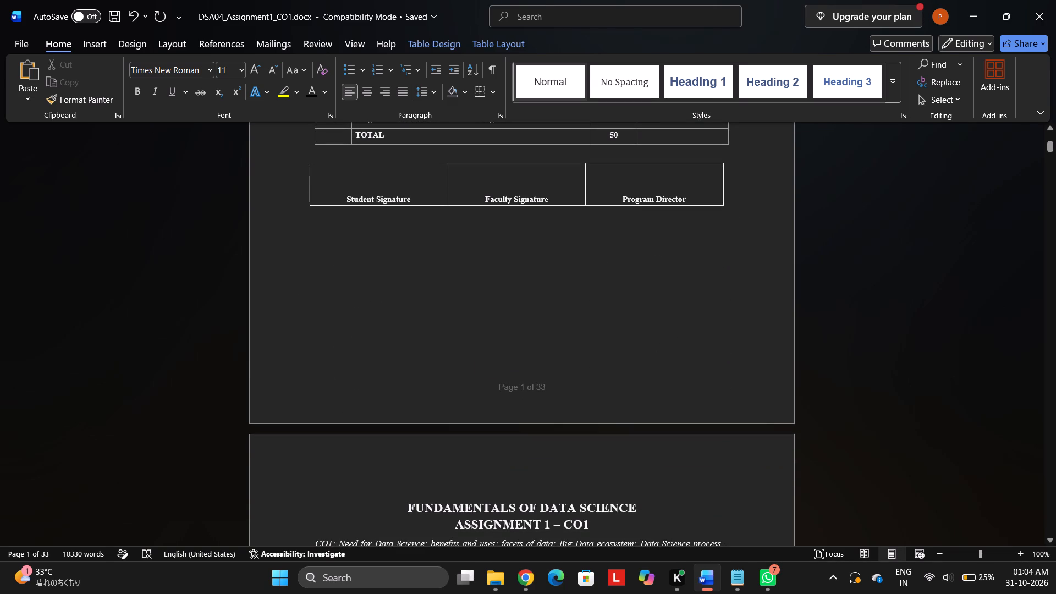
Return to the cover page with the completed faculty name and save the DSA04_Assignment1_CO1 document.
scroll(392, 194, "up", 6)
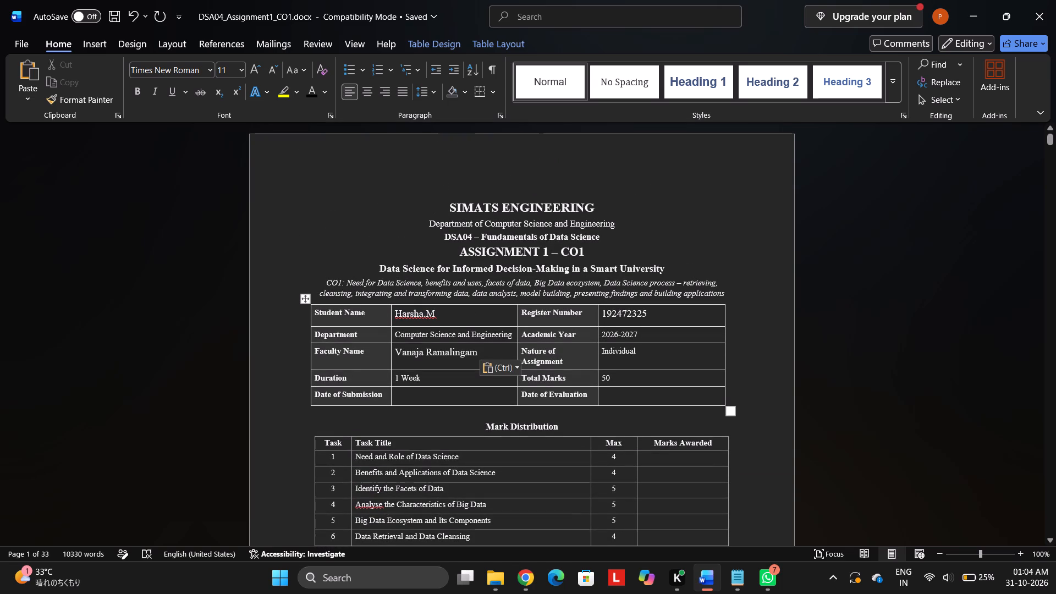
left_click(121, 19)
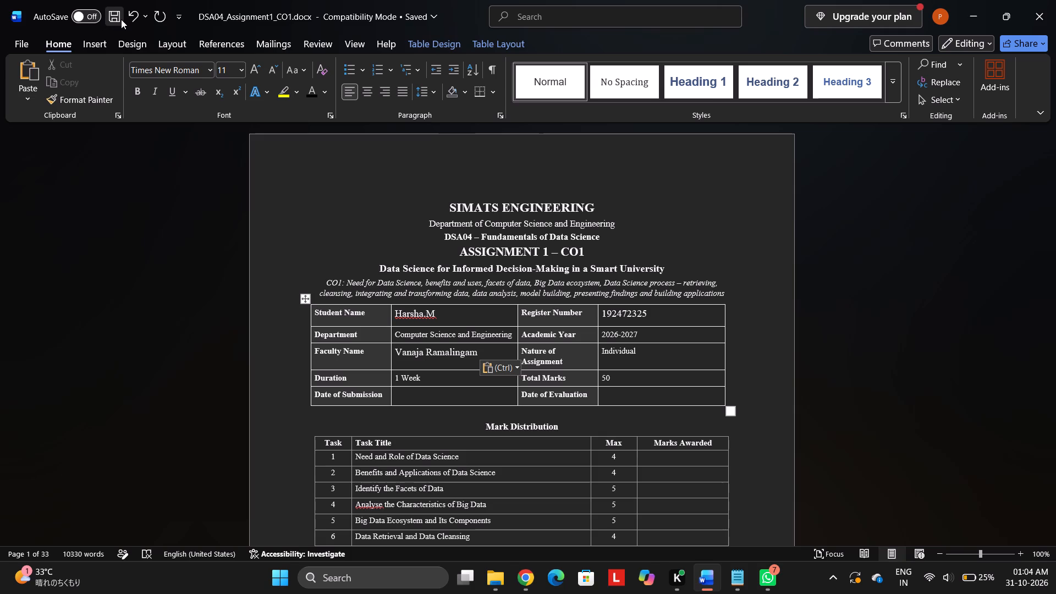
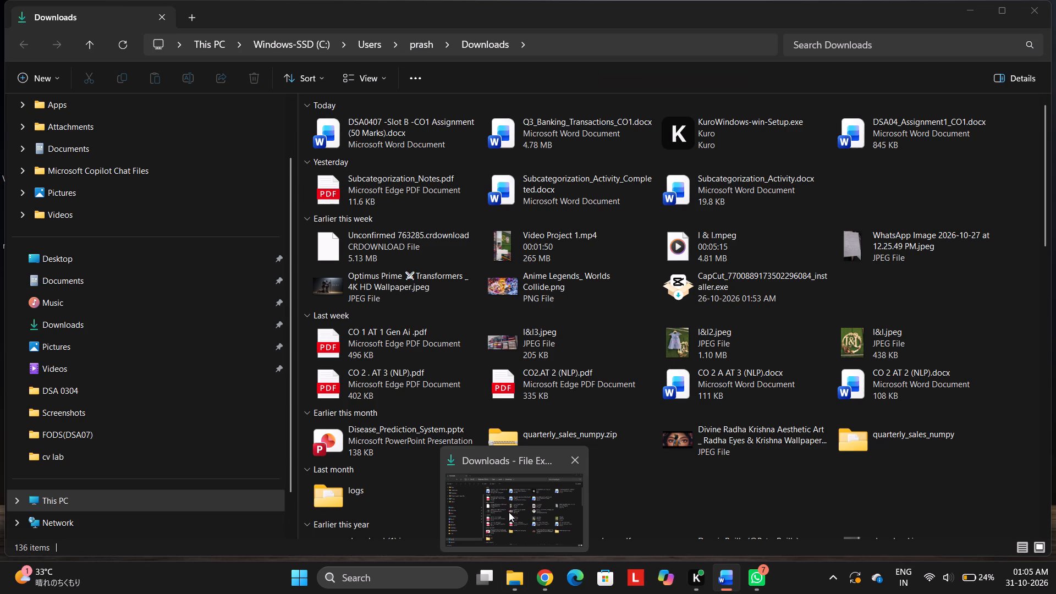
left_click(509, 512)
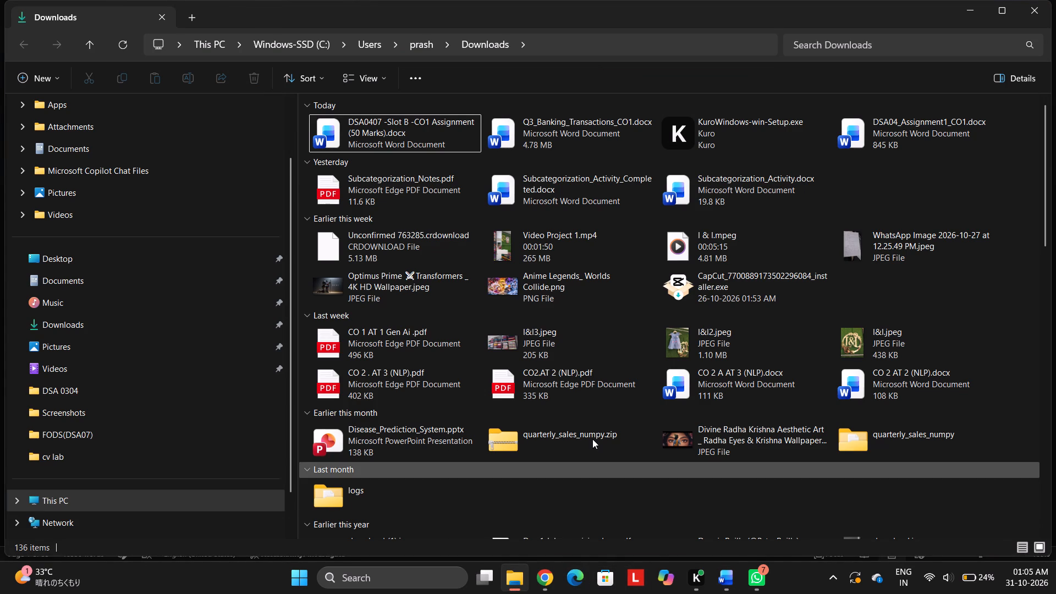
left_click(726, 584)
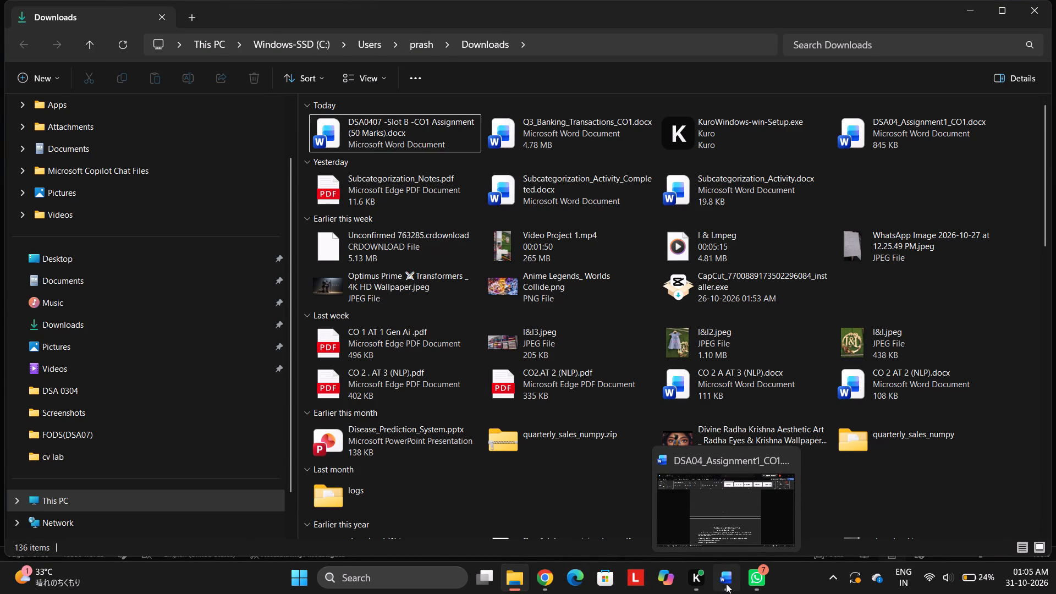
Remove the background shading from the two Smart University scenario paragraphs below the assignment title.
scroll(628, 485, "down", 2)
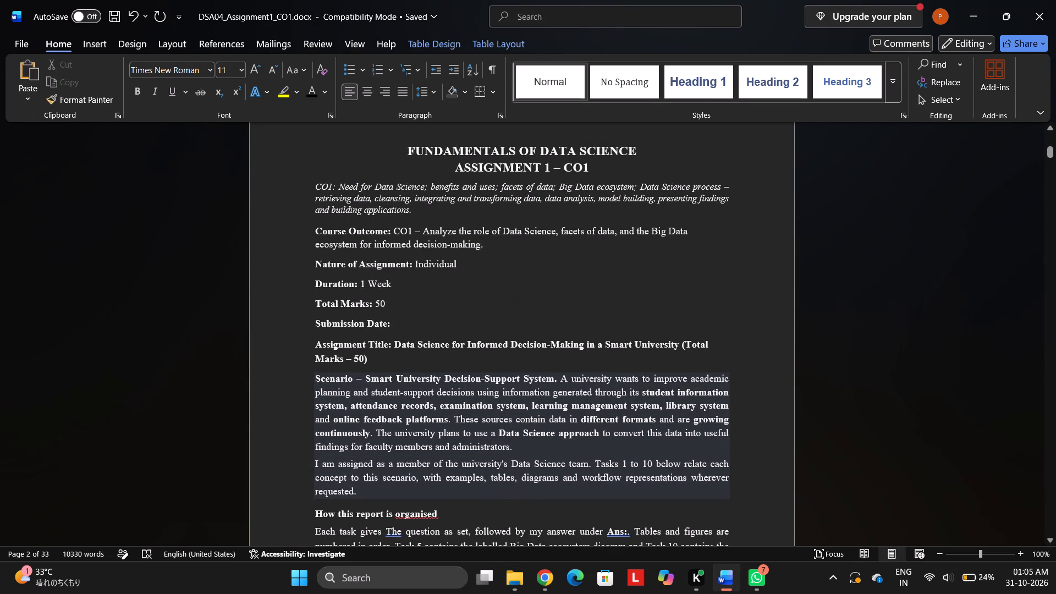
left_click_drag(314, 376, 452, 467)
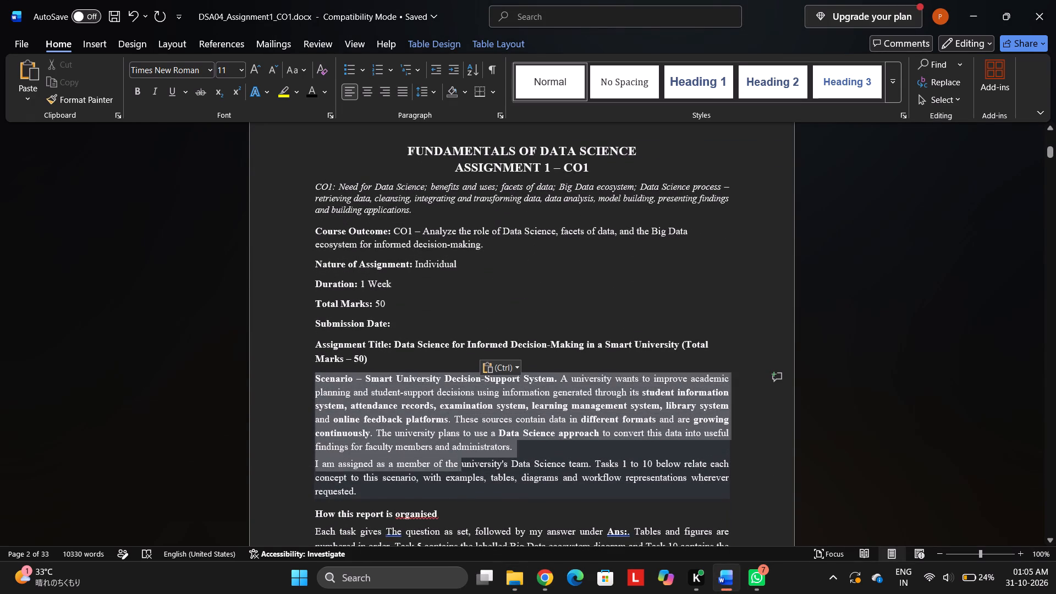
left_click_drag(452, 467, 432, 490)
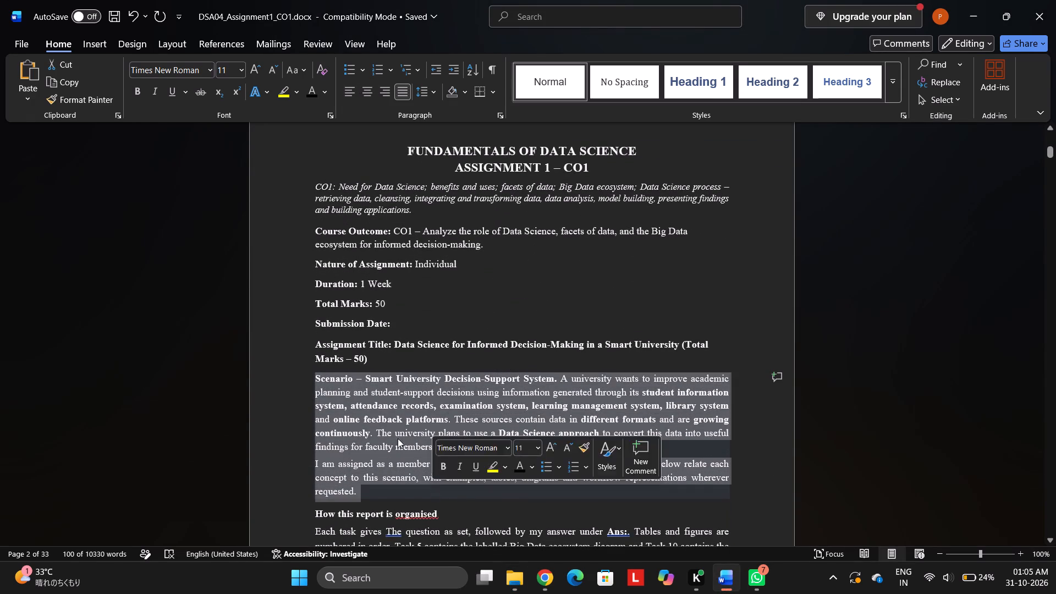
left_click(447, 91)
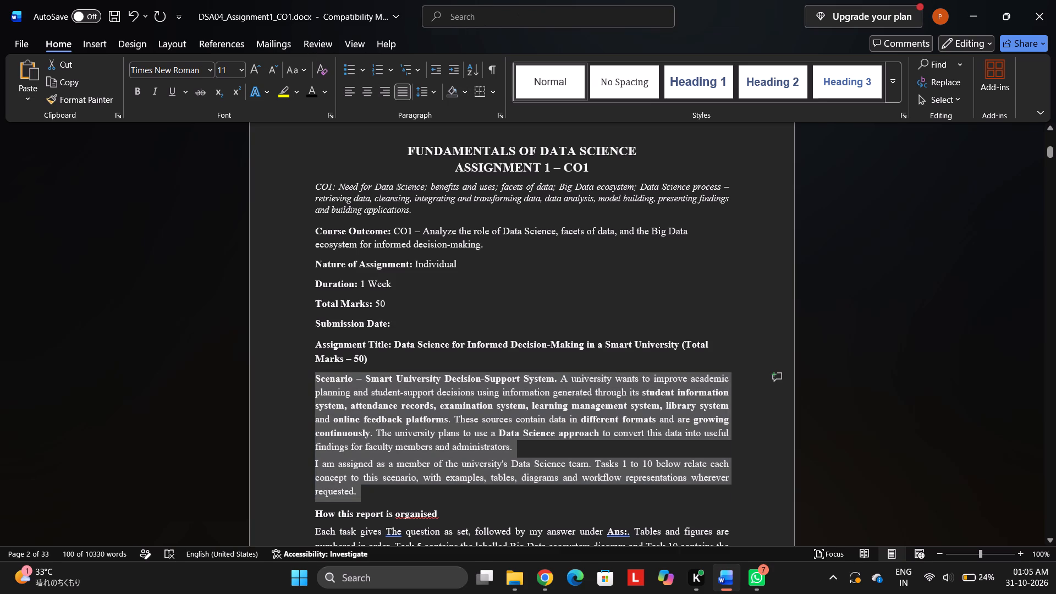
Review the formatting of the pages after the scenario, through Figure 1 and the section on the role of Data Science.
scroll(267, 395, "down", 5)
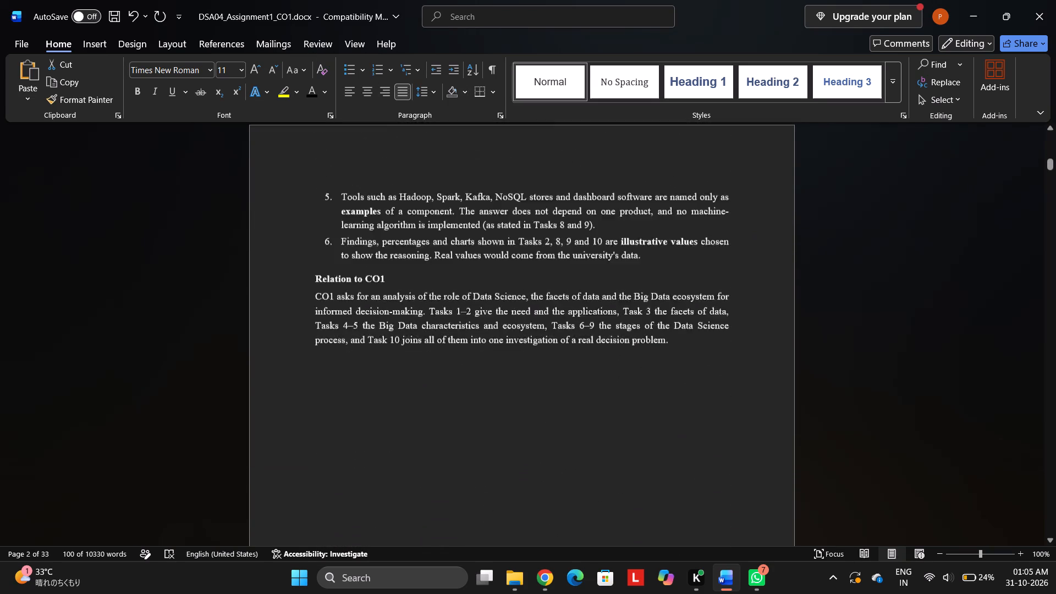
scroll(267, 395, "down", 11)
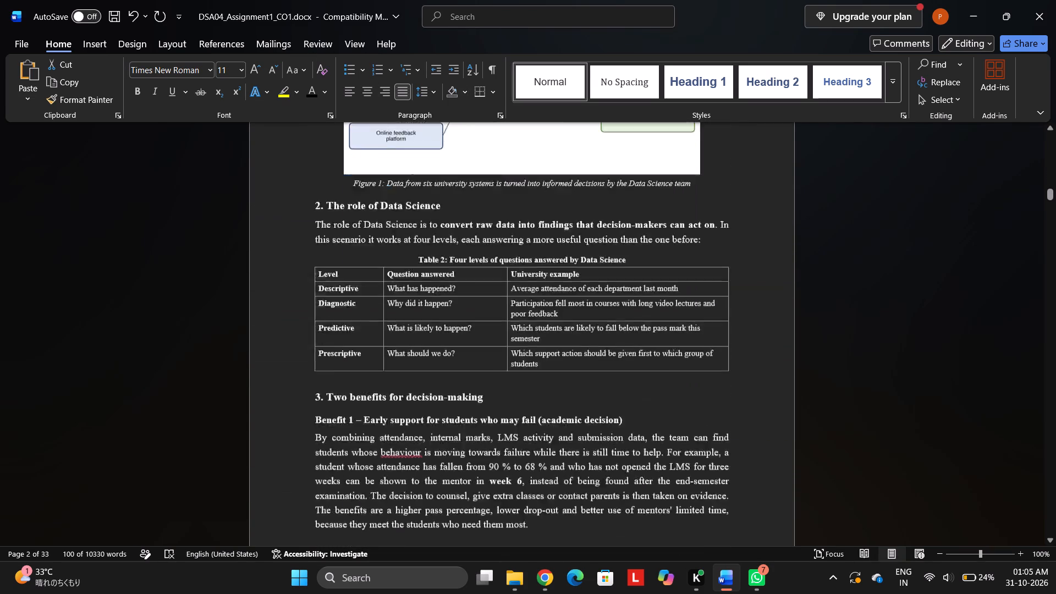
scroll(267, 395, "down", 1)
scroll(267, 395, "up", 2)
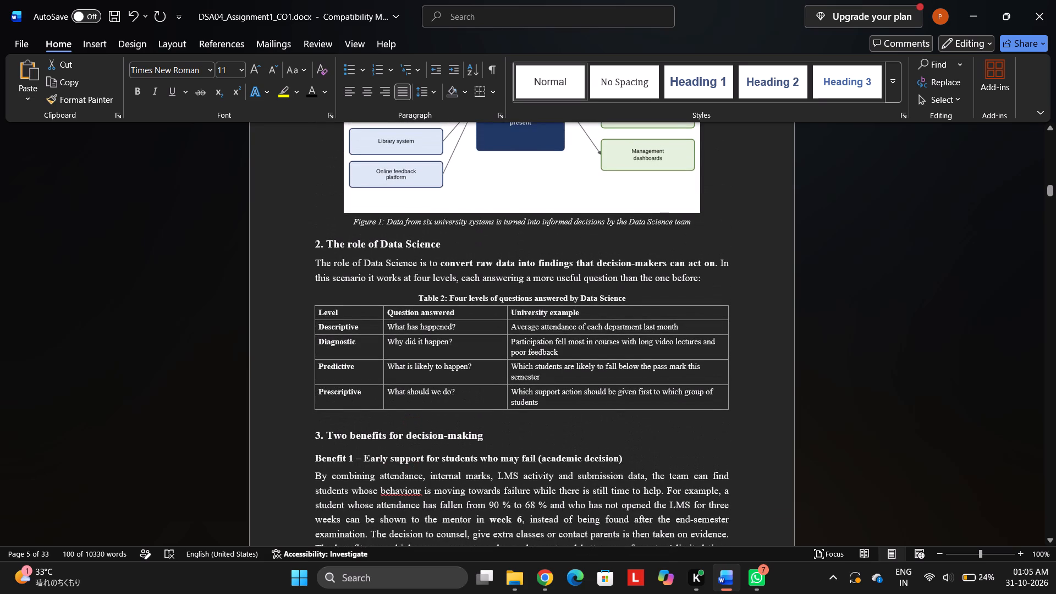
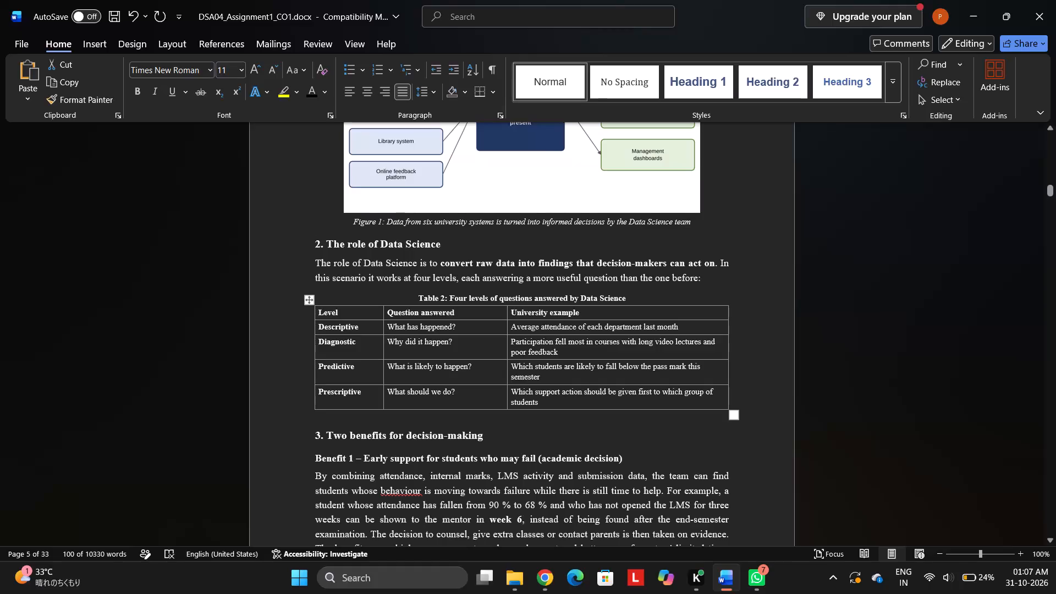
Enter 02/11/2026 as the Date of Submission in the cover-page details table.
left_click(430, 303)
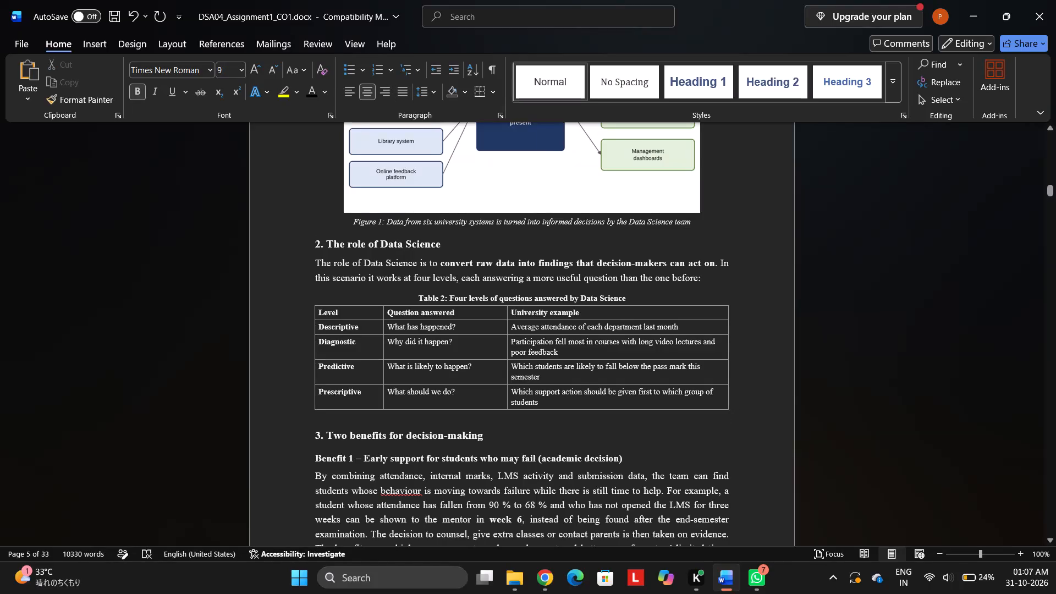
scroll(430, 303, "down", 1)
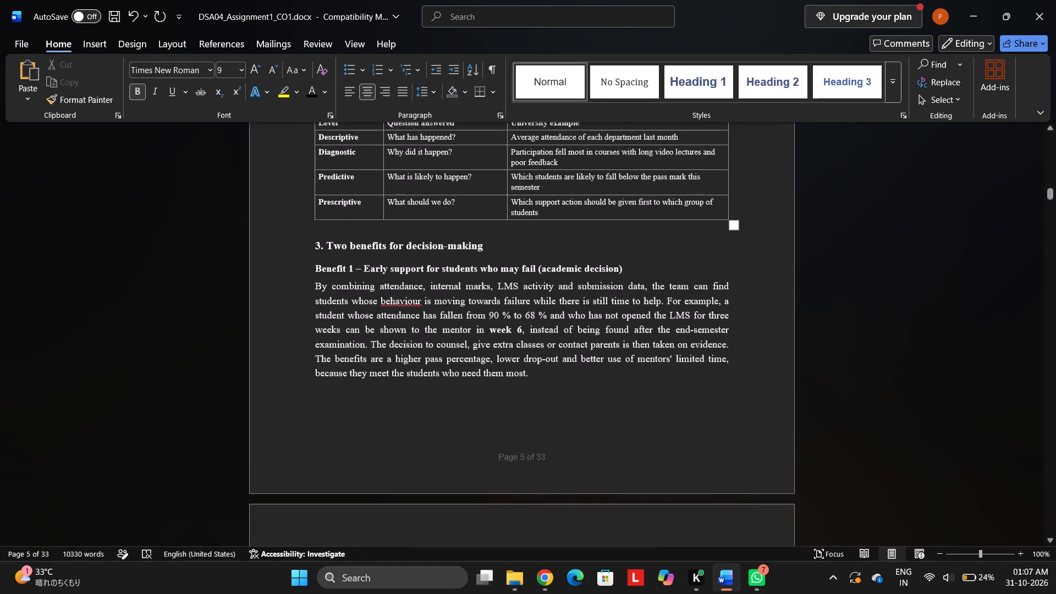
scroll(430, 303, "down", 1)
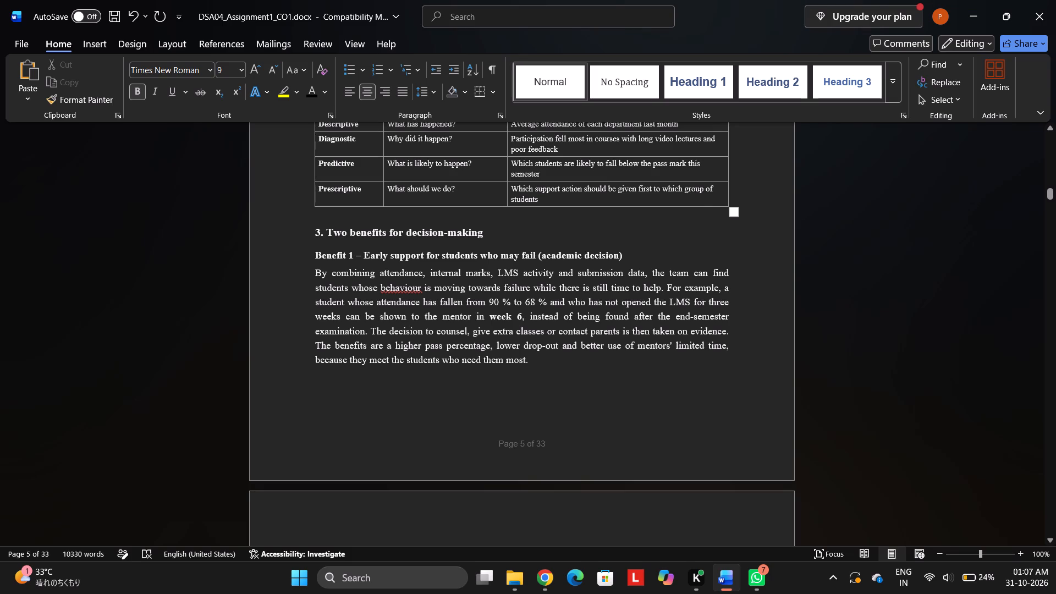
scroll(530, 208, "up", 5)
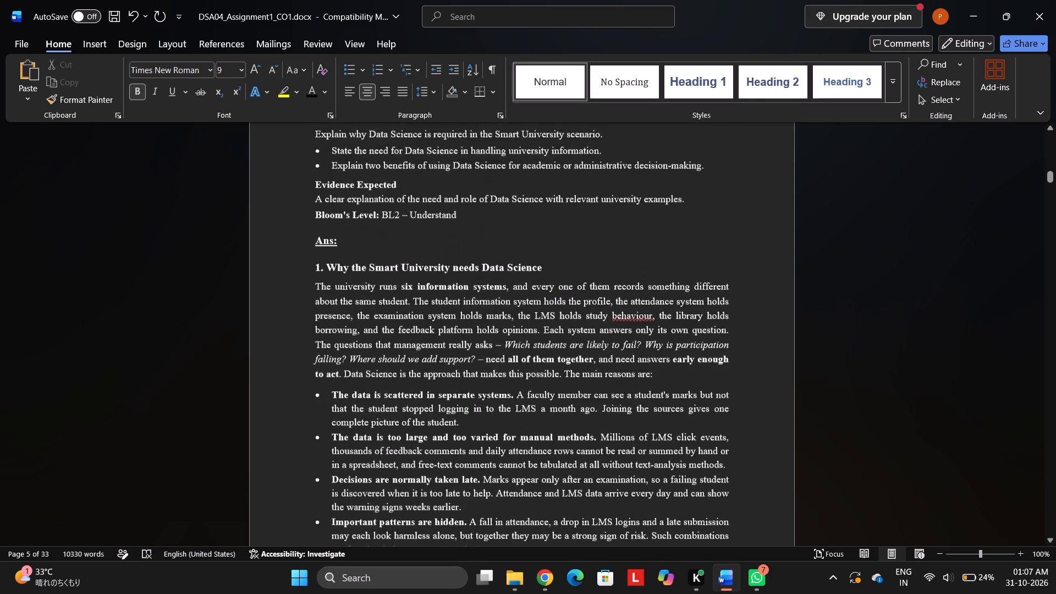
scroll(530, 208, "up", 13)
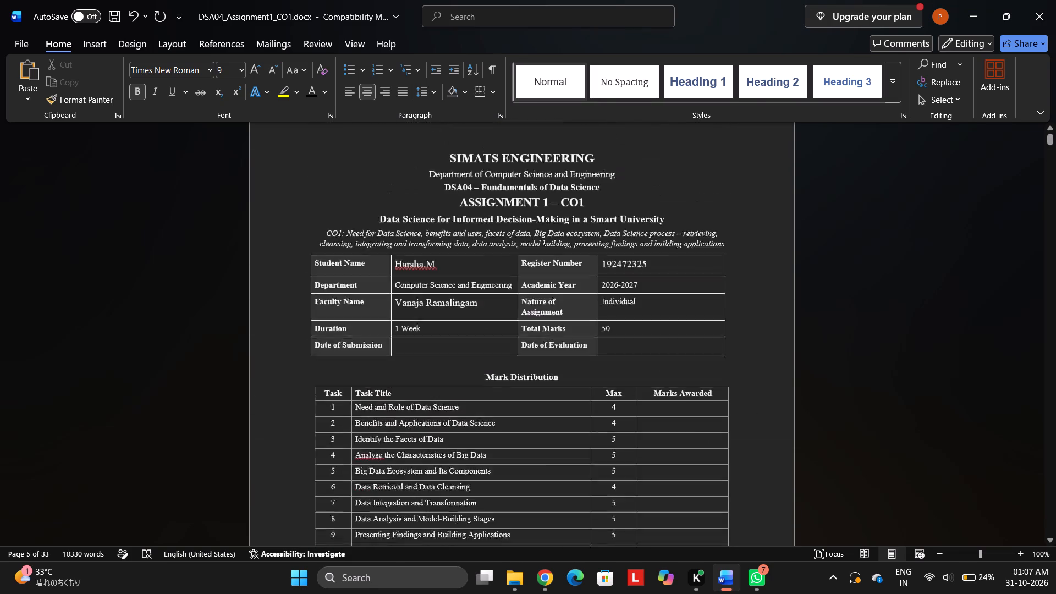
scroll(530, 208, "down", 1)
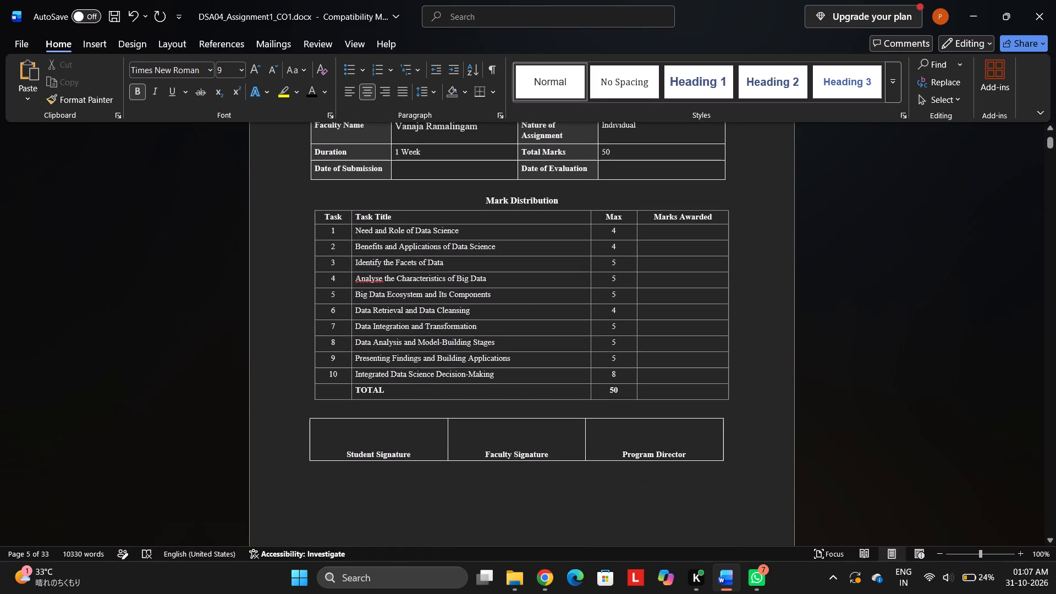
left_click(464, 167)
type("02")
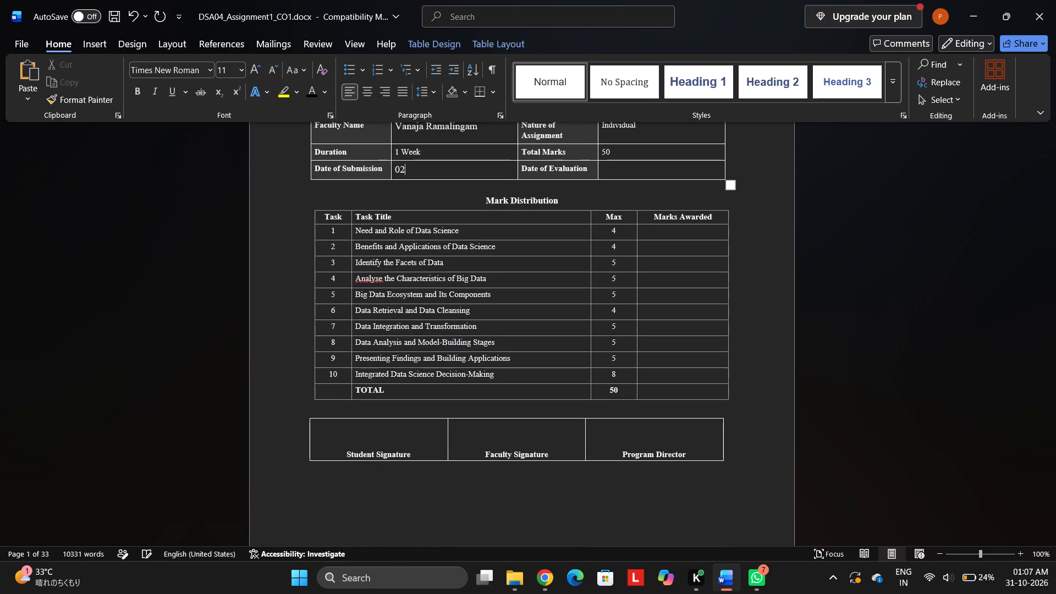
type("/11/2020")
key("BackSpace")
key("6")
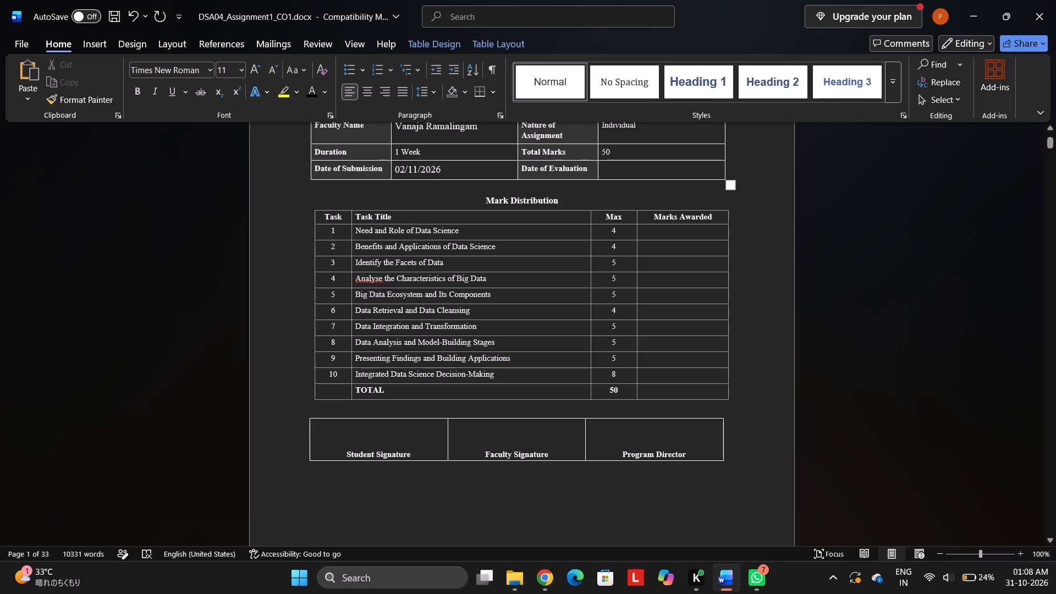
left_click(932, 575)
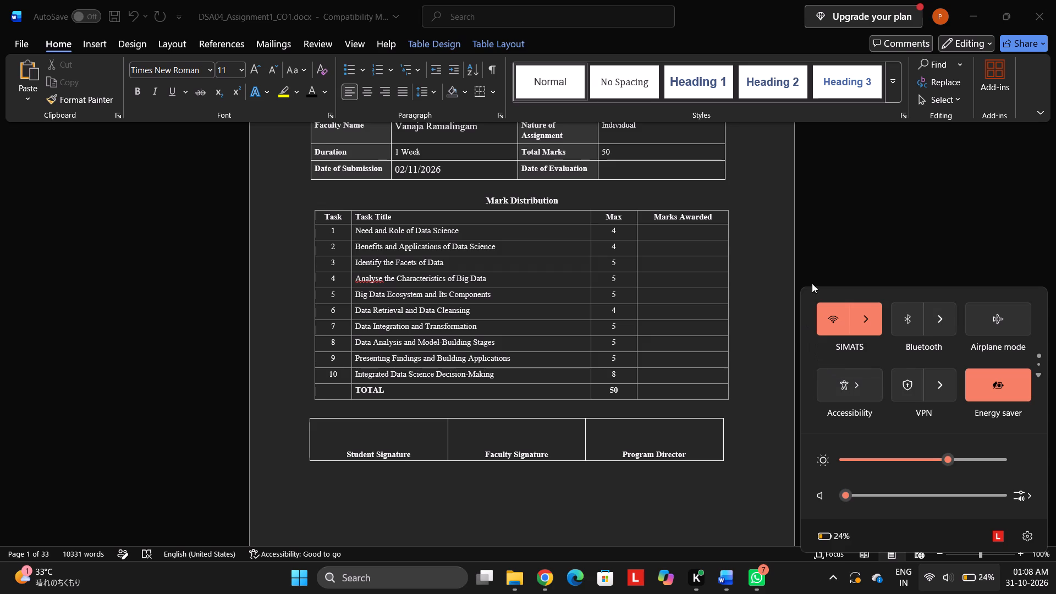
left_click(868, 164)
Review the document from the cover page through the assignment details and assumptions to the References on the last page.
scroll(771, 276, "down", 5)
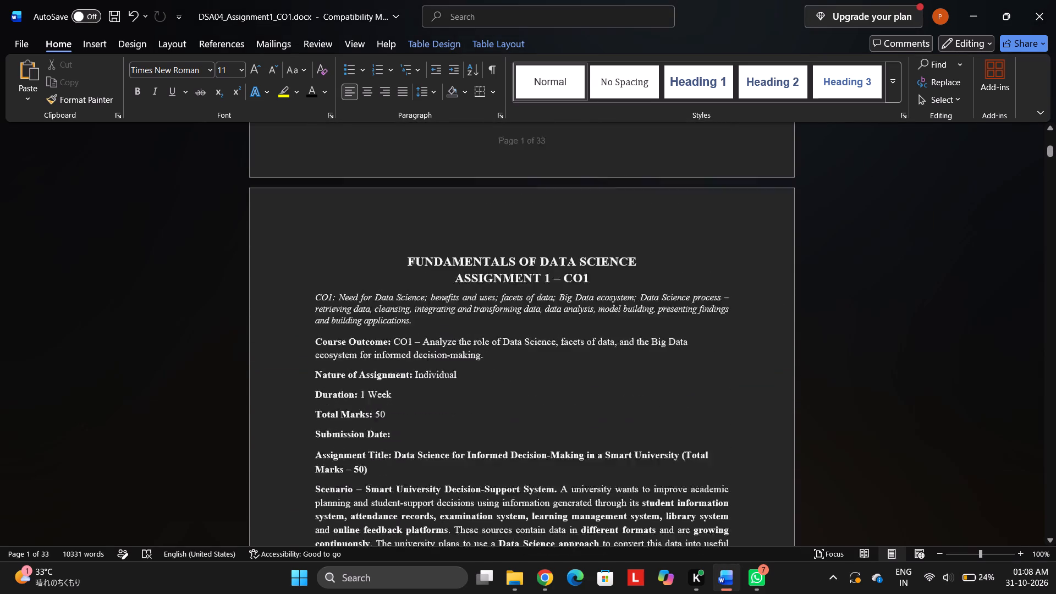
scroll(771, 276, "down", 9)
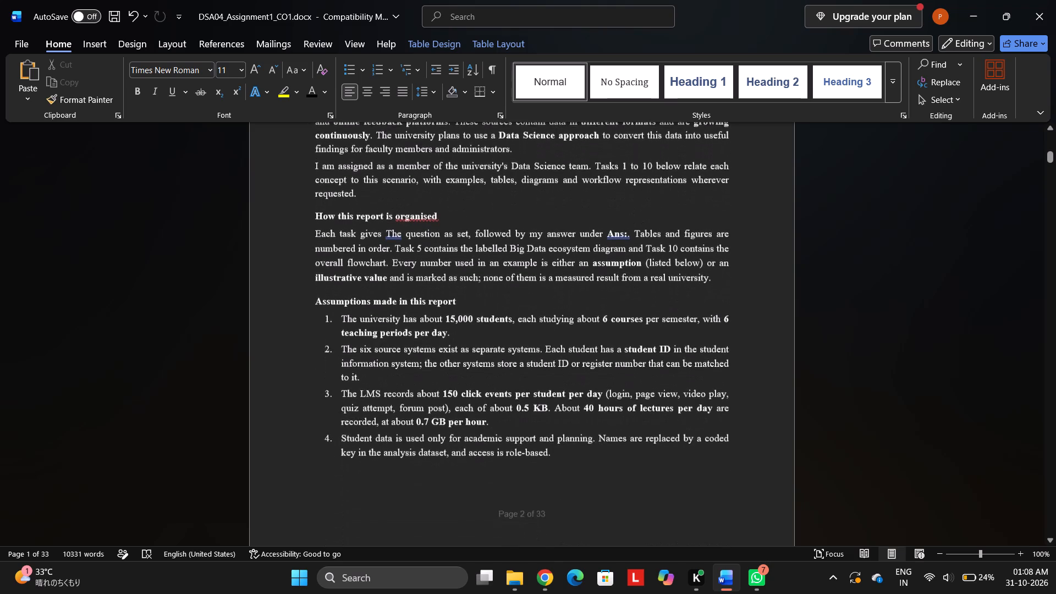
scroll(771, 276, "down", 18)
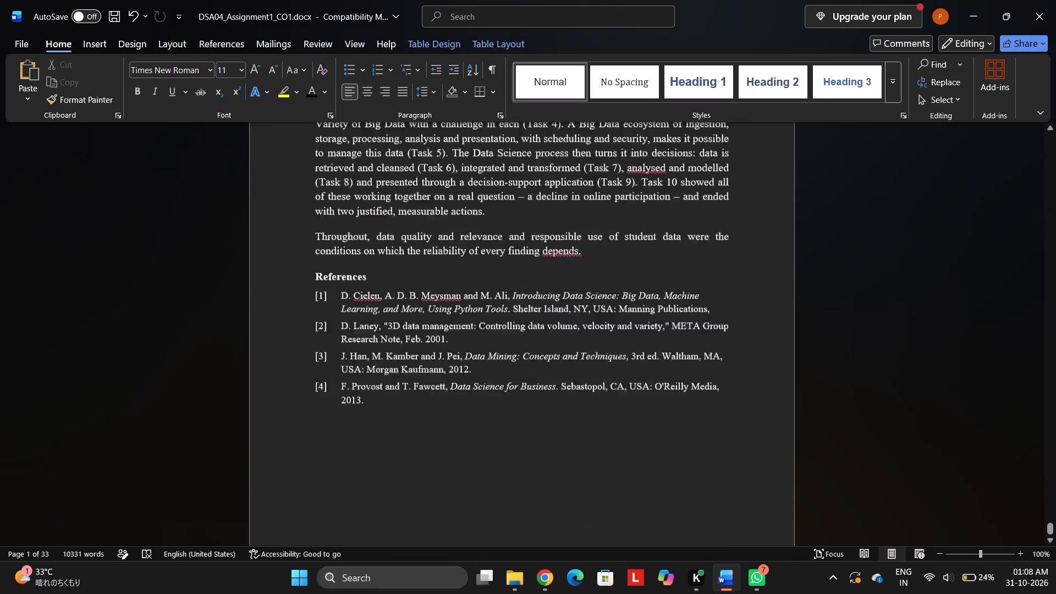
scroll(771, 276, "down", 20)
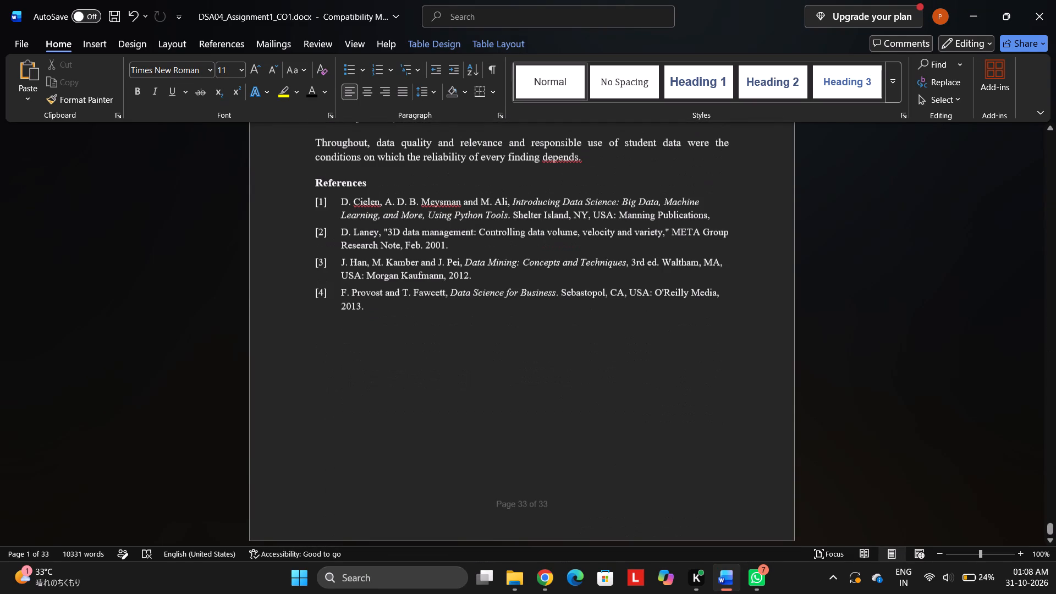
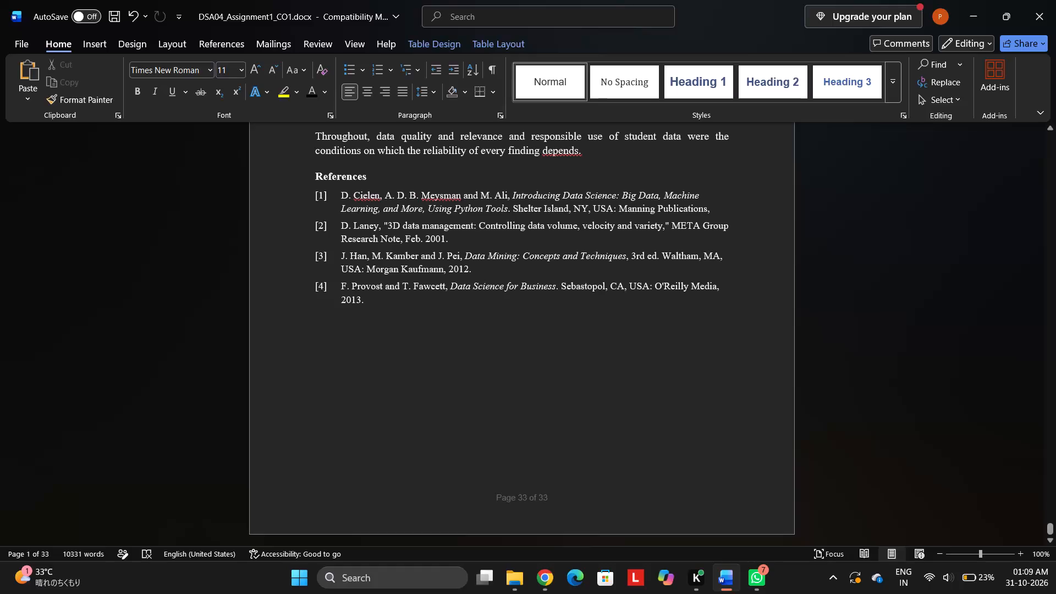
Review the assignment details, scenario, report organisation, assumptions and CO1 relation on the second and third pages.
scroll(749, 307, "up", 20)
scroll(749, 307, "up", 20)
scroll(749, 307, "up", 20)
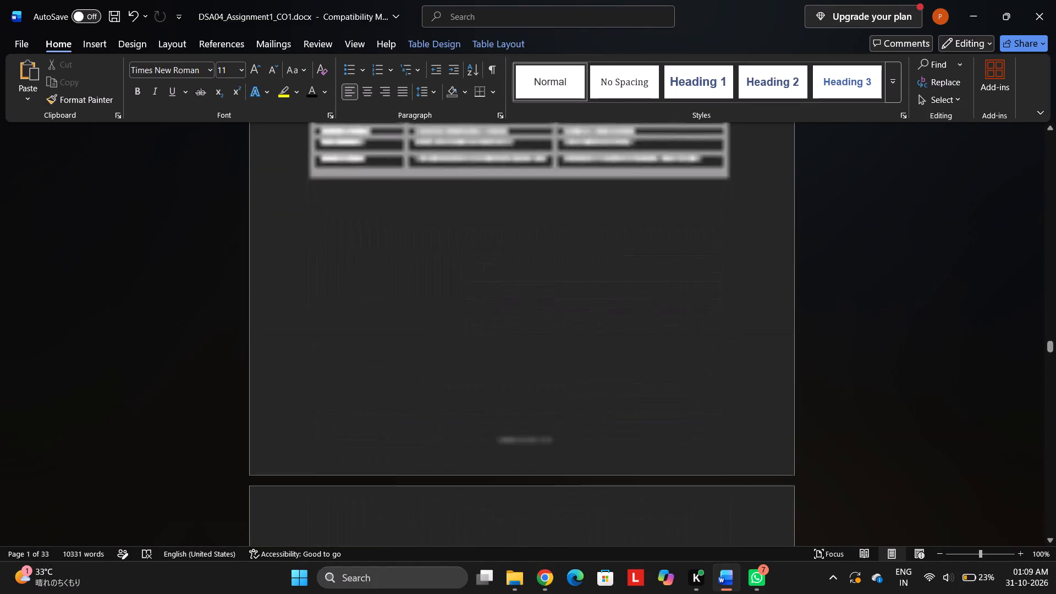
scroll(749, 307, "up", 16)
scroll(697, 307, "down", 3)
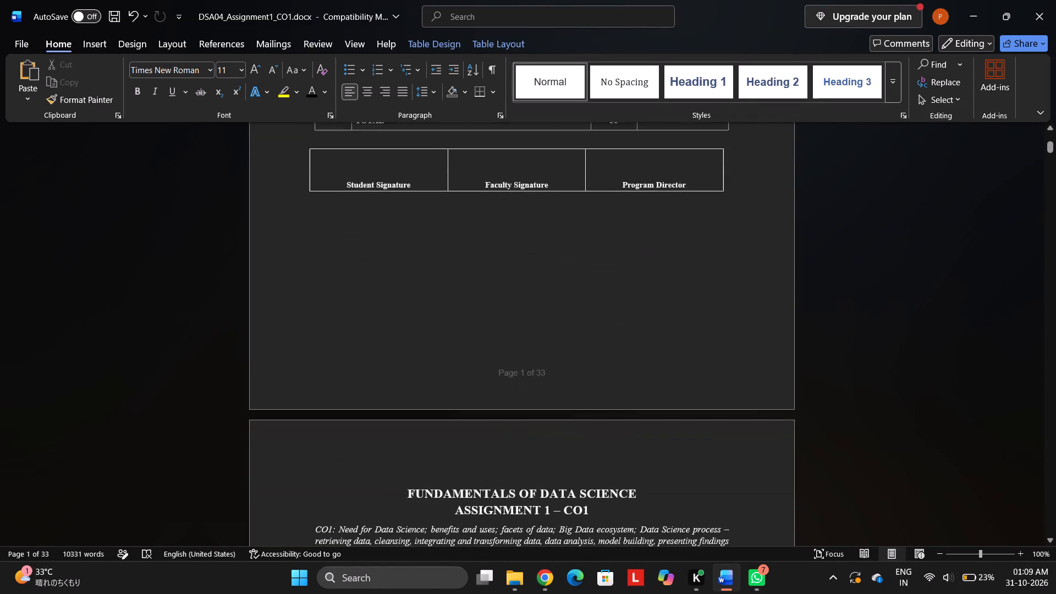
scroll(697, 307, "down", 2)
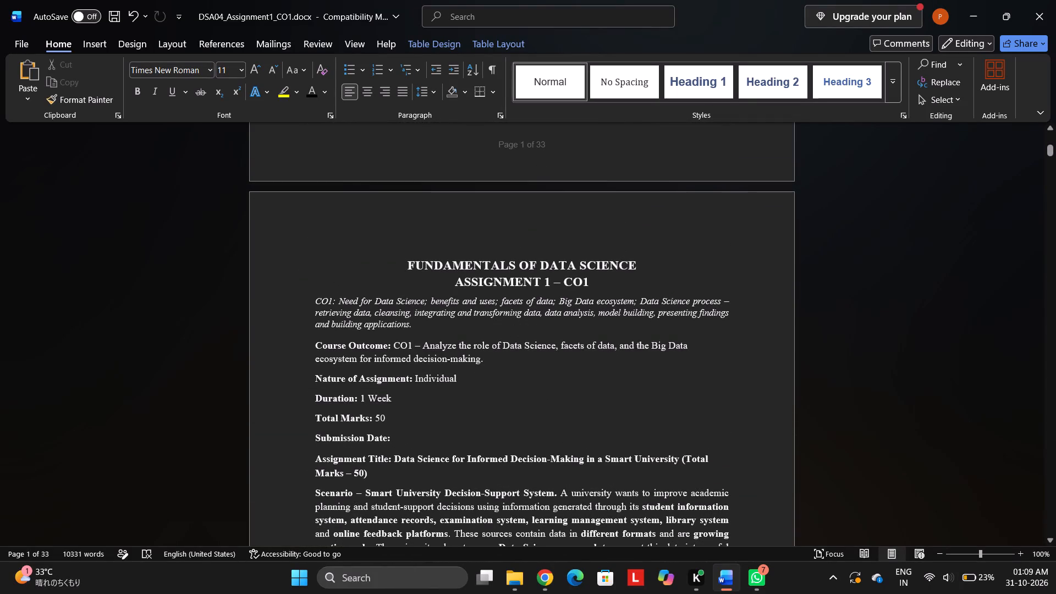
scroll(697, 307, "down", 3)
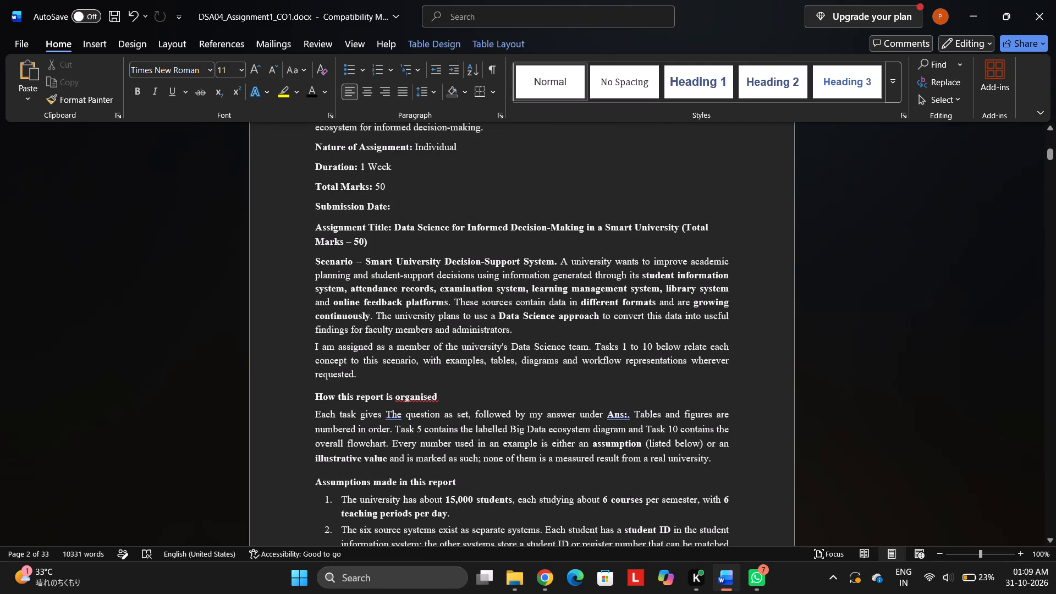
scroll(406, 245, "up", 1)
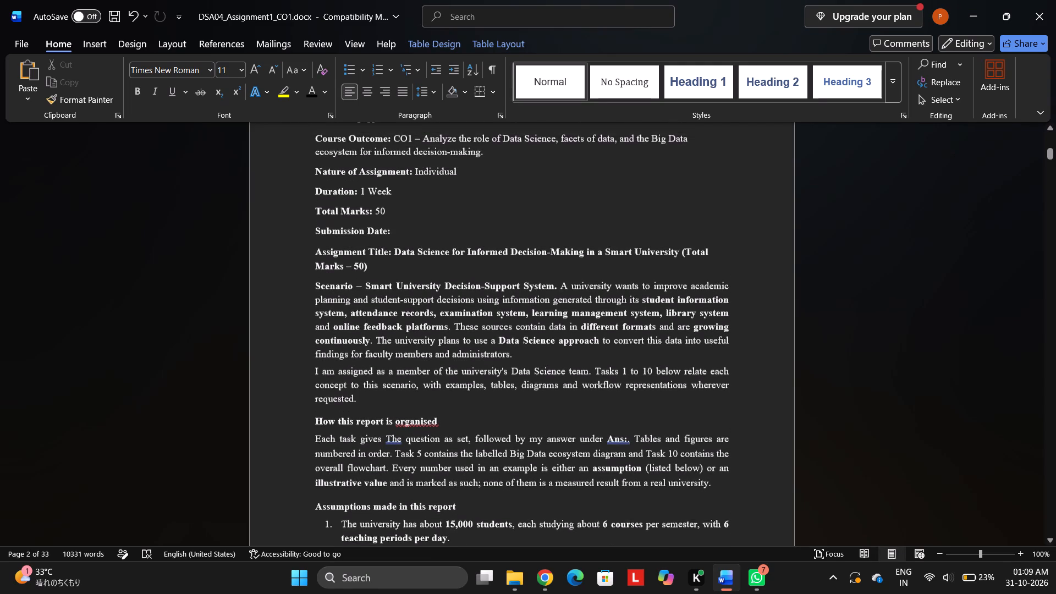
scroll(406, 245, "up", 1)
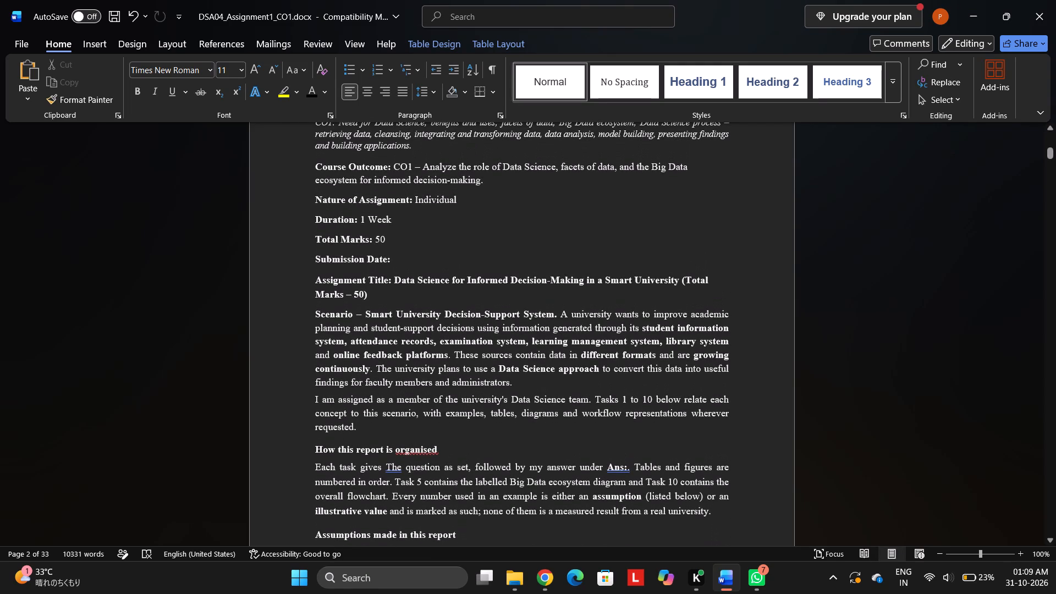
scroll(406, 245, "down", 1)
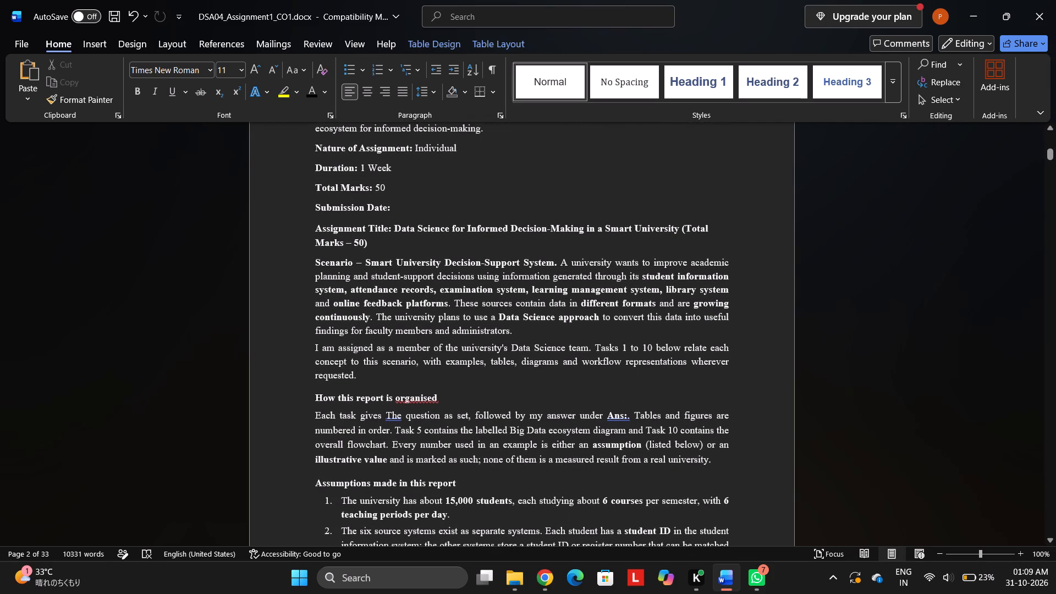
scroll(406, 245, "down", 1)
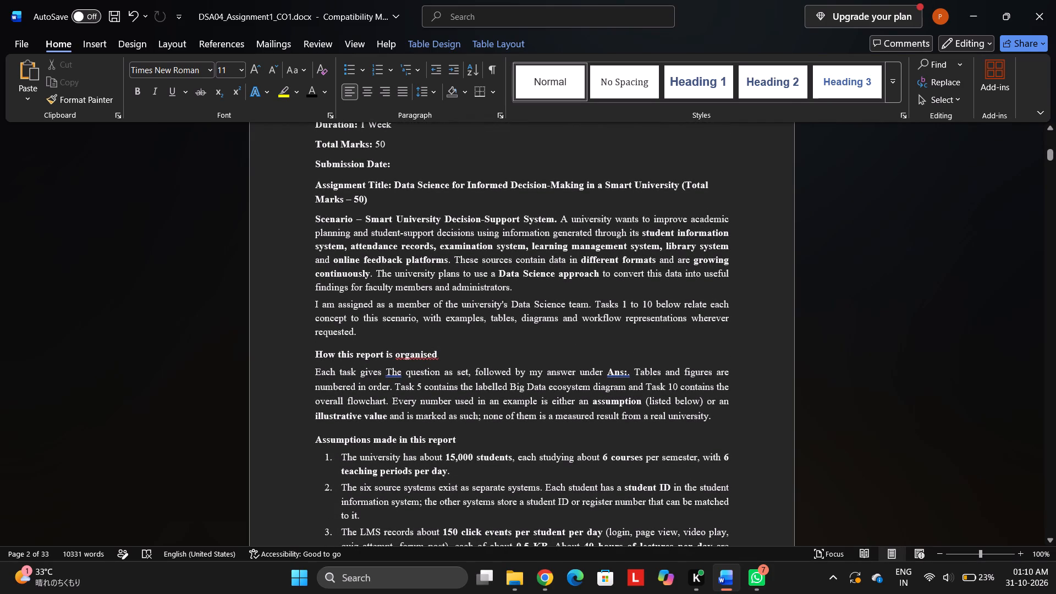
scroll(411, 212, "down", 2)
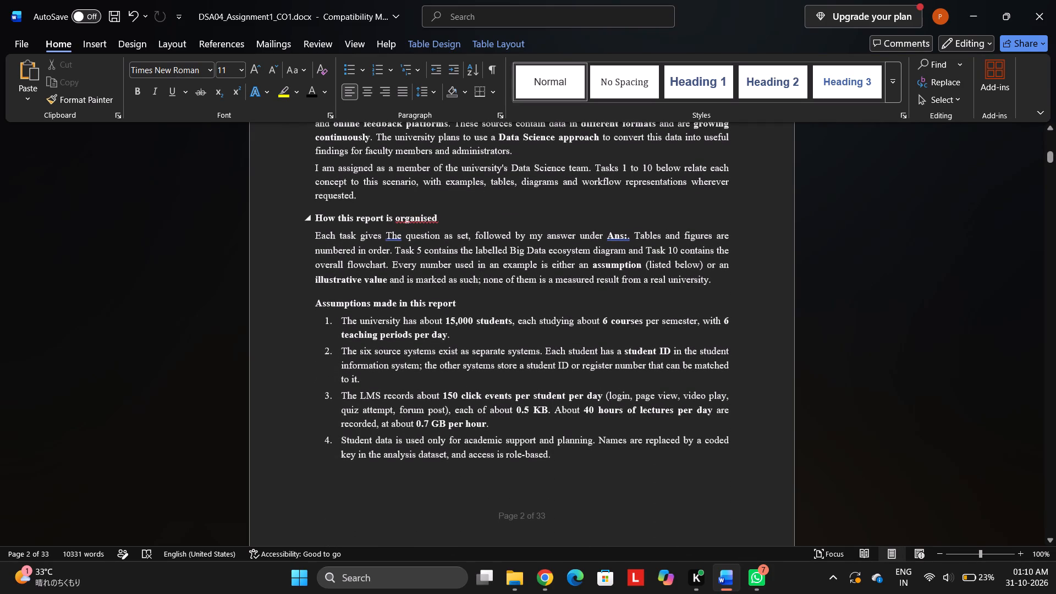
scroll(411, 212, "down", 4)
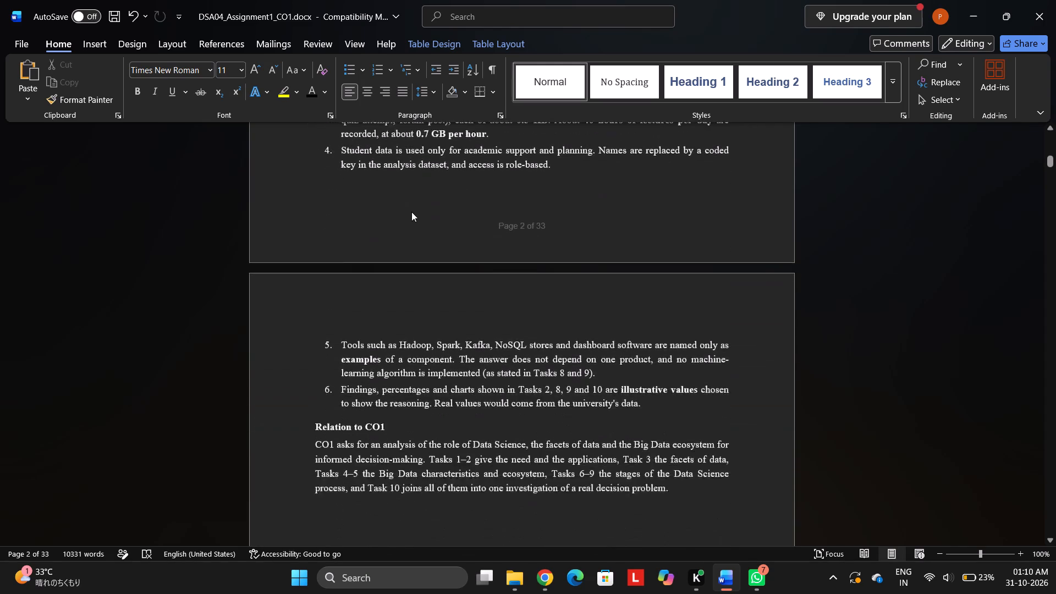
Remove the italics from the questions "Which students are likely to fail?" through "Where should we add support?" in the Task 1 answer.
scroll(411, 212, "down", 3)
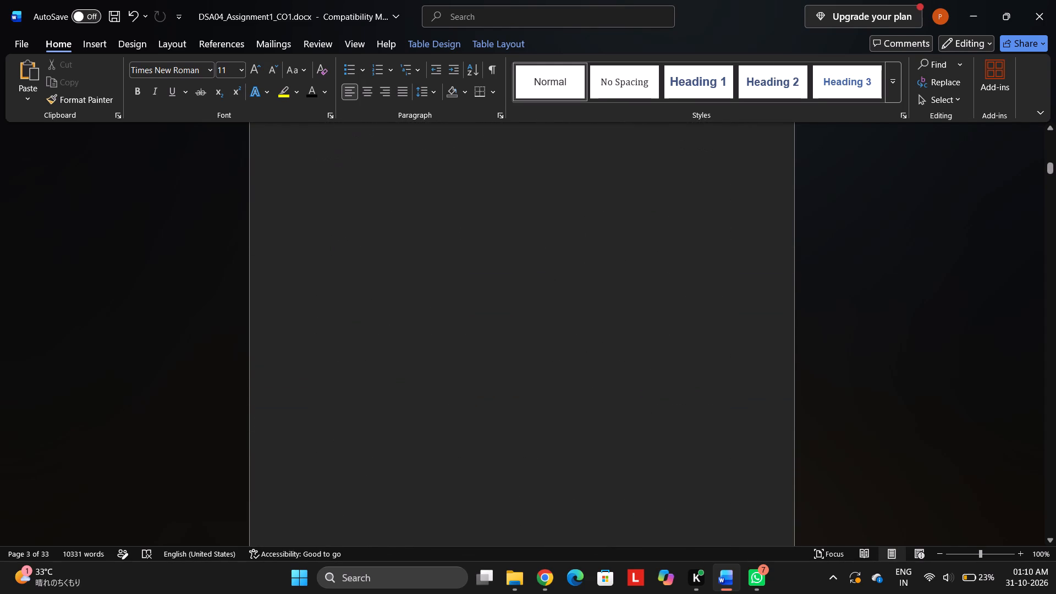
scroll(411, 212, "down", 3)
scroll(411, 212, "right", 1)
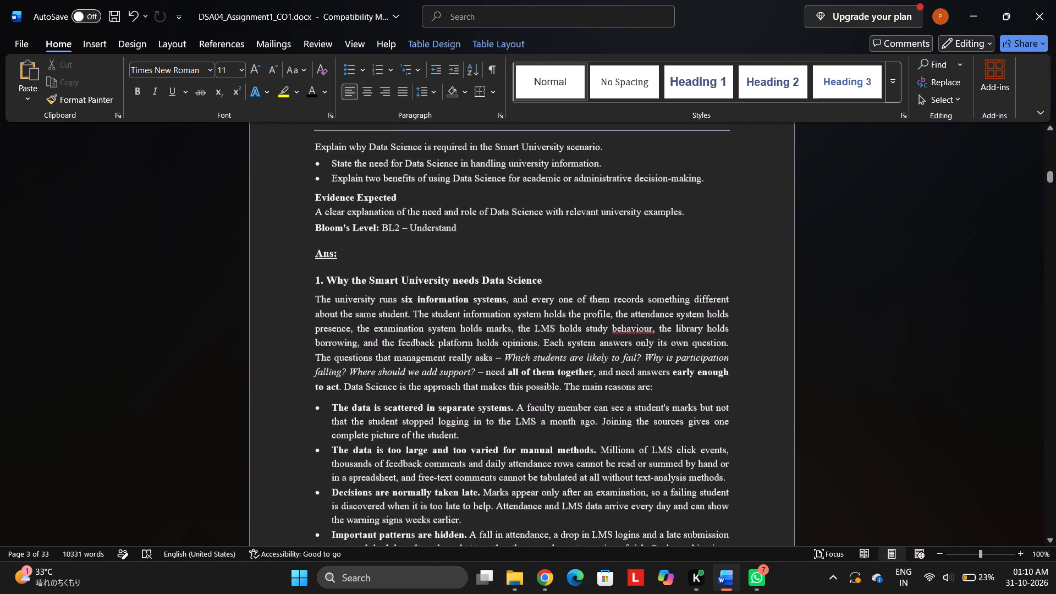
scroll(411, 212, "right", 1)
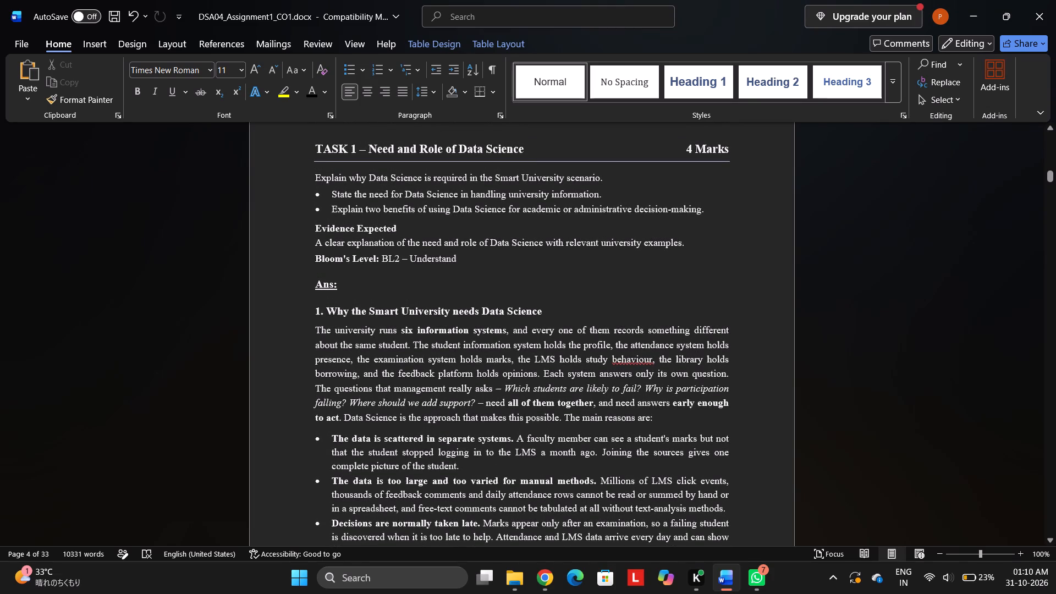
scroll(414, 192, "down", 1)
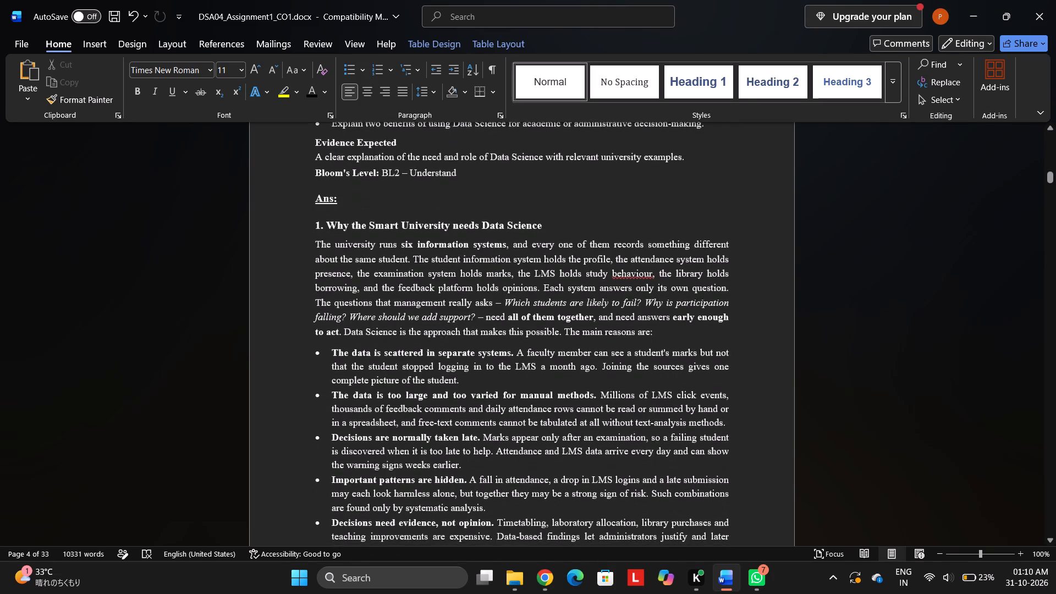
scroll(414, 192, "down", 2)
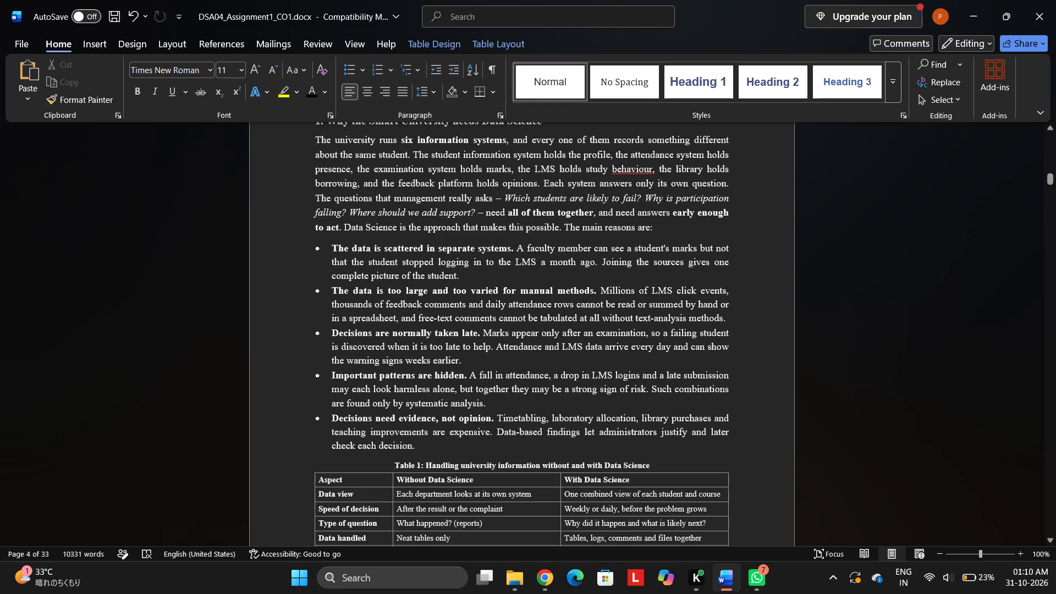
left_click_drag(504, 199, 476, 217)
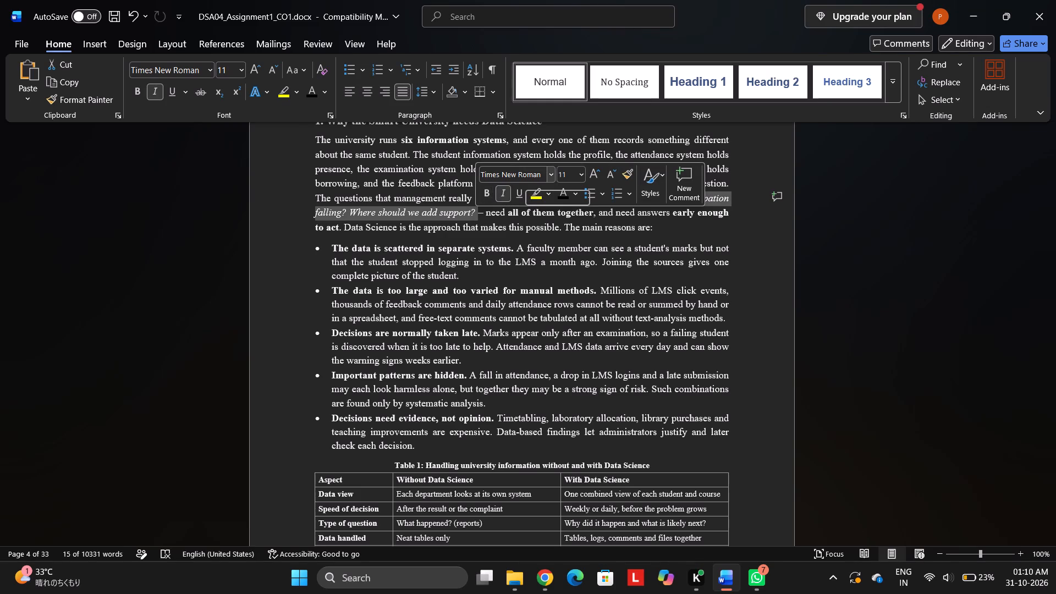
left_click(530, 171)
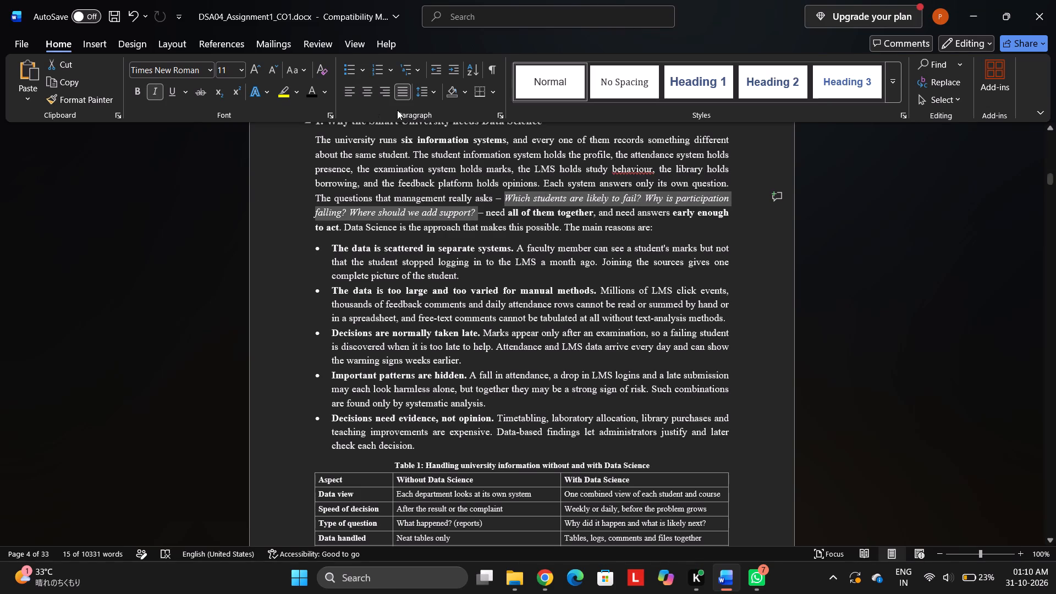
left_click(156, 90)
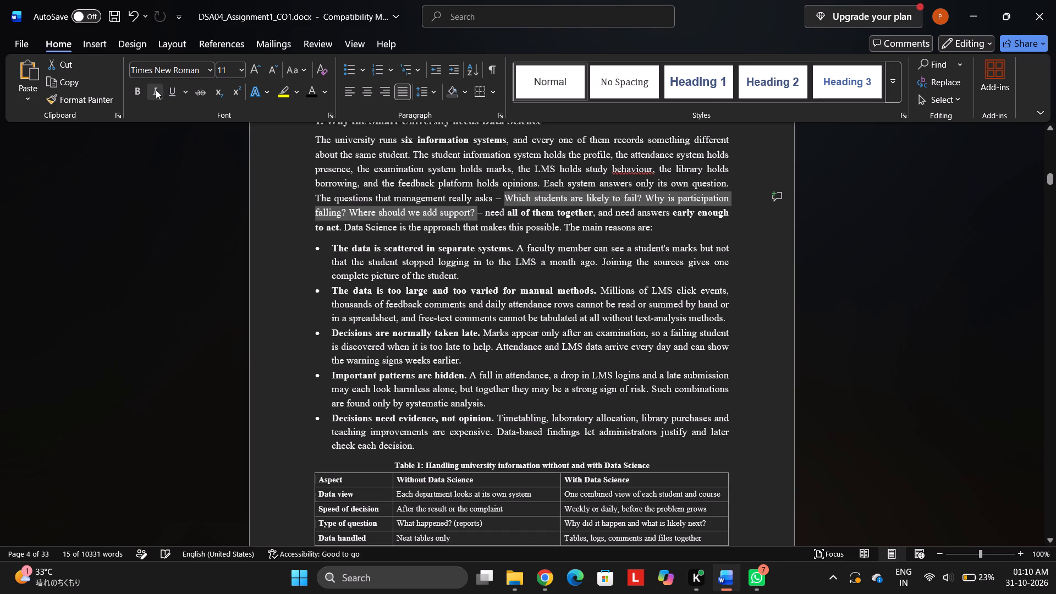
left_click(189, 223)
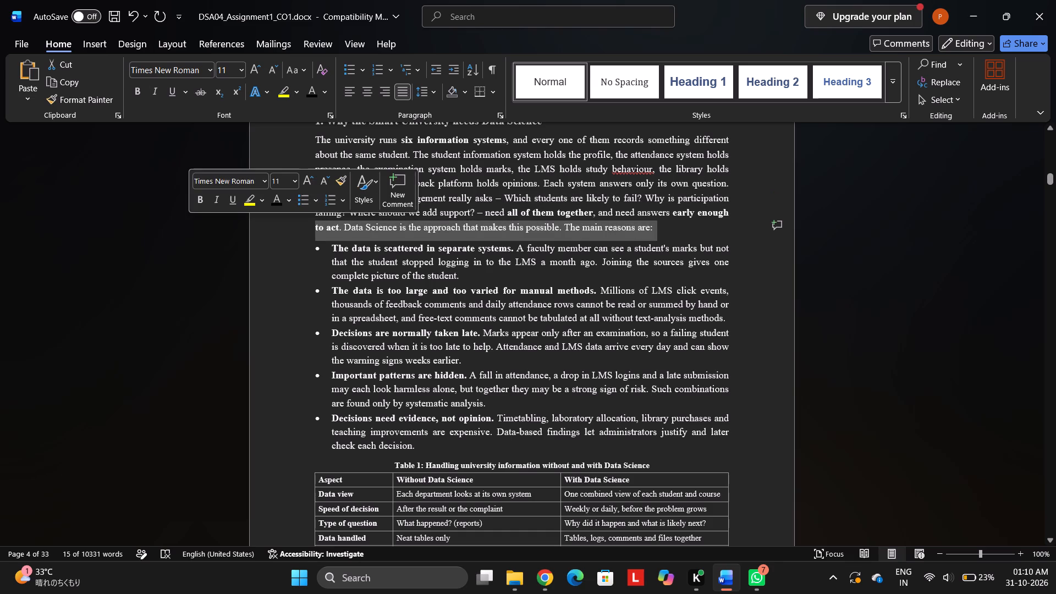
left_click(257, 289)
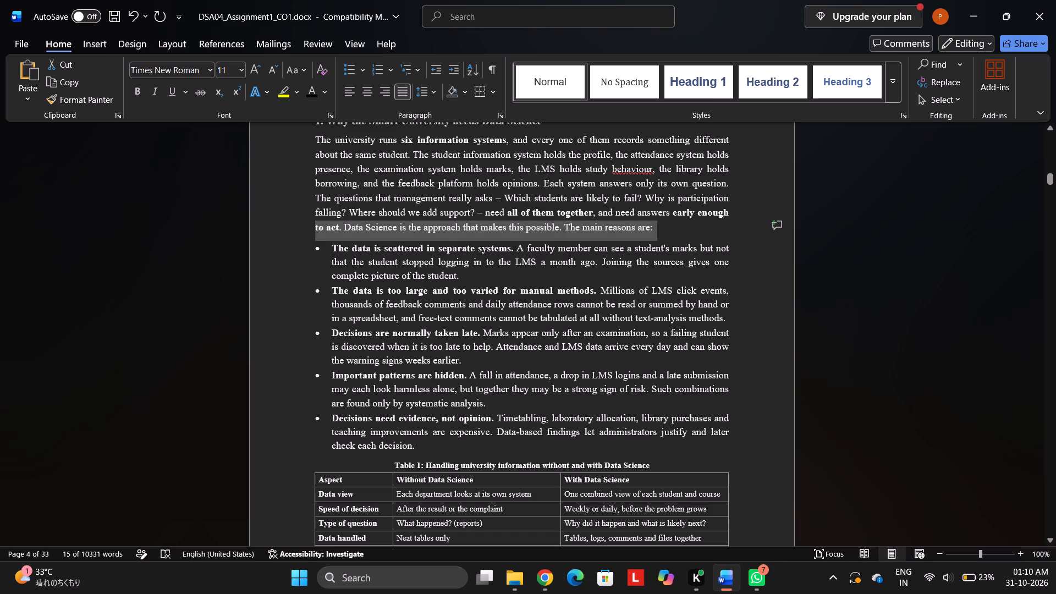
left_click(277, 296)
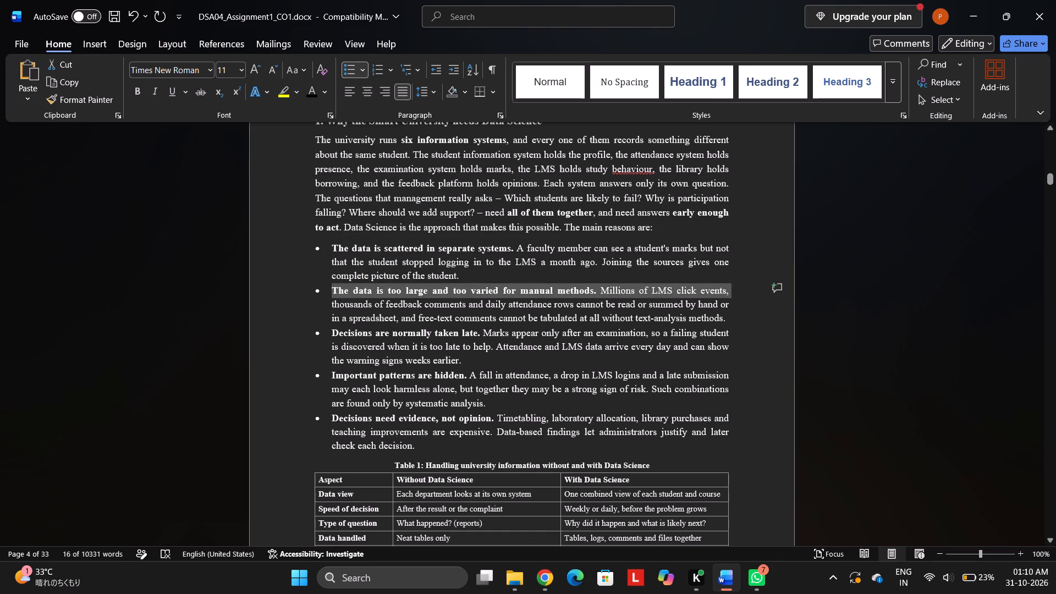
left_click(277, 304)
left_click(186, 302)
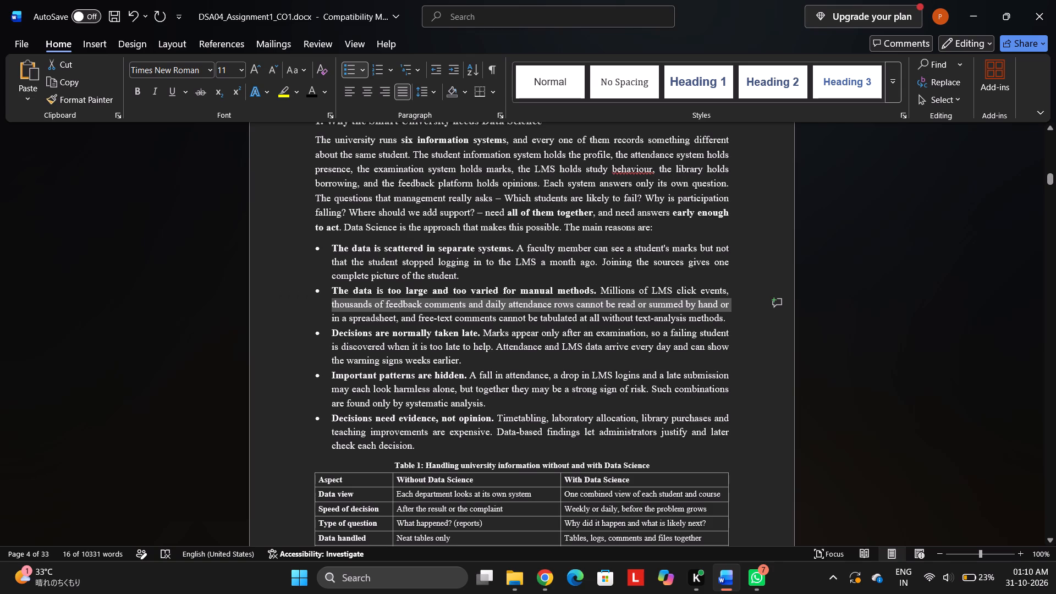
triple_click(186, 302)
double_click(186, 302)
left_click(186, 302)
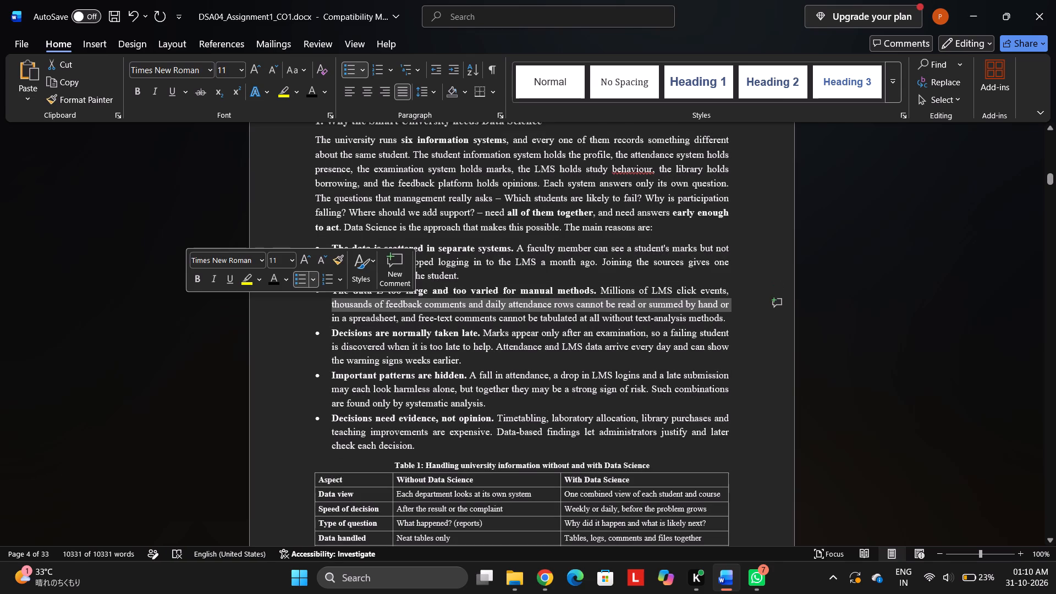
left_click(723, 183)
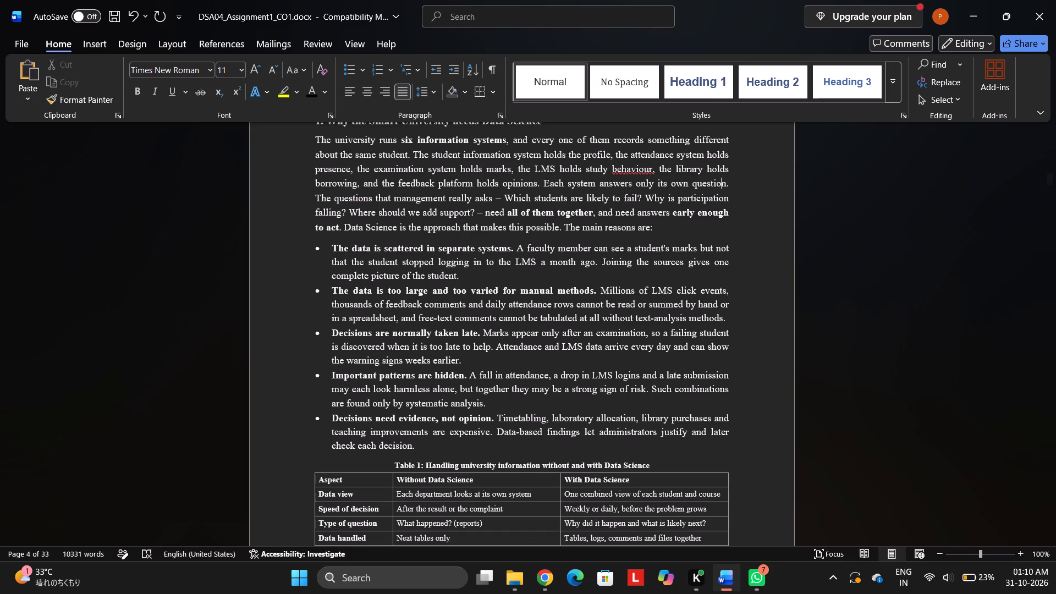
Change the Academic Year in the cover-page details table to 2024-2028.
scroll(723, 183, "up", 9)
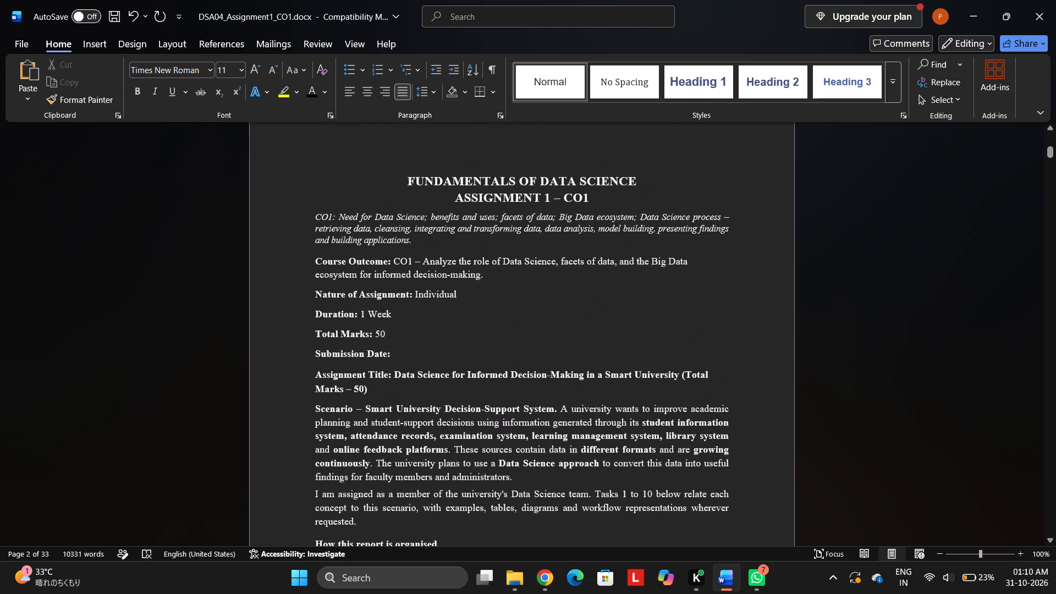
scroll(684, 236, "up", 9)
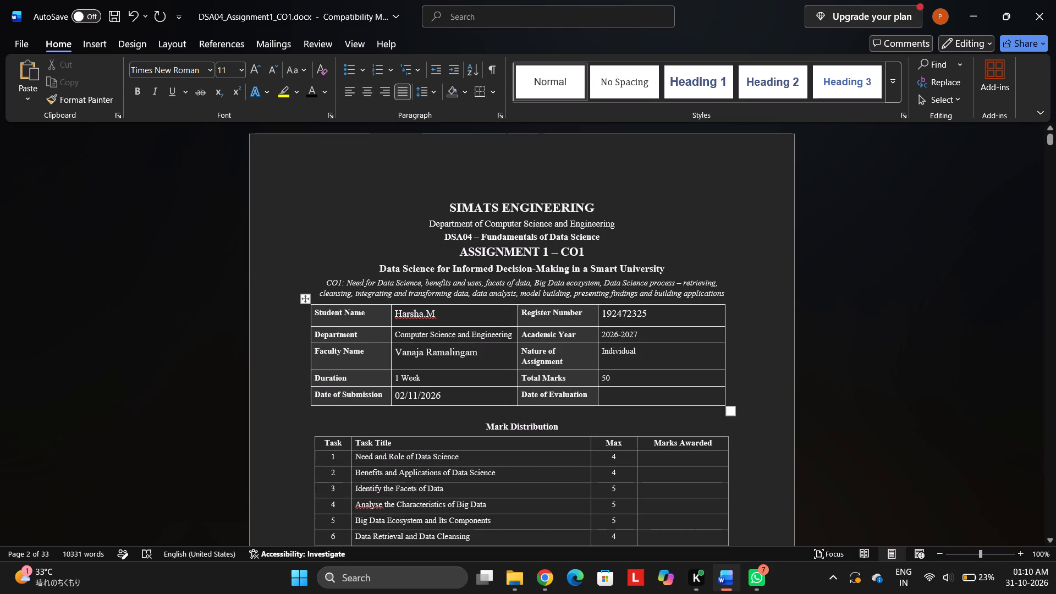
left_click(663, 332)
key("BackSpace")
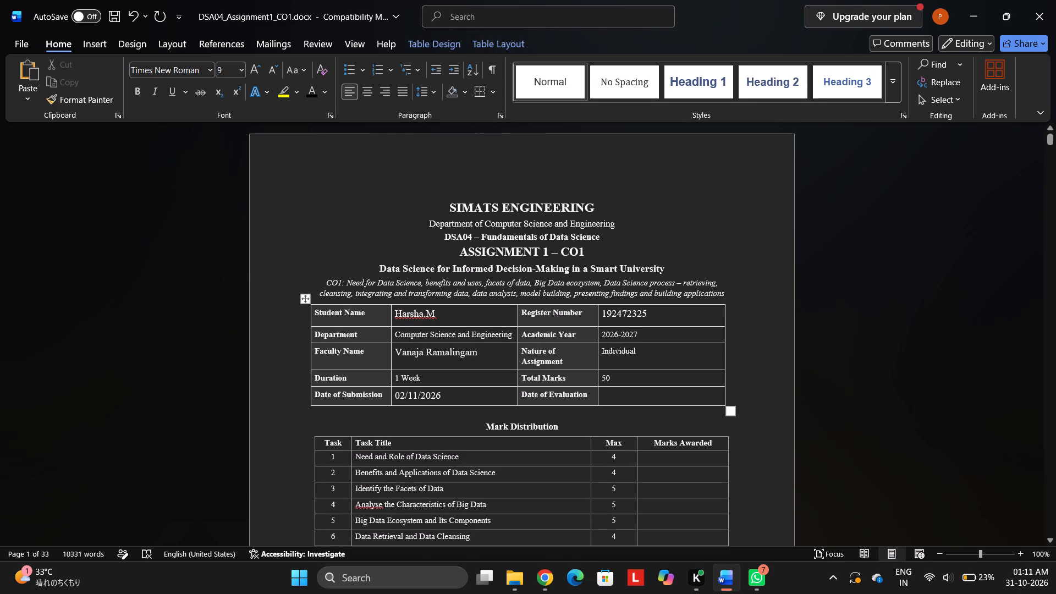
key("BackSpace")
key("BackSpace")
key("BackSpace")
key("BackSpace")
key("BackSpace")
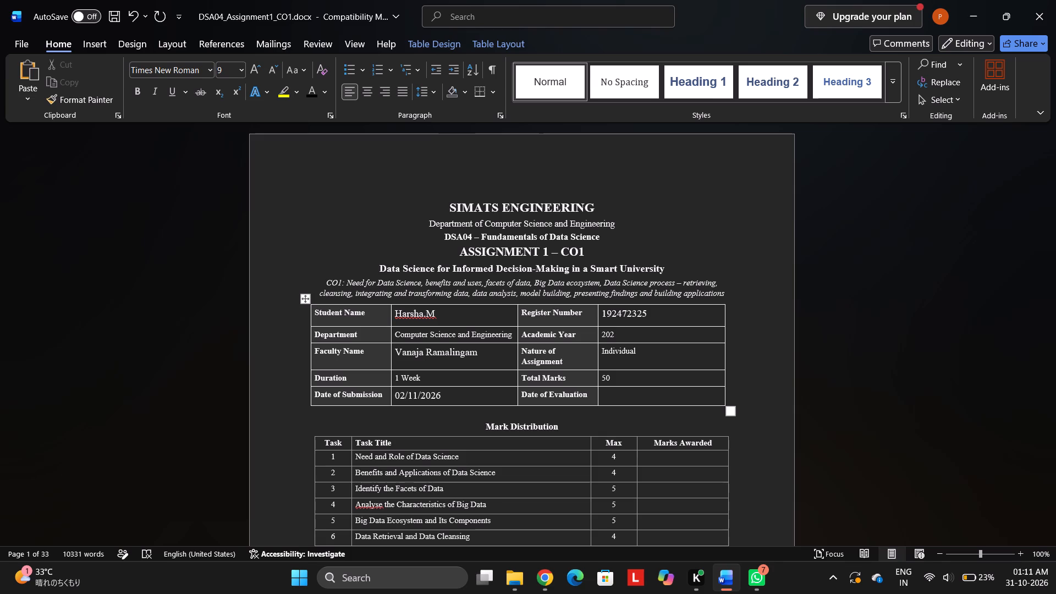
type("4-202")
key("8")
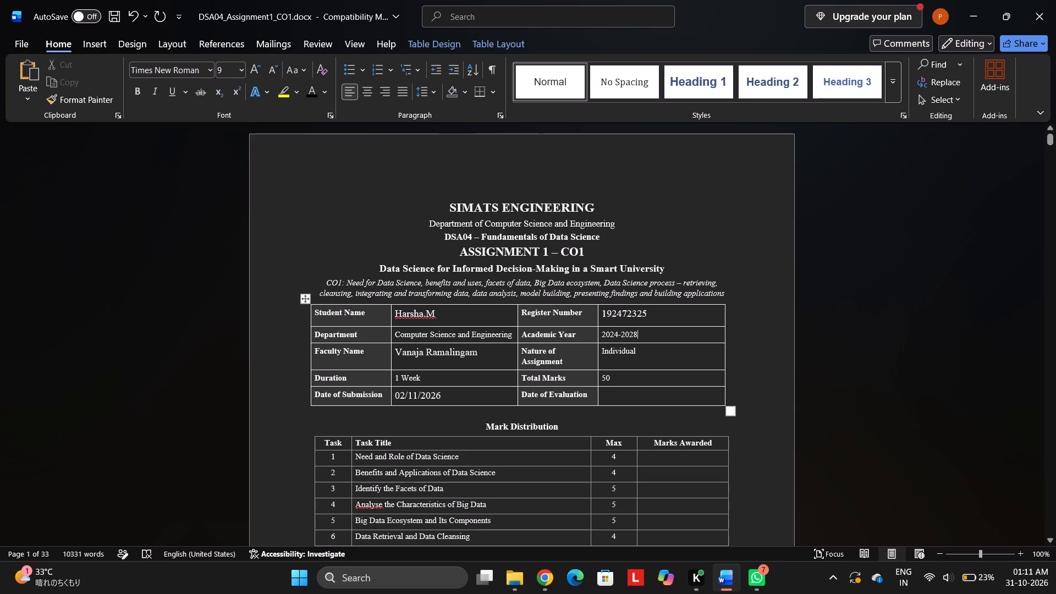
Add the title "Dr." before the faculty member's name in the cover-page details table.
scroll(679, 304, "down", 1)
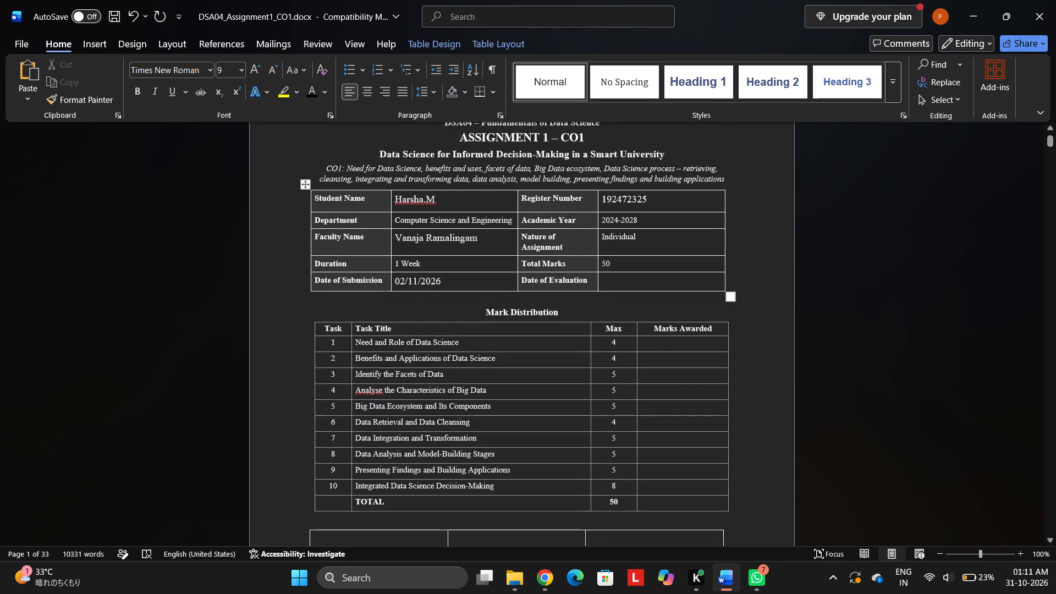
scroll(679, 304, "down", 1)
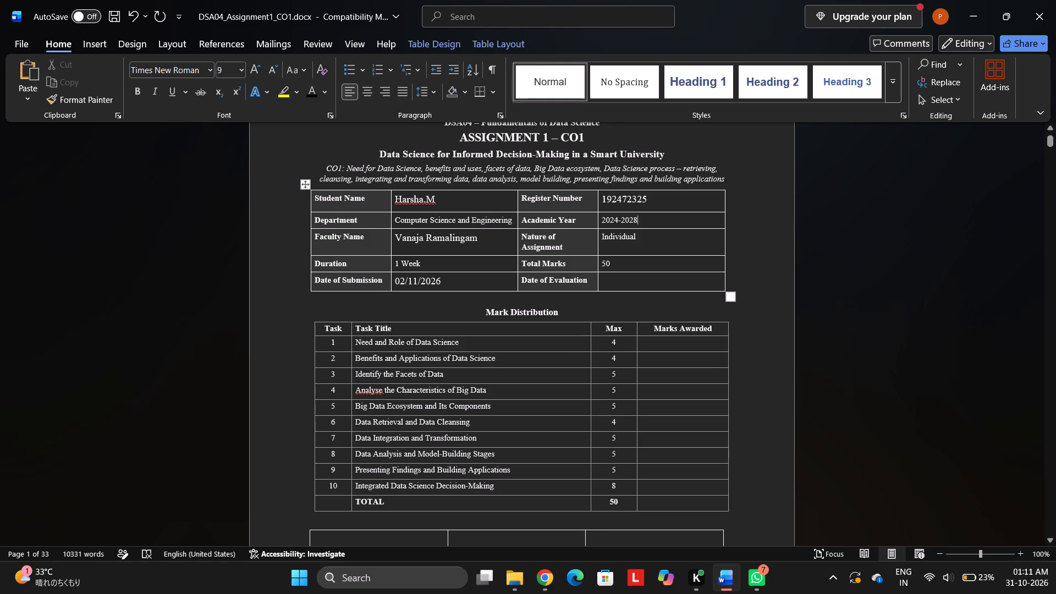
scroll(639, 273, "down", 1)
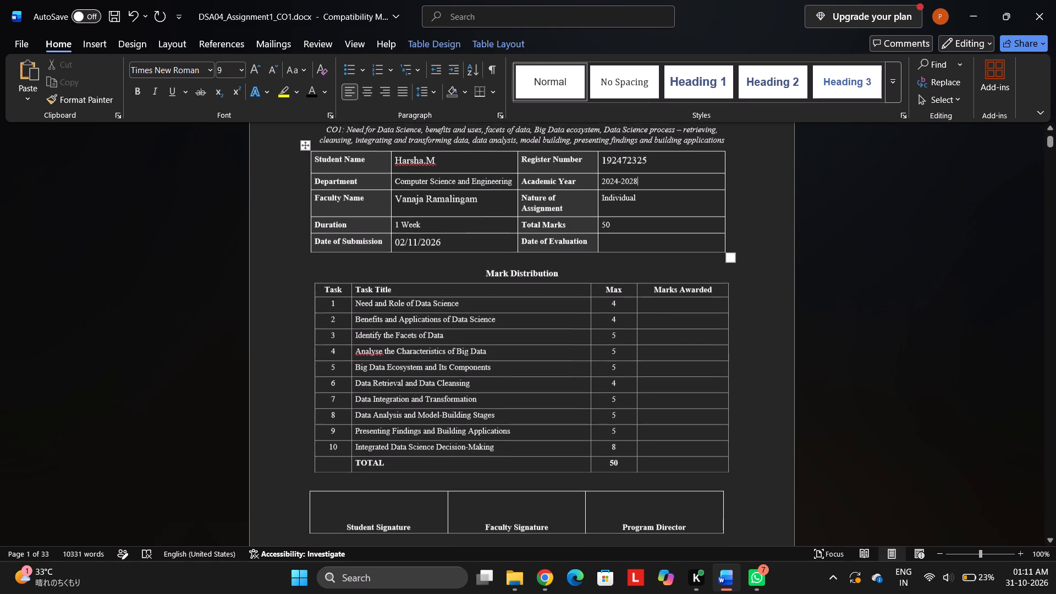
scroll(639, 273, "down", 1)
left_click(394, 200)
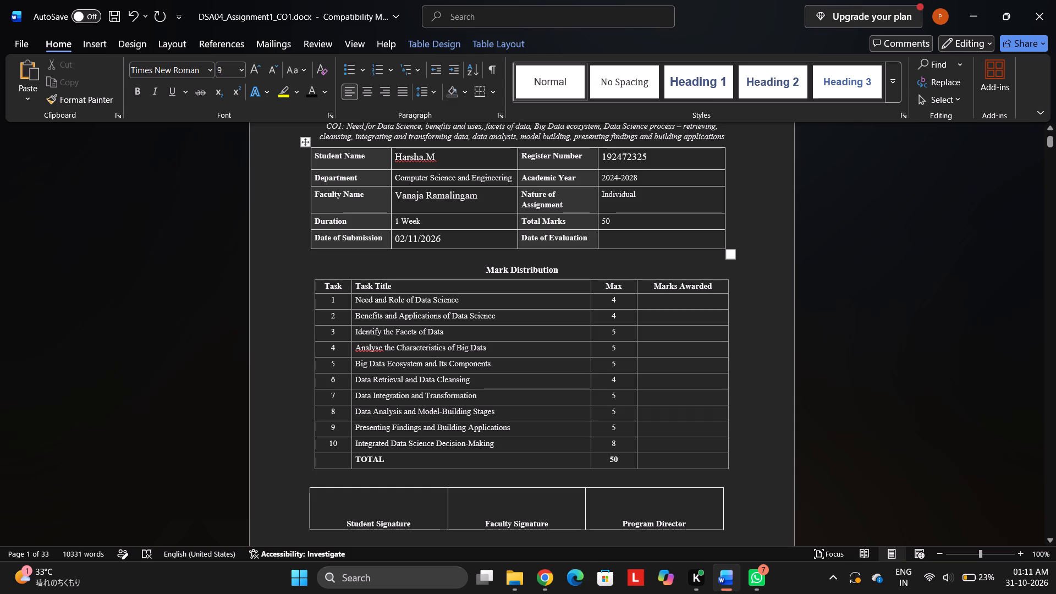
left_click(398, 197)
type("Dr")
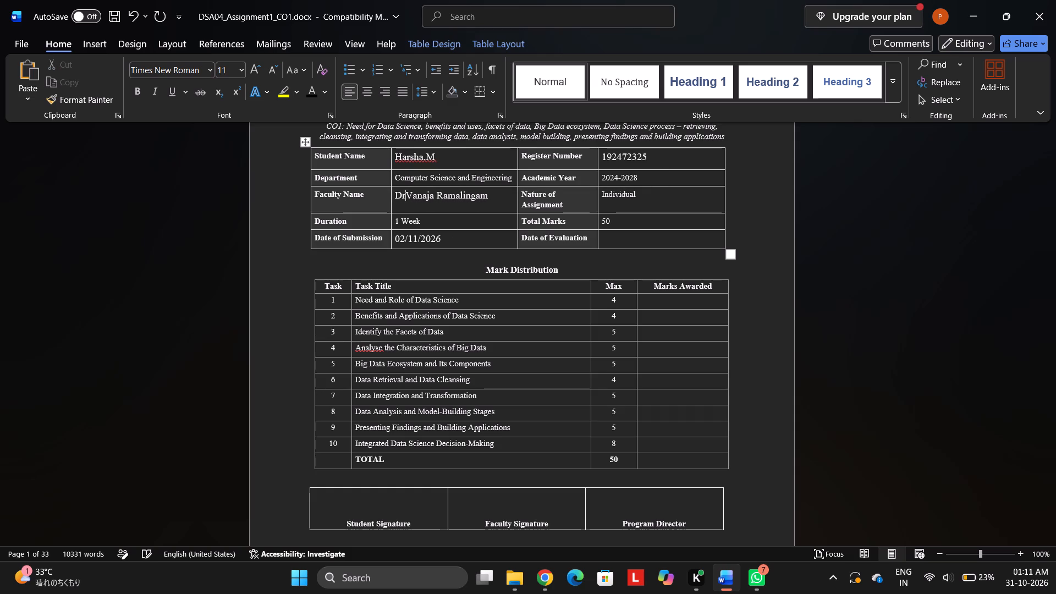
key("period")
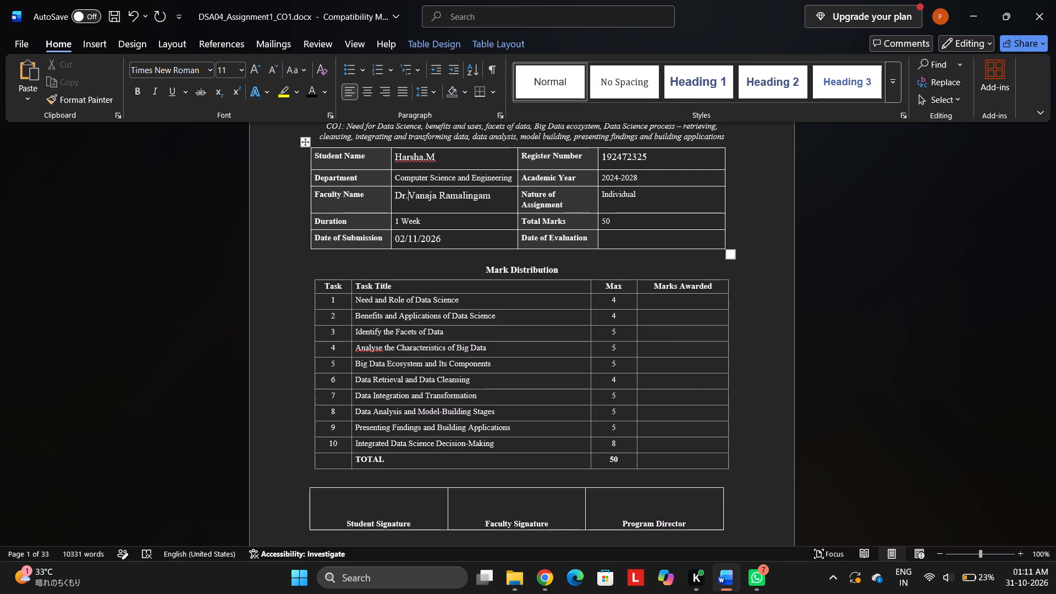
Save the assignment document.
left_click(114, 10)
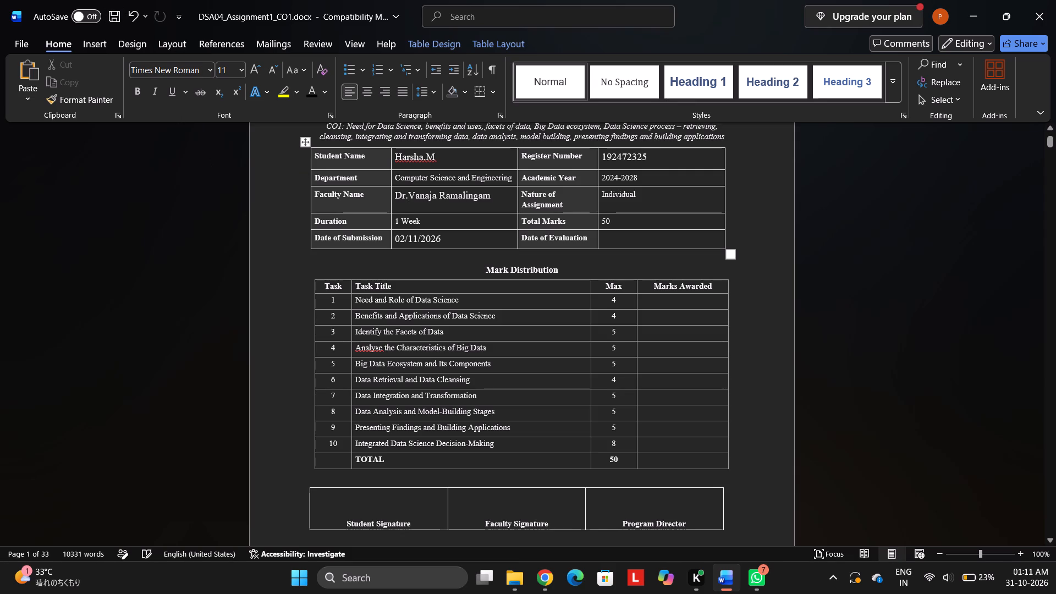
Enter 02/11/2026 as the Submission Date in the assignment details on the second page.
scroll(322, 277, "down", 2)
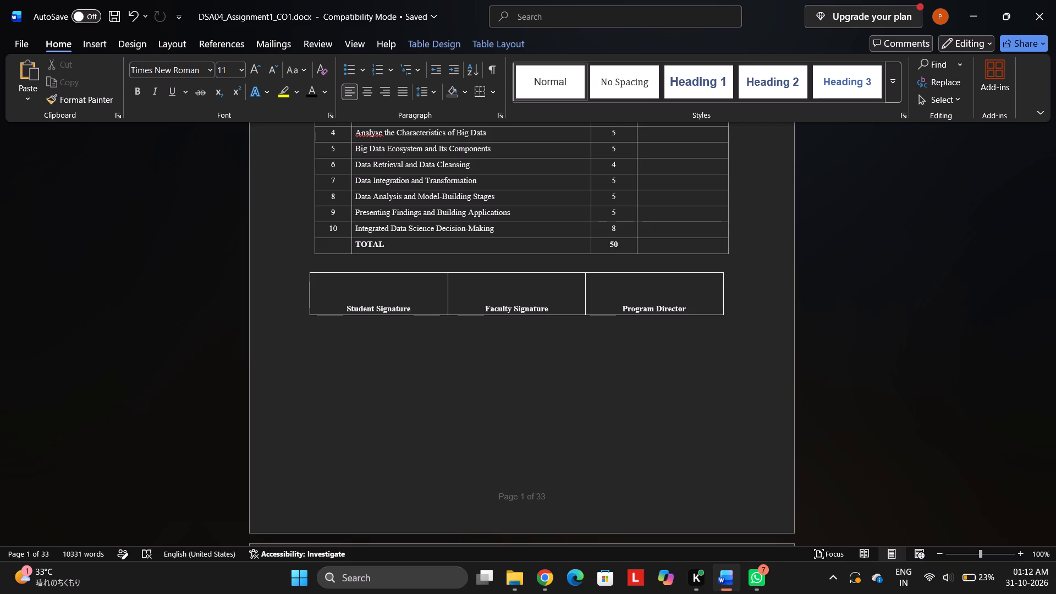
scroll(322, 277, "down", 2)
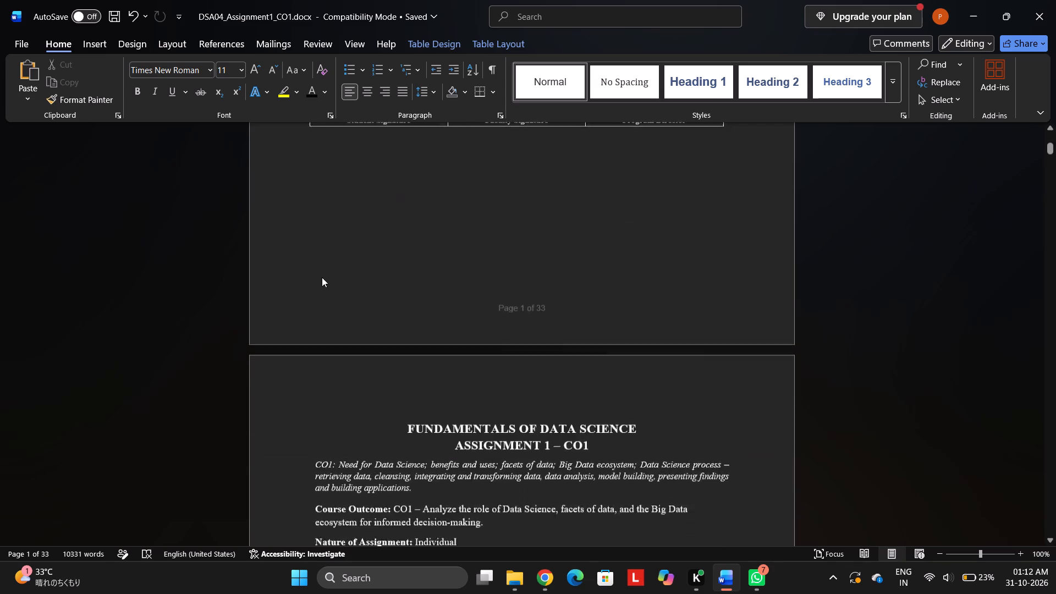
scroll(322, 277, "down", 2)
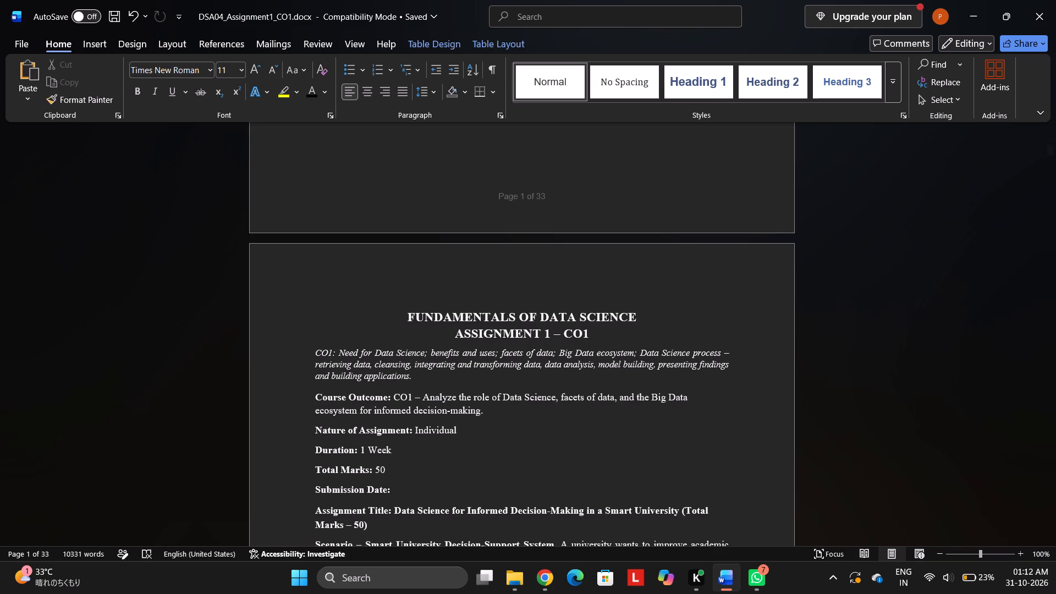
scroll(443, 337, "down", 1)
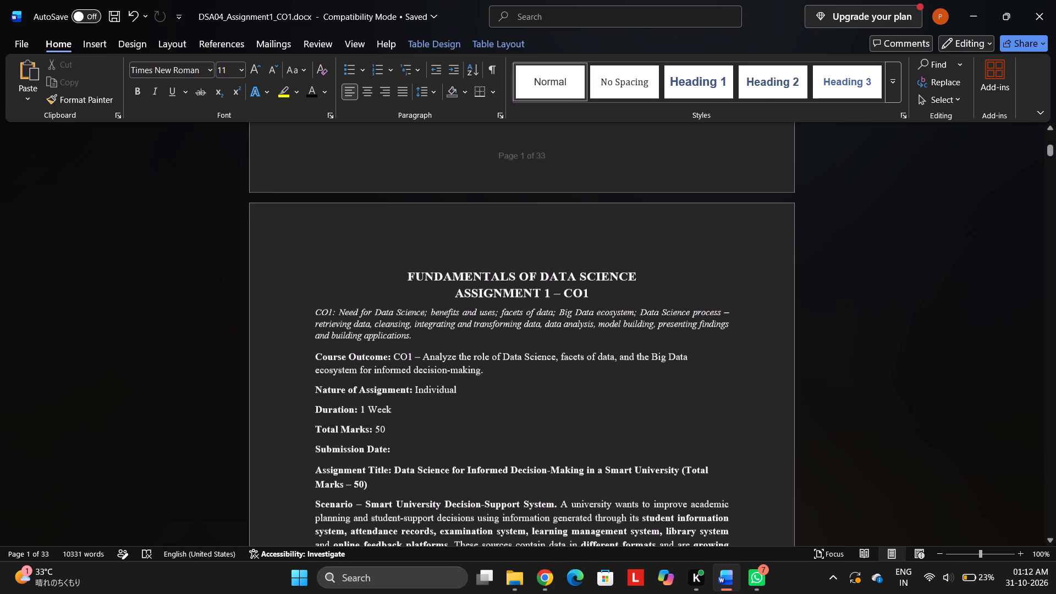
scroll(443, 337, "down", 2)
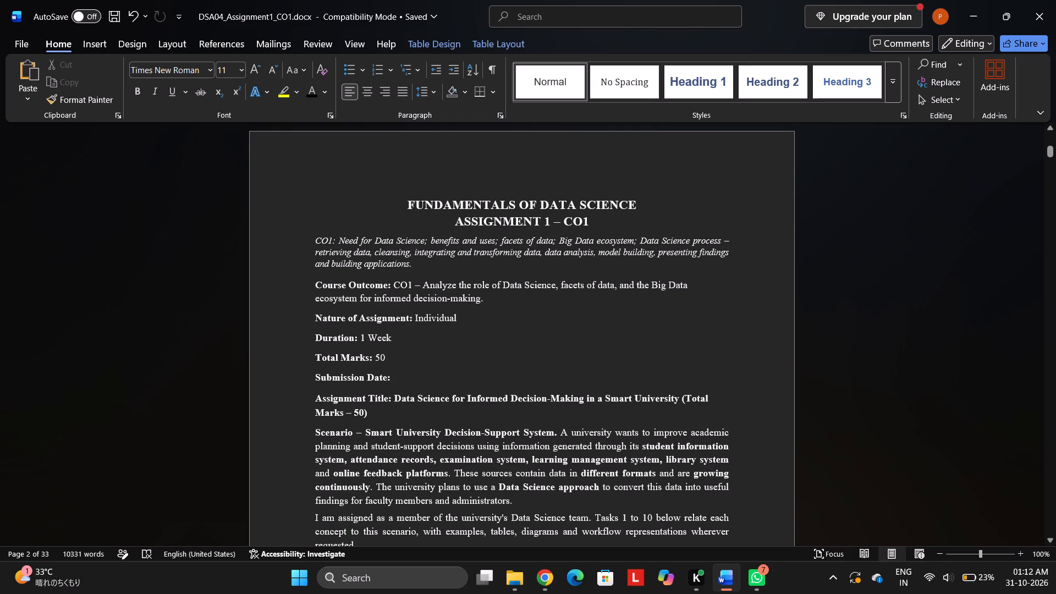
left_click(403, 376)
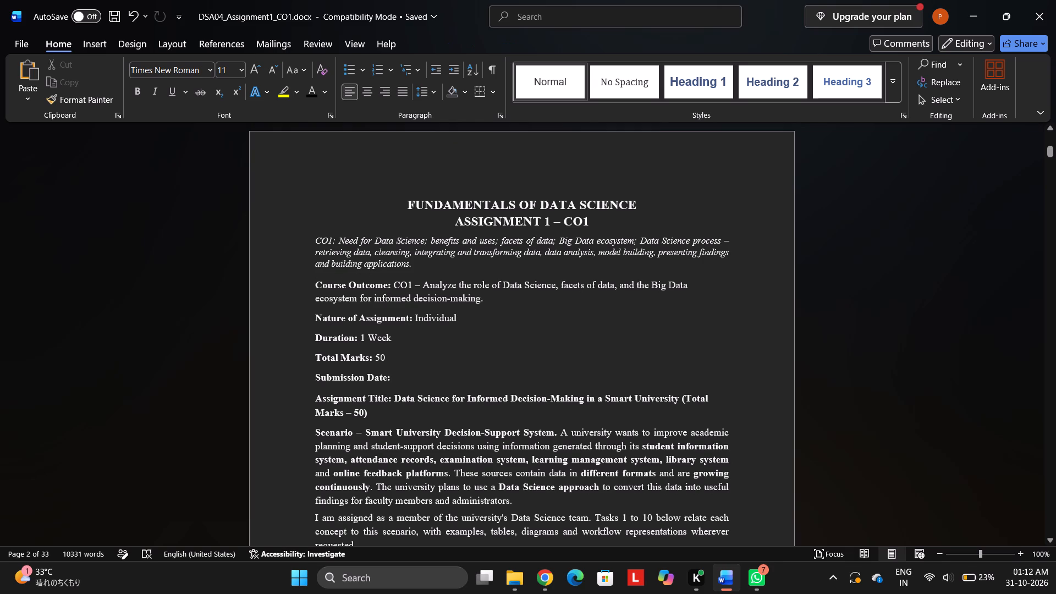
key("0")
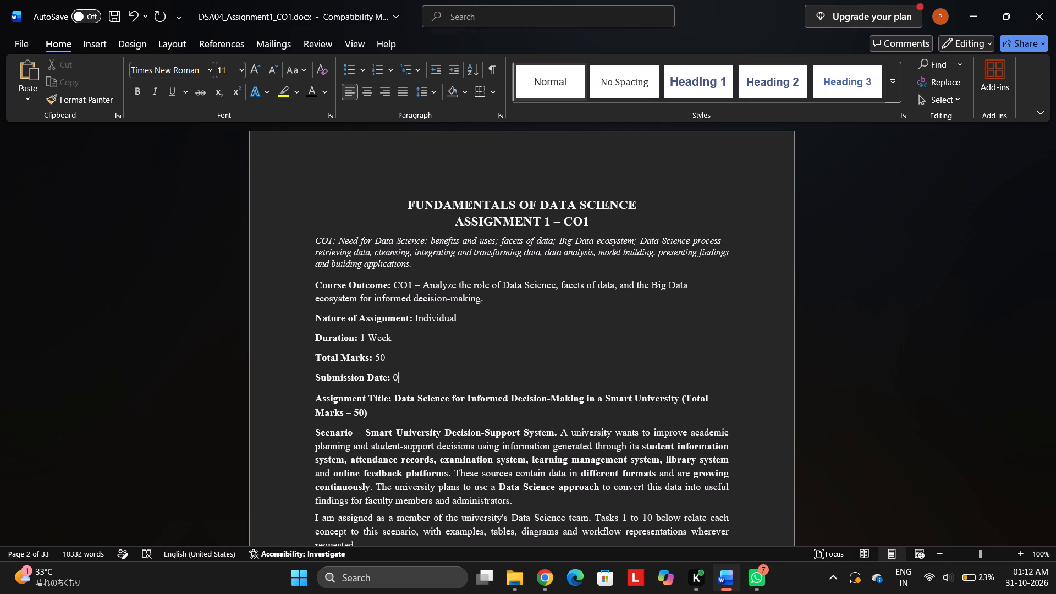
key("2")
type("/11")
type("/2026")
Review the scenario, report organisation, assumptions and Relation to CO1 sections on the second and third pages.
scroll(403, 376, "down", 1)
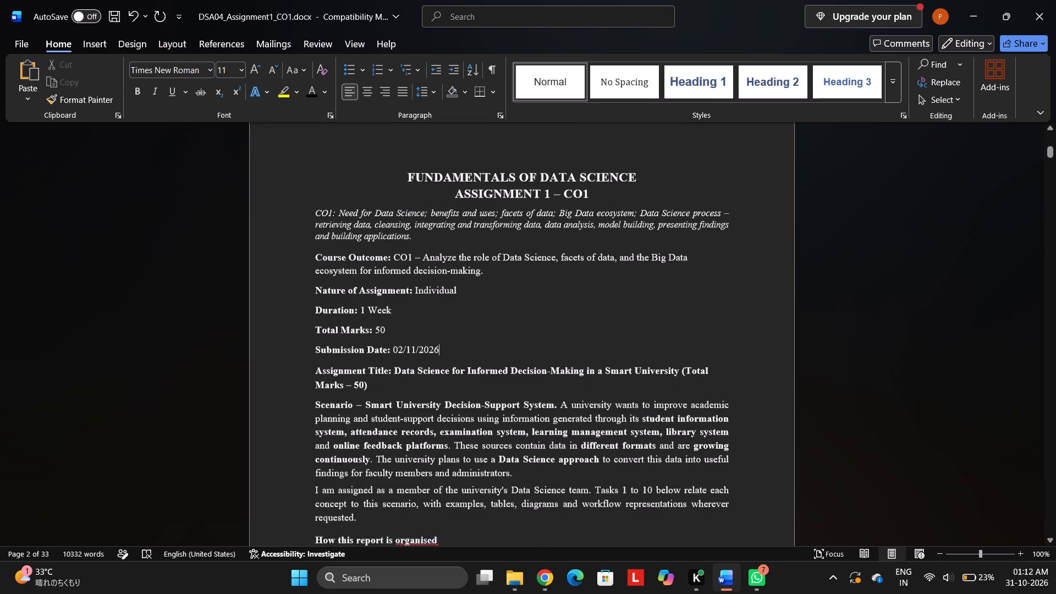
scroll(403, 376, "down", 1)
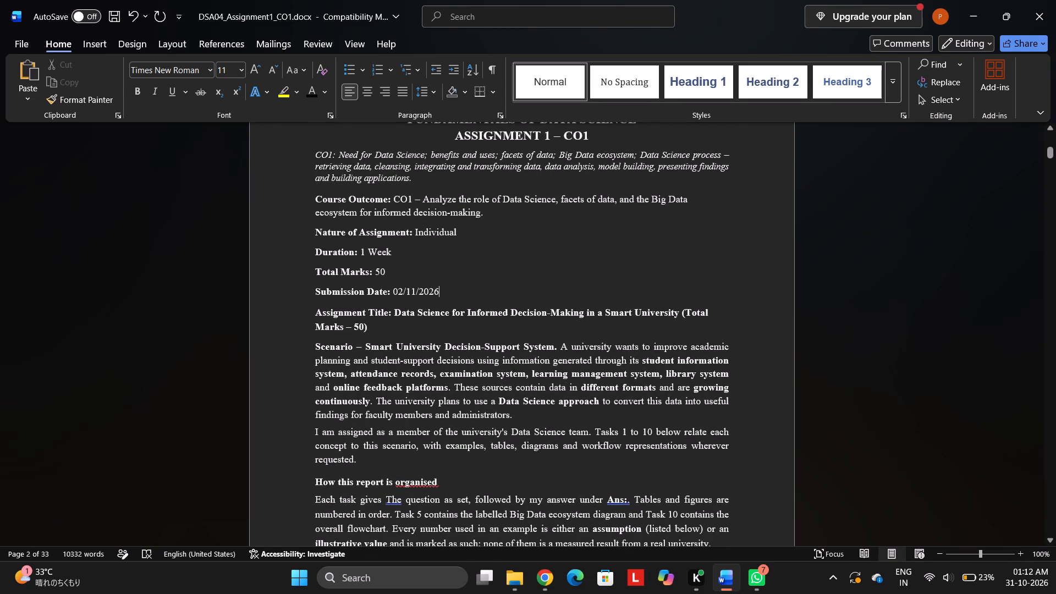
scroll(403, 376, "down", 2)
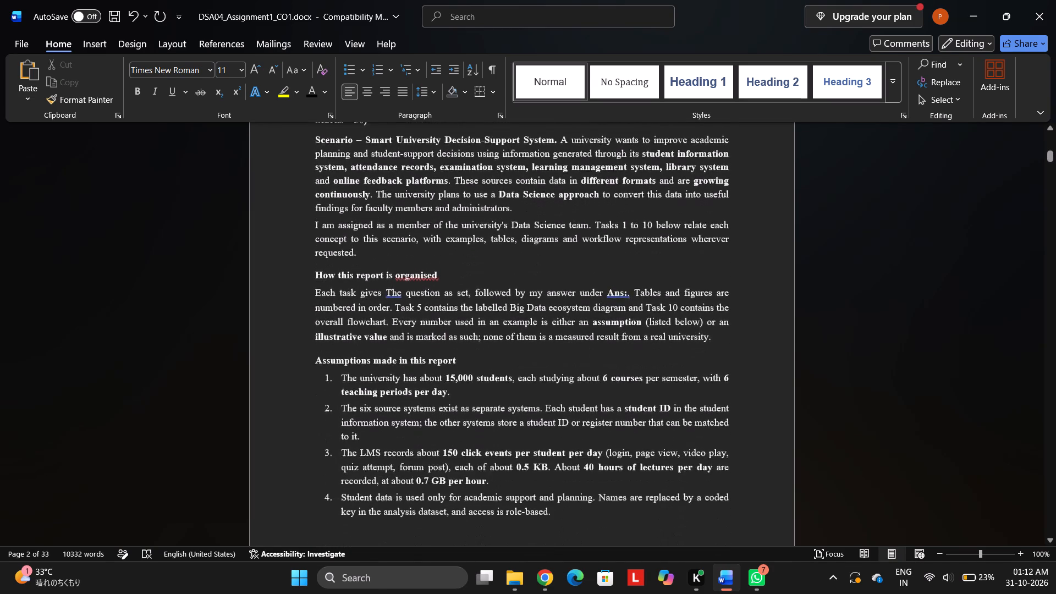
scroll(403, 376, "down", 5)
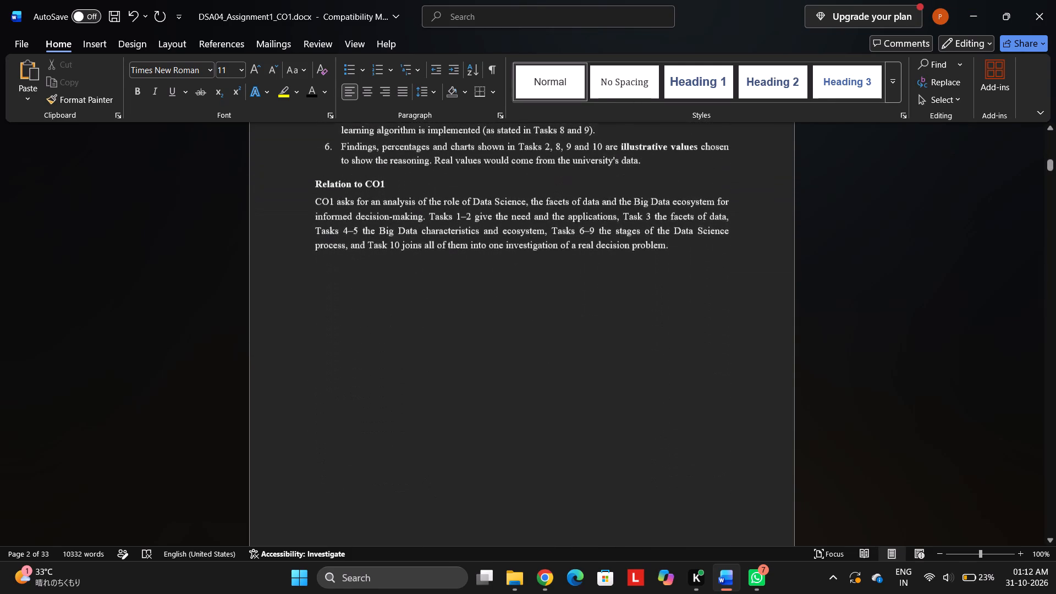
scroll(403, 376, "down", 3)
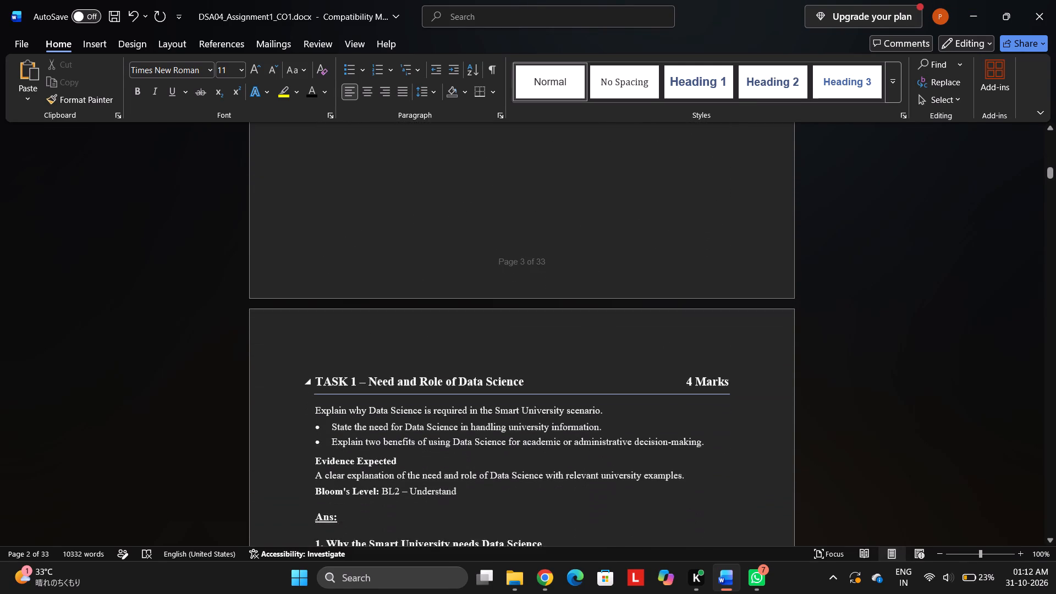
Read the Task 1 question and the answer on why the Smart University needs Data Science, including Table 1.
scroll(403, 376, "down", 1)
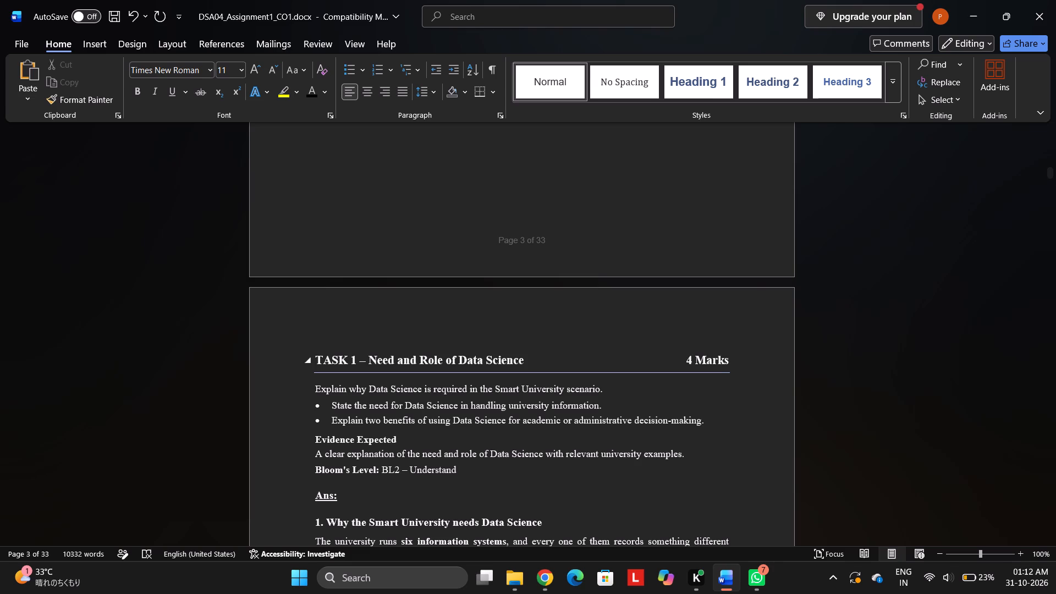
scroll(403, 376, "down", 2)
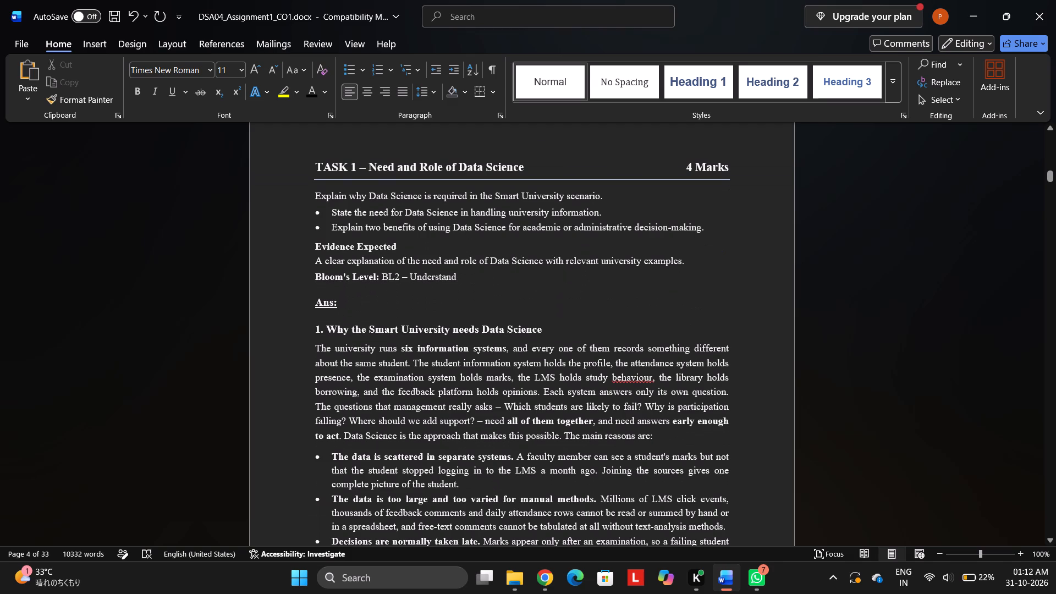
scroll(403, 376, "down", 2)
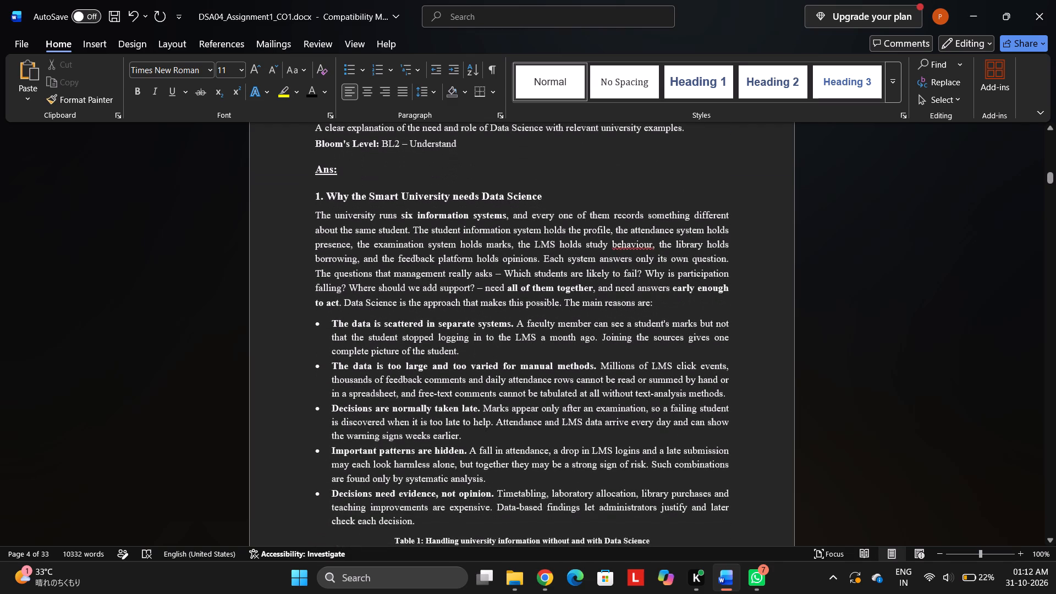
scroll(403, 376, "down", 2)
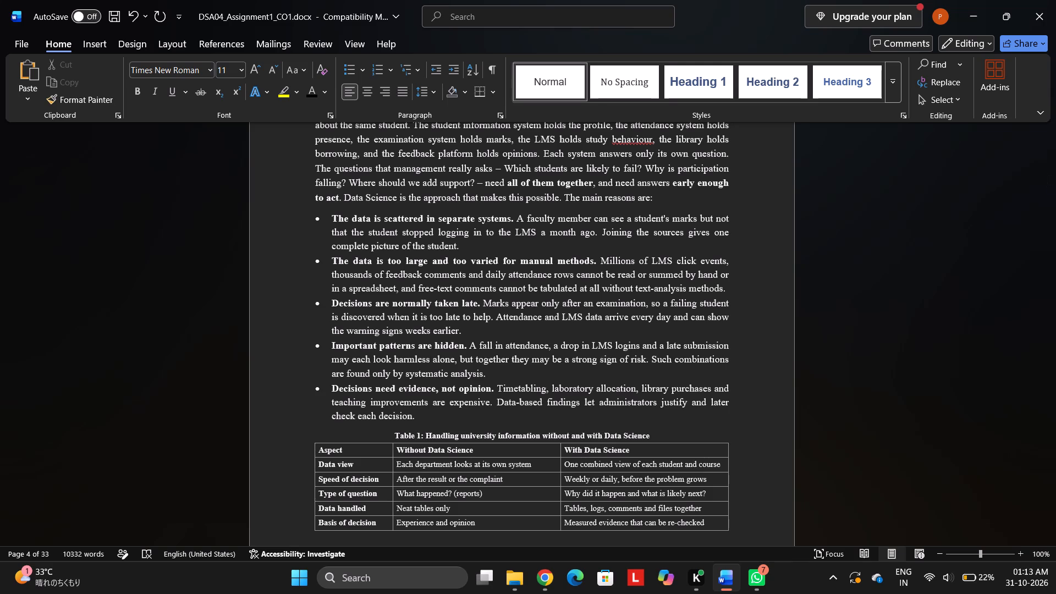
scroll(403, 376, "down", 1)
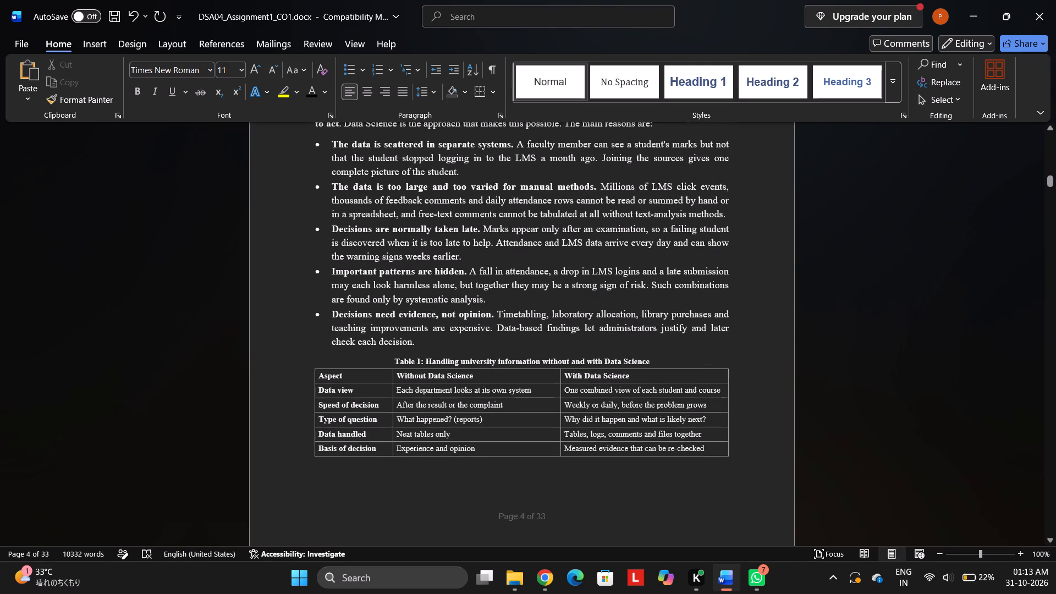
scroll(403, 376, "down", 2)
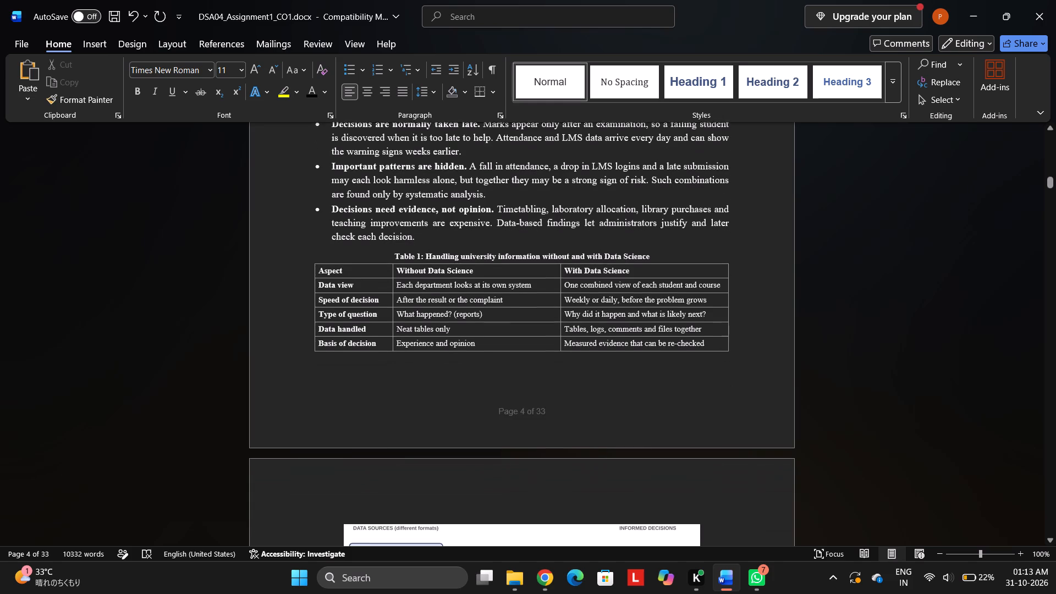
scroll(403, 376, "down", 1)
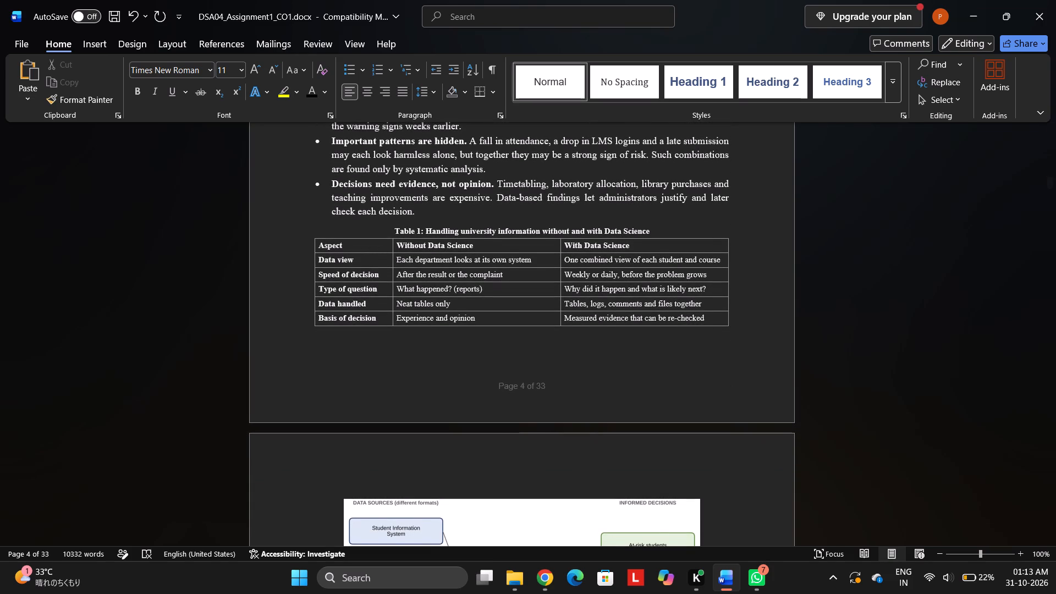
scroll(403, 376, "down", 1)
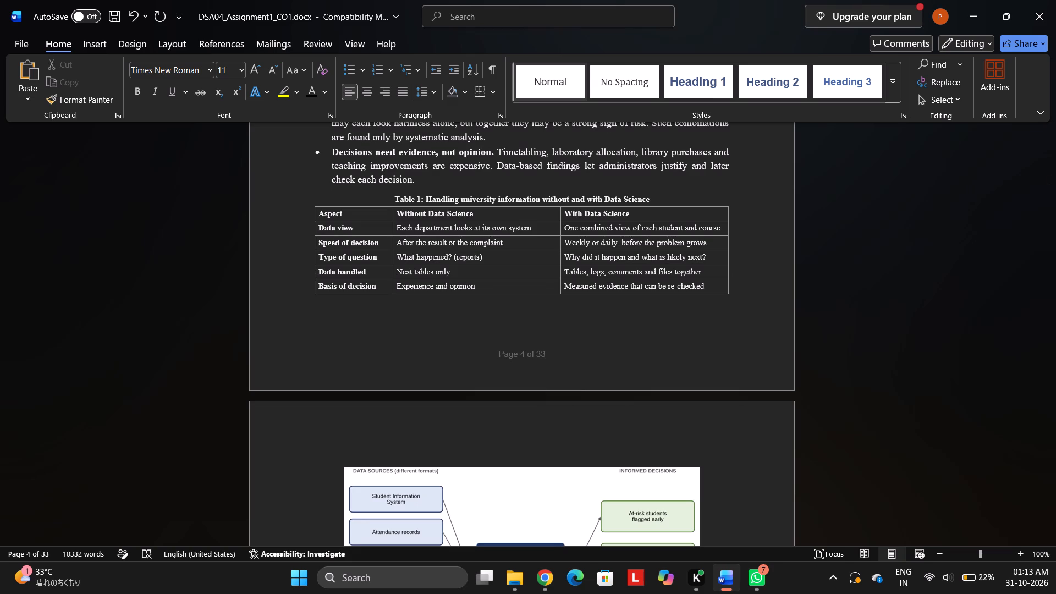
Examine Figure 1 and the section on the role of Data Science with Table 2 in the Task 1 answer.
scroll(403, 376, "down", 1)
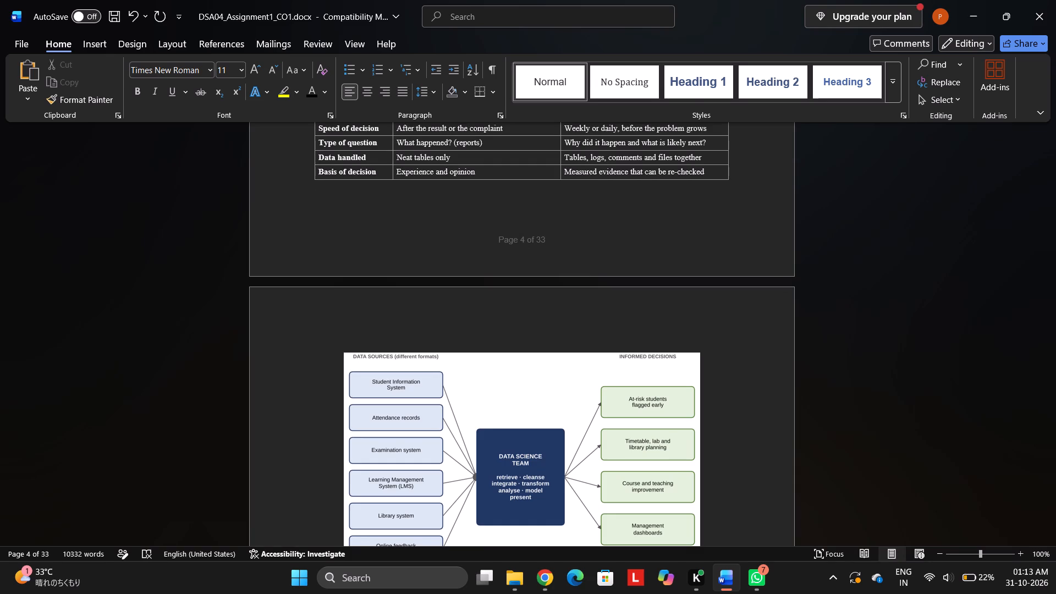
scroll(403, 376, "down", 2)
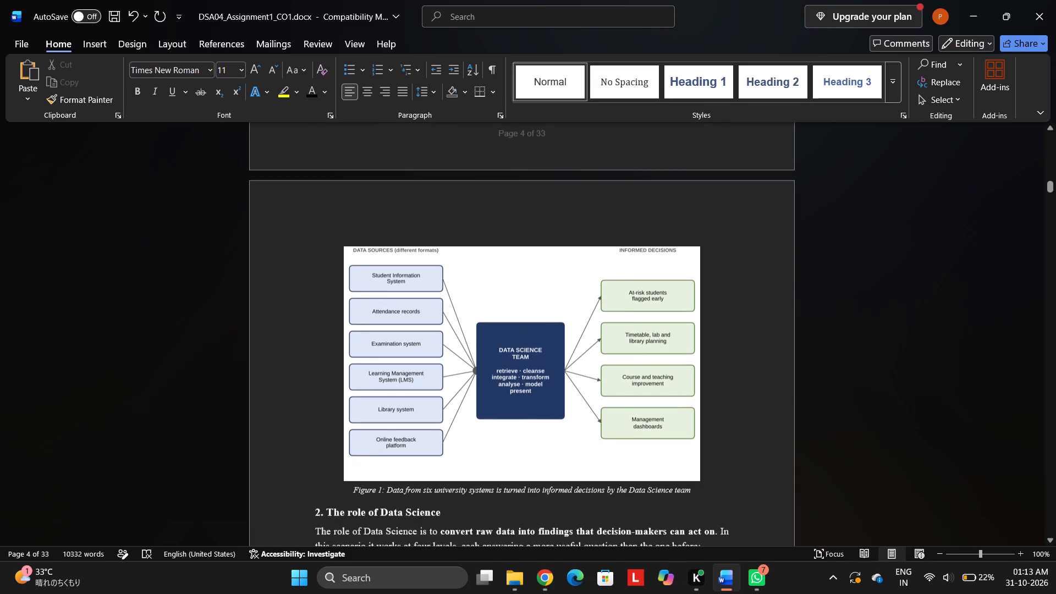
scroll(403, 376, "down", 1)
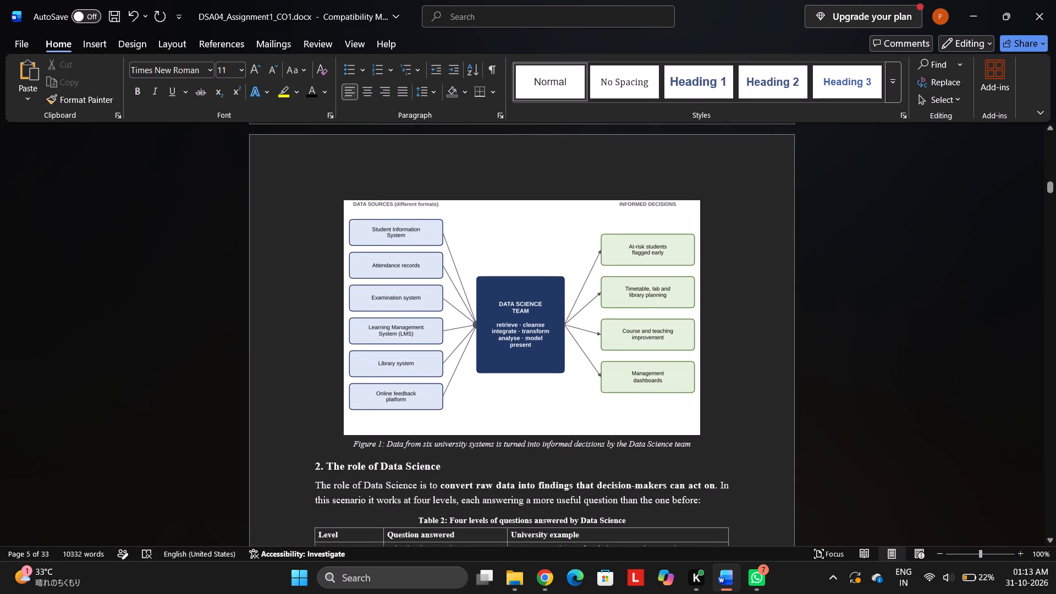
scroll(403, 376, "down", 1)
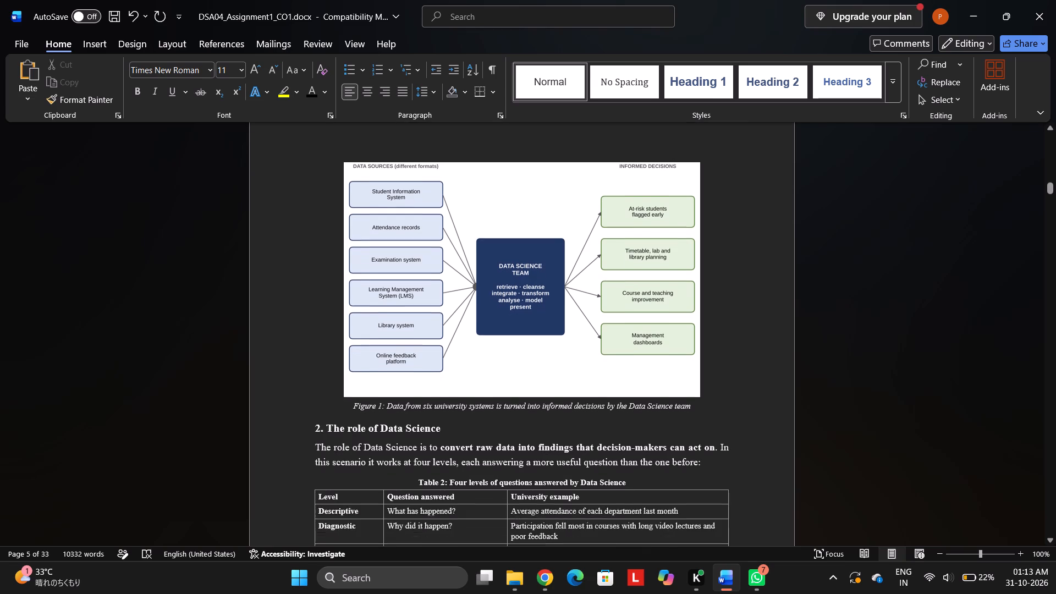
scroll(403, 376, "down", 1)
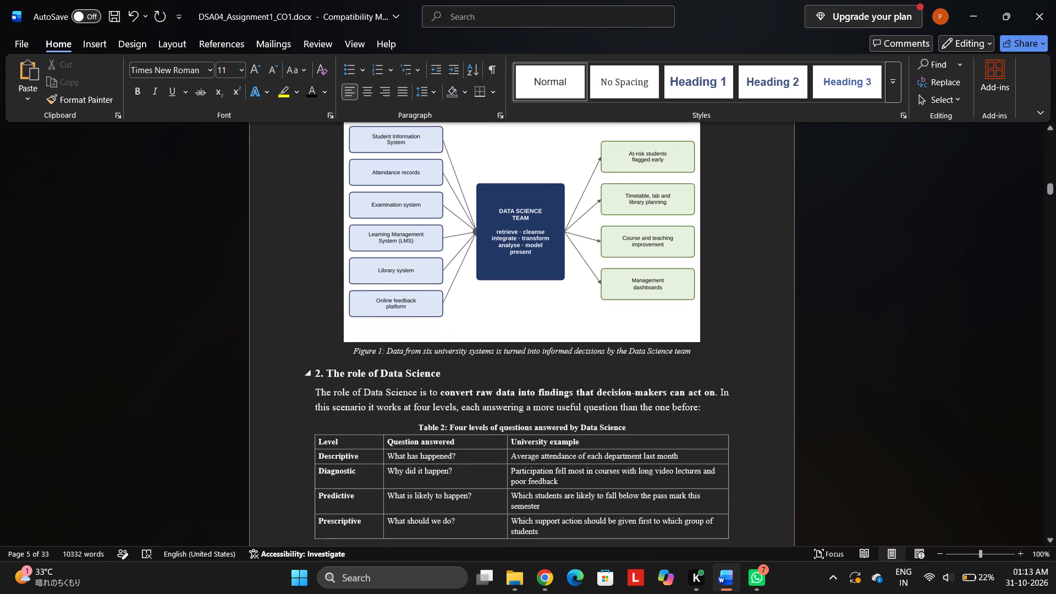
scroll(403, 376, "down", 1)
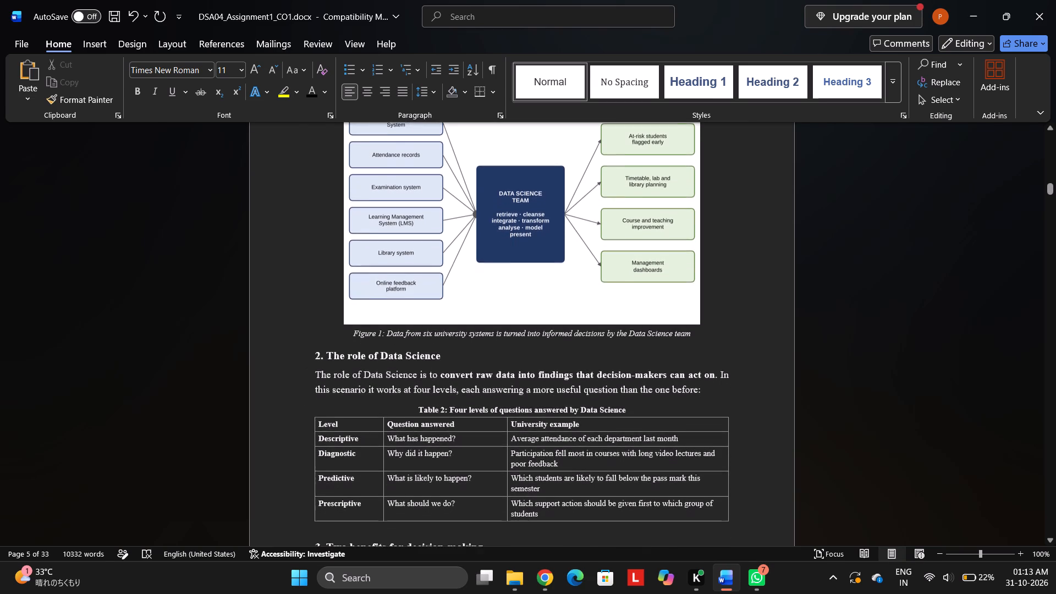
scroll(403, 376, "down", 2)
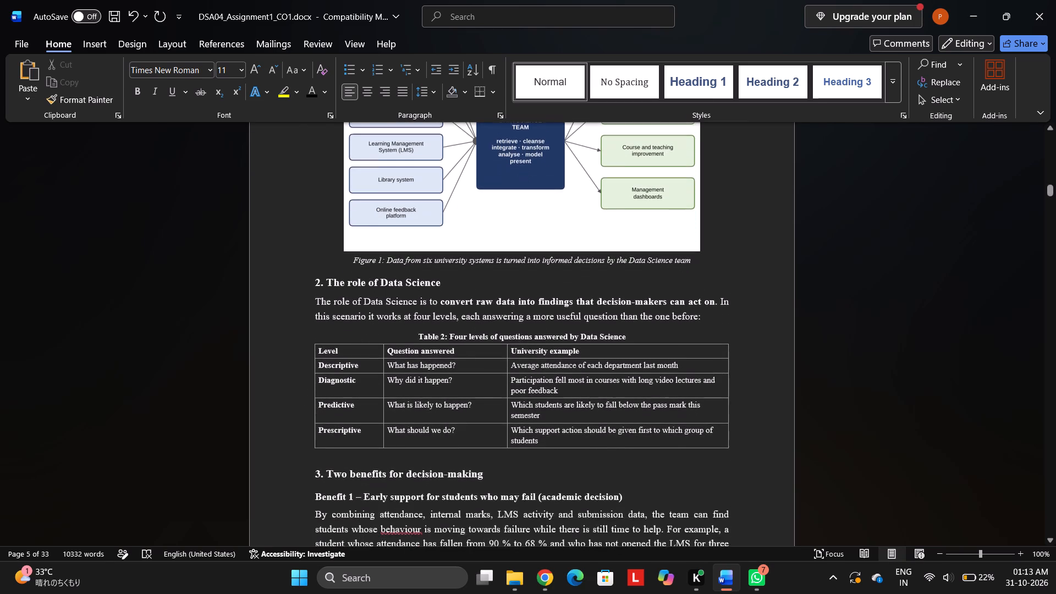
Read the two benefits for decision-making and the conclusion of Task 1 on the fifth and sixth pages.
scroll(403, 376, "down", 1)
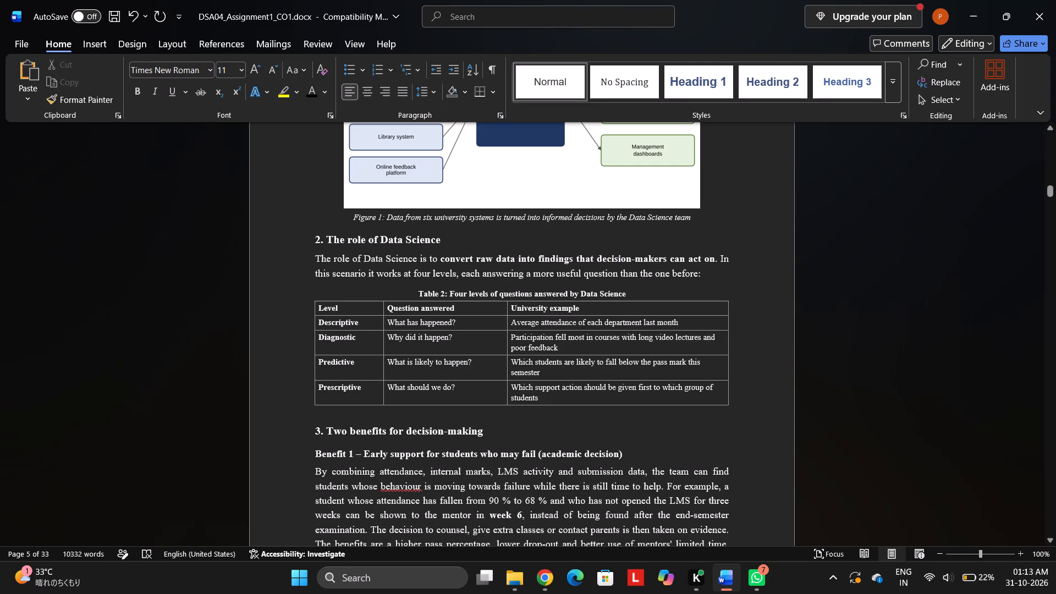
scroll(403, 376, "down", 1)
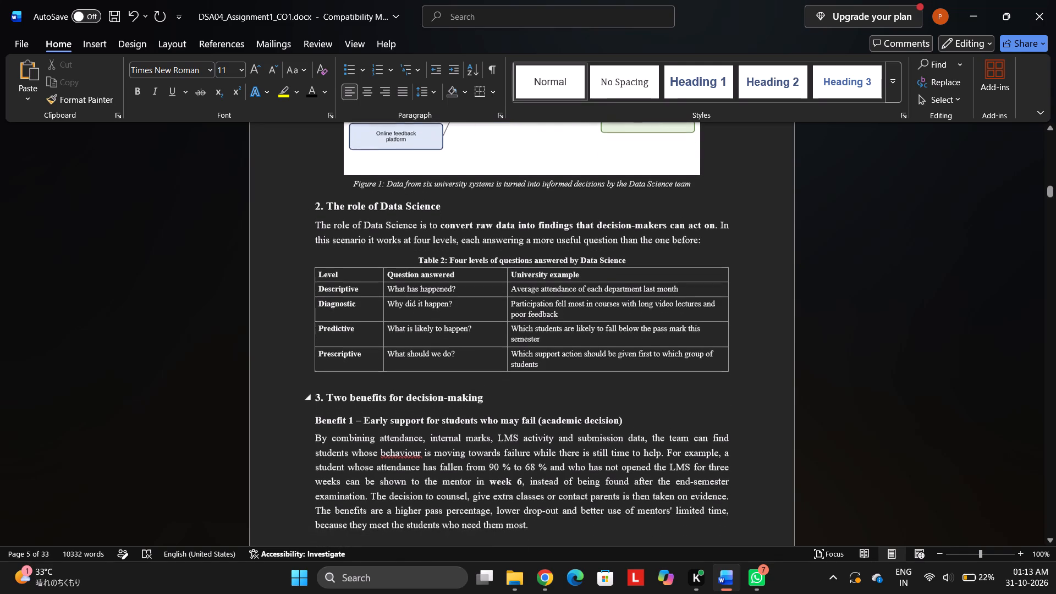
scroll(403, 376, "down", 2)
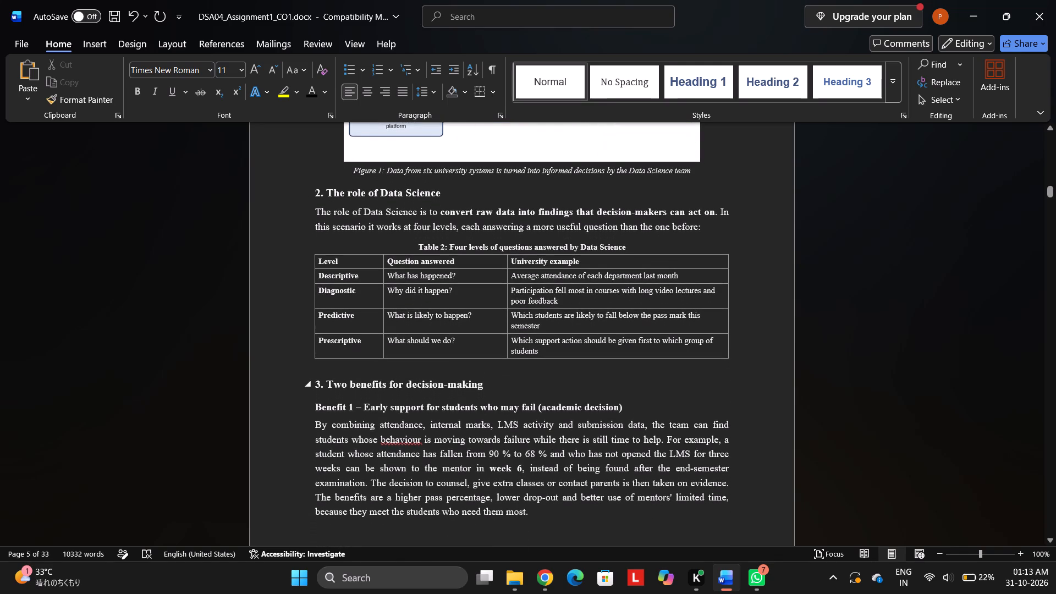
scroll(403, 376, "down", 1)
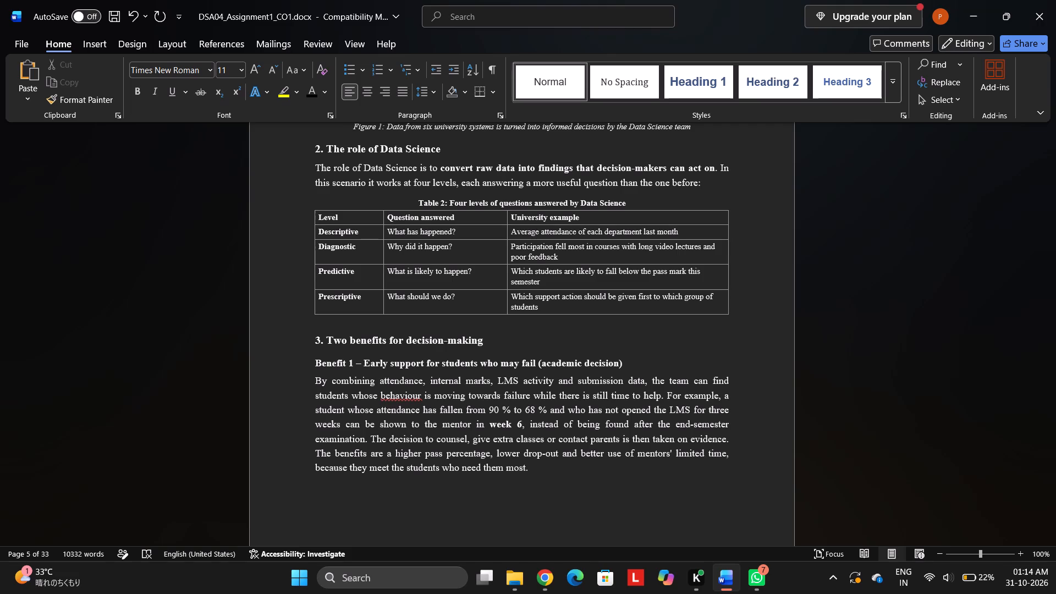
scroll(403, 376, "down", 2)
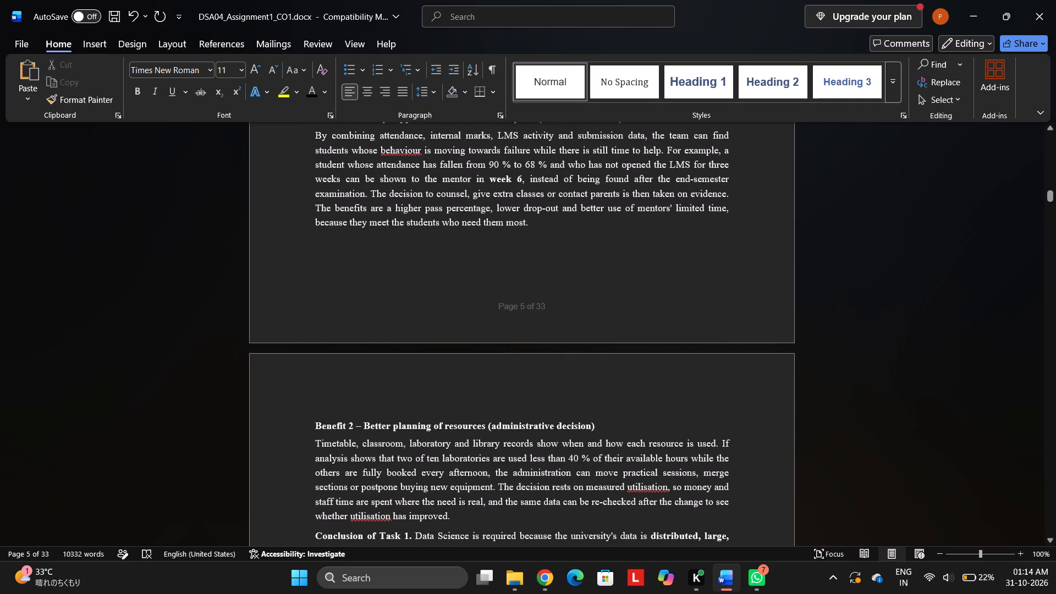
scroll(403, 376, "down", 1)
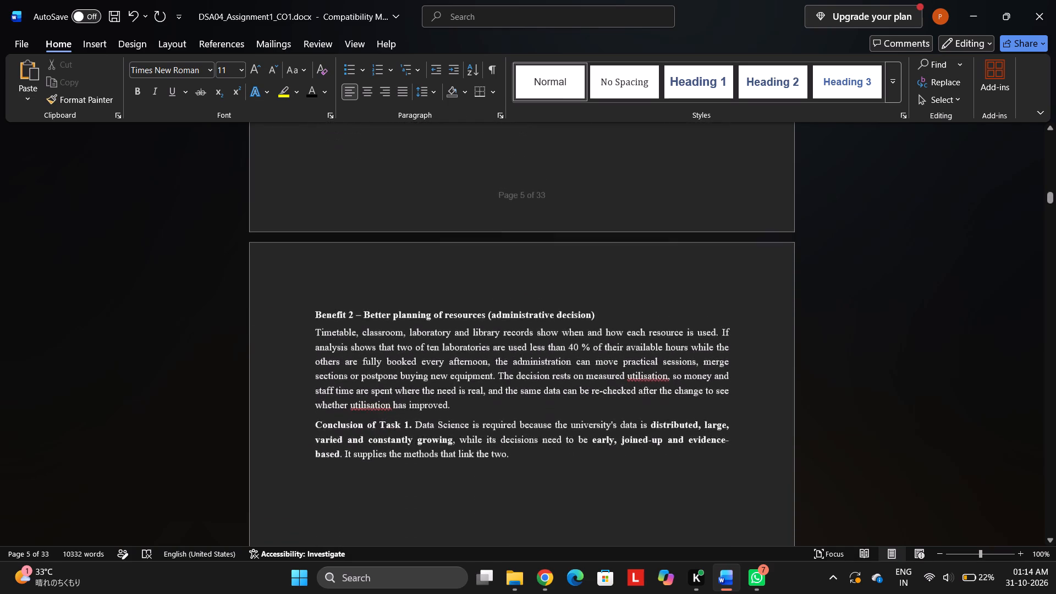
scroll(403, 376, "down", 1)
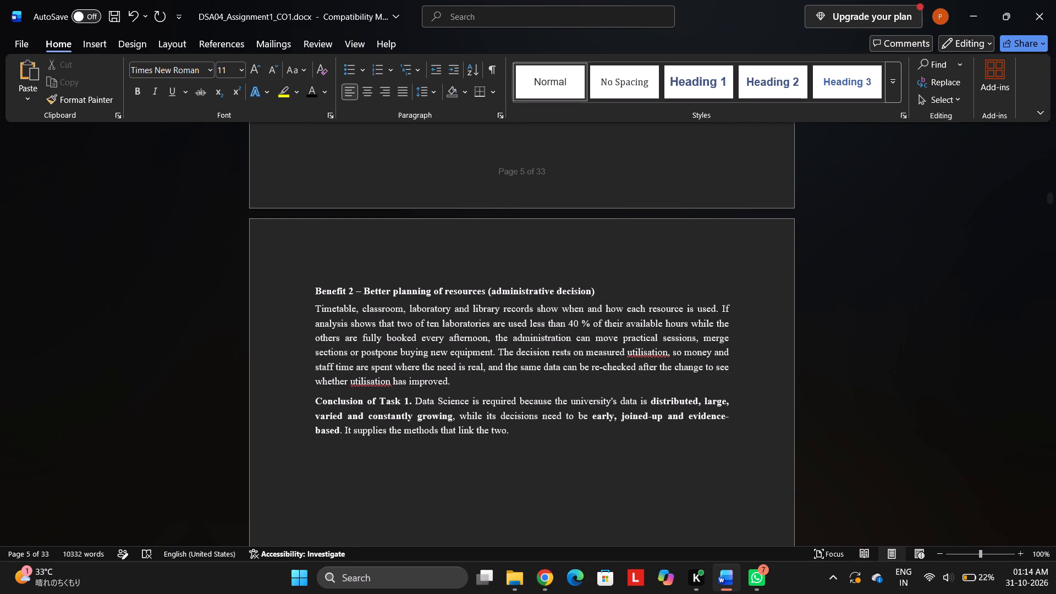
scroll(403, 376, "down", 1)
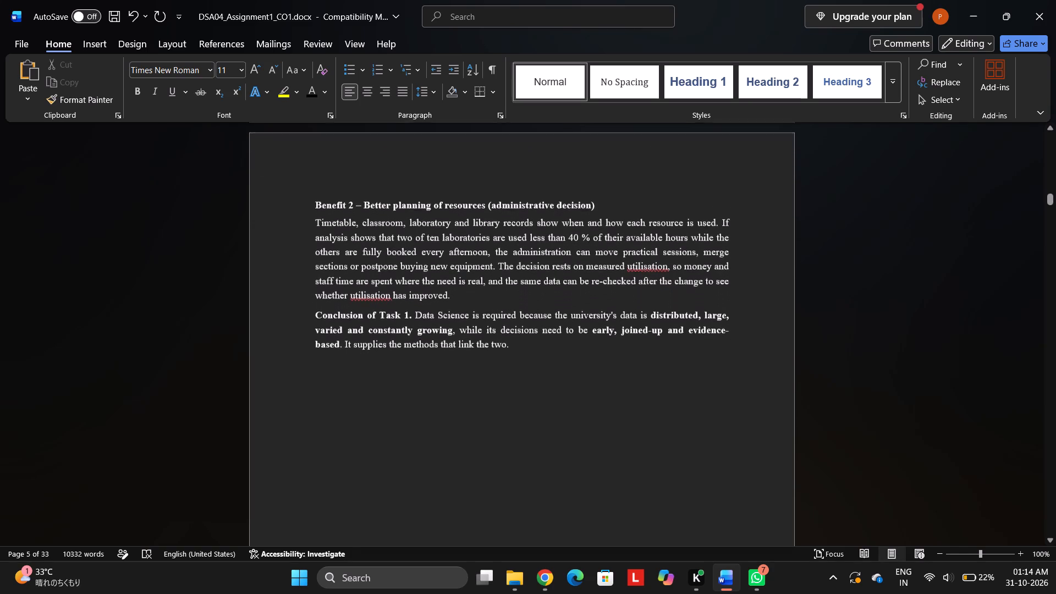
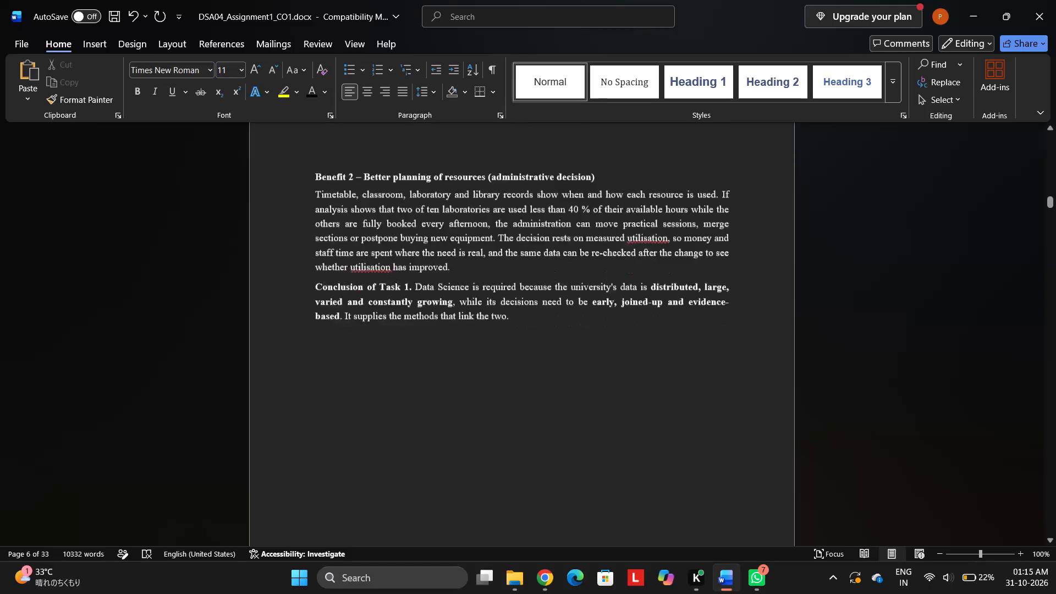
Read the Task 2 question and the answer on applications of Data Science in the university, including Table 3.
scroll(421, 337, "down", 4)
double_click(429, 225)
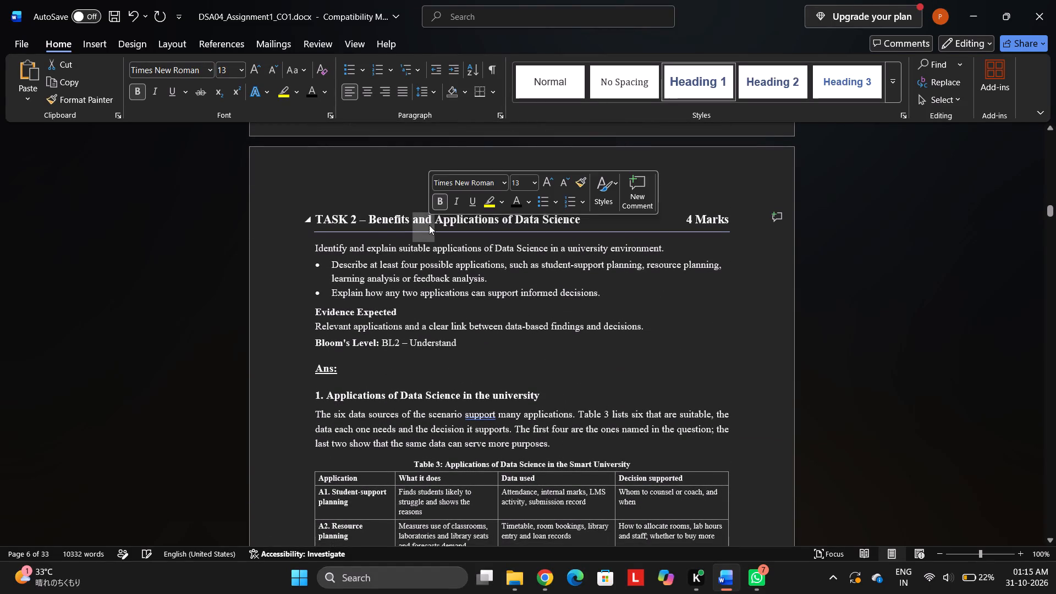
left_click(459, 267)
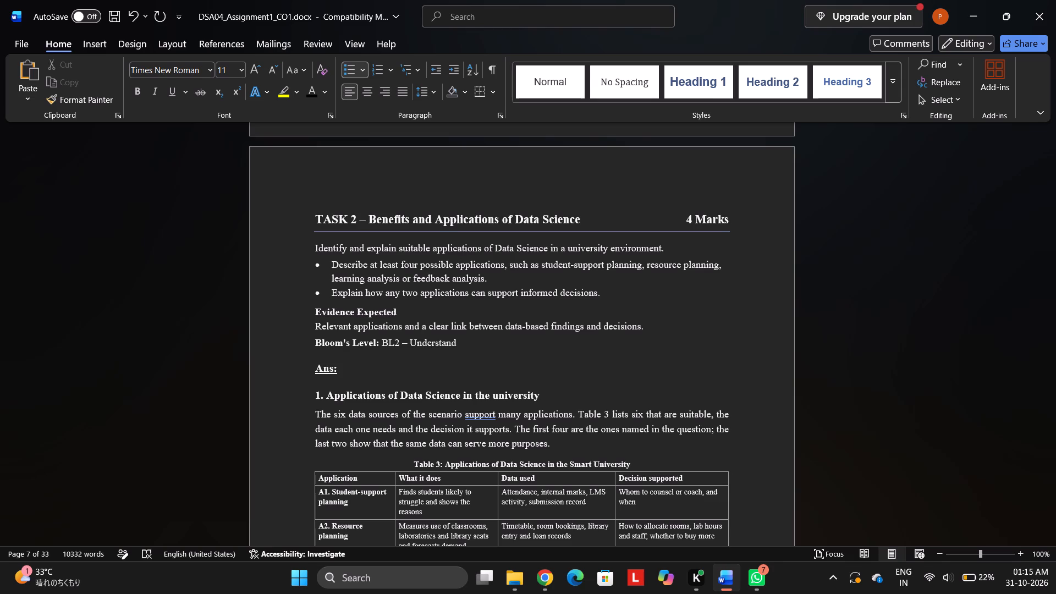
scroll(459, 267, "down", 1)
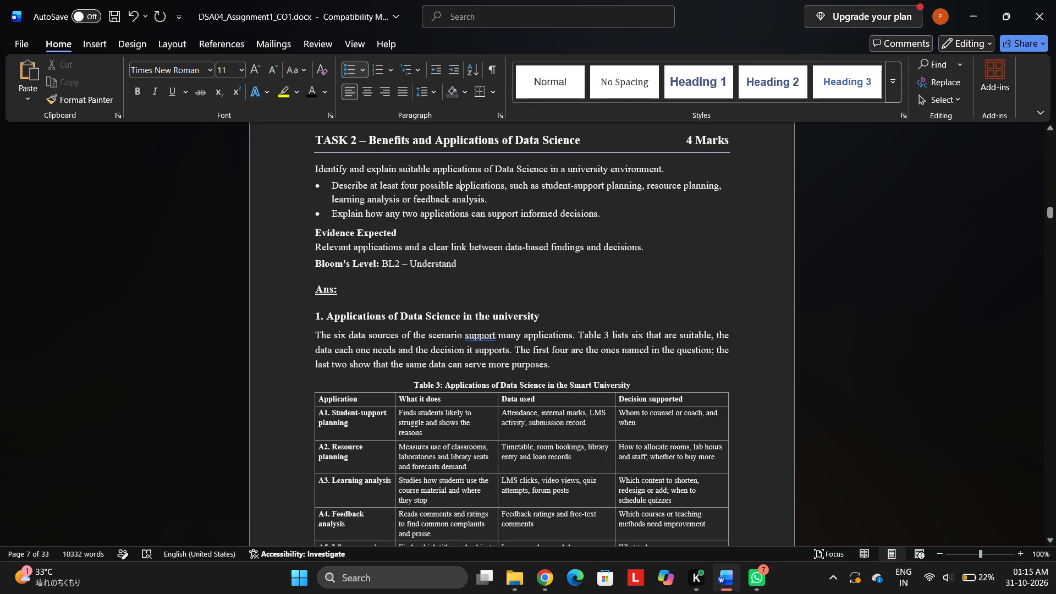
scroll(459, 267, "down", 1)
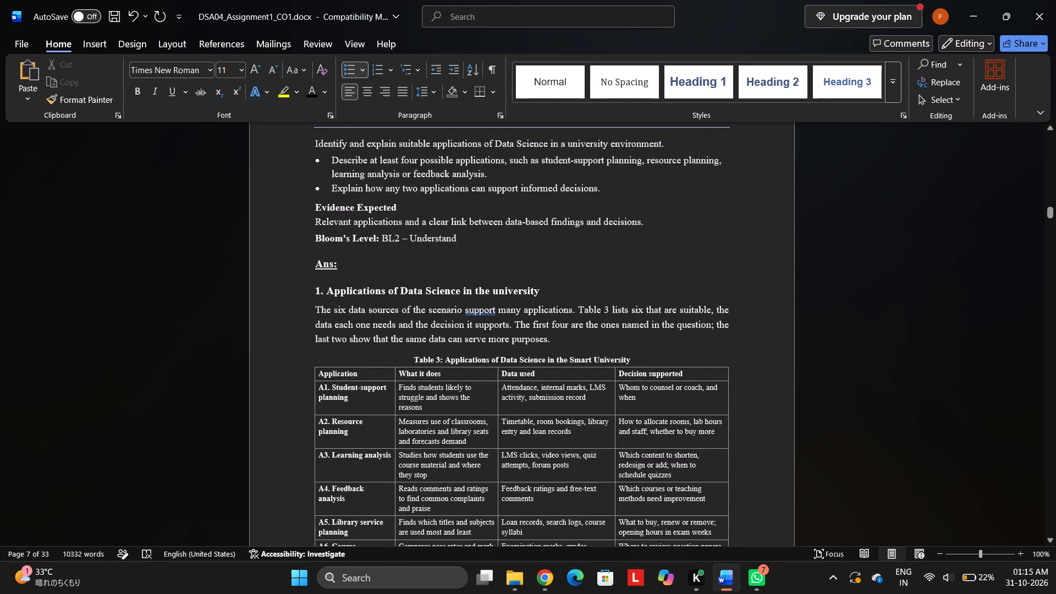
scroll(468, 345, "down", 2)
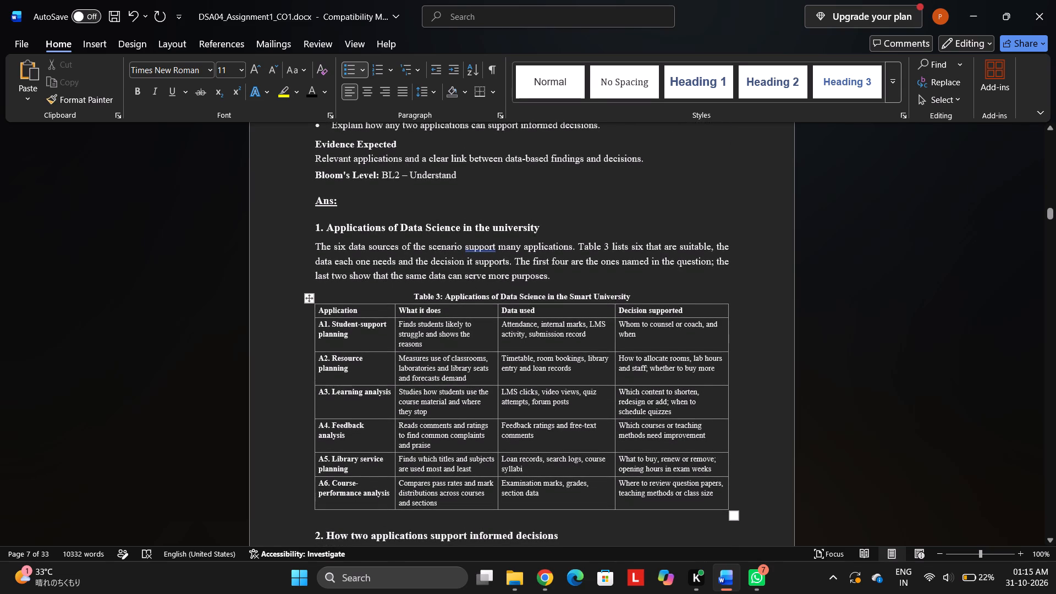
scroll(468, 345, "down", 1)
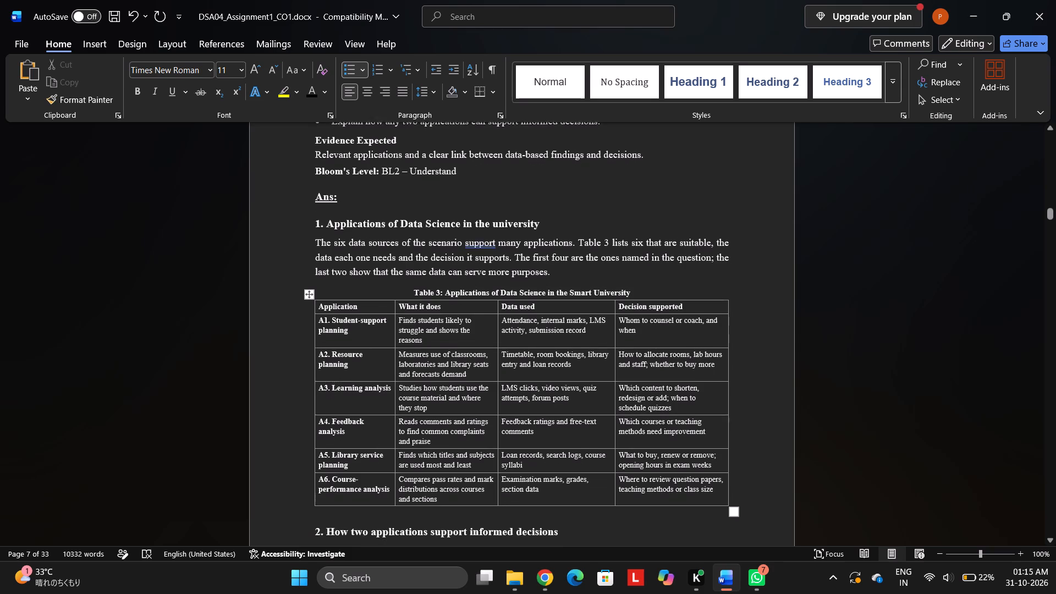
scroll(468, 345, "down", 1)
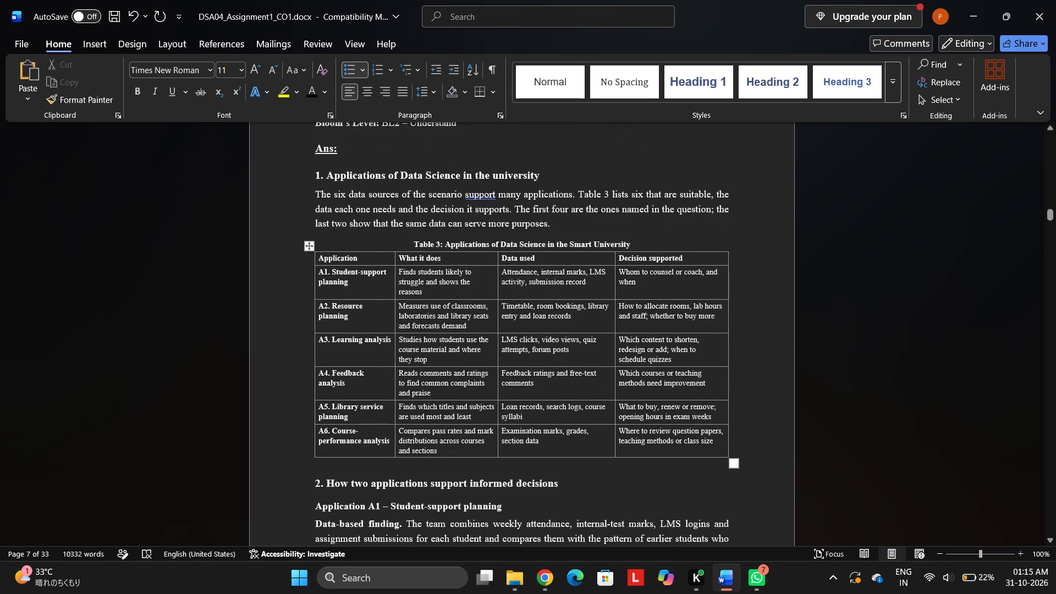
Read how student-support planning and resource planning support informed decisions in the Task 2 answer, including Tables 4 and 5.
scroll(468, 345, "down", 2)
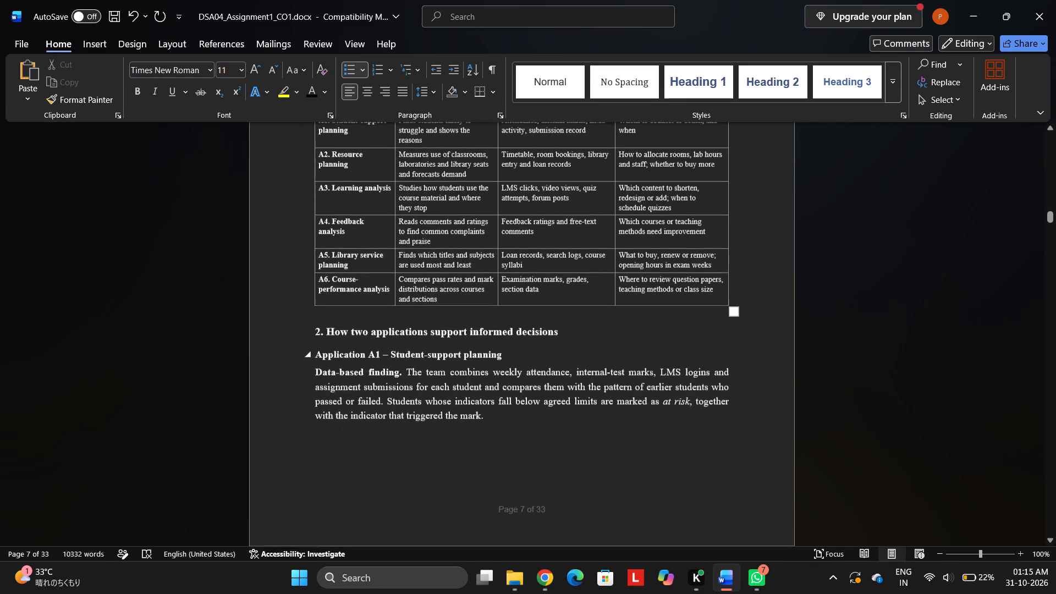
scroll(468, 345, "down", 2)
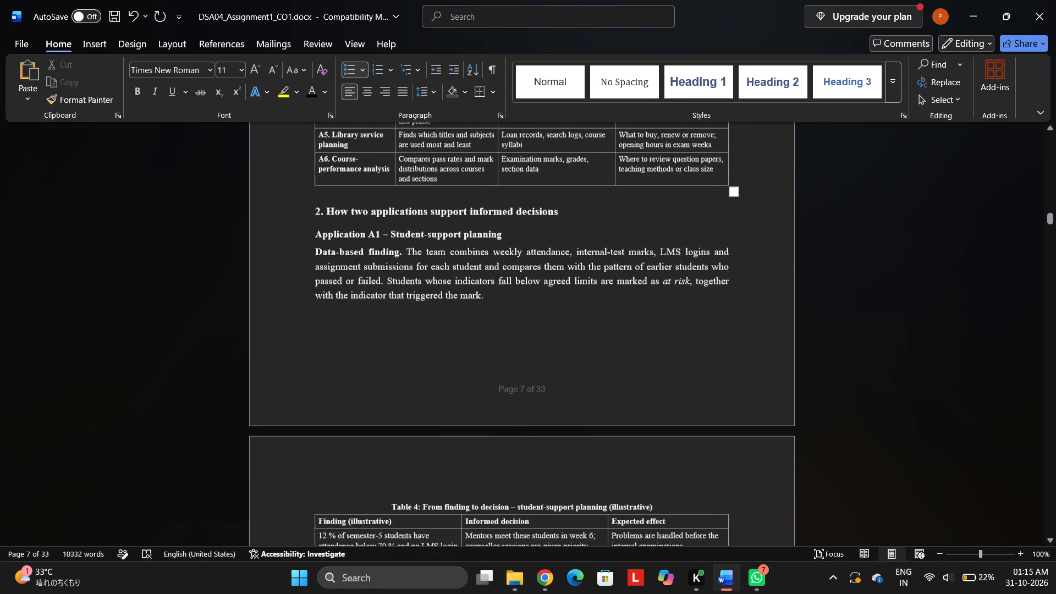
scroll(468, 345, "down", 2)
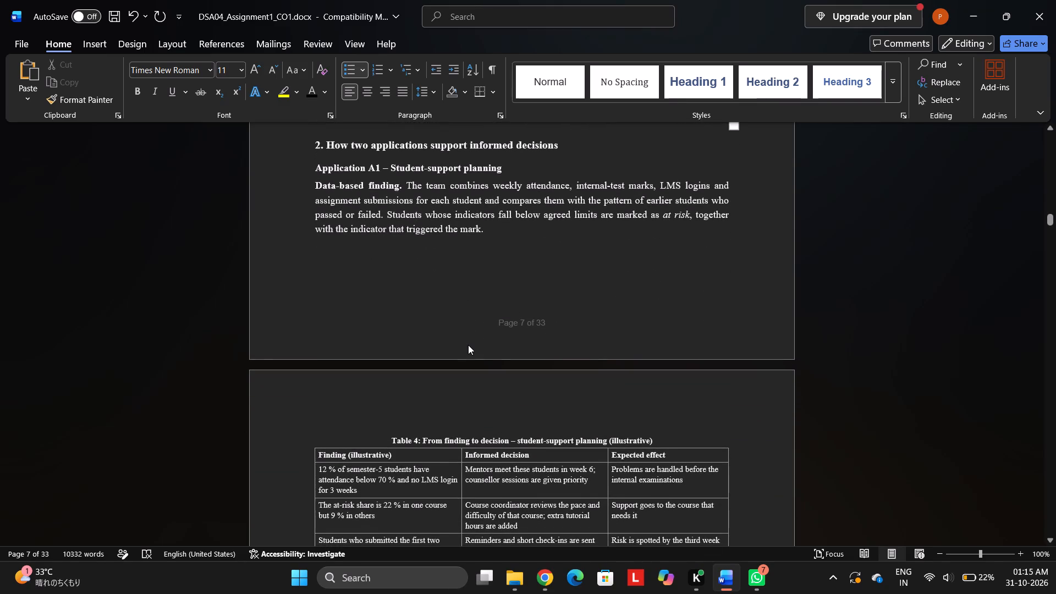
scroll(468, 345, "down", 1)
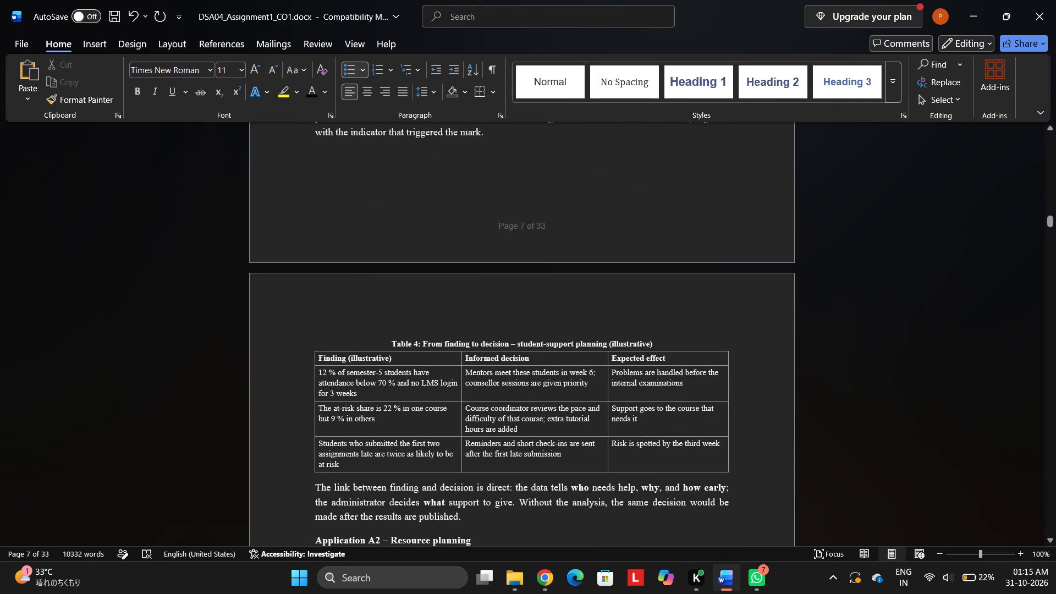
scroll(468, 345, "down", 1)
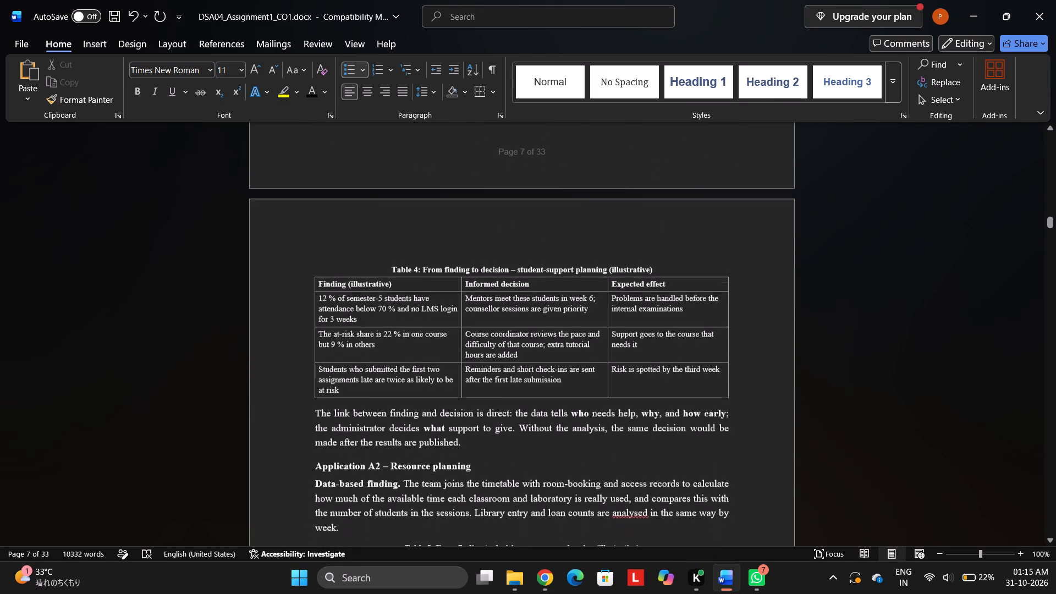
scroll(468, 345, "down", 2)
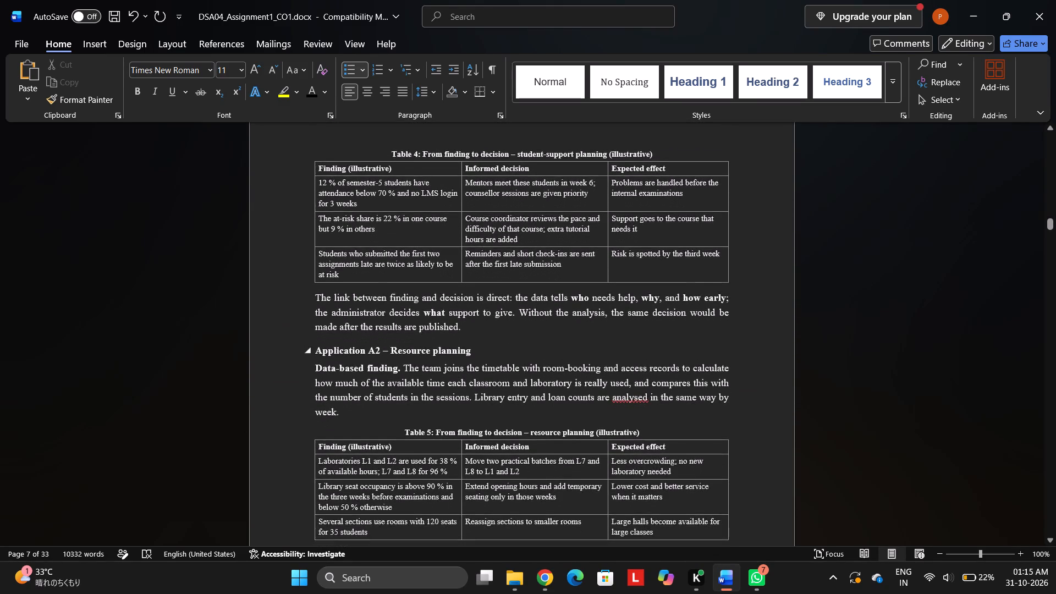
scroll(468, 345, "down", 3)
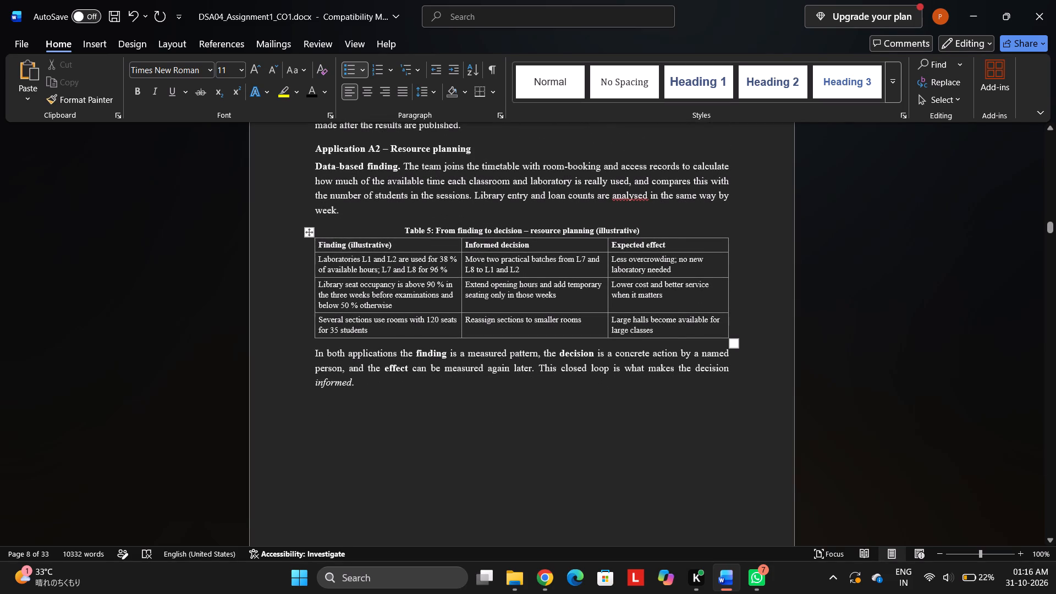
scroll(476, 273, "down", 2)
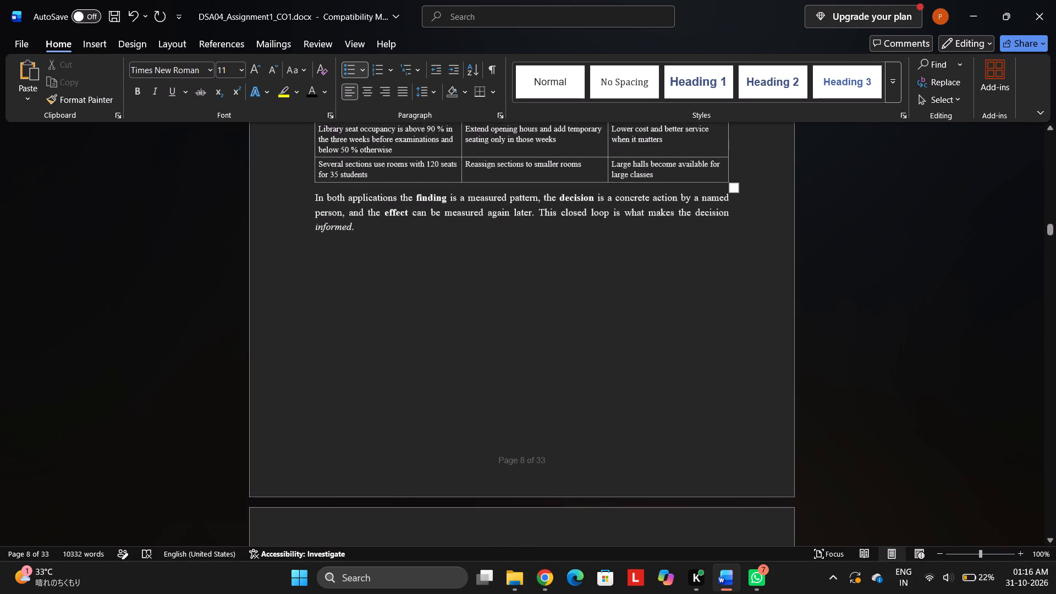
Read the Task 3 question, the data classification in Table 6 and the university examples for each data form.
scroll(476, 273, "down", 3)
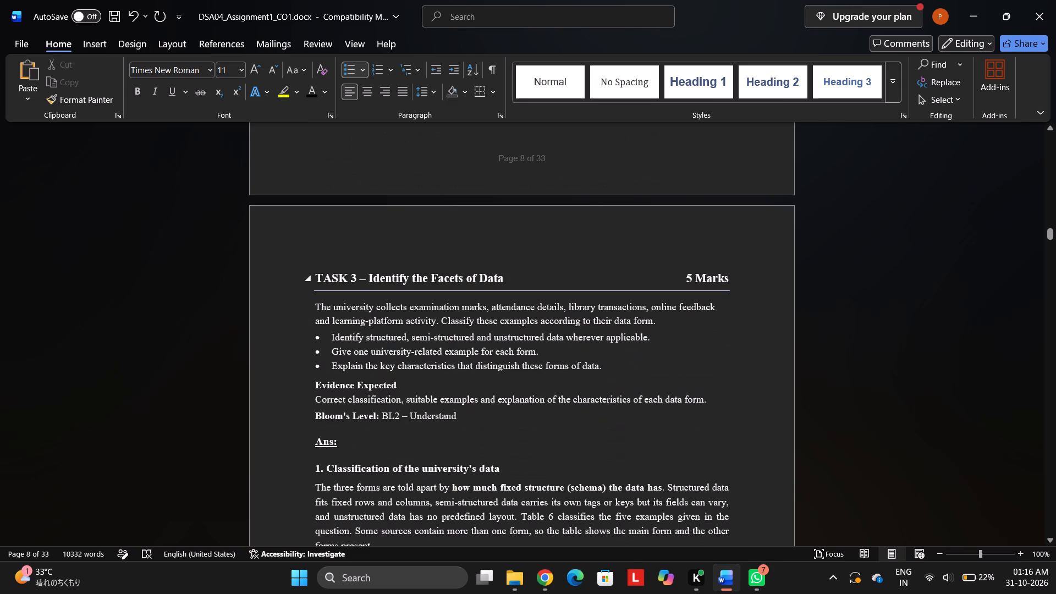
scroll(476, 273, "down", 1)
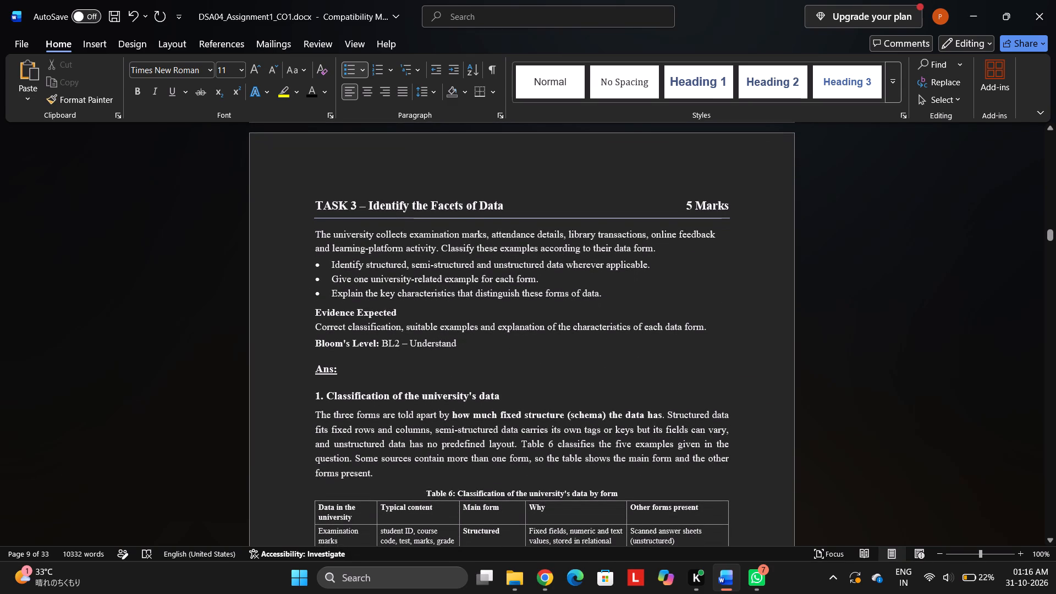
scroll(476, 273, "down", 1)
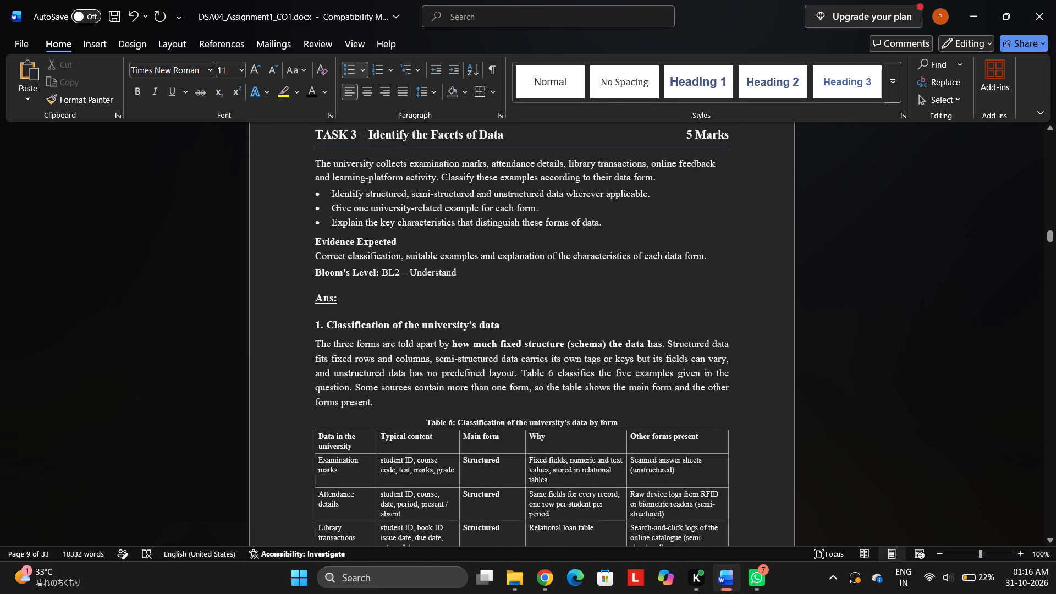
scroll(476, 273, "down", 1)
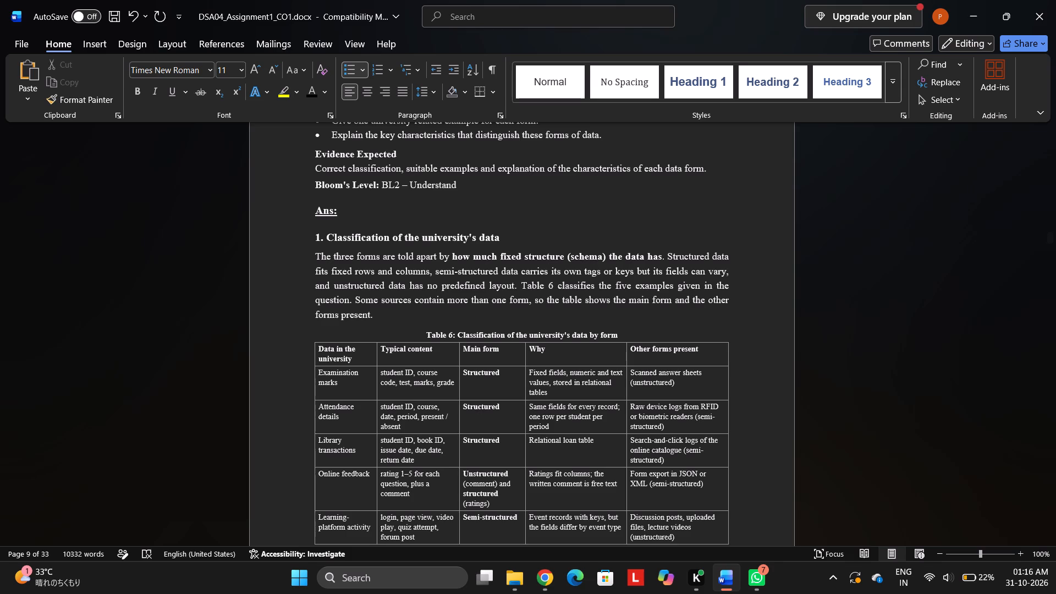
scroll(476, 273, "down", 3)
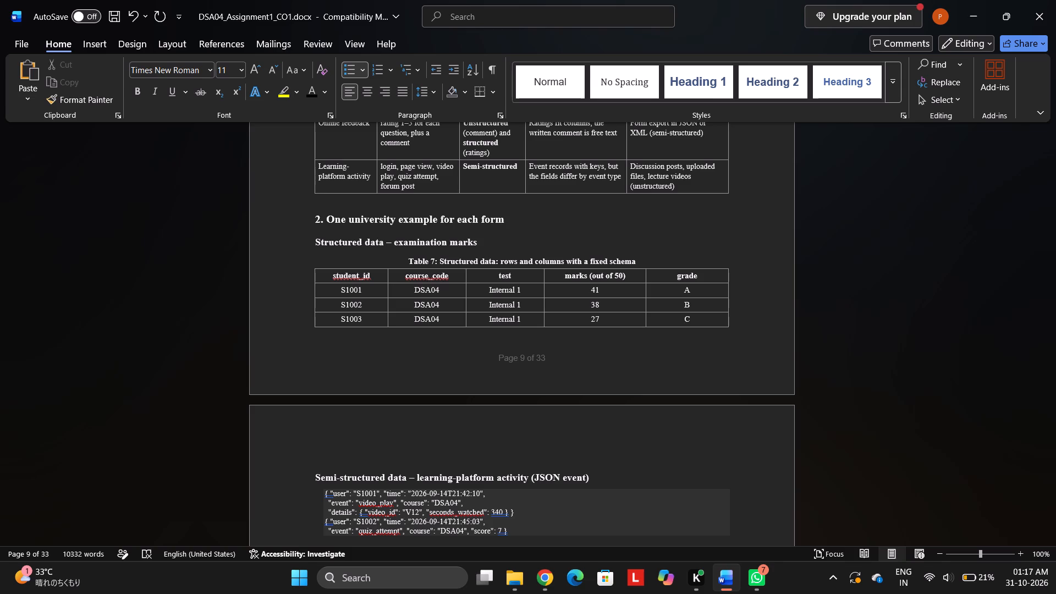
scroll(392, 302, "down", 2)
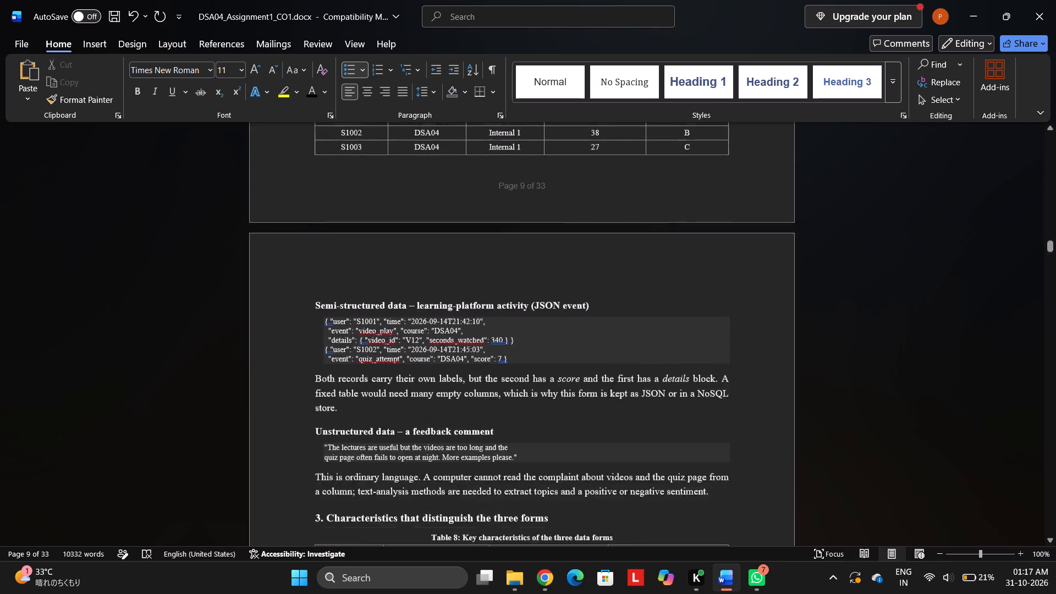
scroll(392, 302, "down", 1)
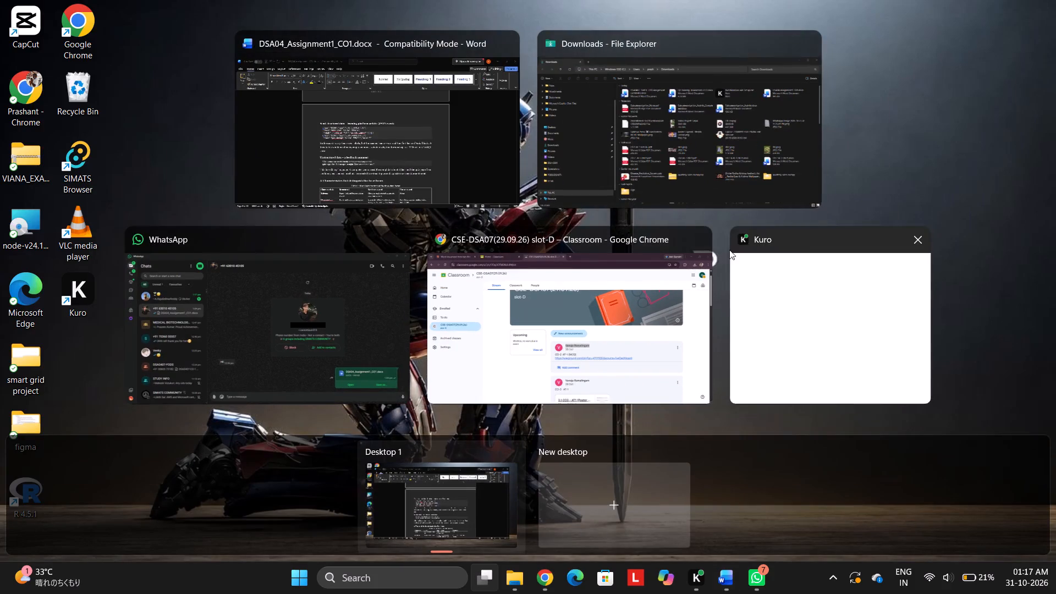
Enter 03/11/2026 as the Date of Evaluation in the cover-page details table.
left_click(479, 137)
scroll(593, 119, "up", 20)
scroll(593, 119, "up", 20)
scroll(593, 119, "up", 20)
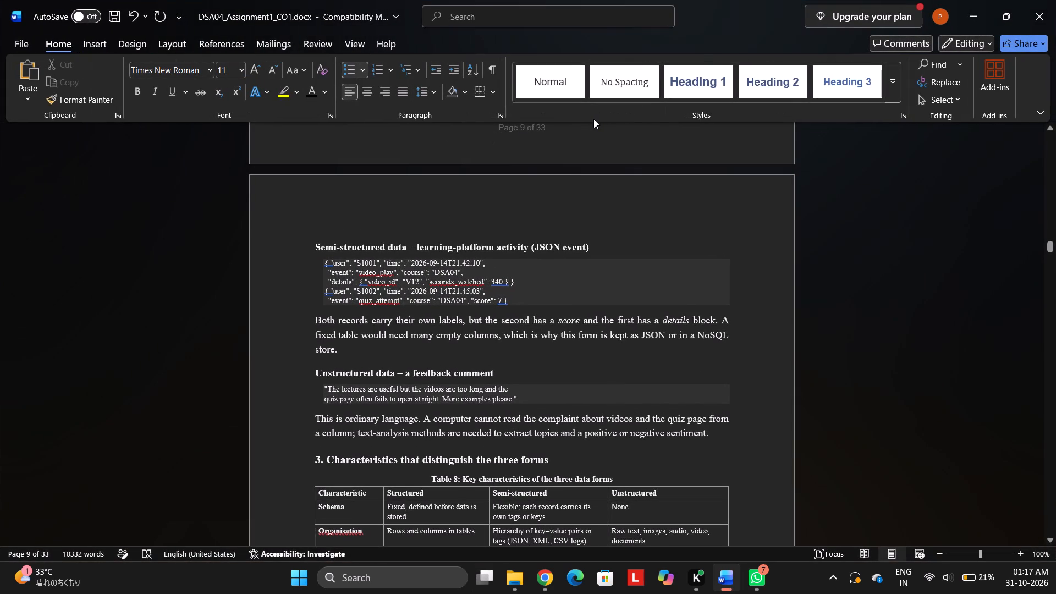
scroll(593, 119, "up", 20)
scroll(593, 119, "up", 7)
scroll(502, 265, "up", 20)
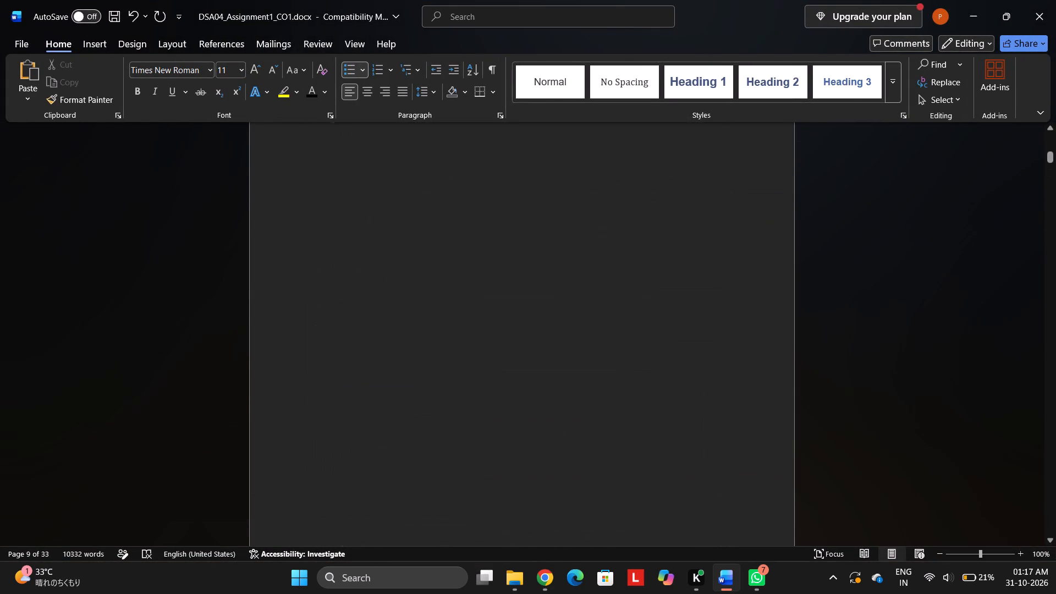
scroll(502, 265, "up", 10)
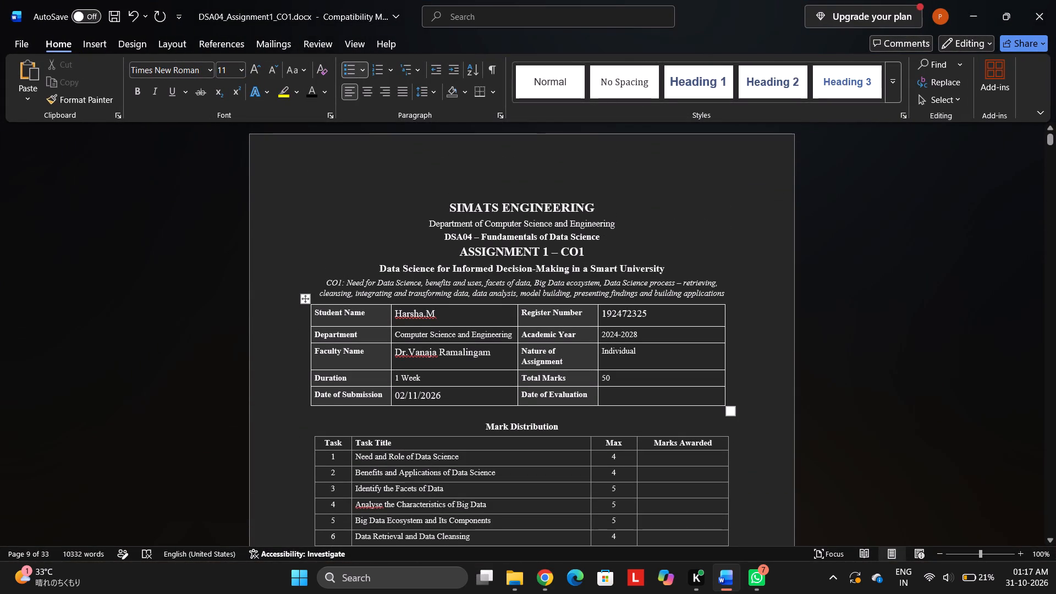
left_click(621, 396)
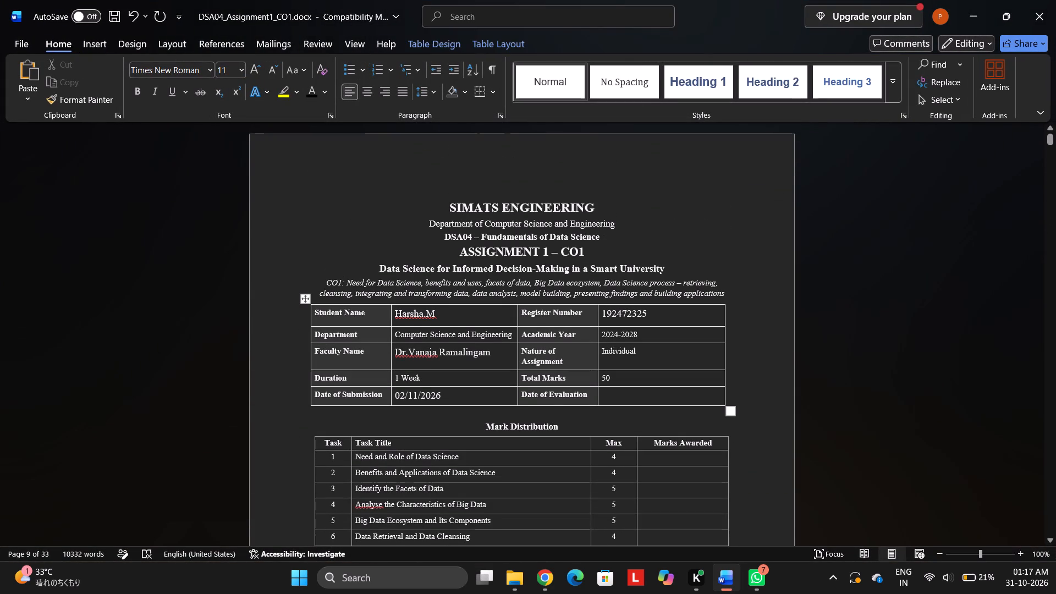
key("period")
key("BackSpace")
type("03")
type("/11")
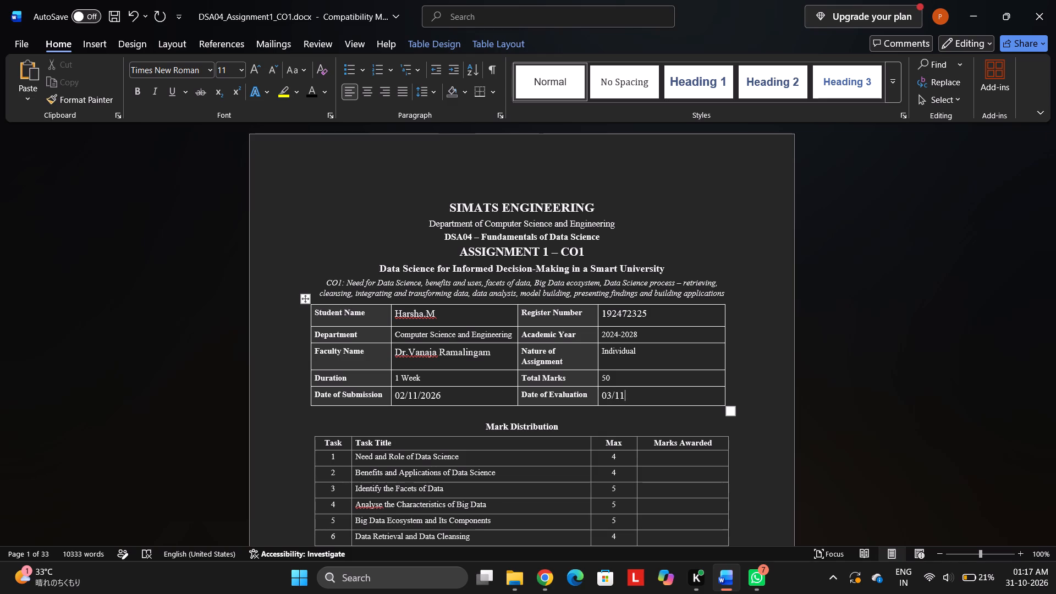
key("slash")
type("2026")
Save the assignment document under its existing name.
scroll(621, 396, "down", 2)
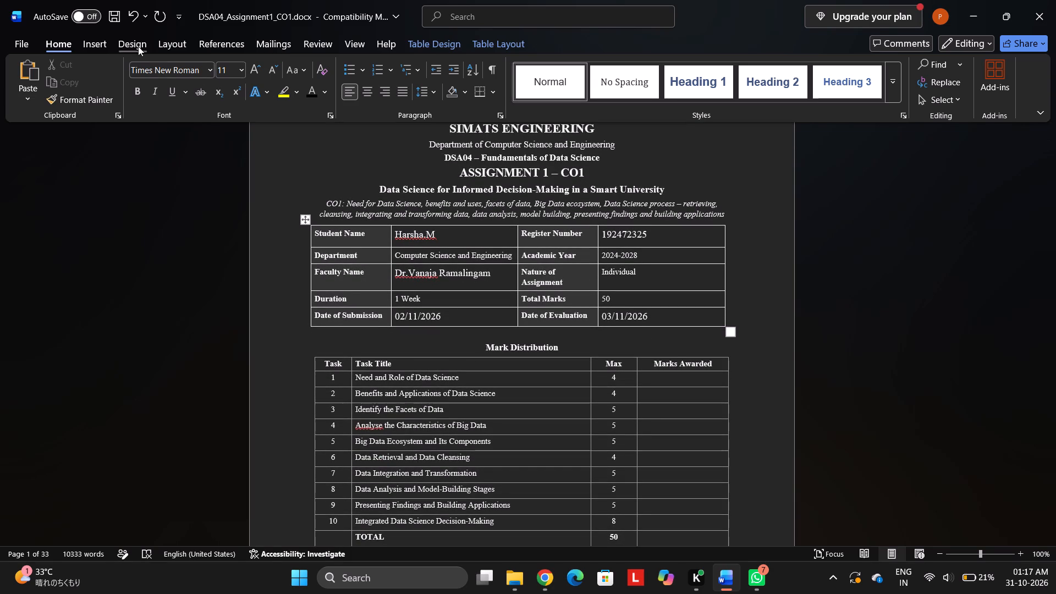
left_click(115, 14)
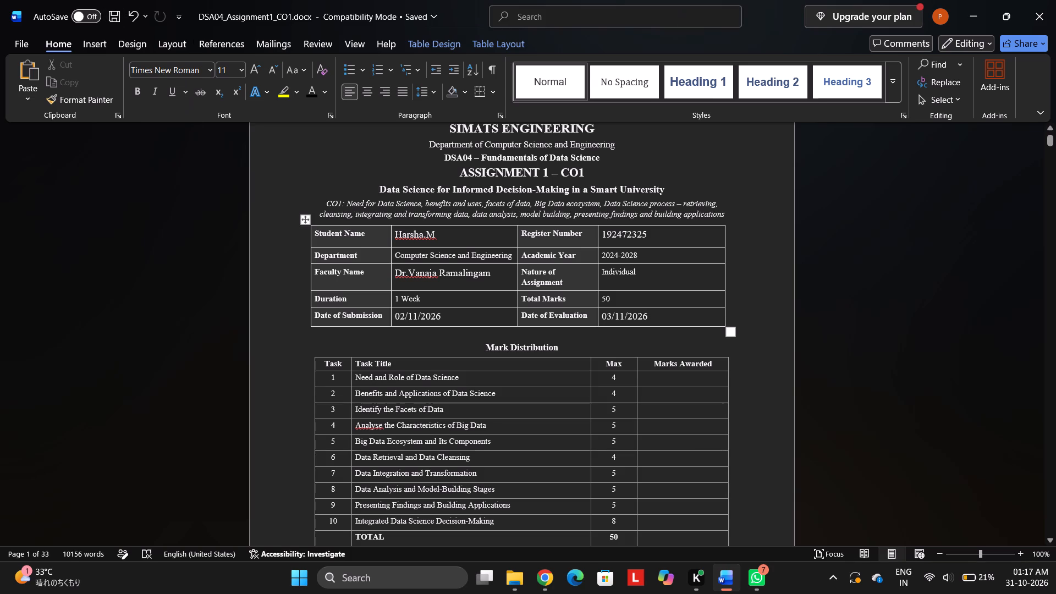
left_click(116, 18)
Review the cover page's mark distribution and signature tables, the assignment introduction page, and Task 1 up to Table 1.
scroll(360, 366, "down", 1)
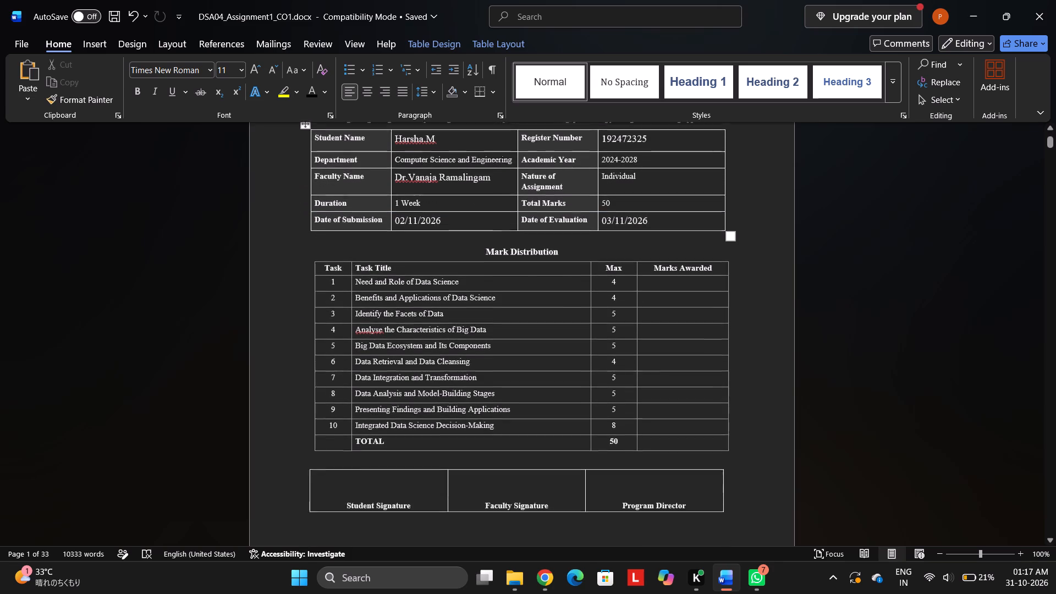
scroll(360, 366, "down", 5)
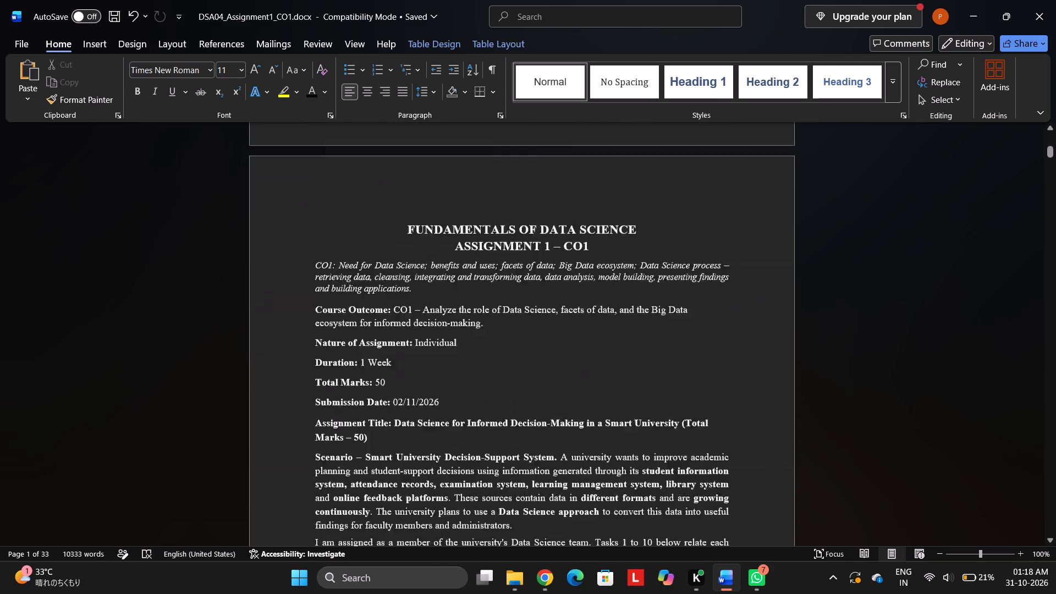
scroll(360, 366, "down", 7)
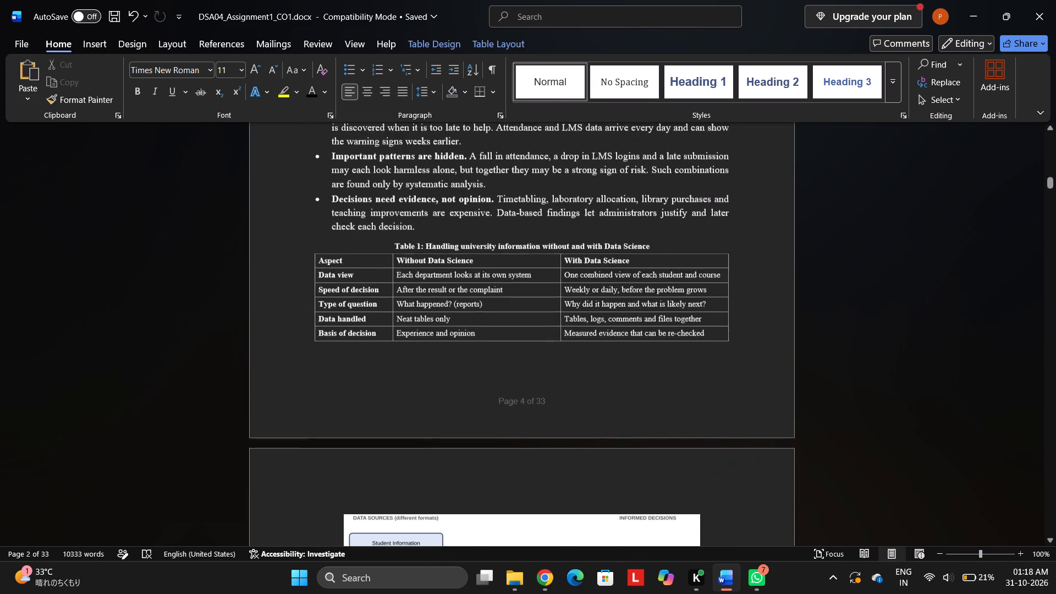
Check the rest of the Task 1 answer, from Figure 1 through the two benefits and conclusion, up to the Task 2 question.
scroll(360, 366, "down", 4)
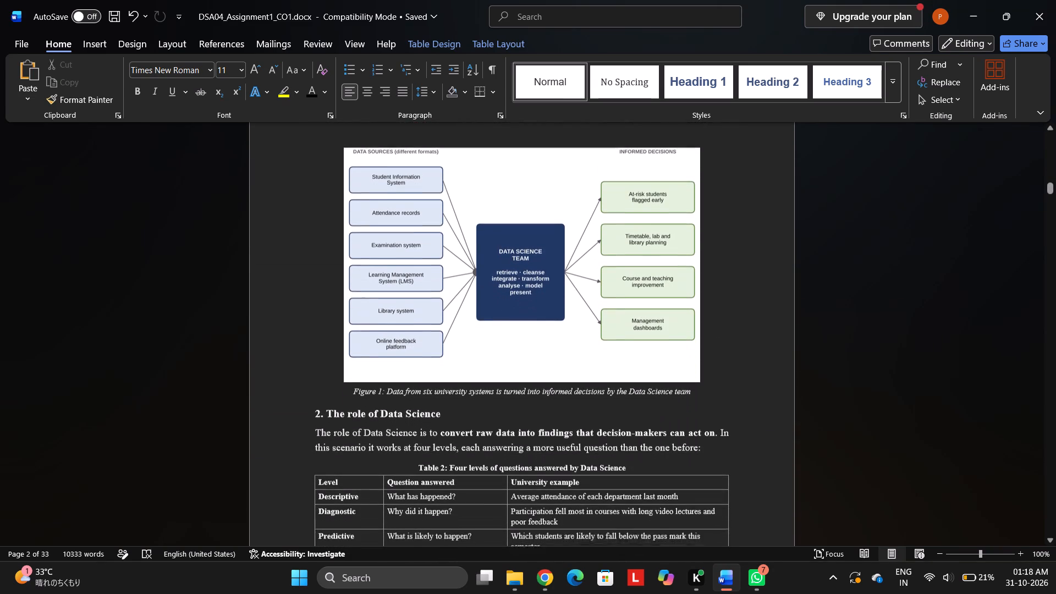
scroll(360, 366, "down", 4)
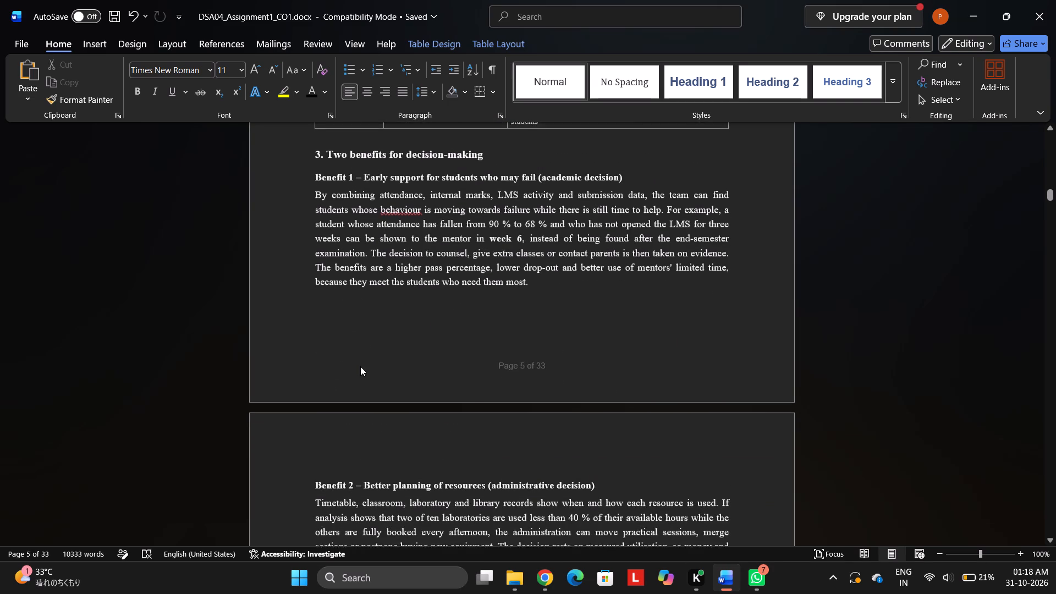
scroll(360, 366, "down", 1)
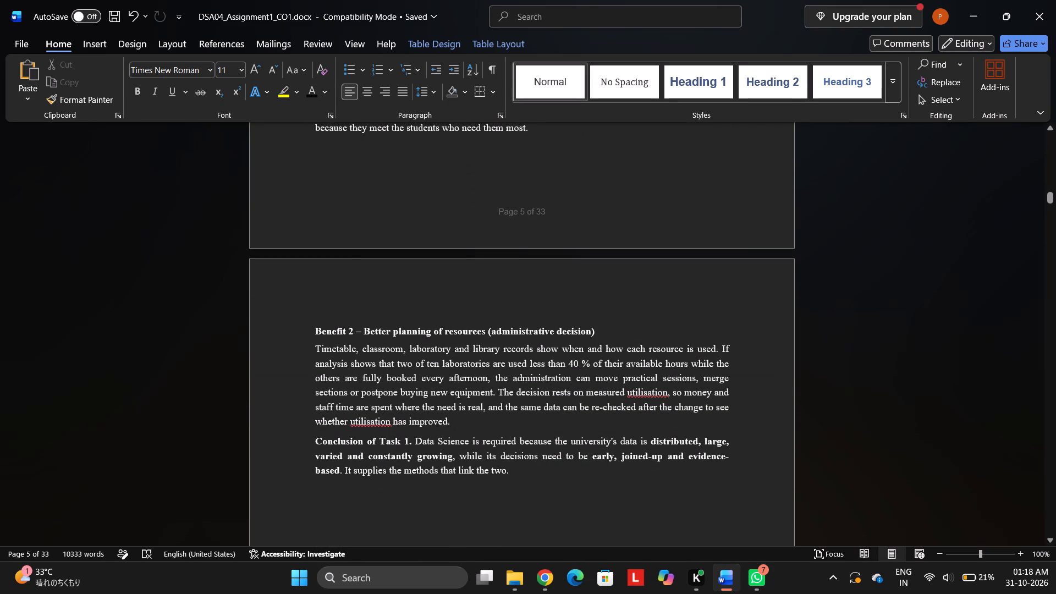
scroll(360, 366, "down", 3)
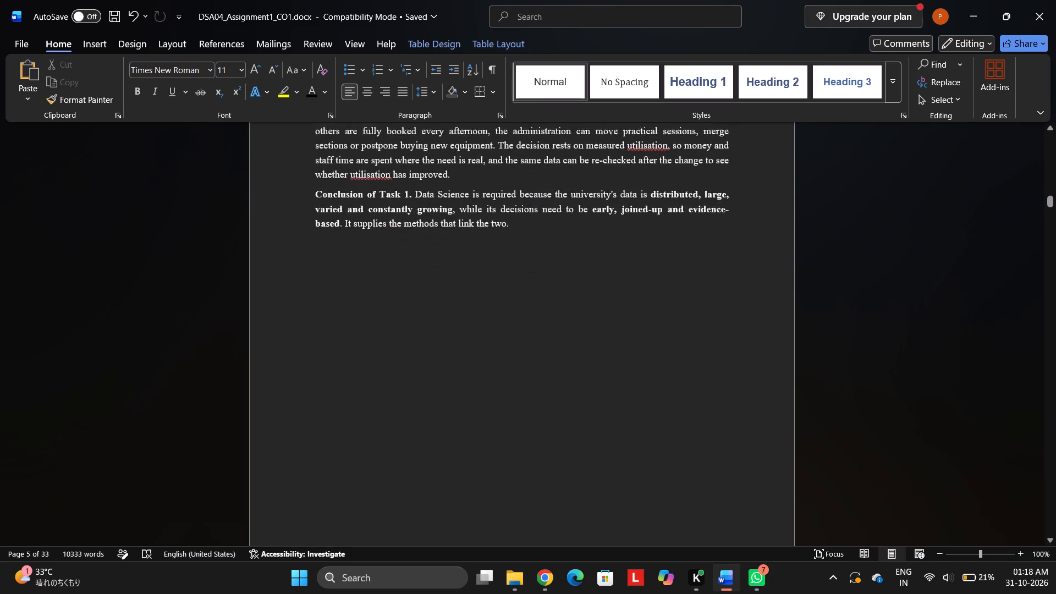
scroll(360, 366, "down", 5)
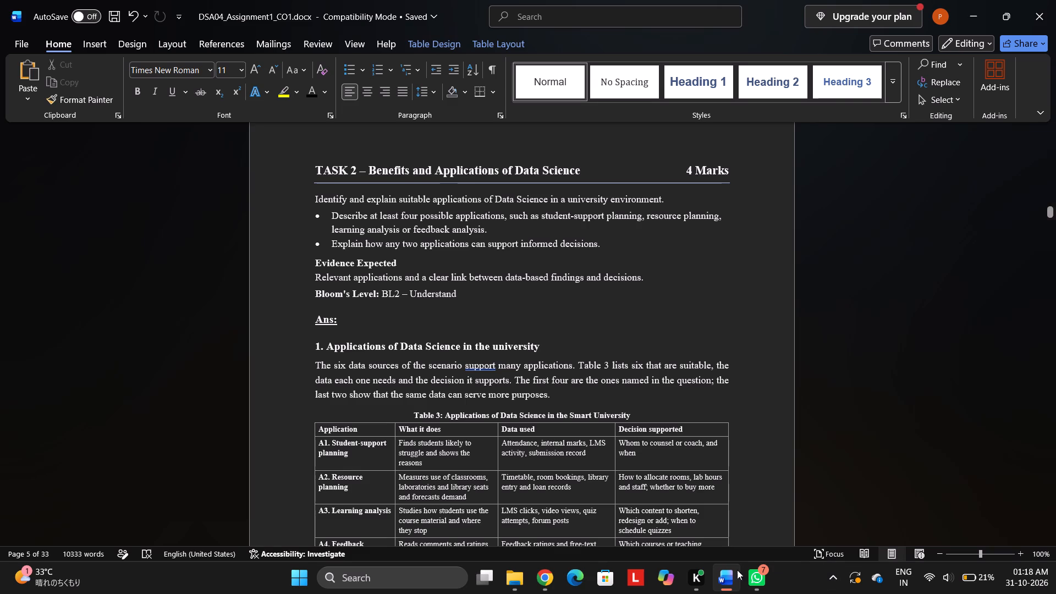
Open Q3_Banking_Transactions_CO1.docx from the Downloads folder in File Explorer and examine its cover page and assignment introduction page.
left_click(732, 591)
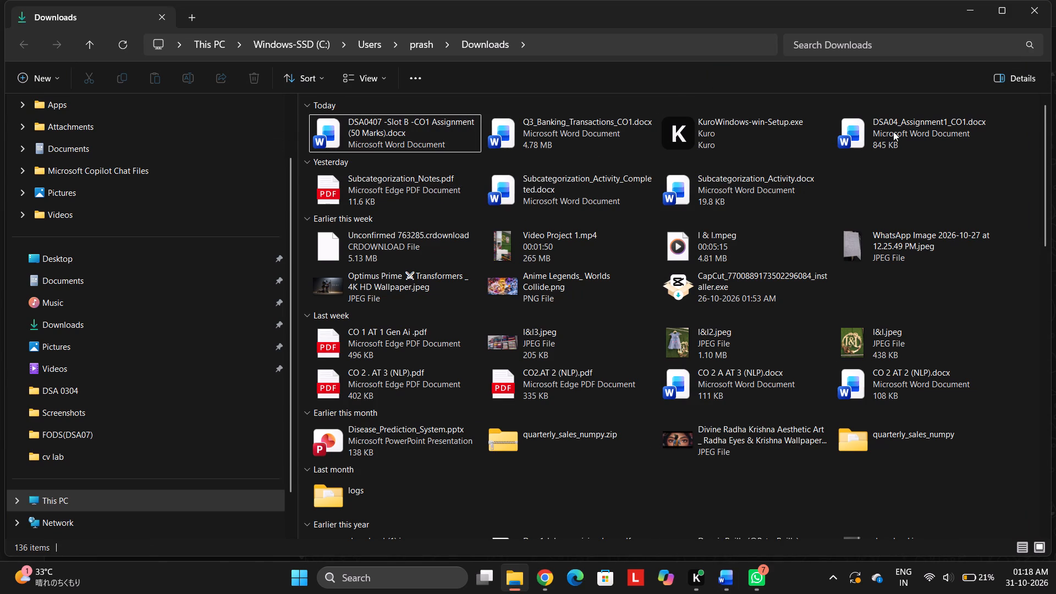
double_click(555, 141)
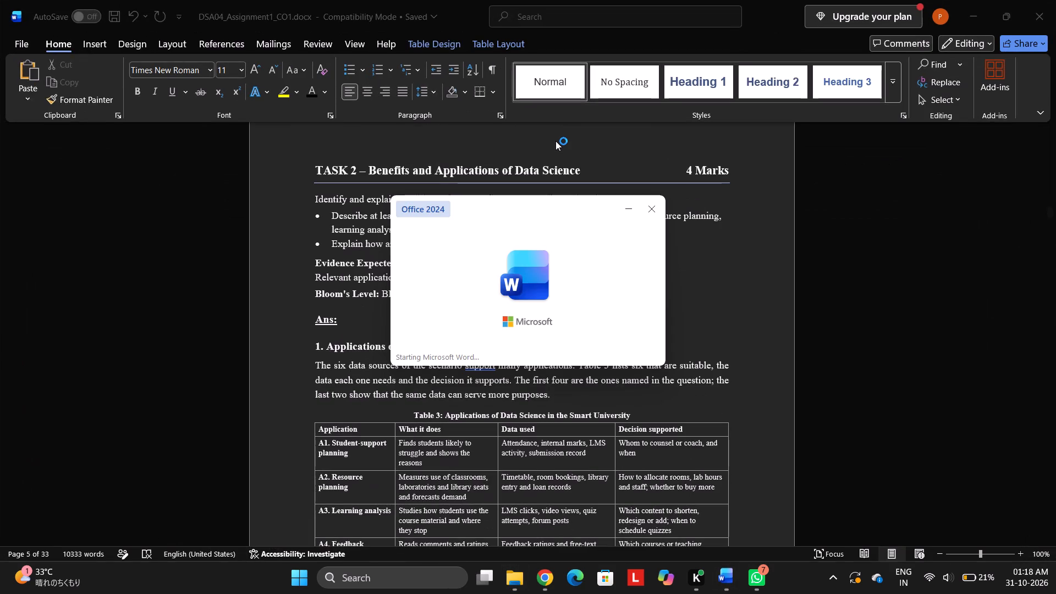
scroll(563, 215, "down", 4)
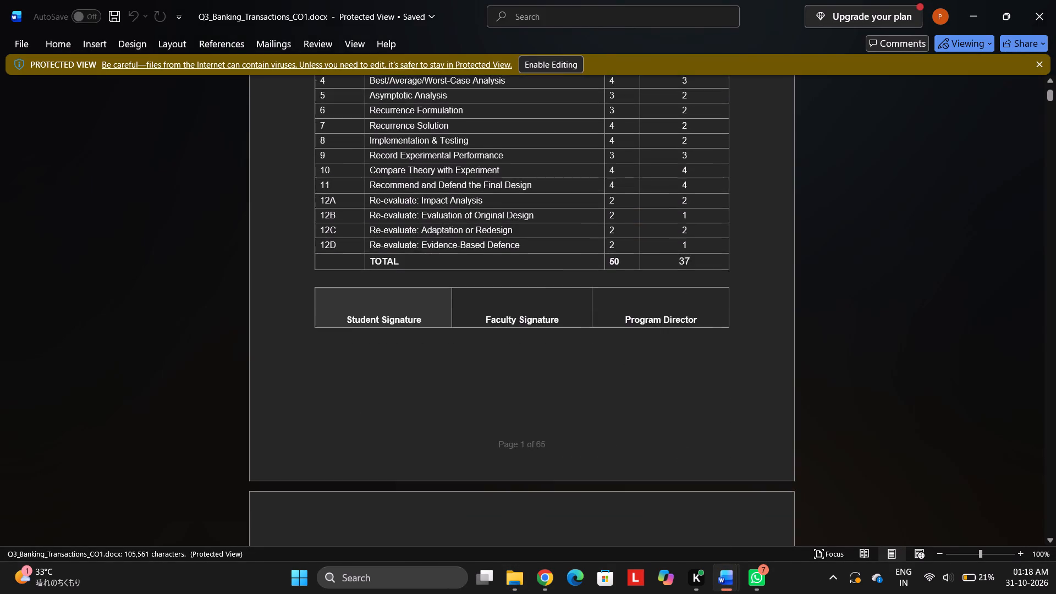
scroll(563, 215, "down", 2)
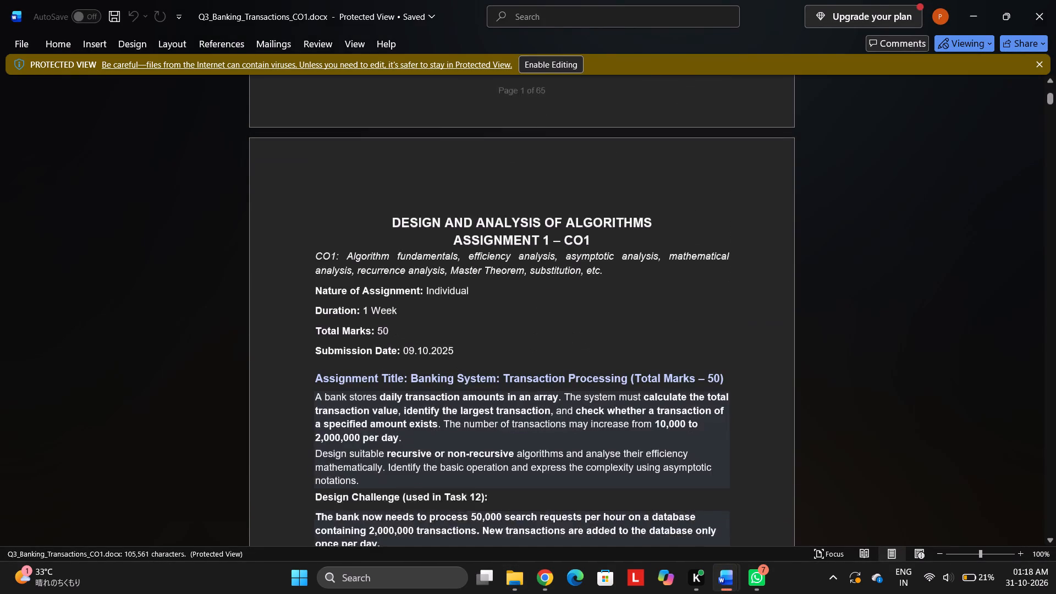
scroll(563, 215, "down", 3)
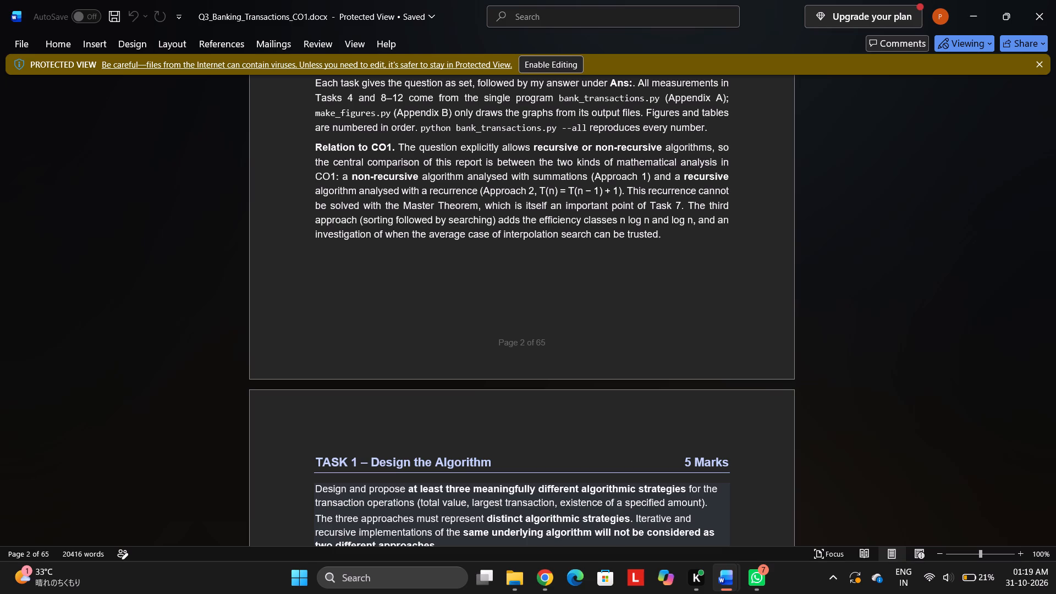
scroll(531, 244, "down", 2)
scroll(531, 244, "up", 8)
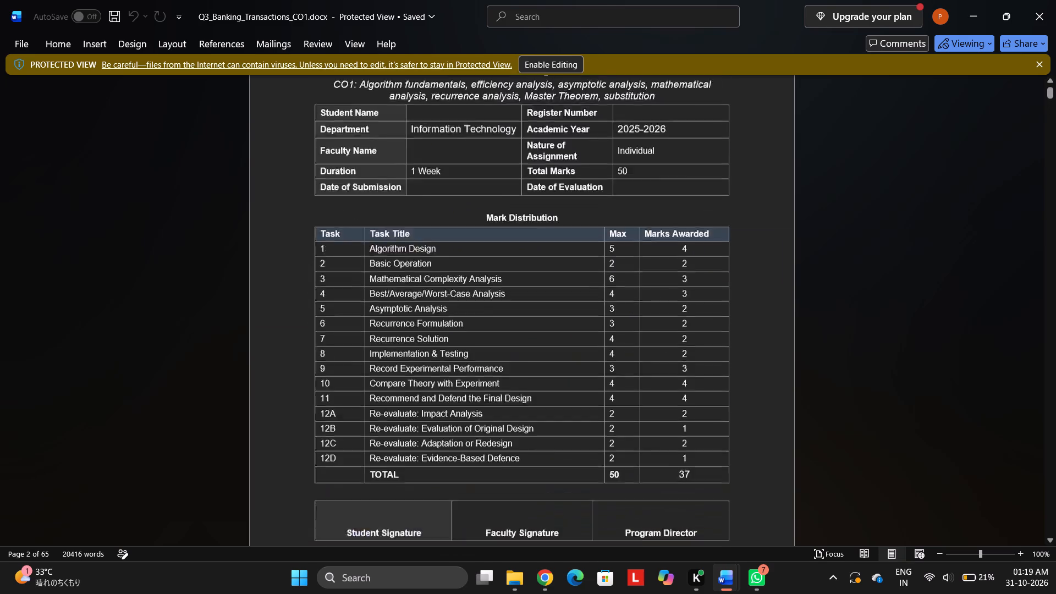
scroll(531, 244, "down", 1)
scroll(531, 244, "up", 6)
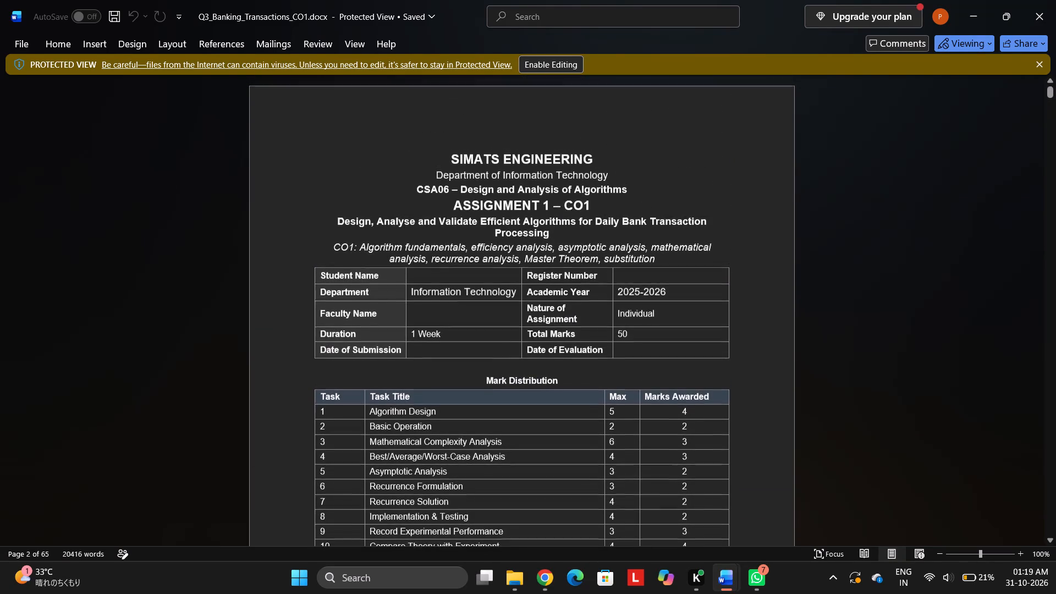
scroll(531, 244, "down", 6)
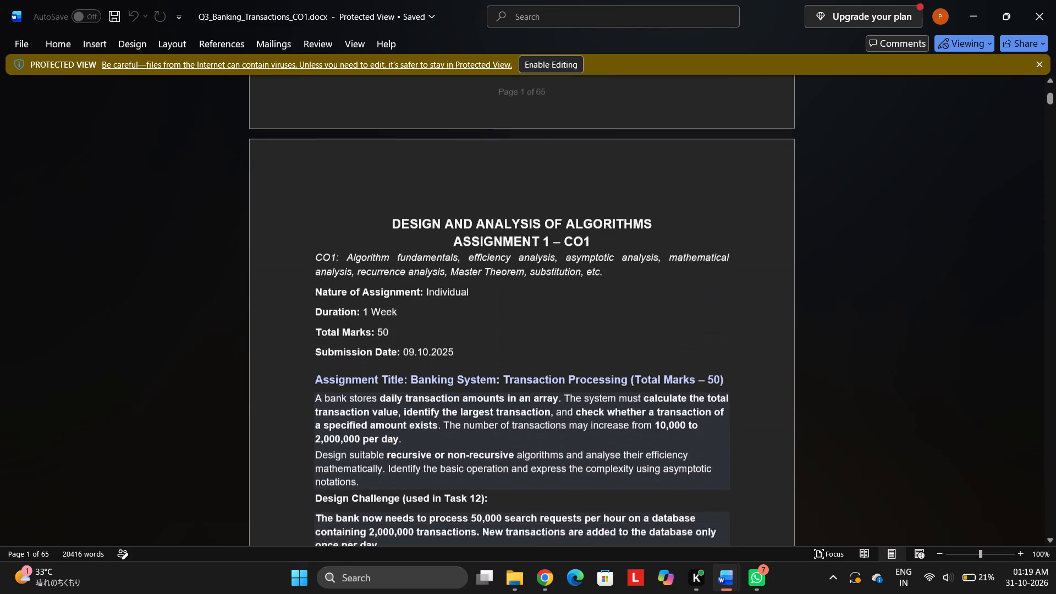
scroll(531, 244, "down", 1)
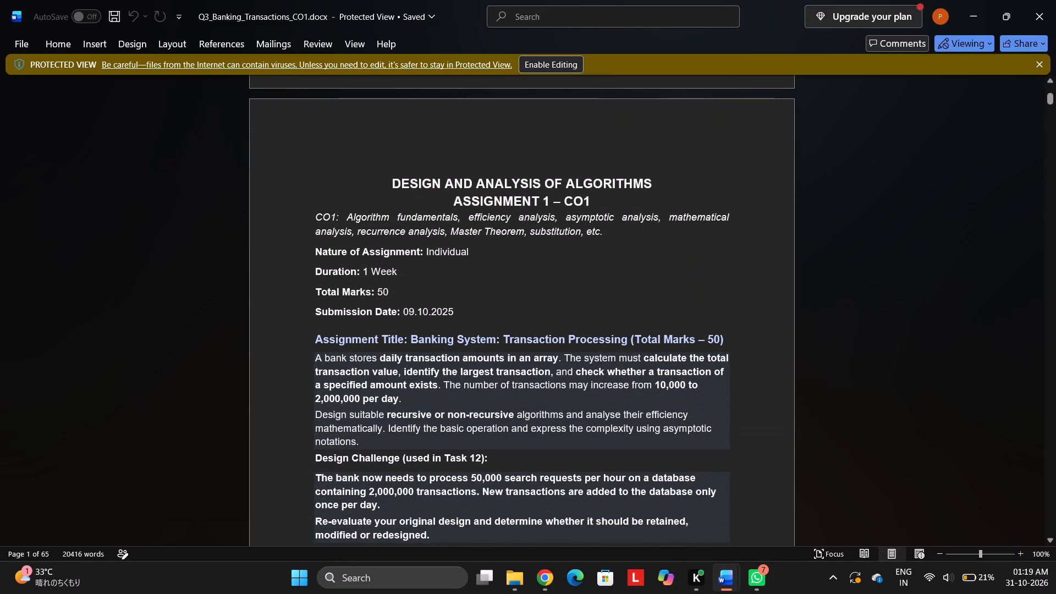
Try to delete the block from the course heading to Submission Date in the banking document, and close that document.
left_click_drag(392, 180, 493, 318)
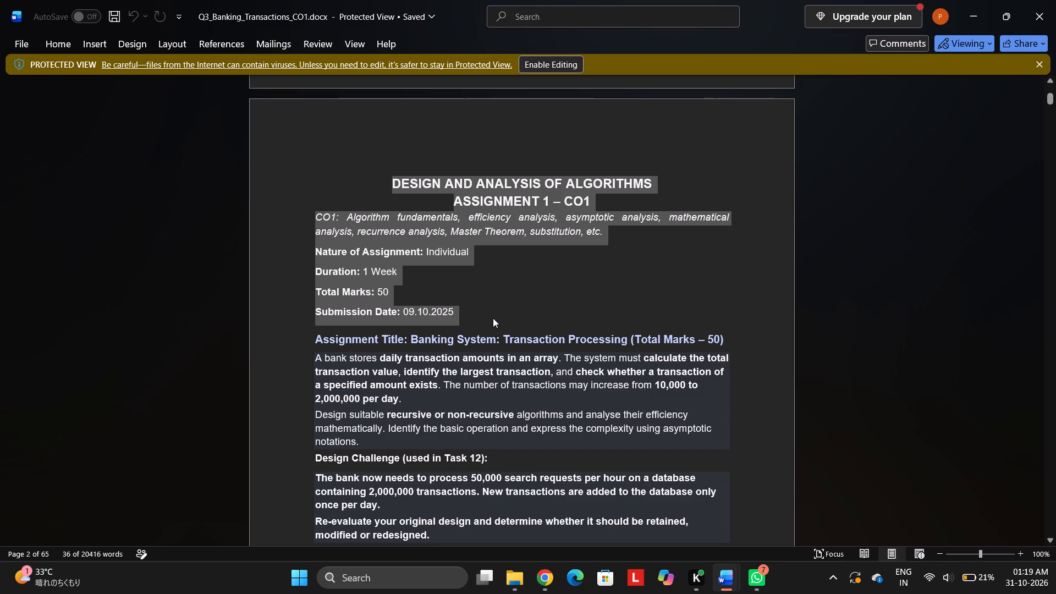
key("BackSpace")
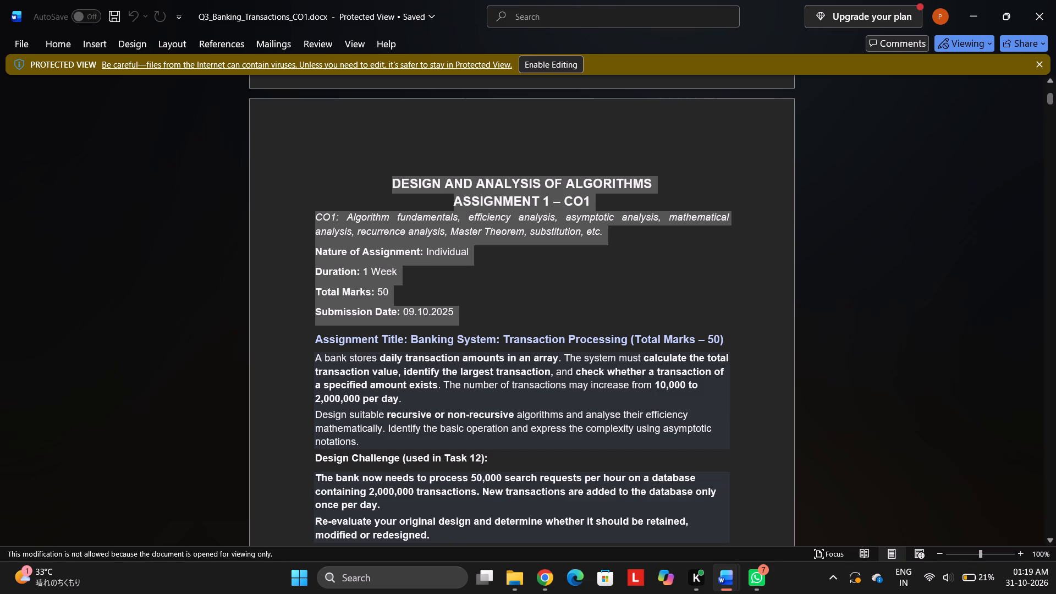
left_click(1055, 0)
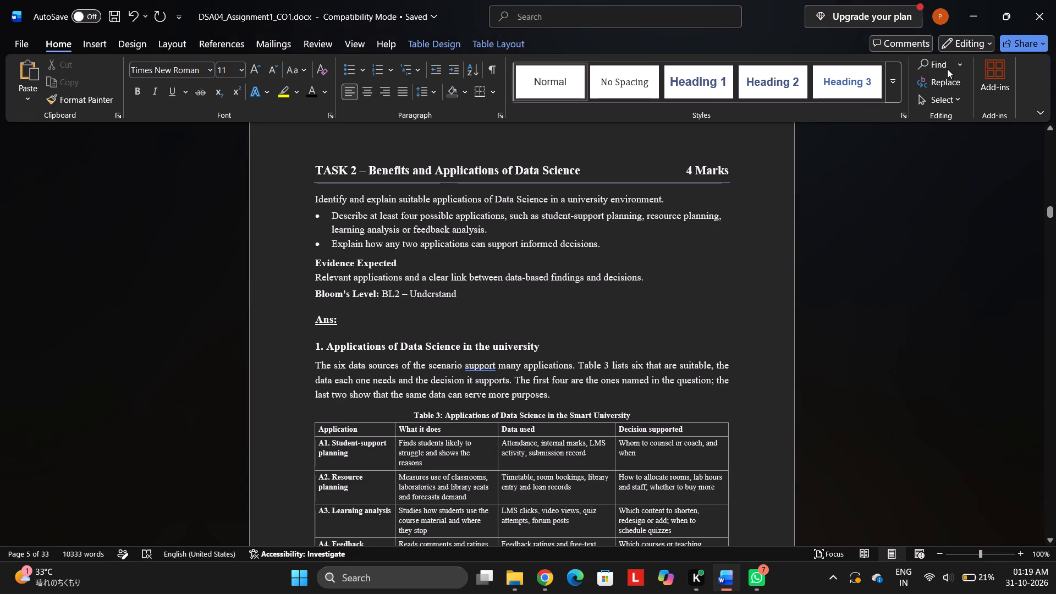
Delete the page 2 block from "ASSIGNMENT 1 – CO1" through the Submission Date line, keeping the FUNDAMENTALS OF DATA SCIENCE heading.
scroll(579, 194, "up", 20)
scroll(579, 194, "up", 19)
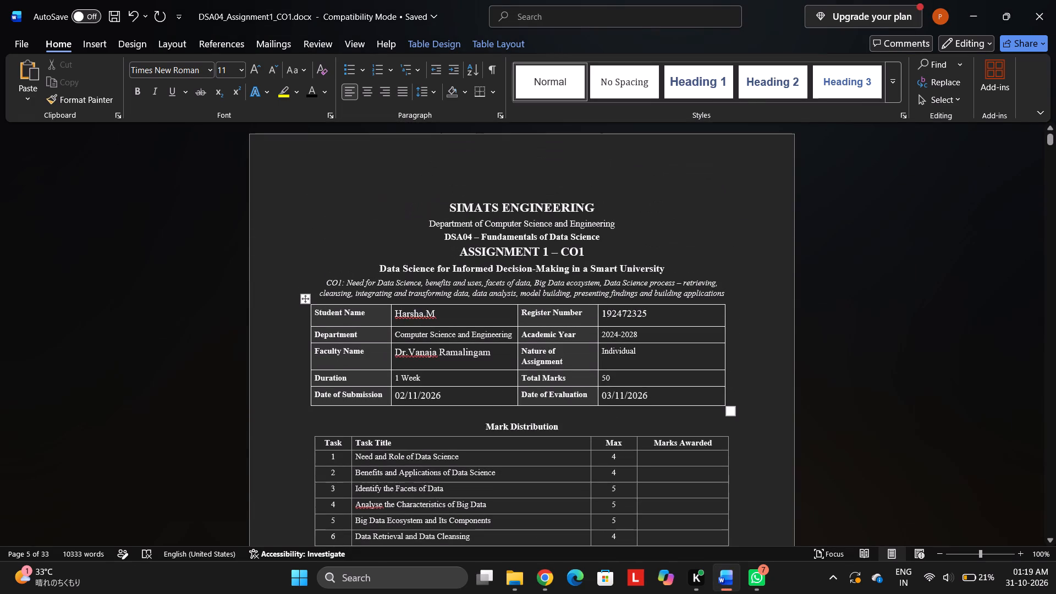
scroll(579, 194, "left", 1)
scroll(498, 289, "down", 2)
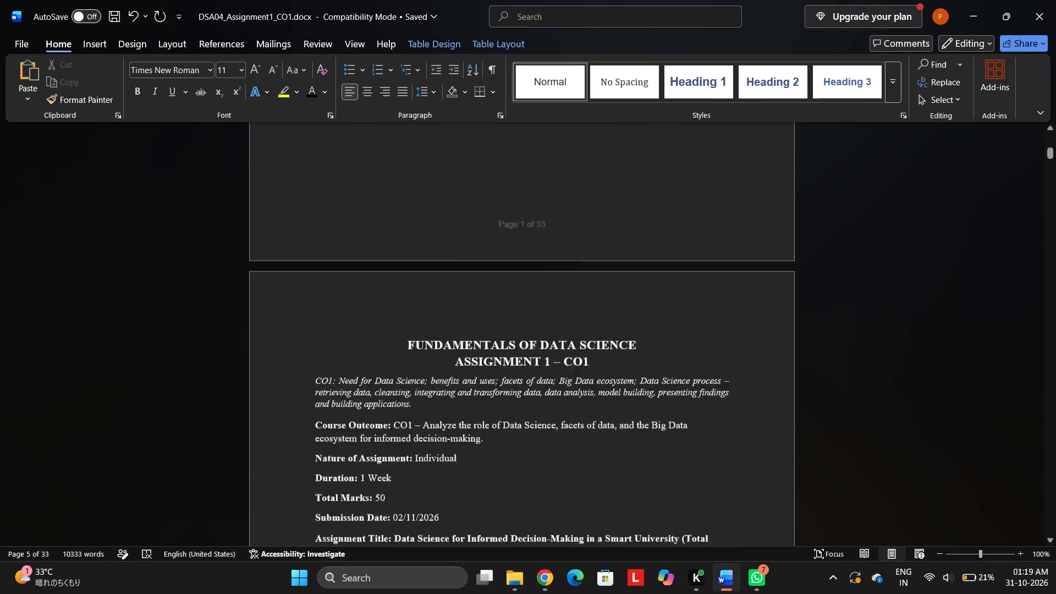
scroll(498, 289, "down", 2)
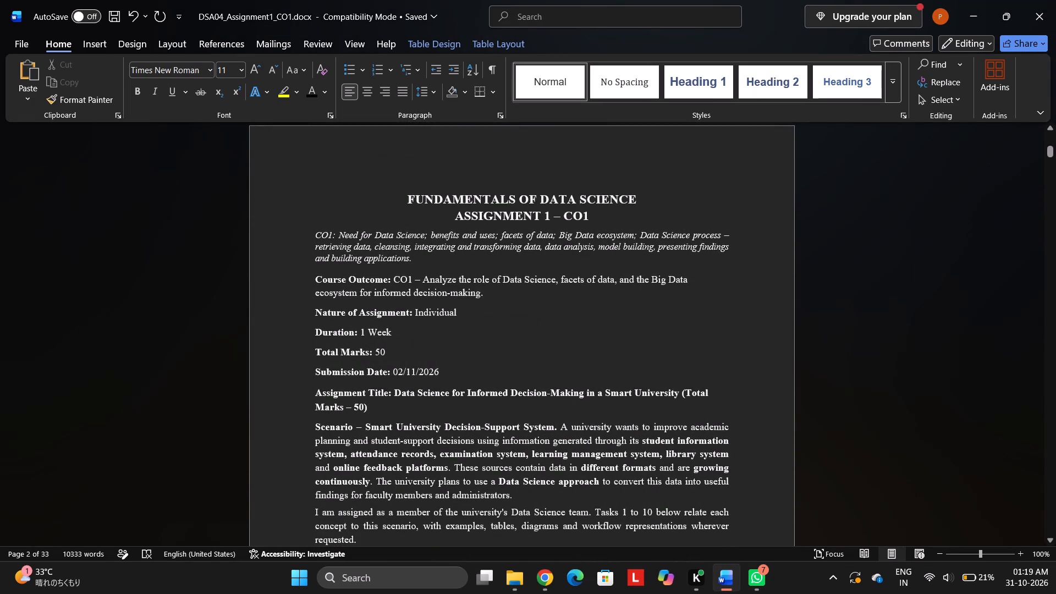
left_click_drag(410, 195, 519, 376)
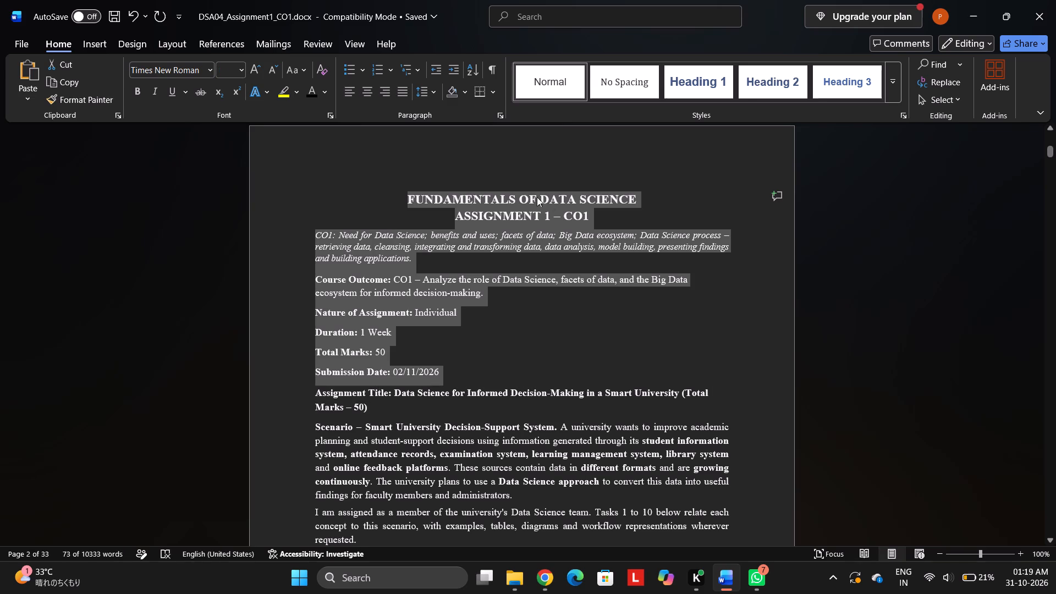
left_click_drag(547, 216, 464, 217)
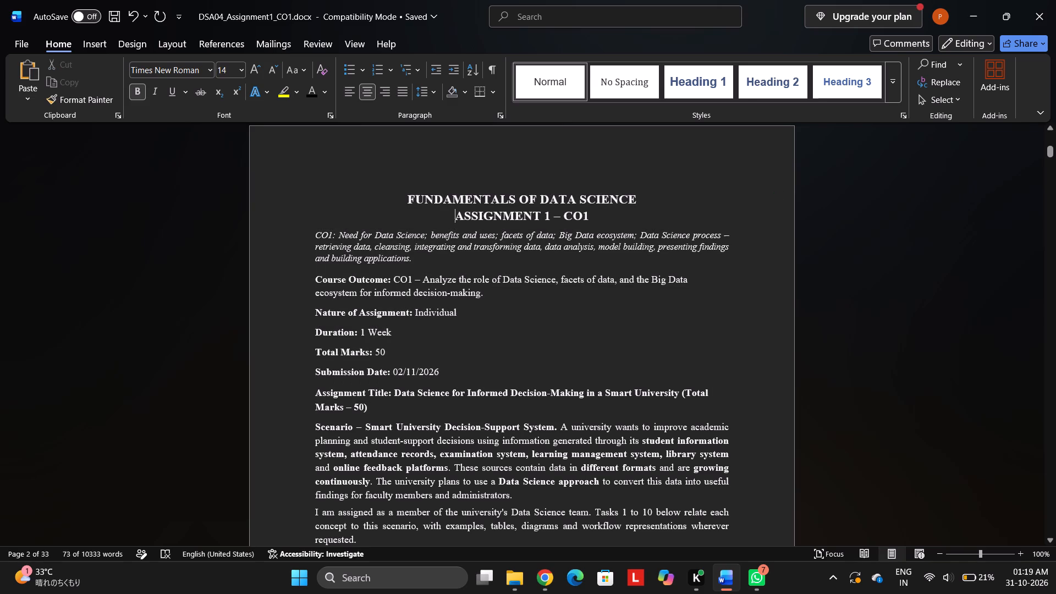
left_click_drag(464, 217, 528, 375)
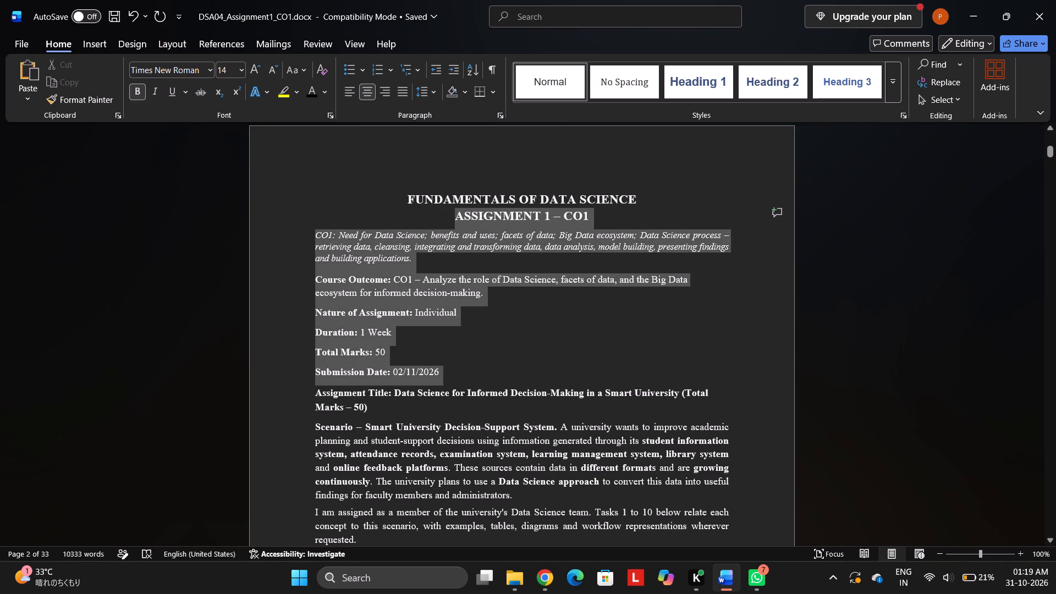
key("BackSpace")
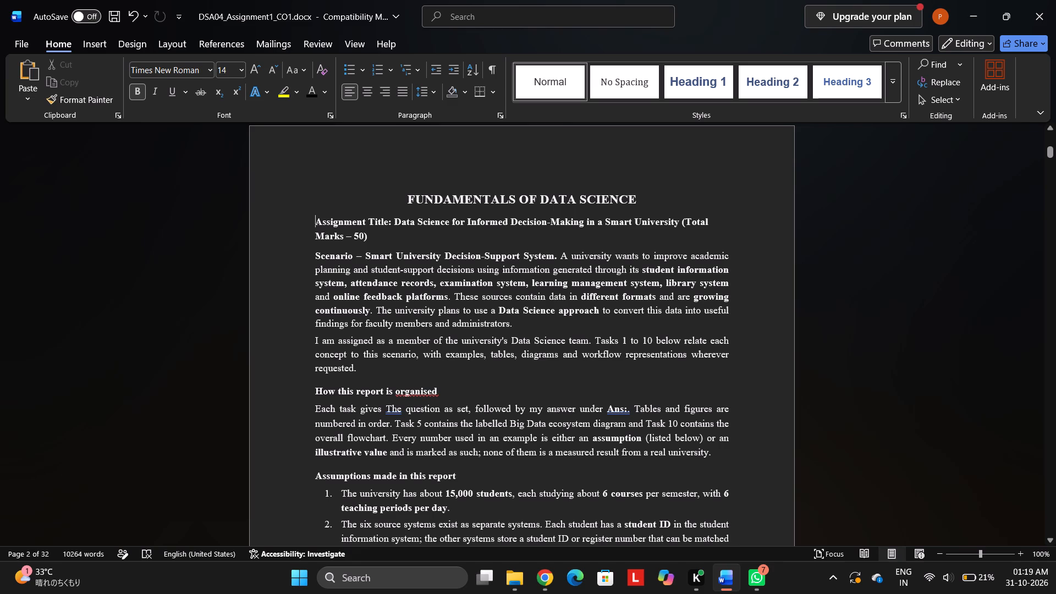
Set the font size of the entire DSA04 assignment document to 12.
key("ctrl+a")
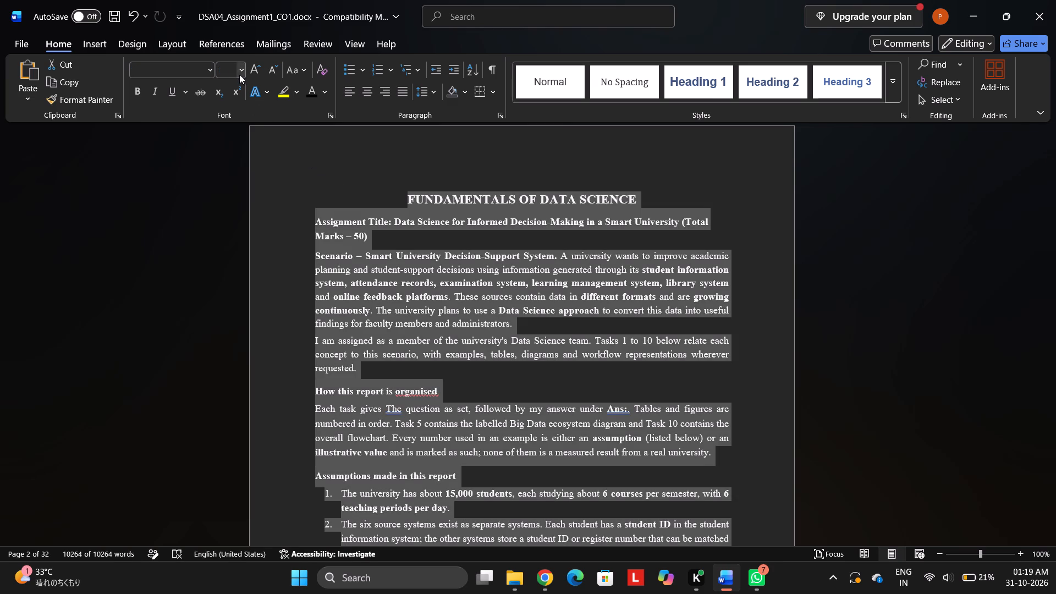
left_click(238, 68)
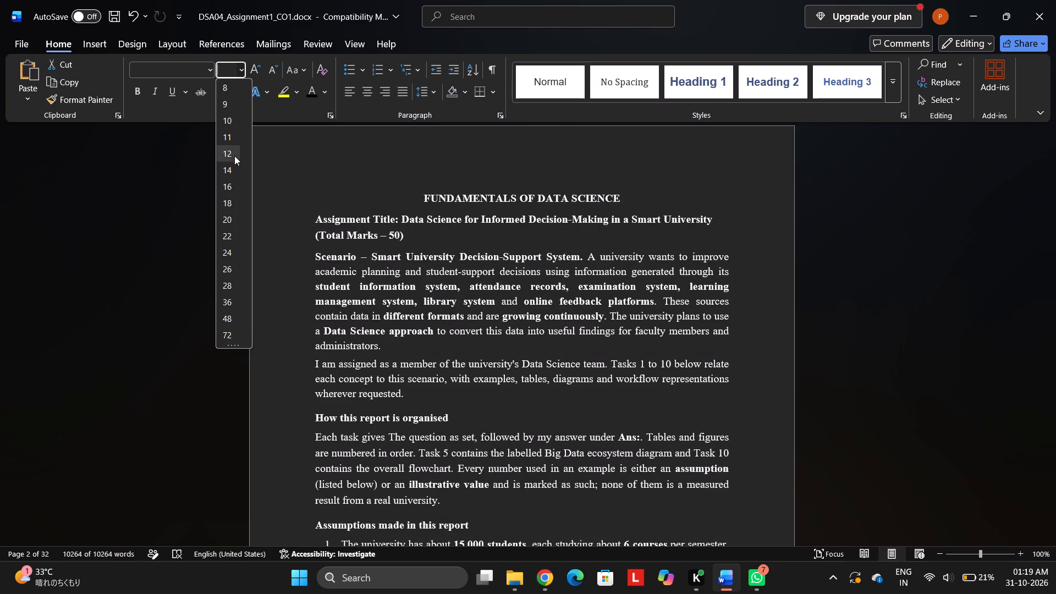
left_click(234, 156)
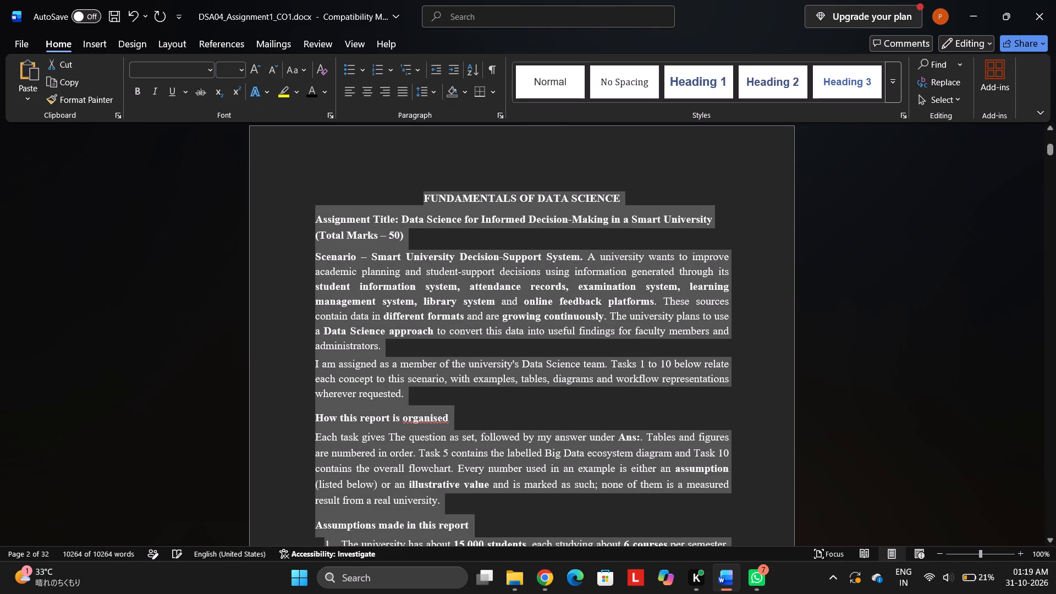
left_click(276, 261)
Examine the layout of the cover page, the introduction text and the page break before Task 1 at the new font size.
scroll(276, 261, "up", 6)
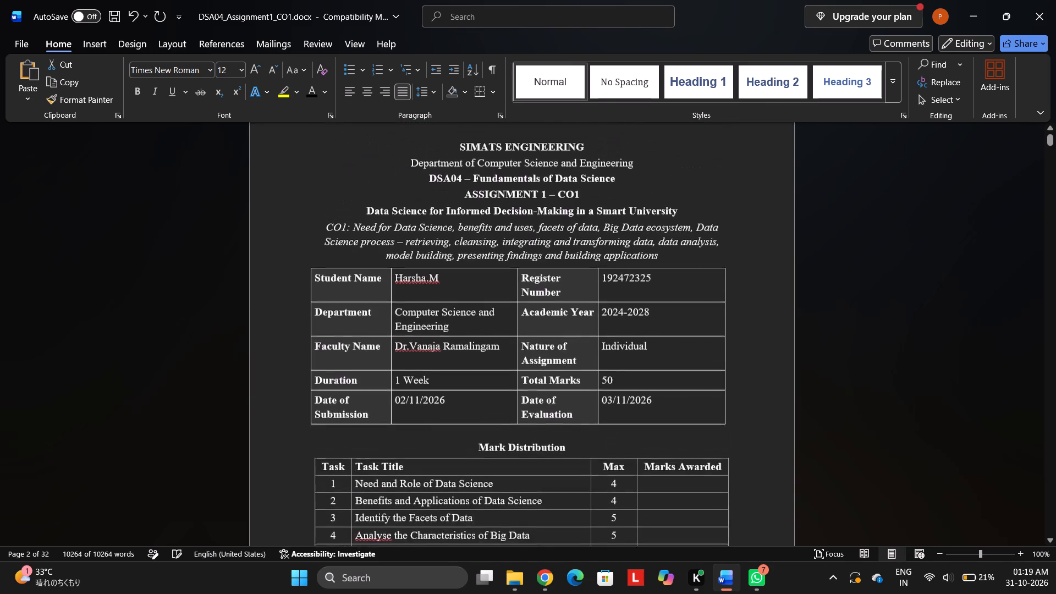
scroll(276, 261, "up", 2)
scroll(276, 261, "down", 5)
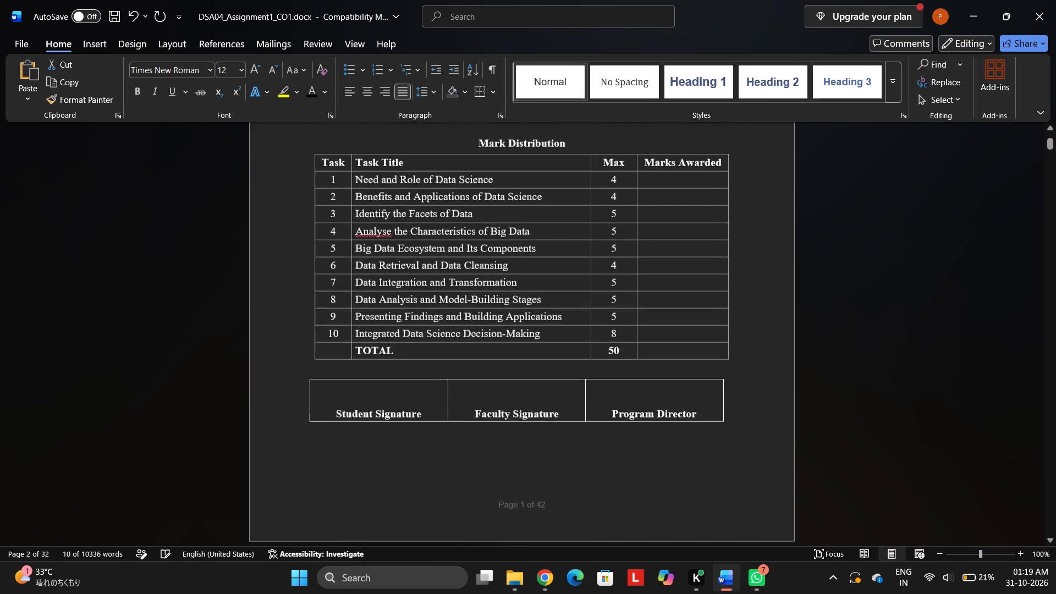
scroll(276, 261, "down", 10)
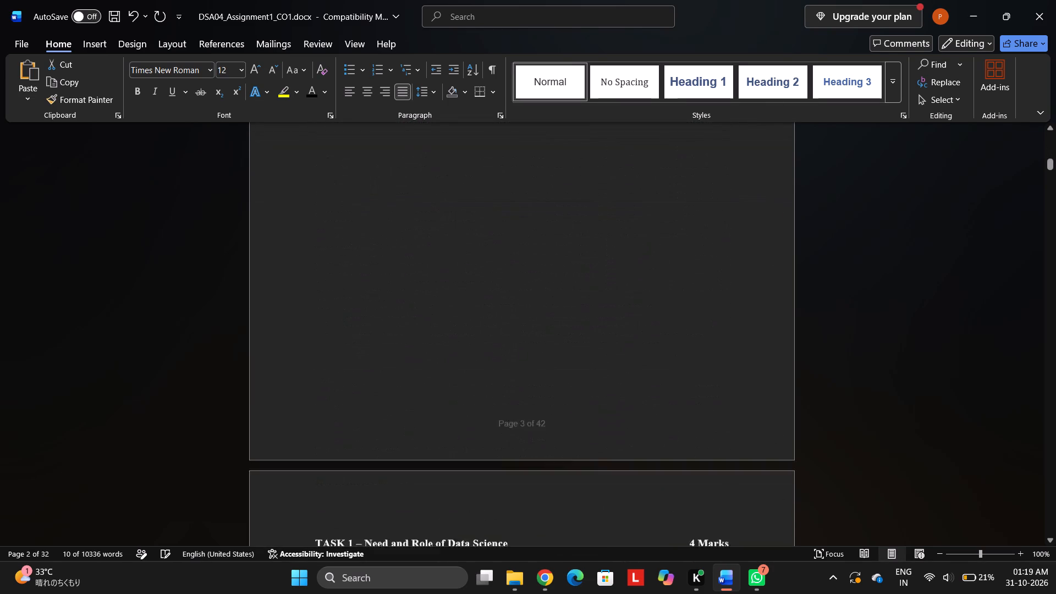
scroll(276, 261, "down", 1)
scroll(276, 261, "up", 5)
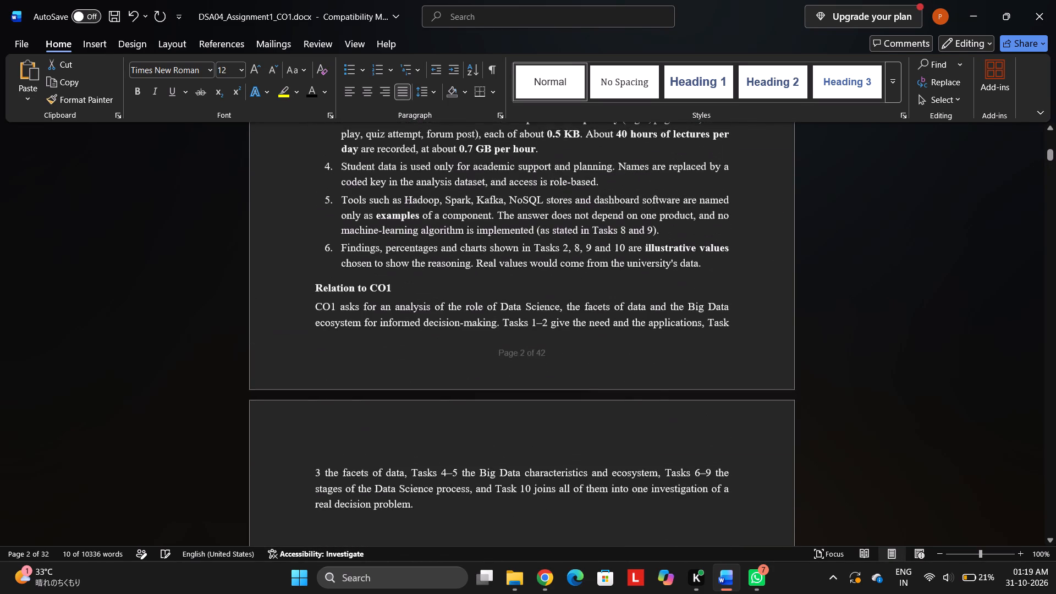
scroll(276, 261, "down", 2)
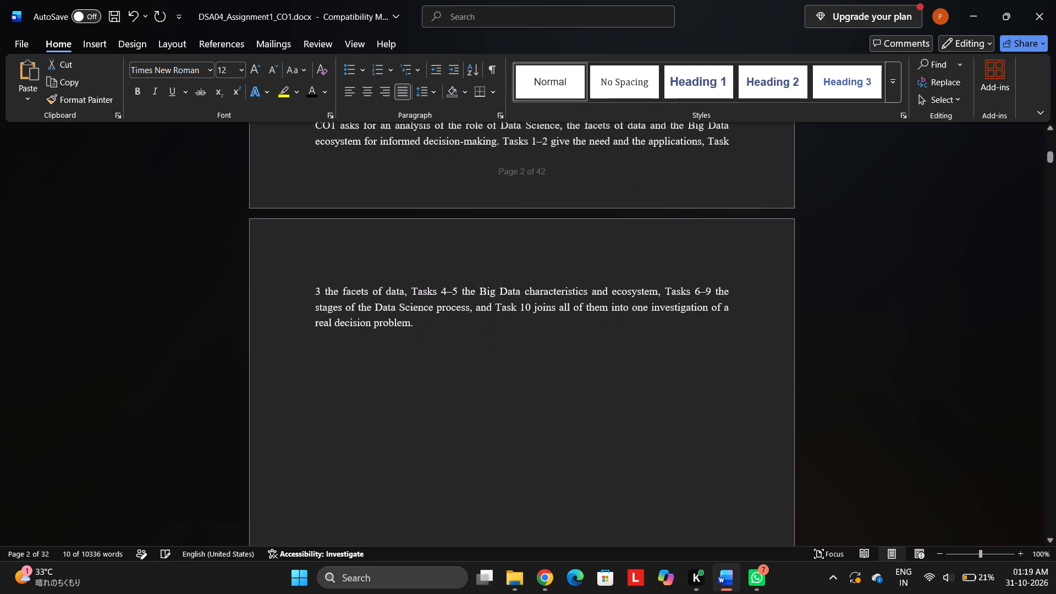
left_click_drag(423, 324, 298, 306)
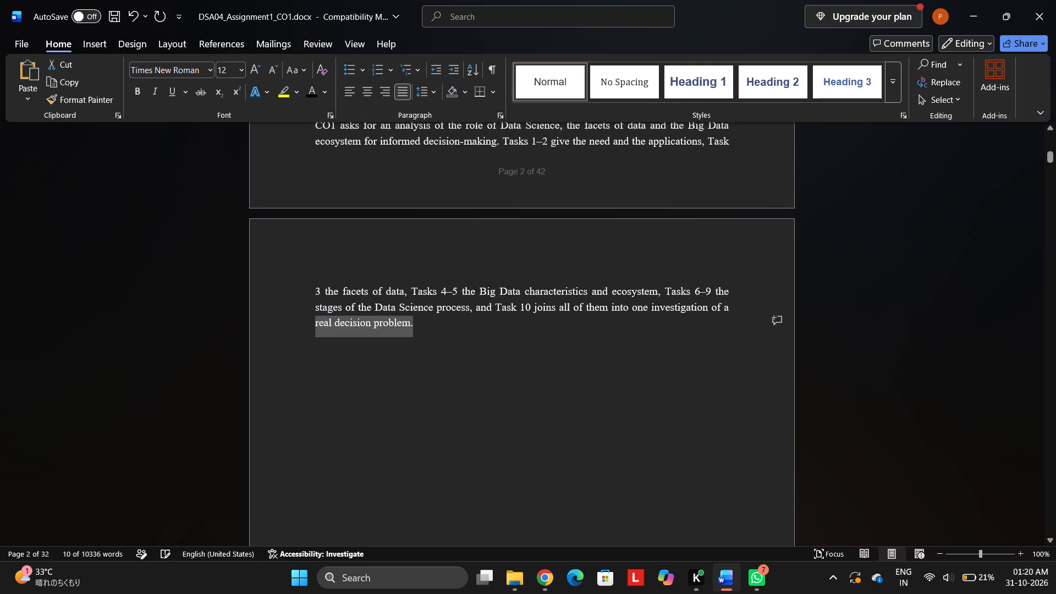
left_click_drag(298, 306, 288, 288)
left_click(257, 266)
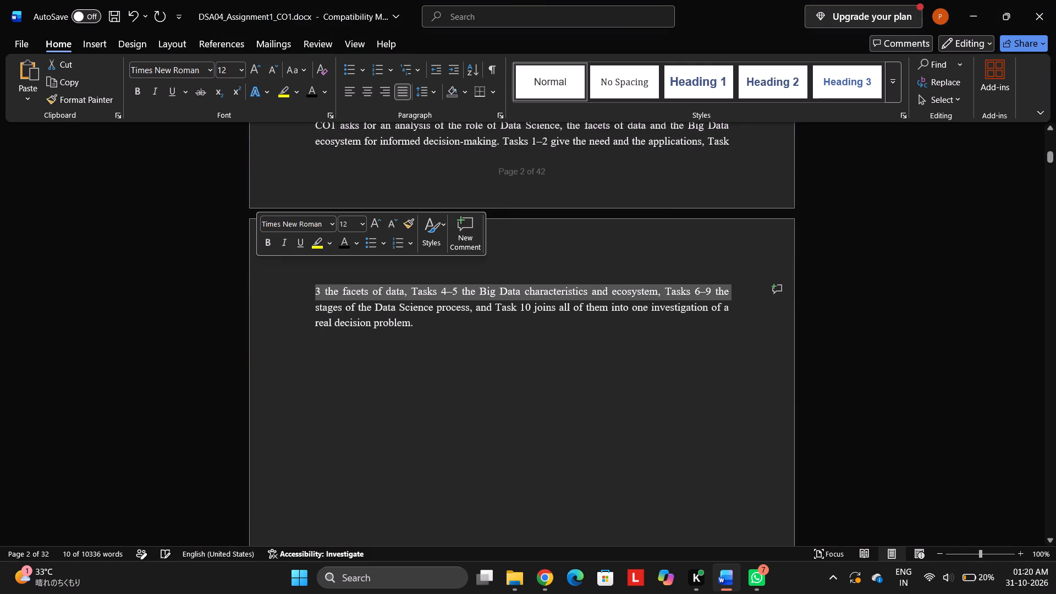
Delete the sixth assumption, about findings, percentages and charts being illustrative values, from the numbered list above Relation to CO1.
scroll(284, 267, "up", 2)
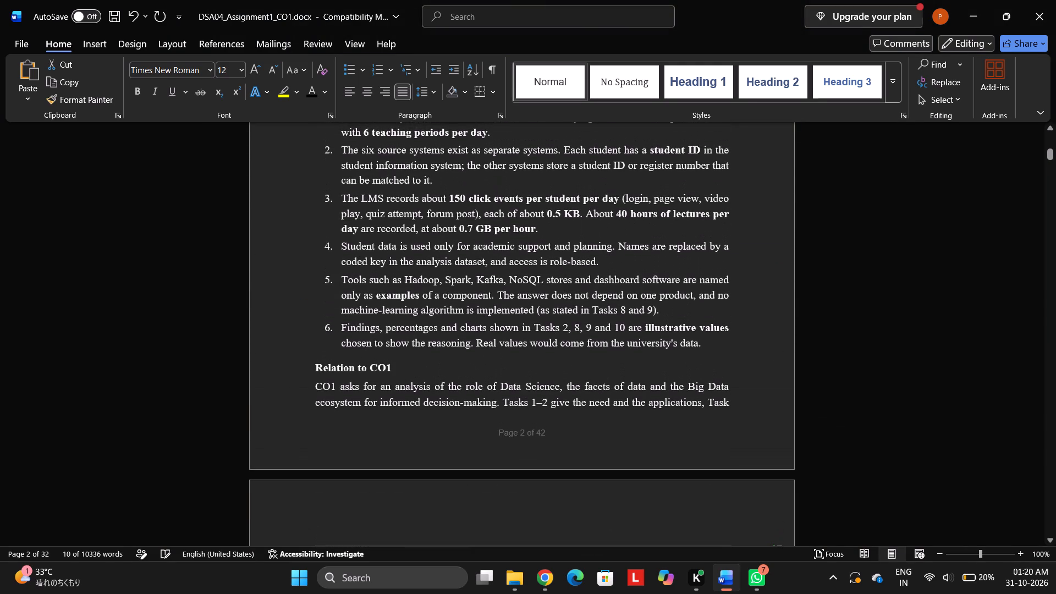
left_click_drag(326, 327, 578, 356)
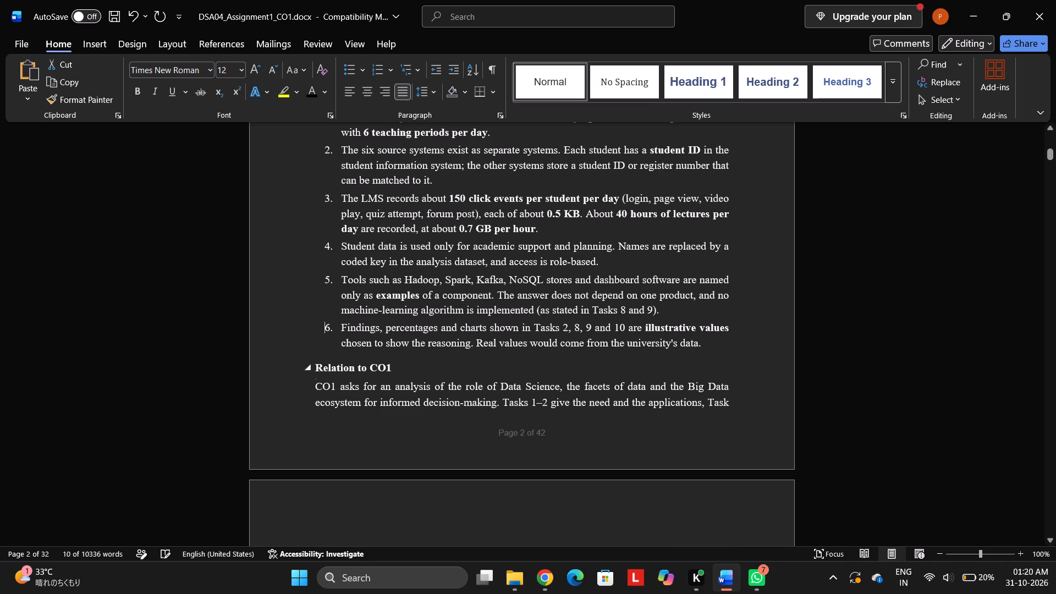
left_click_drag(578, 356, 707, 343)
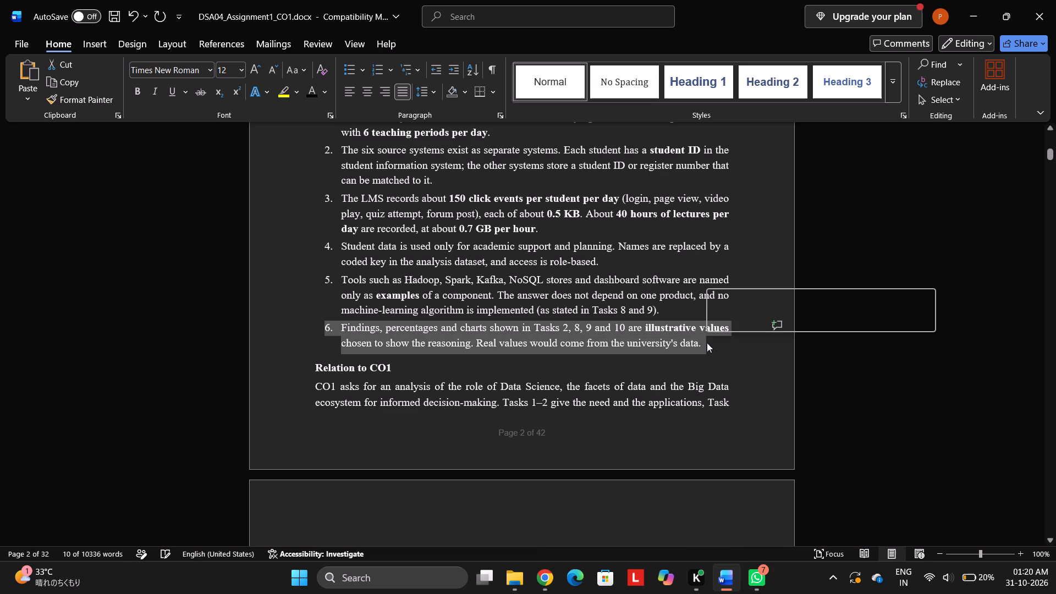
key("BackSpace")
Delete the end of the Relation to CO1 paragraph after "Tasks 6–9", through "real decision problem.".
scroll(690, 348, "down", 1)
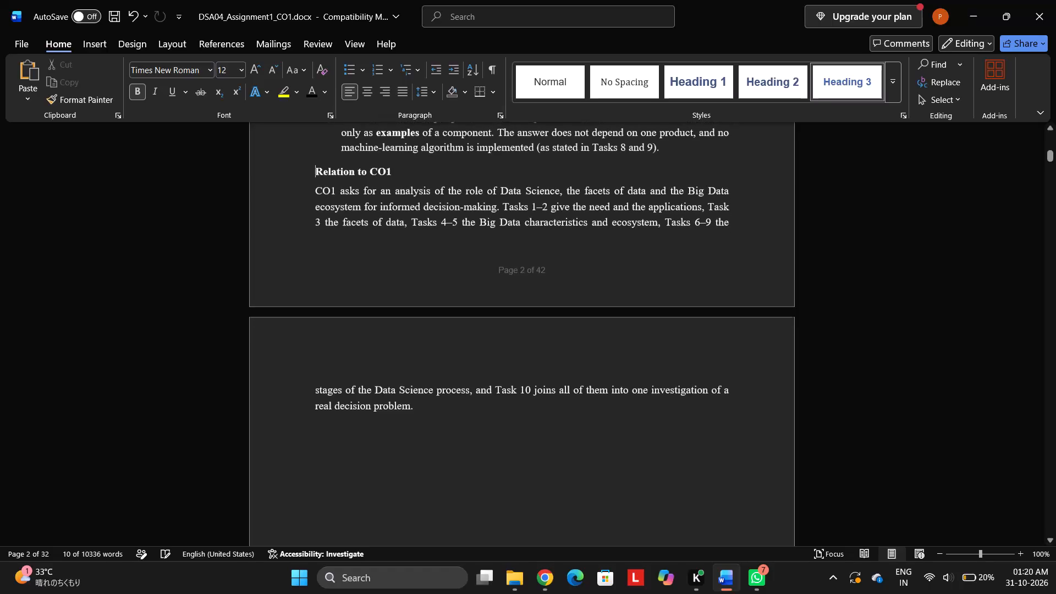
left_click_drag(451, 409, 298, 394)
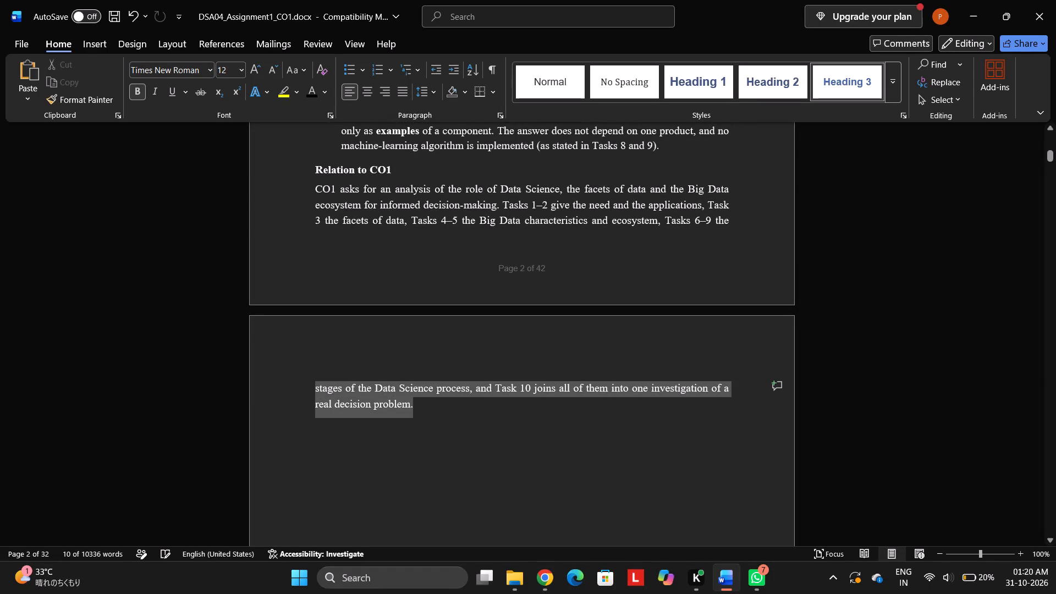
left_click_drag(298, 394, 708, 229)
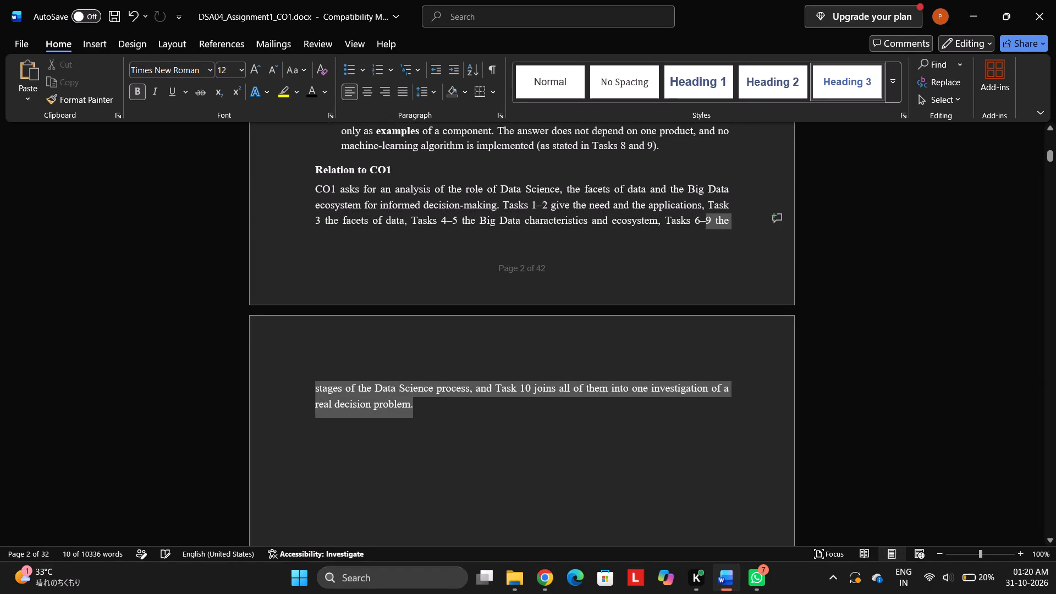
left_click_drag(708, 229, 717, 229)
key("BackSpace")
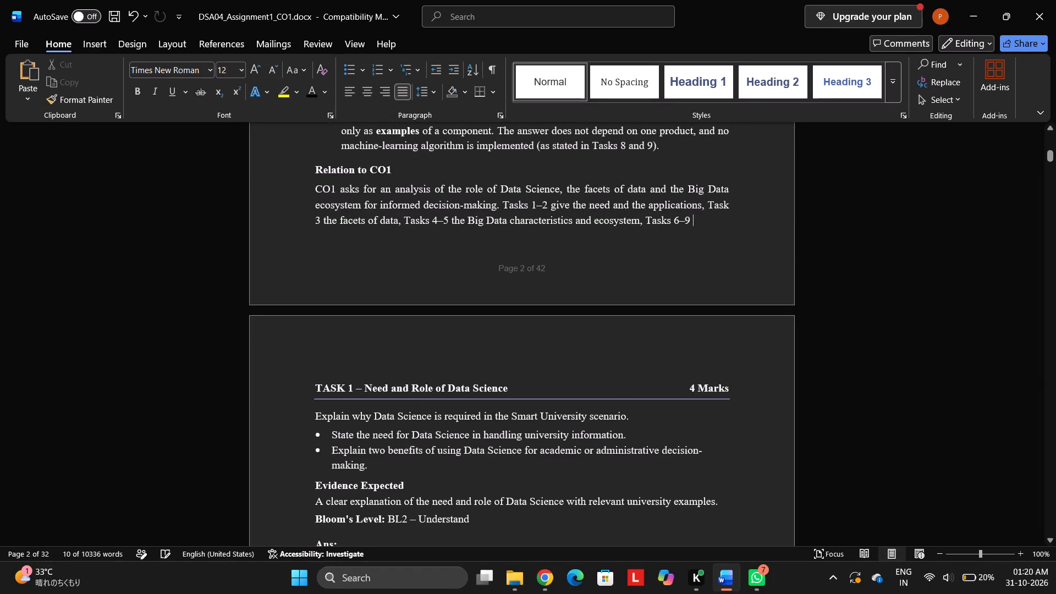
Examine the Task 1 and Task 2 pages for layout, table placement and text spilling onto nearly empty pages.
scroll(619, 255, "down", 6)
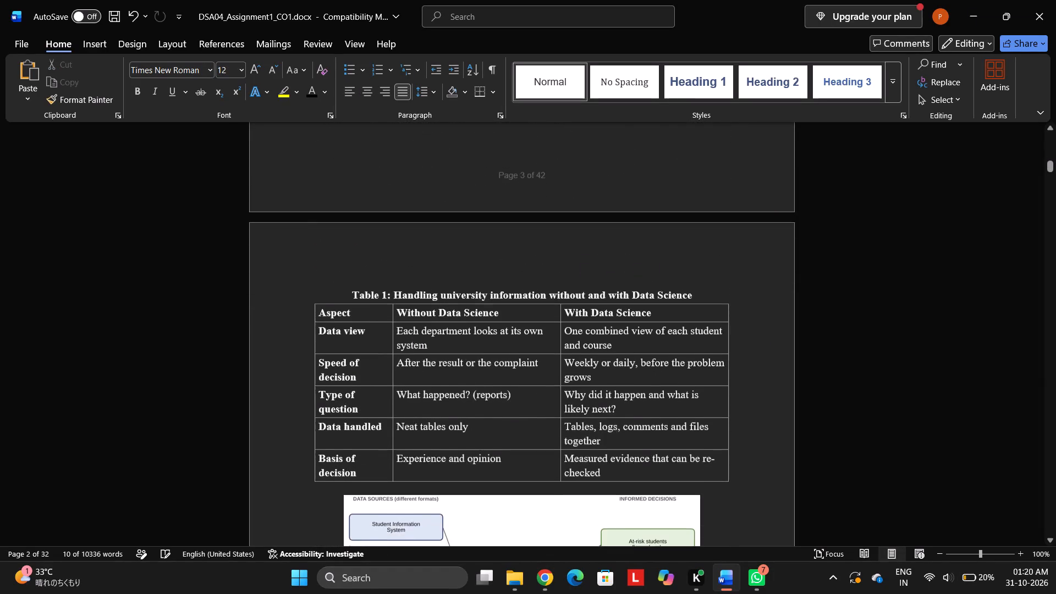
scroll(619, 255, "down", 5)
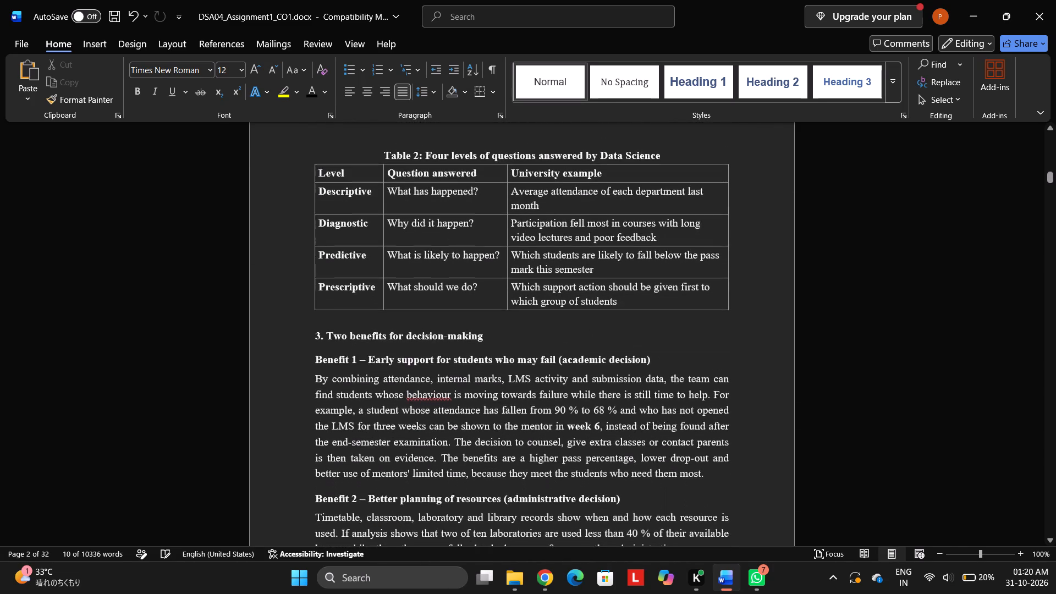
scroll(619, 255, "down", 1)
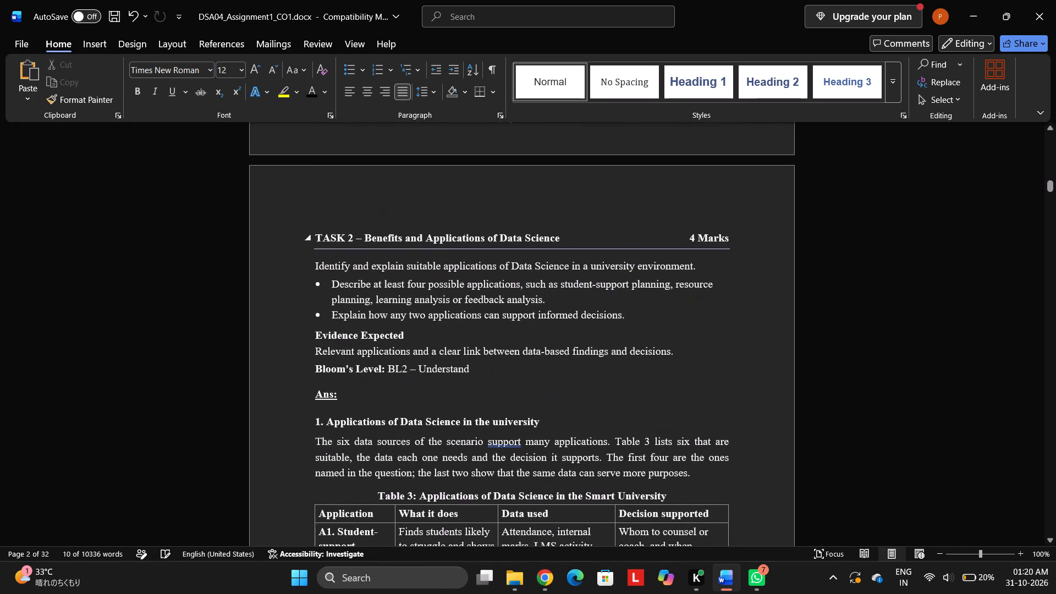
scroll(587, 265, "down", 3)
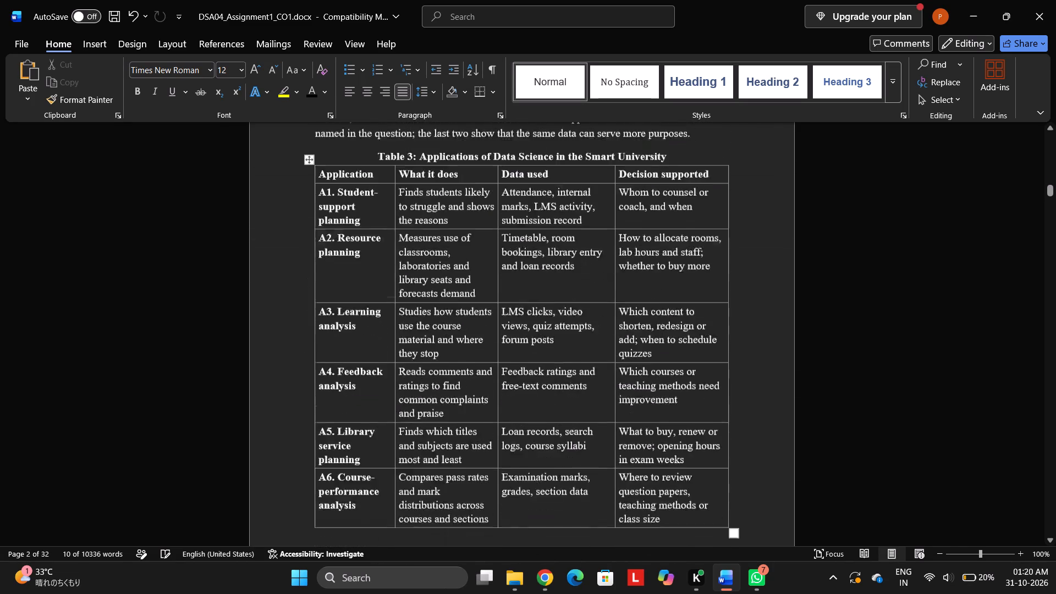
scroll(587, 265, "down", 5)
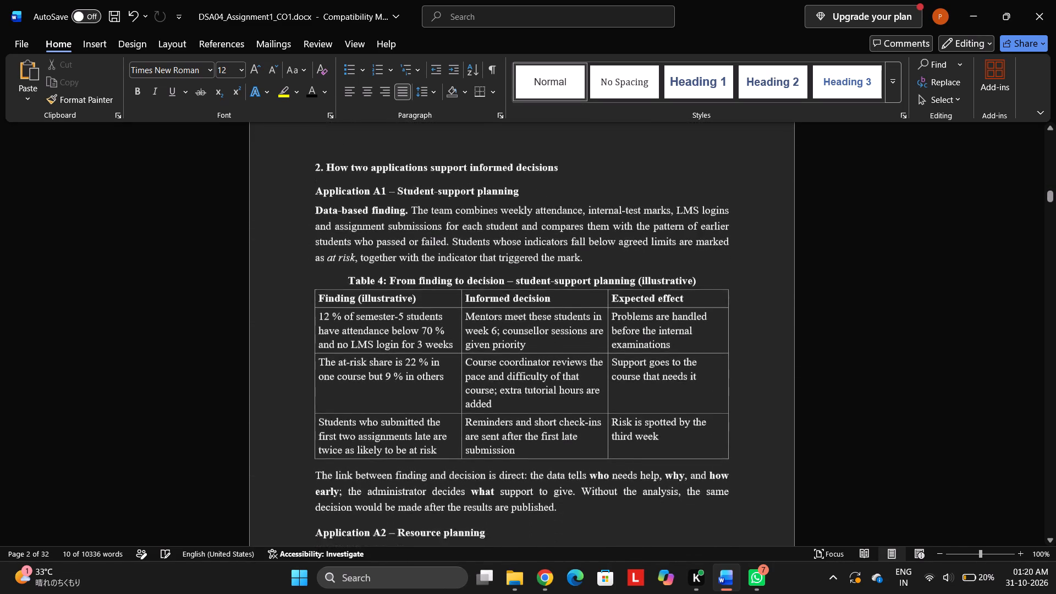
scroll(587, 265, "down", 5)
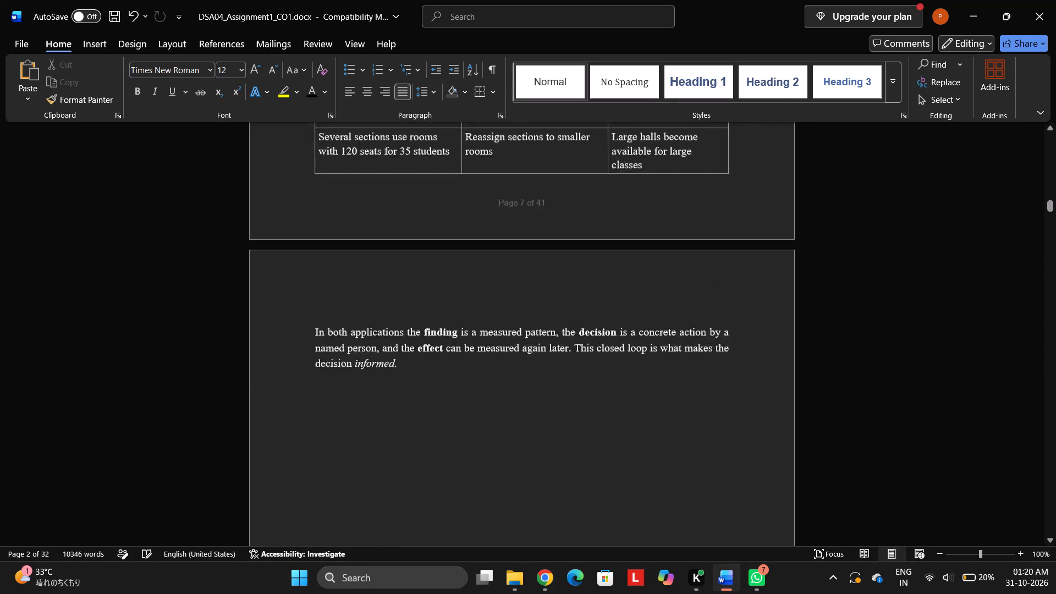
scroll(587, 265, "down", 1)
Delete the paragraph starting "The link between finding and decision is direct" above Application A2 – Resource planning in Task 2.
scroll(587, 265, "up", 1)
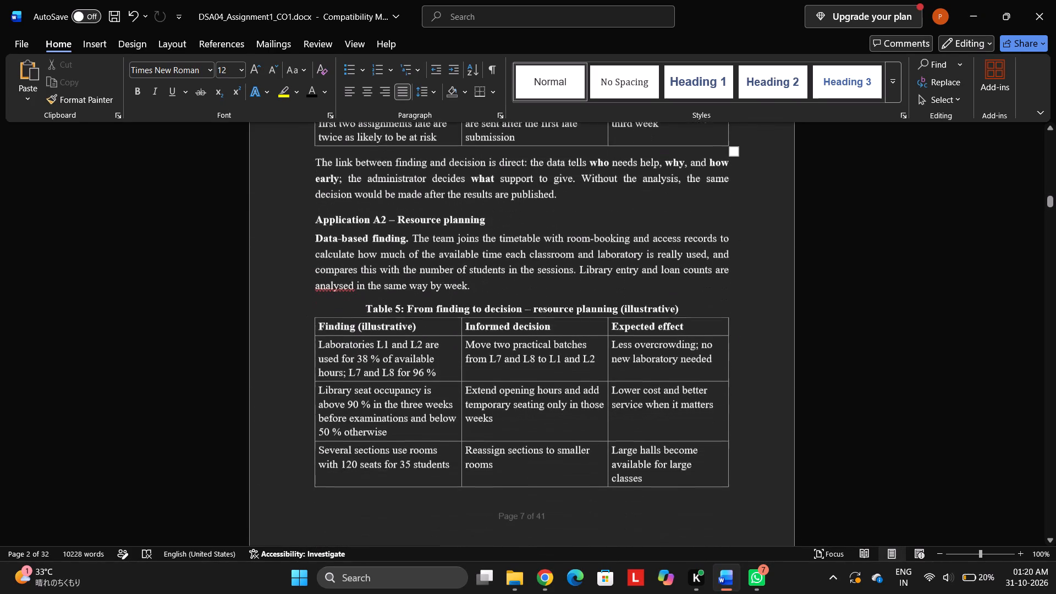
scroll(587, 265, "up", 1)
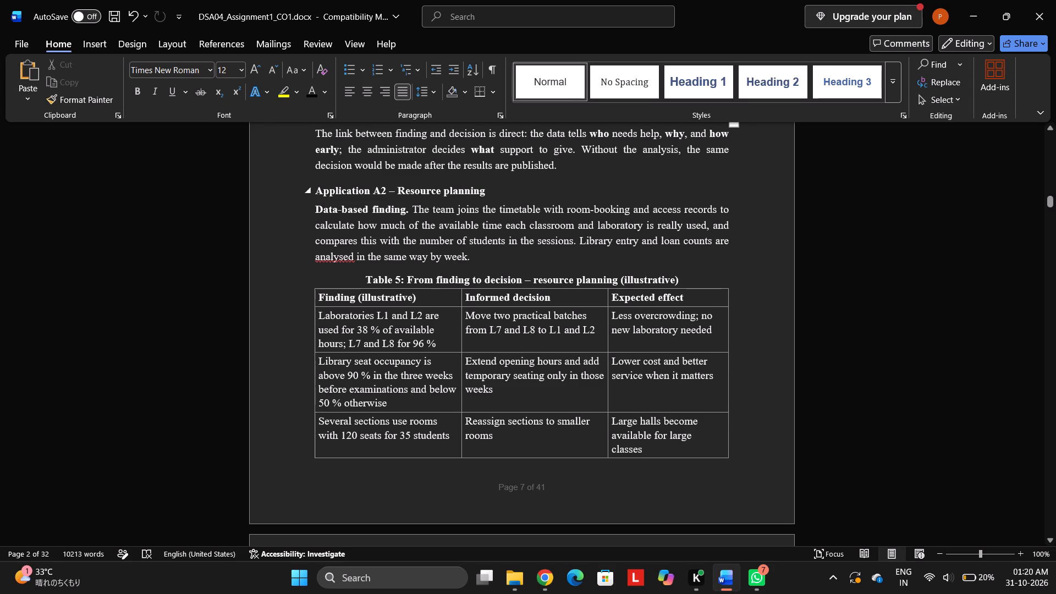
scroll(479, 167, "up", 1)
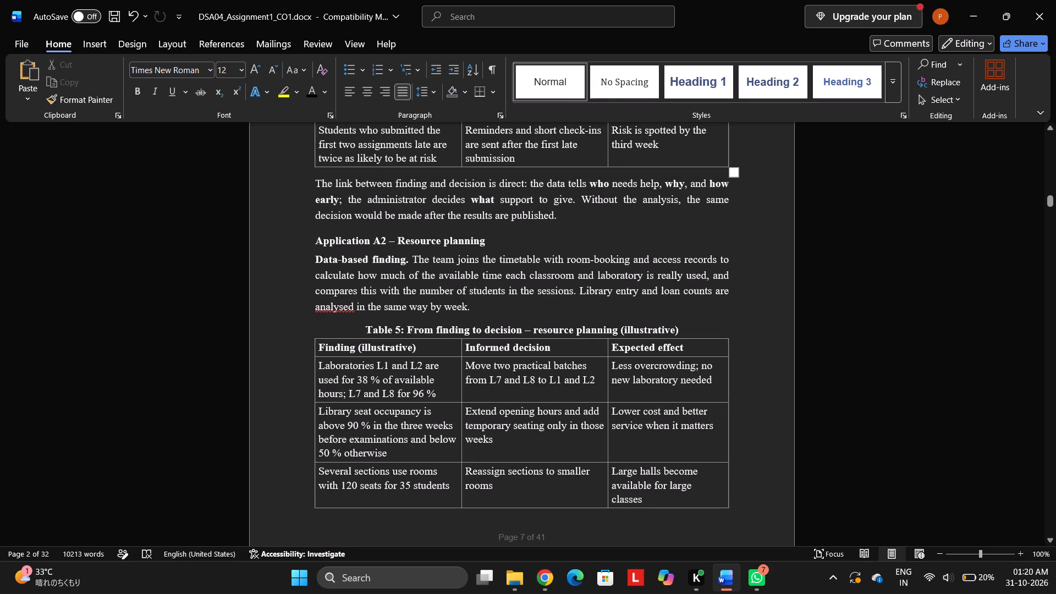
left_click_drag(319, 182, 566, 211)
key("BackSpace")
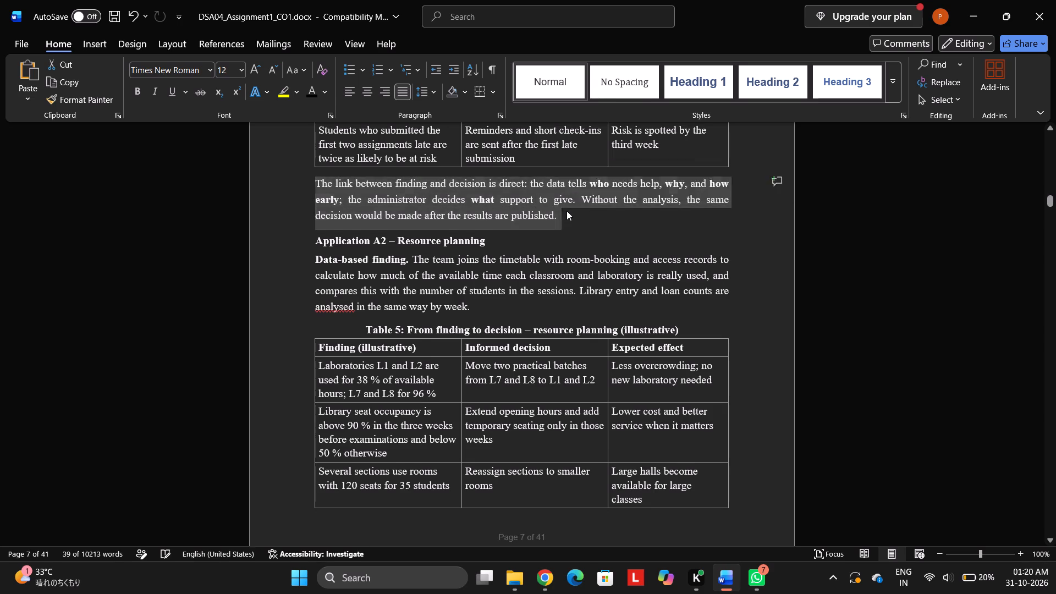
Delete the Bloom's Level line from Task 3, keeping "Ans:" on its own line after the Evidence Expected text.
scroll(480, 251, "down", 4)
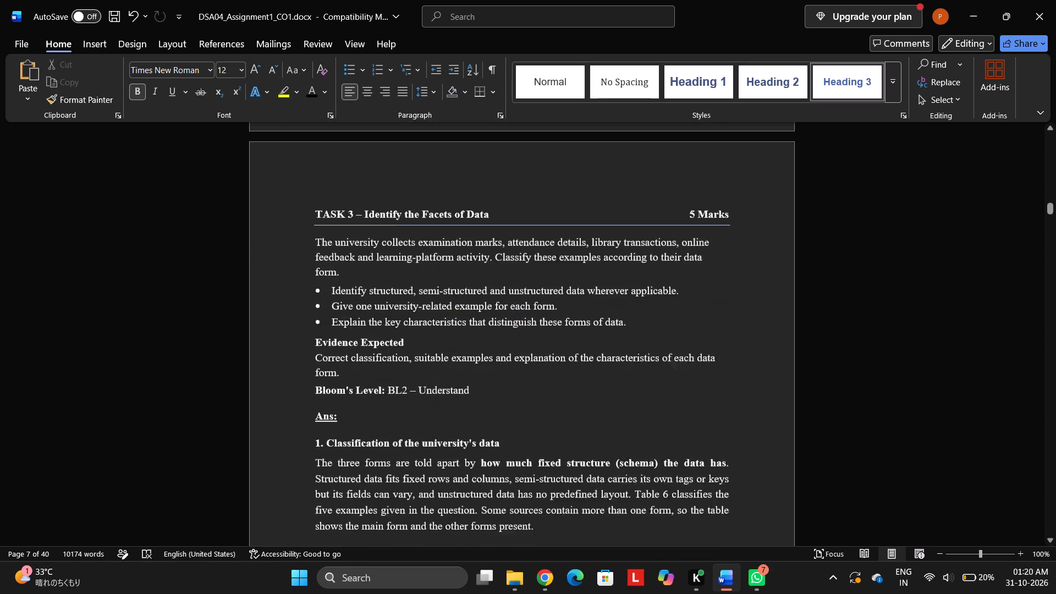
scroll(480, 251, "down", 4)
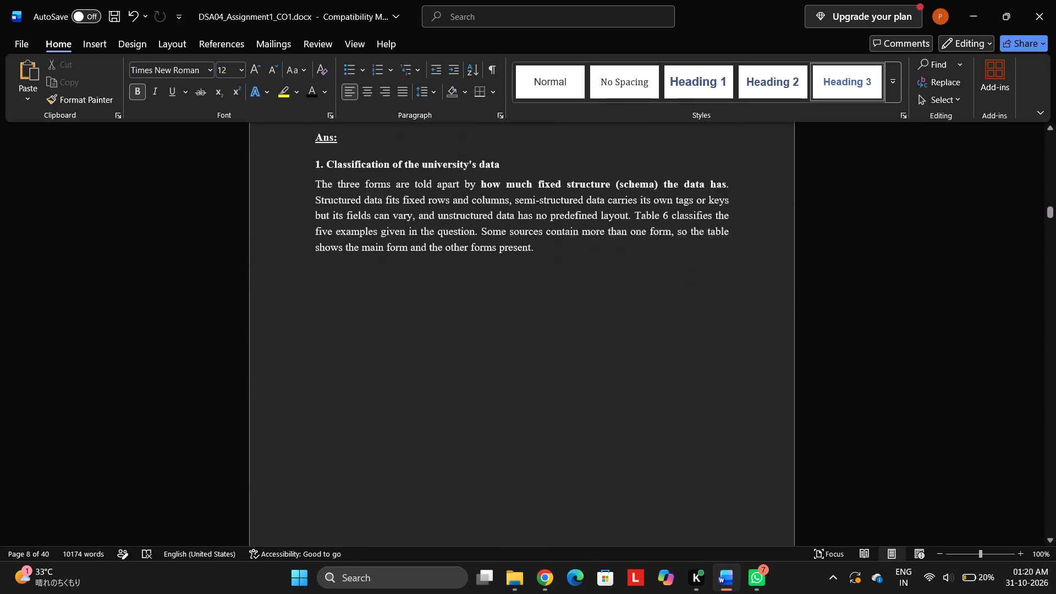
scroll(480, 251, "down", 2)
scroll(458, 207, "up", 1)
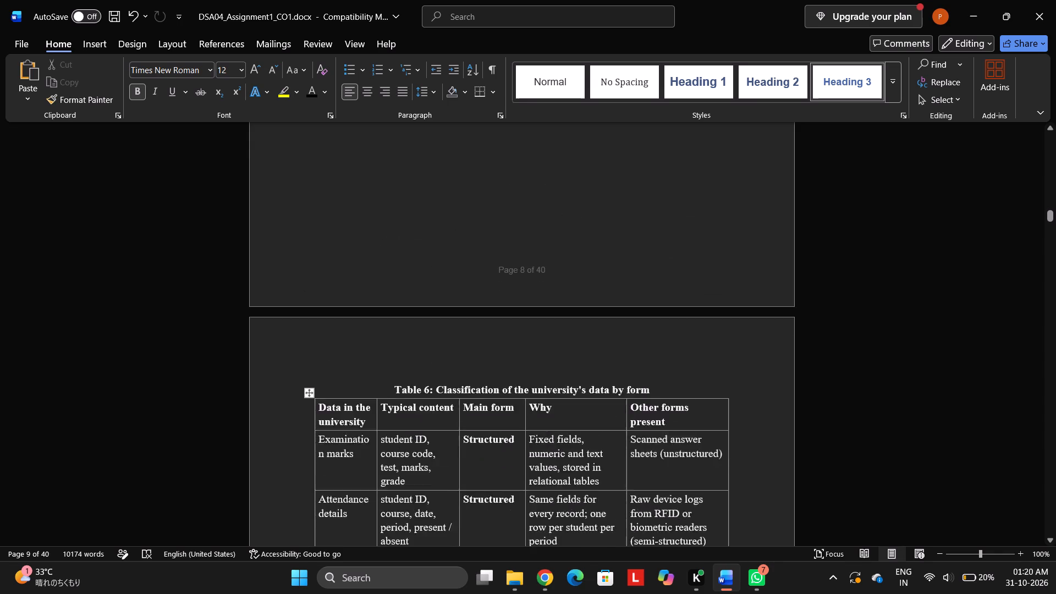
scroll(458, 207, "up", 2)
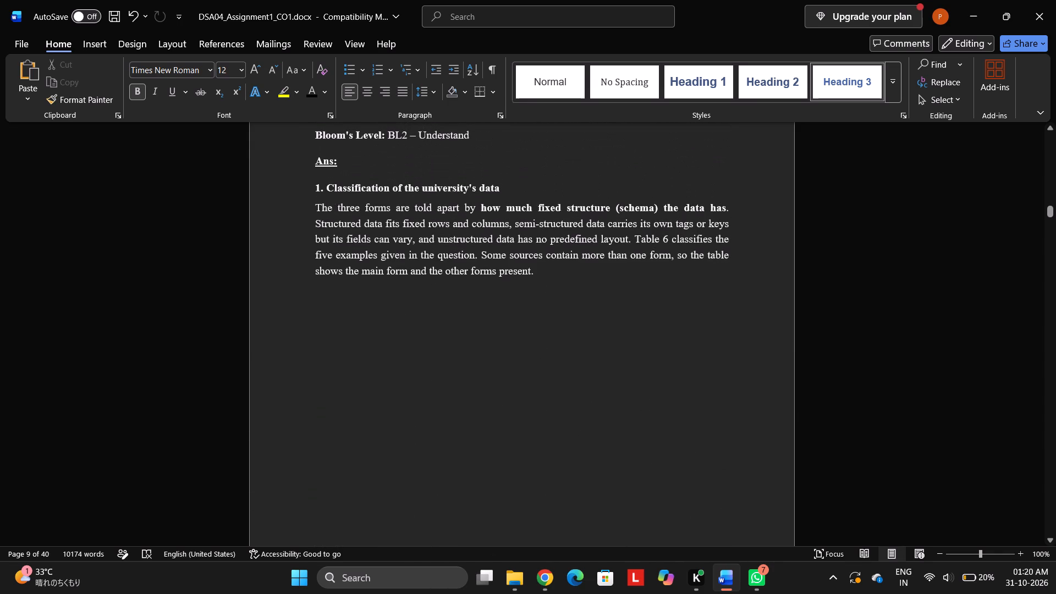
scroll(461, 182, "up", 1)
left_click_drag(471, 203, 485, 211)
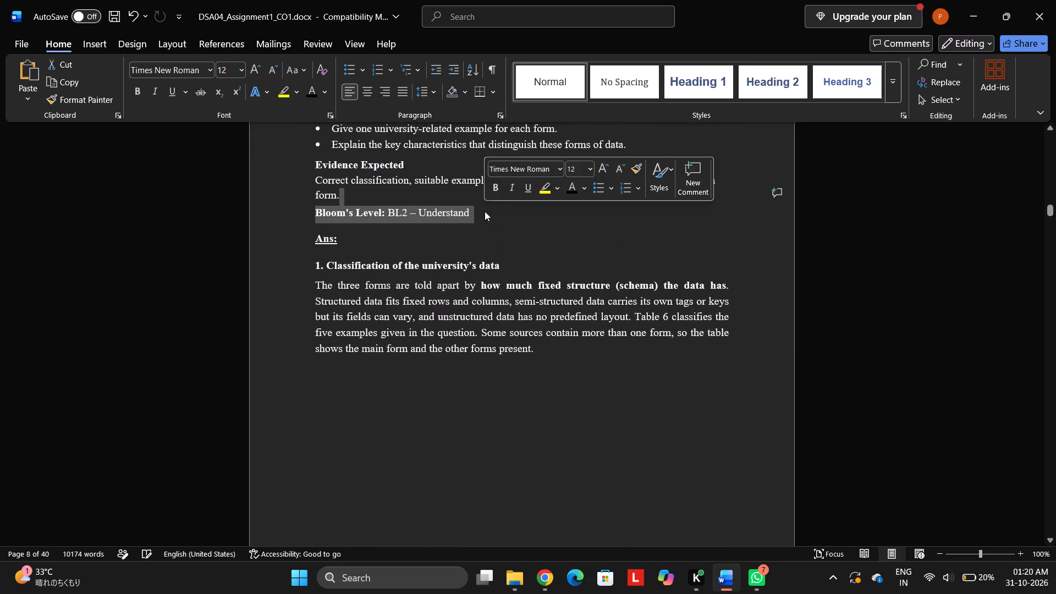
key("BackSpace")
key("BackSpace")
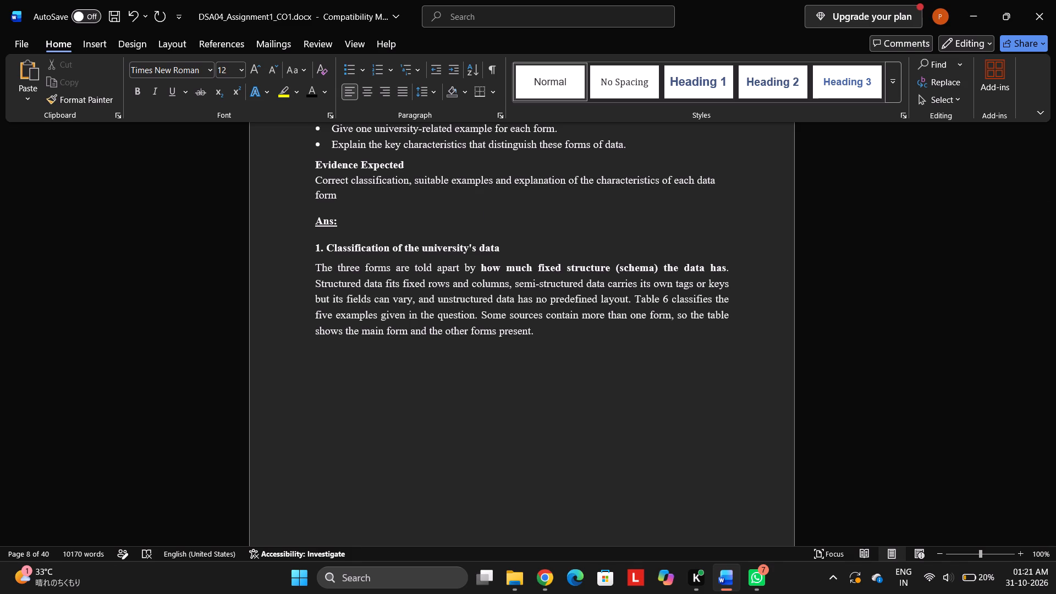
key("period")
key("Delete")
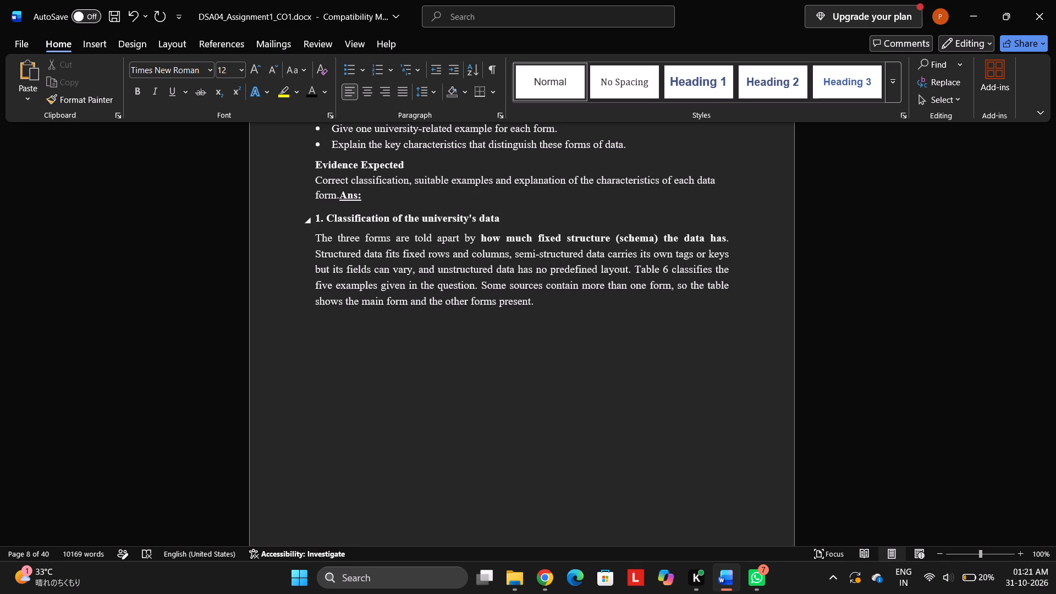
key("Return")
Bring the Table 6 caption up from the following page to its own line directly below the classification paragraph.
scroll(485, 211, "down", 4)
left_click(387, 185)
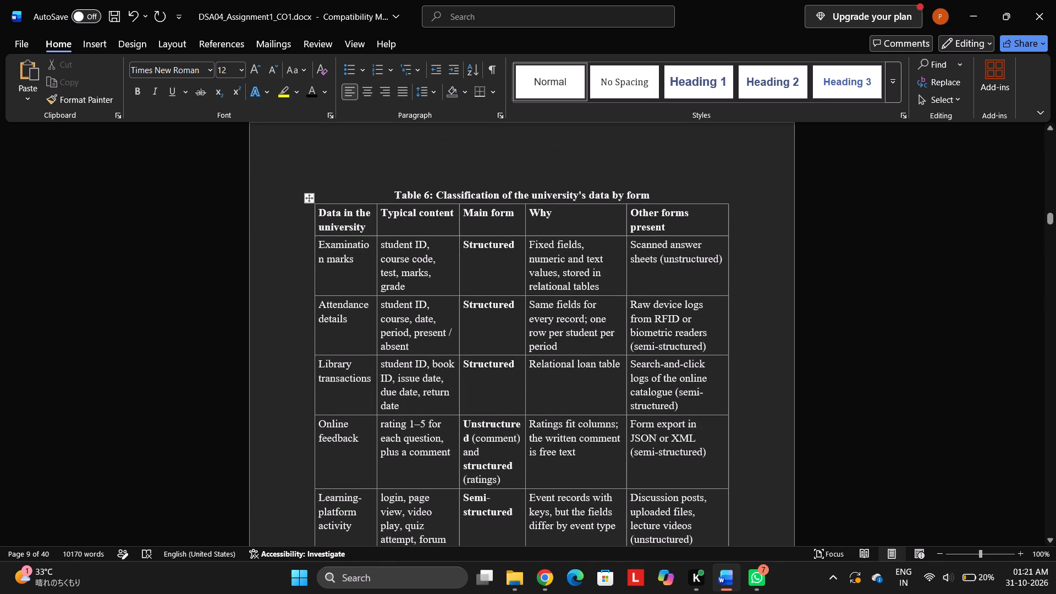
key("BackSpace")
key("BackSpace")
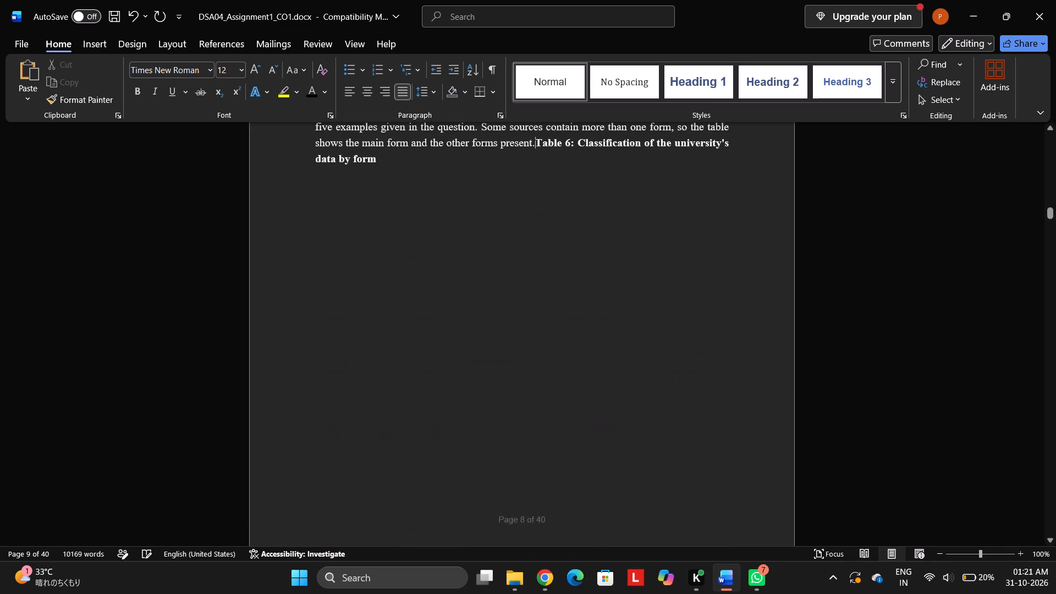
key("Return")
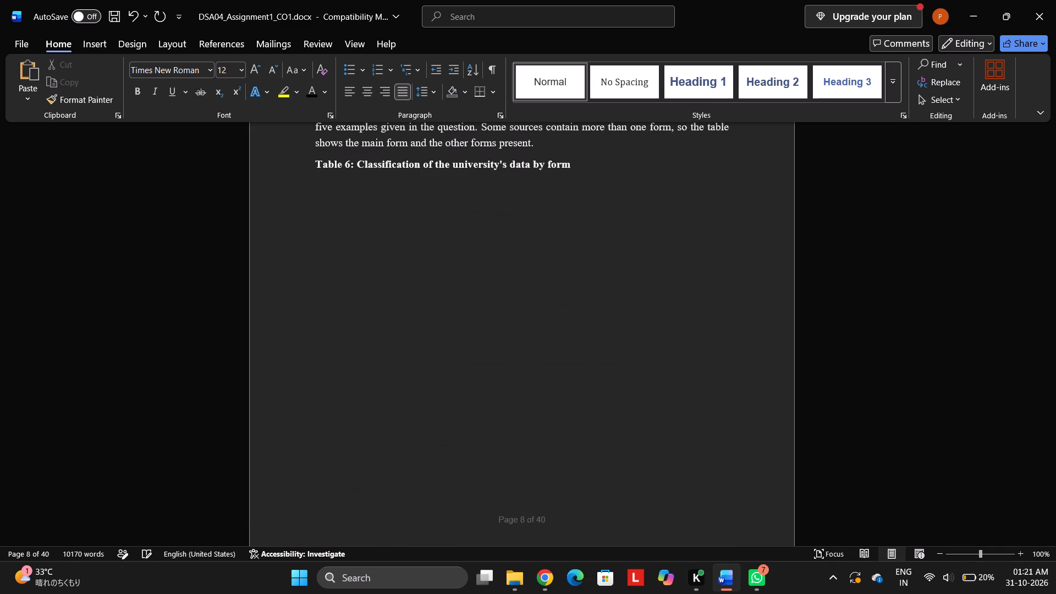
Centre the Table 6 caption "Classification of the university's data by form".
left_click_drag(317, 173, 394, 176)
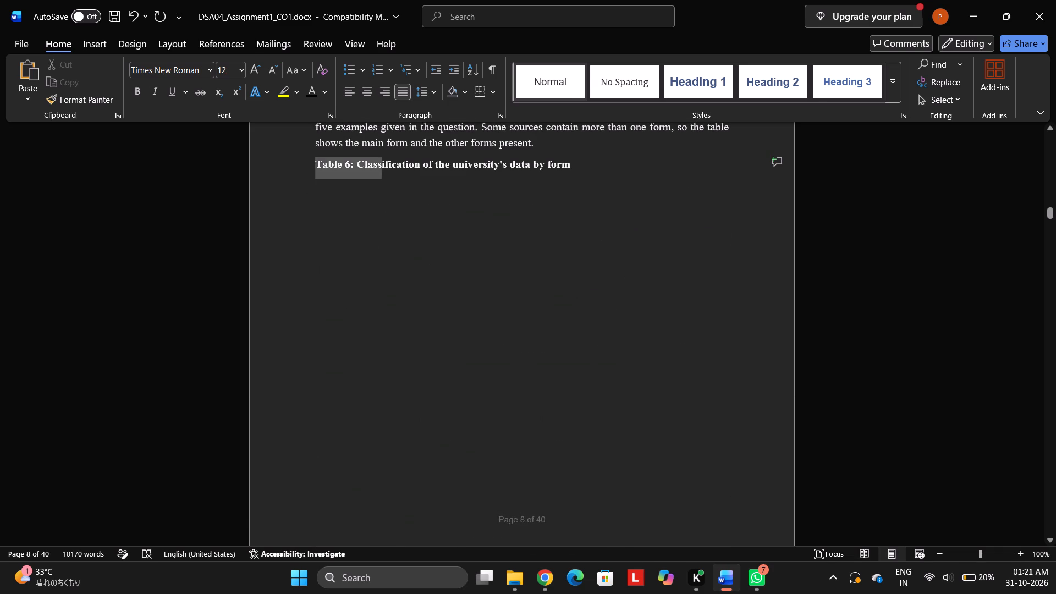
left_click_drag(394, 176, 582, 172)
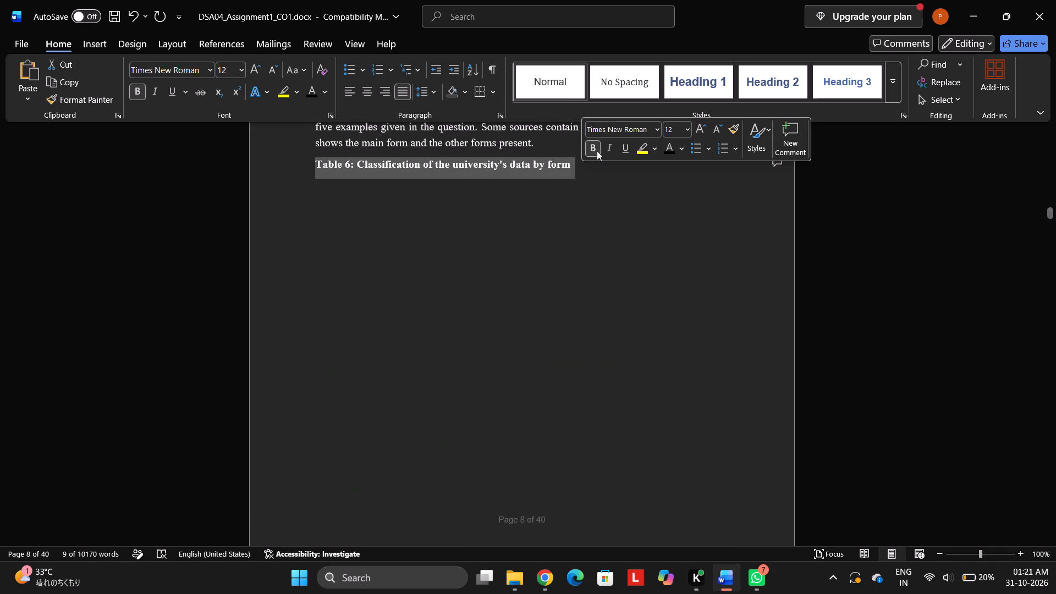
left_click(367, 92)
Move the Table 6 data classification table up onto page 8, into the empty space below the classification paragraph.
scroll(350, 295, "down", 3)
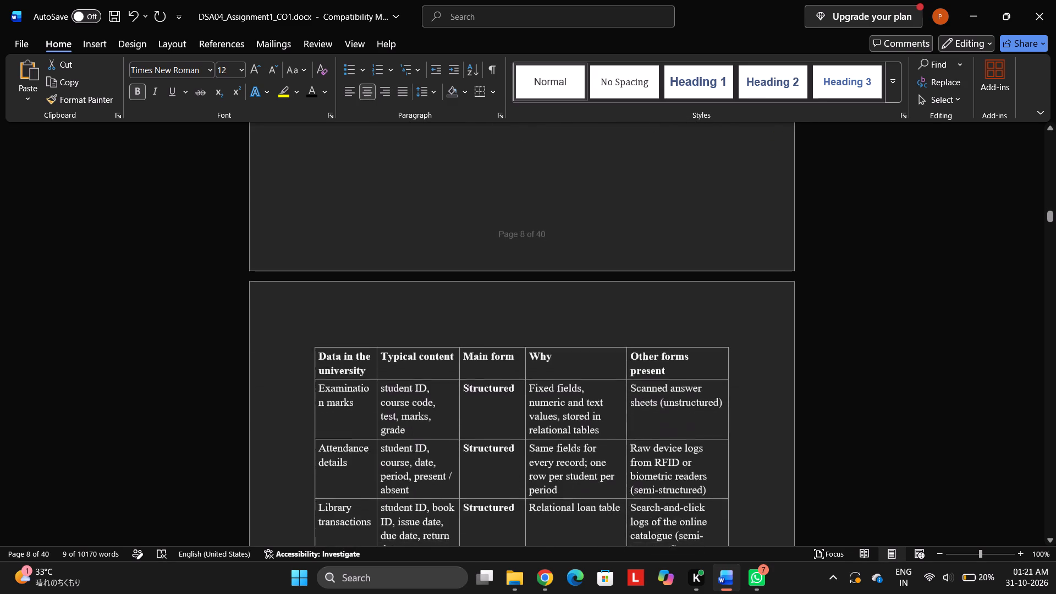
scroll(350, 295, "down", 1)
left_click_drag(311, 233, 315, 119)
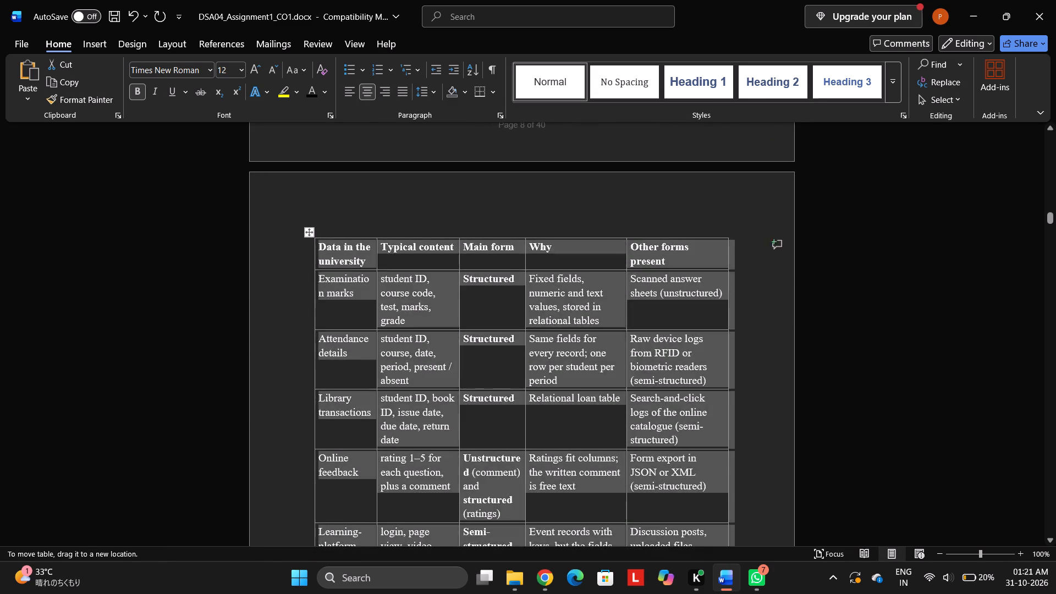
left_click_drag(315, 119, 316, 149)
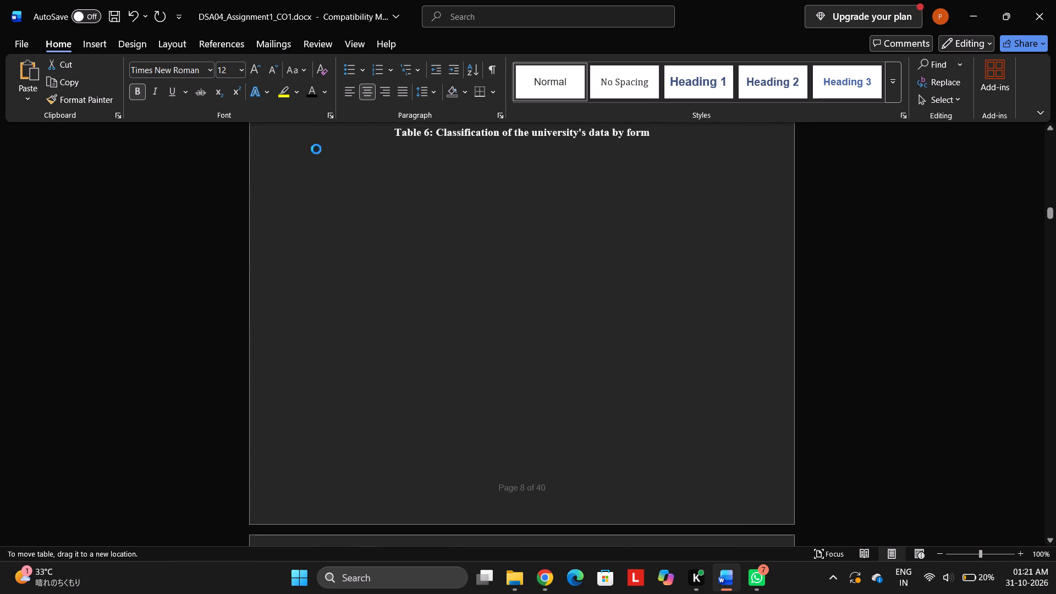
scroll(296, 230, "up", 1)
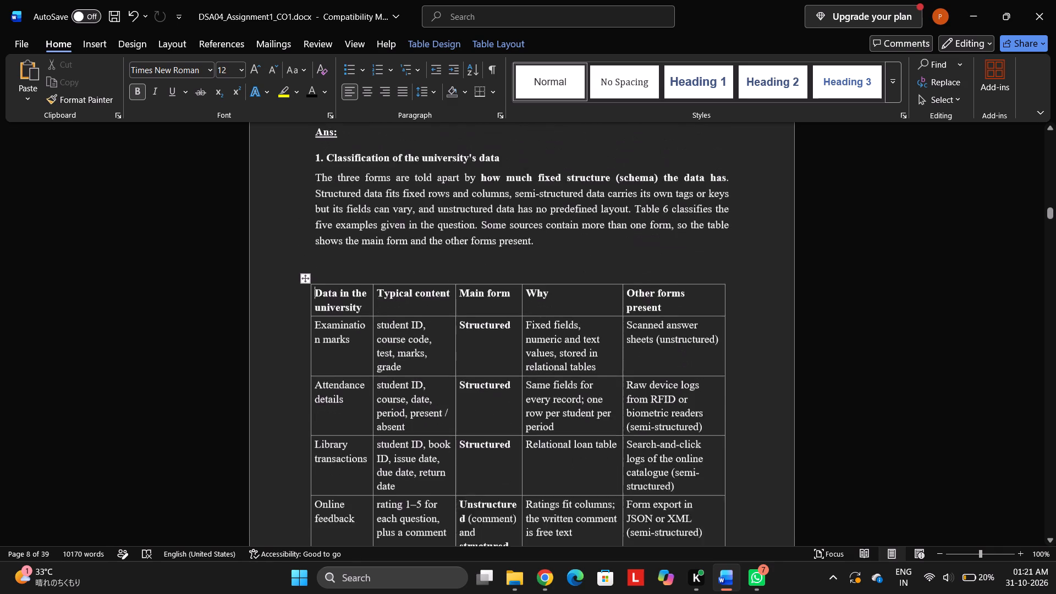
Review the page layout of the Task 3 and Task 4 answers, from Table 6 on page 8 through page 13.
scroll(296, 230, "up", 1)
scroll(296, 230, "down", 4)
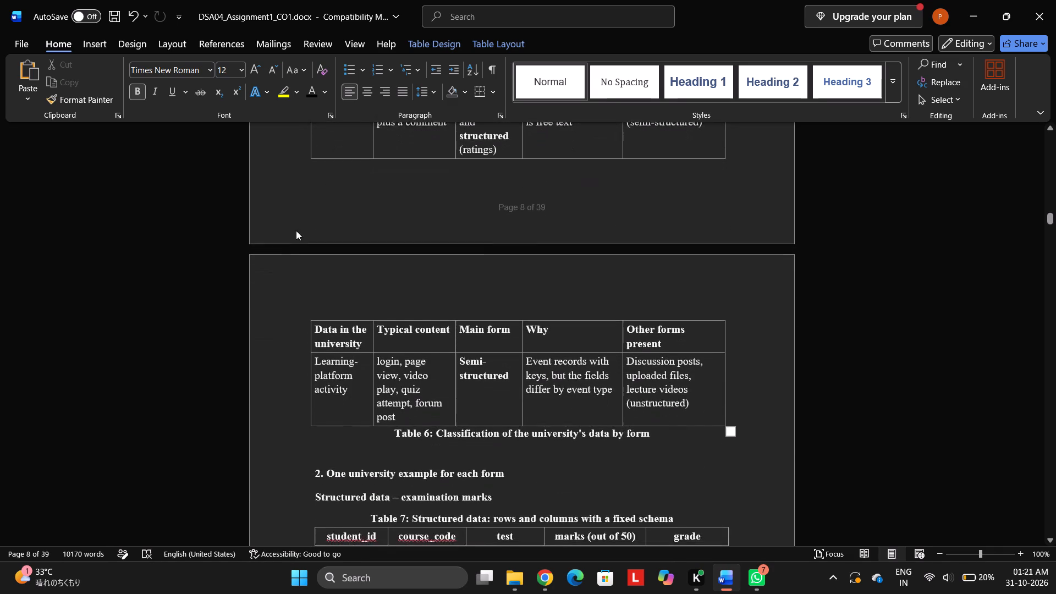
scroll(296, 230, "down", 2)
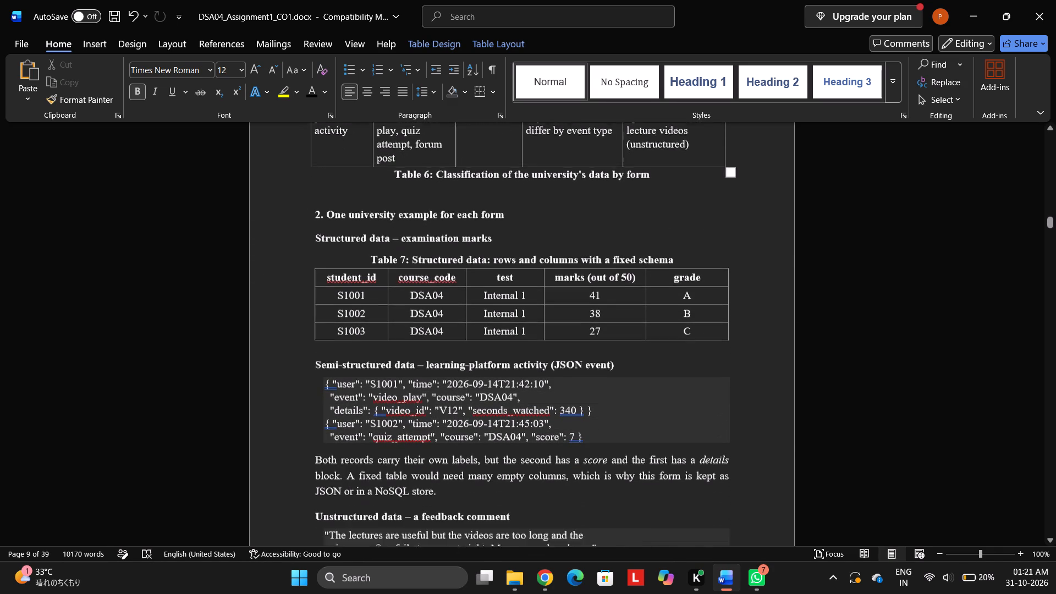
scroll(333, 251, "down", 4)
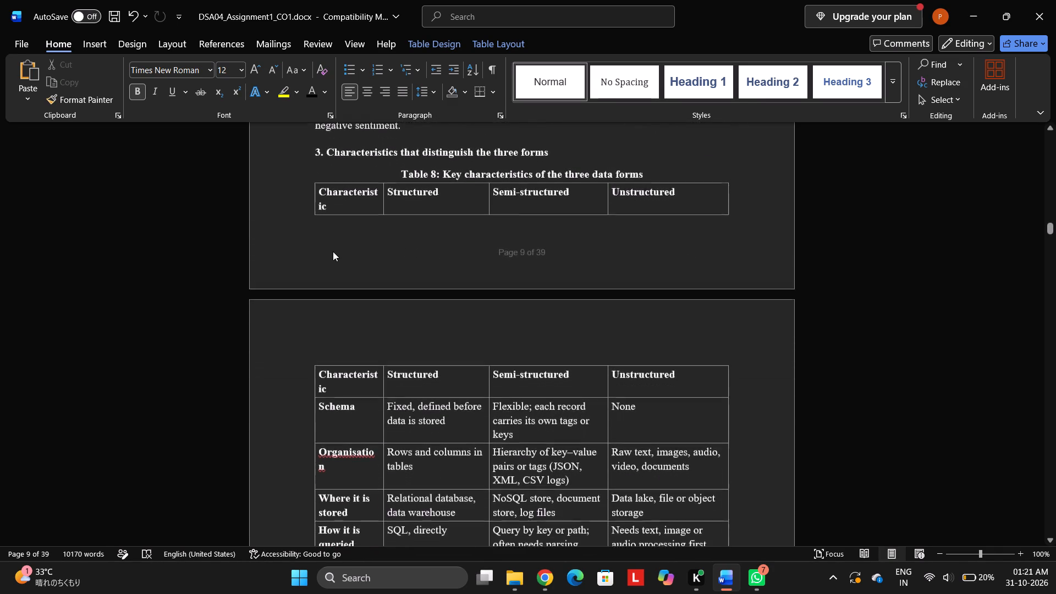
scroll(333, 251, "down", 5)
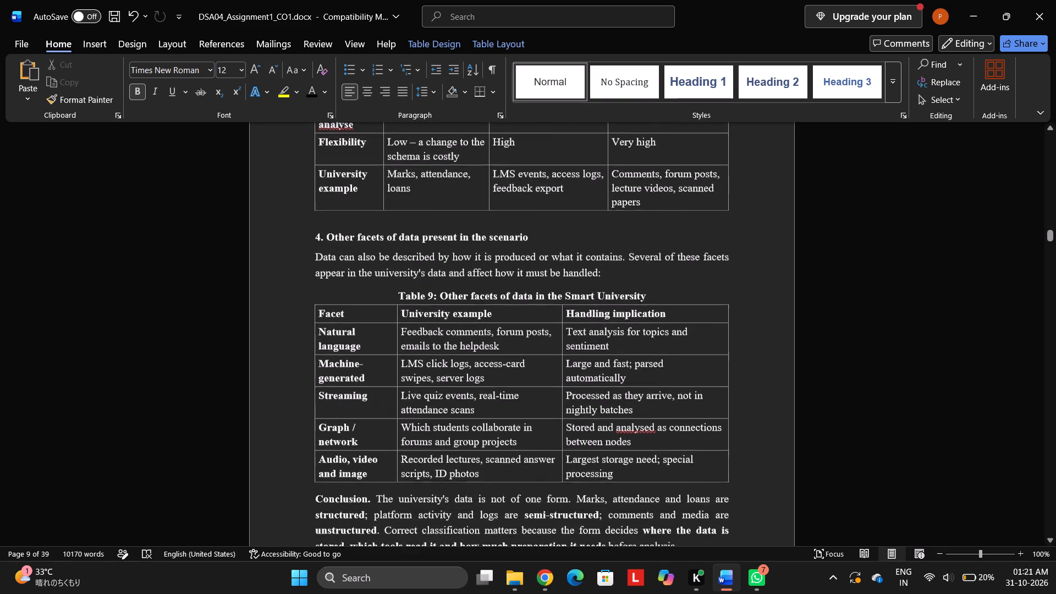
scroll(344, 218, "down", 7)
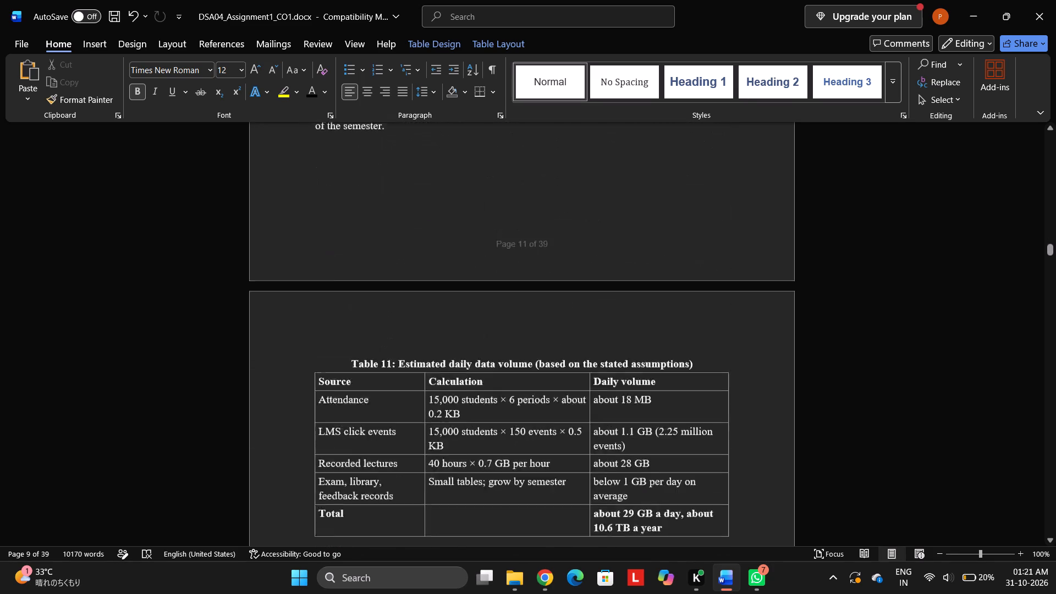
scroll(344, 218, "down", 5)
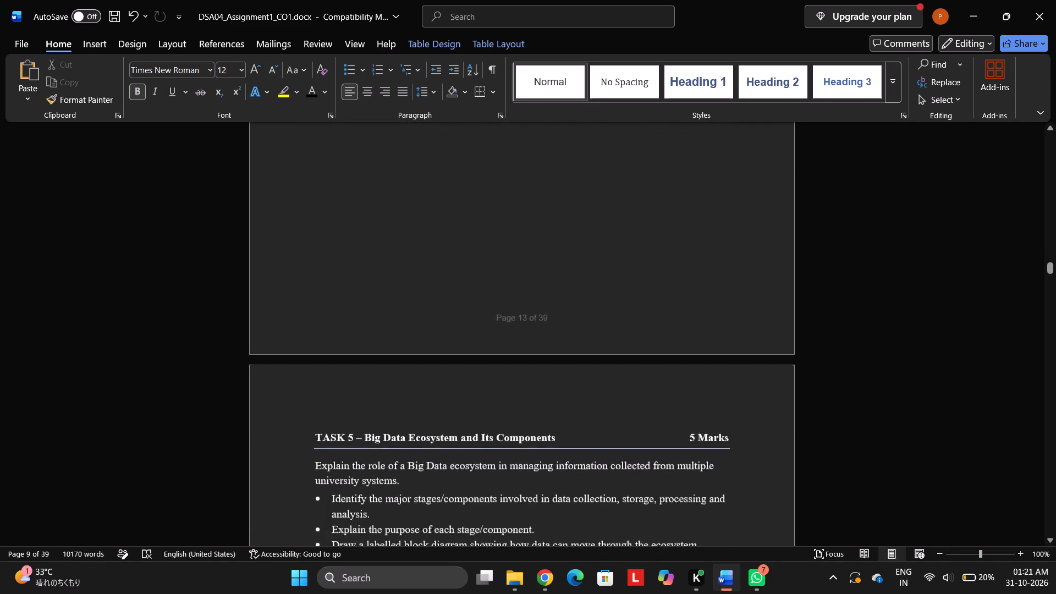
Check the Task 5 and Task 6 answers for page gaps and for tables or figures split across pages.
scroll(344, 218, "down", 5)
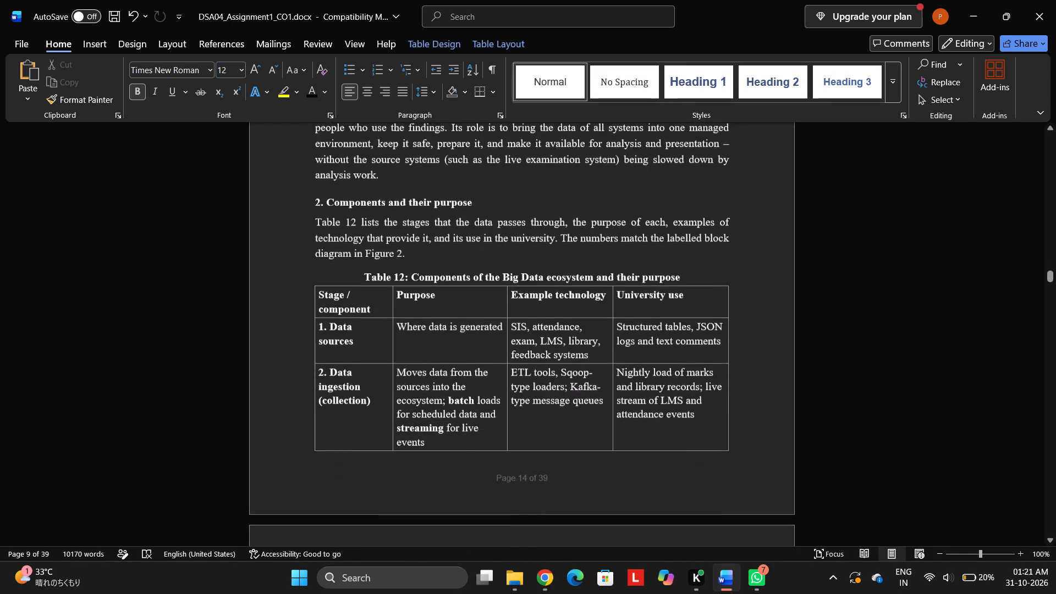
scroll(344, 218, "down", 4)
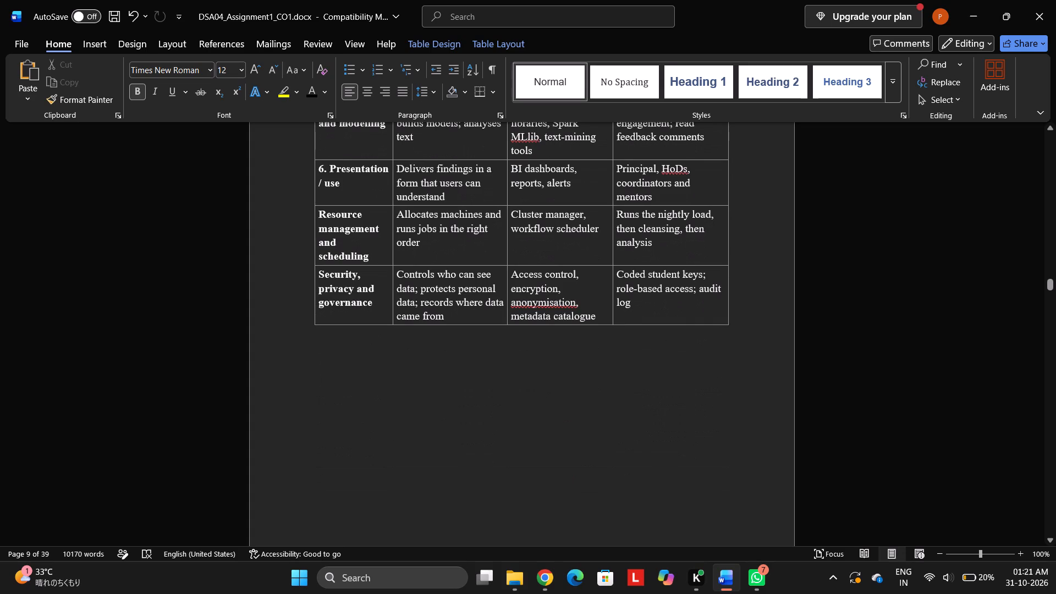
scroll(344, 218, "down", 1)
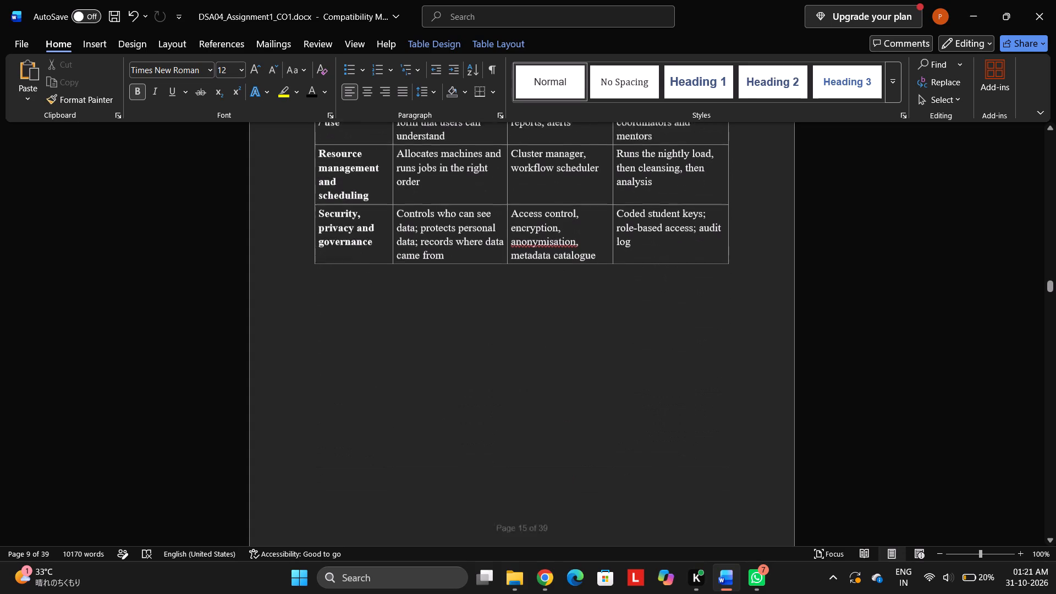
scroll(344, 218, "down", 3)
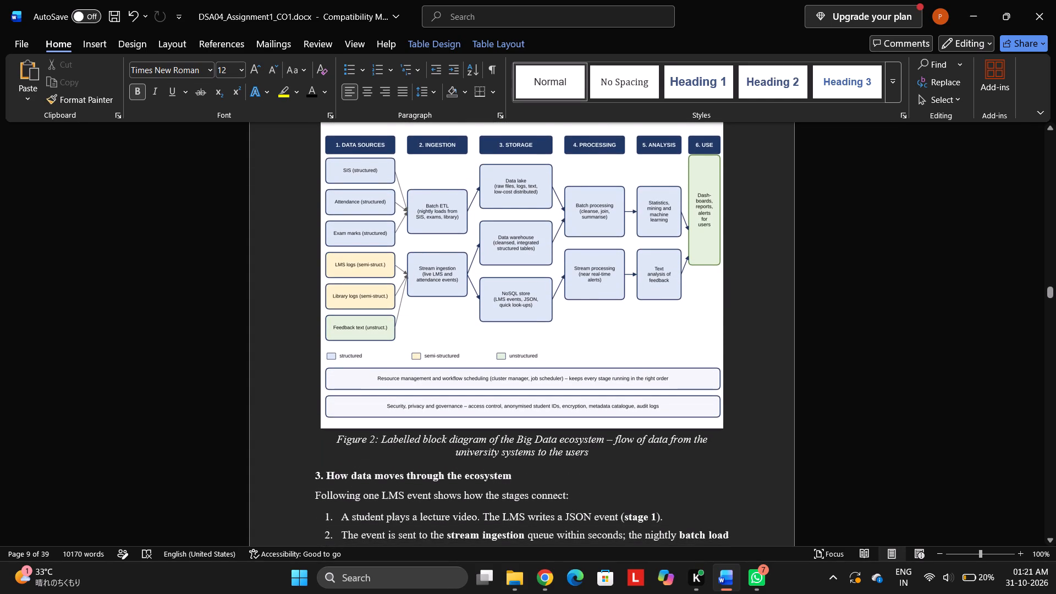
scroll(344, 218, "up", 5)
scroll(344, 218, "down", 1)
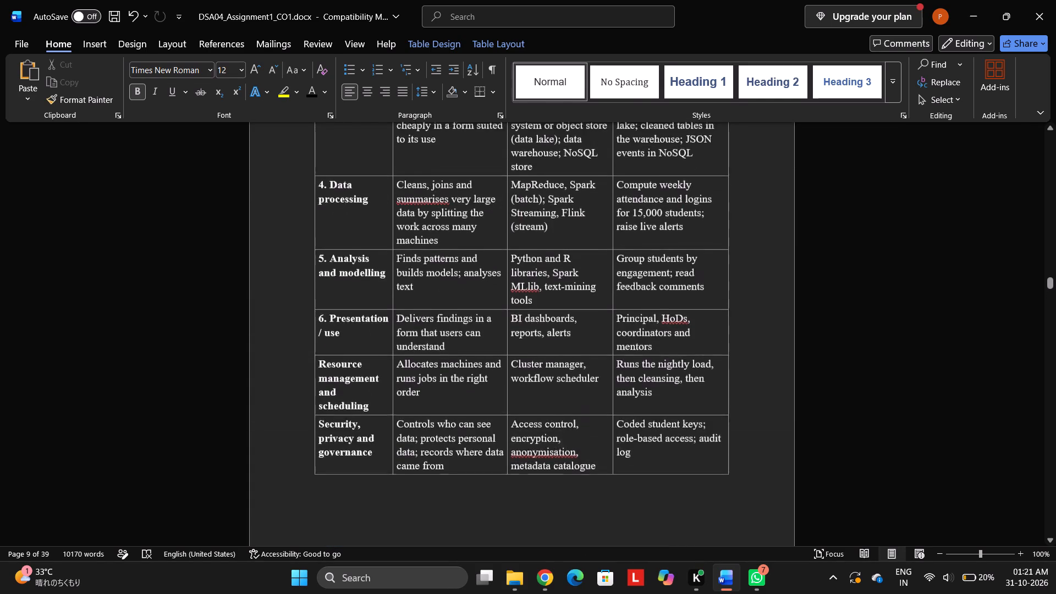
scroll(344, 218, "down", 5)
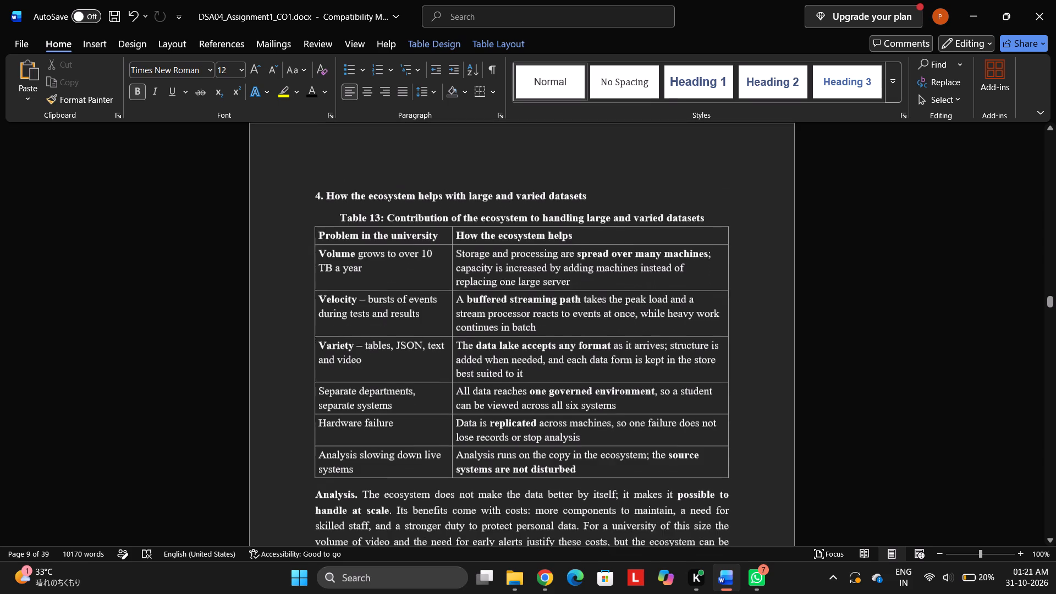
scroll(344, 218, "down", 6)
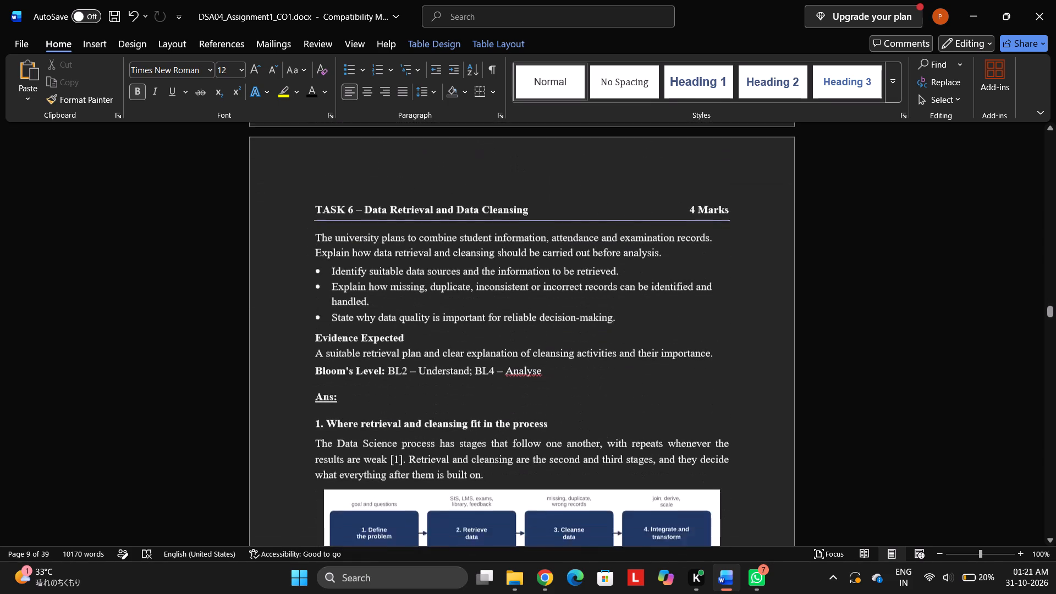
scroll(344, 218, "down", 6)
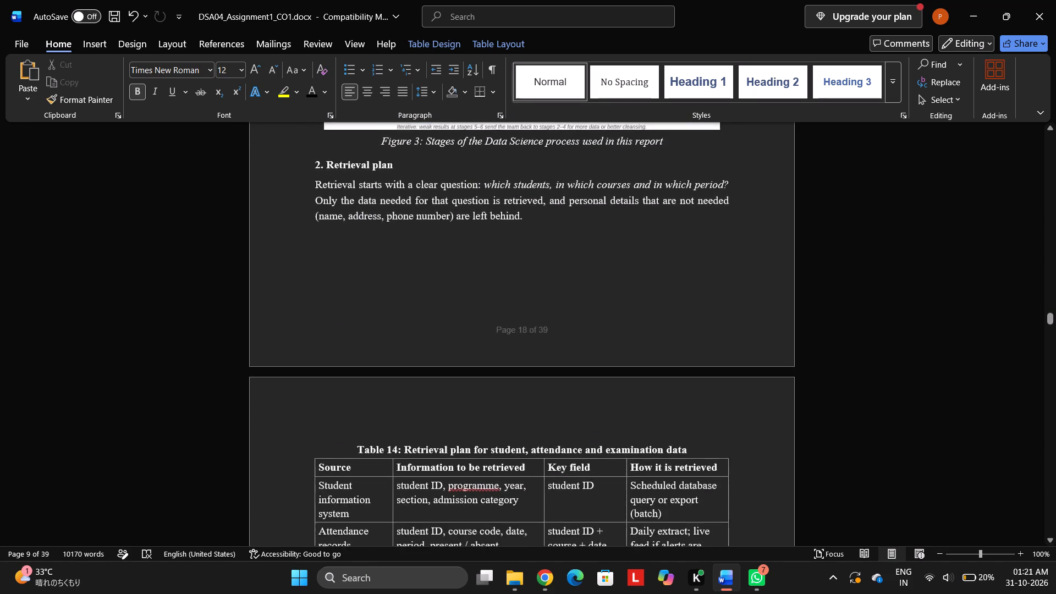
scroll(344, 218, "down", 6)
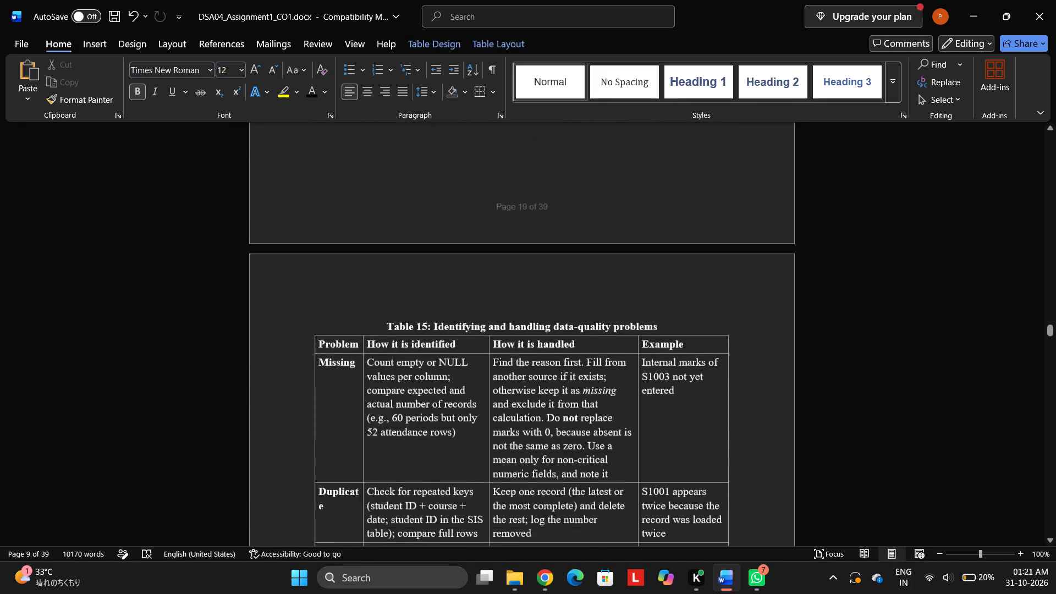
scroll(344, 218, "down", 5)
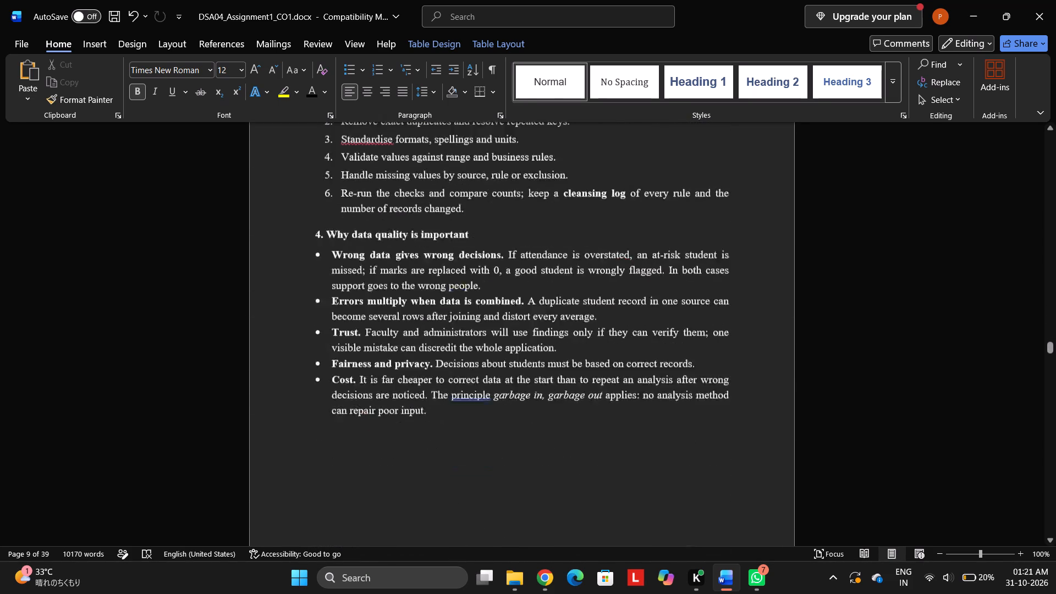
scroll(344, 218, "down", 3)
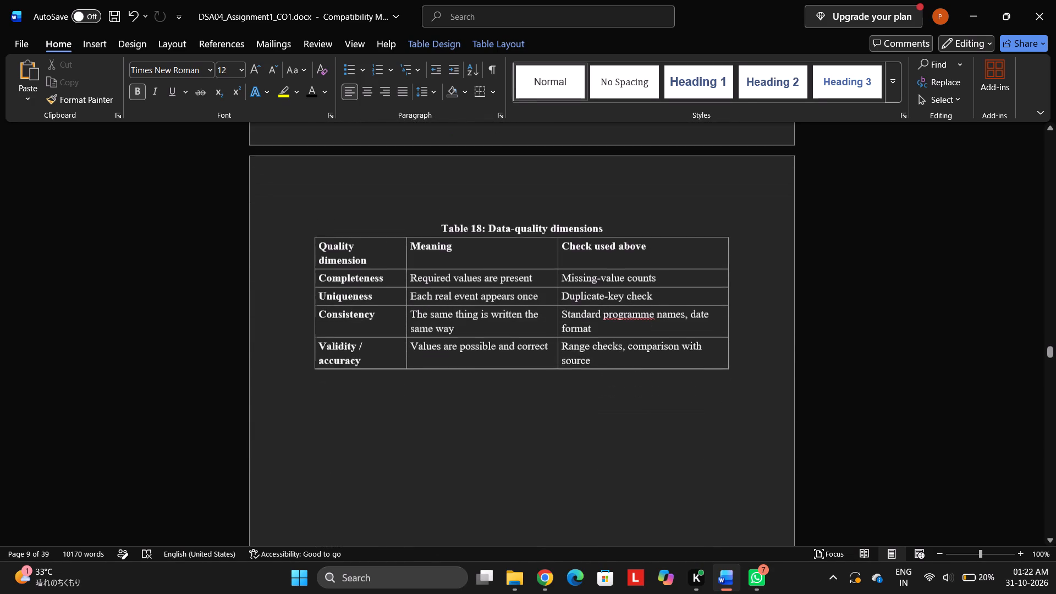
scroll(344, 218, "down", 4)
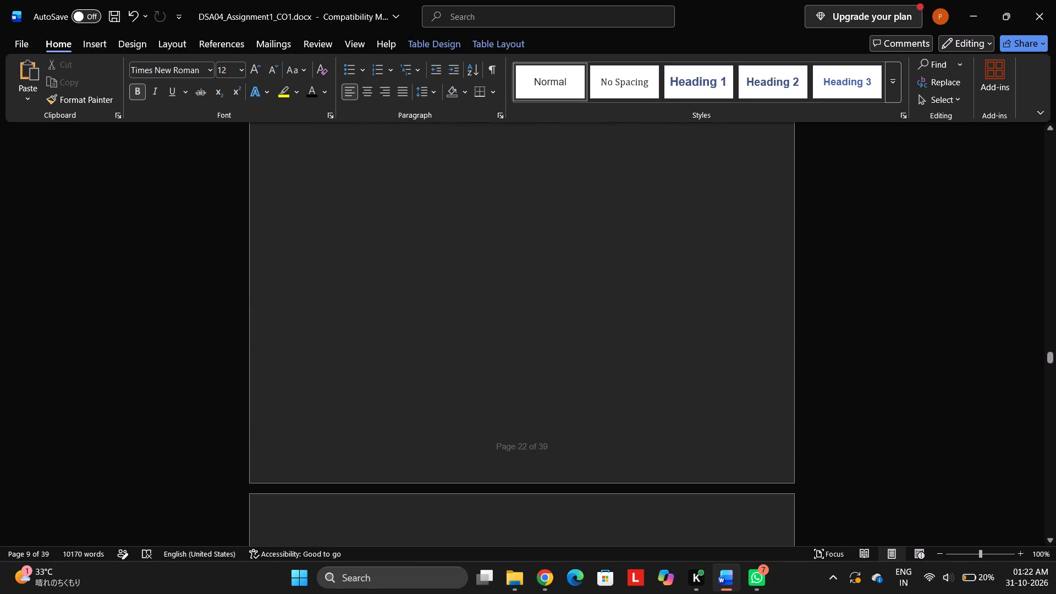
scroll(344, 218, "down", 3)
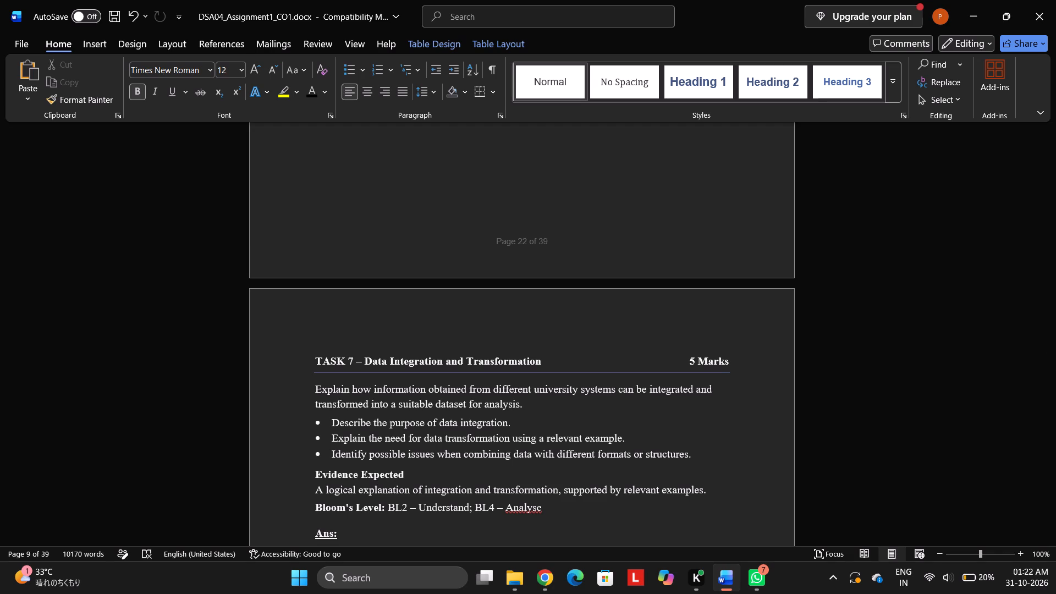
scroll(344, 218, "up", 1)
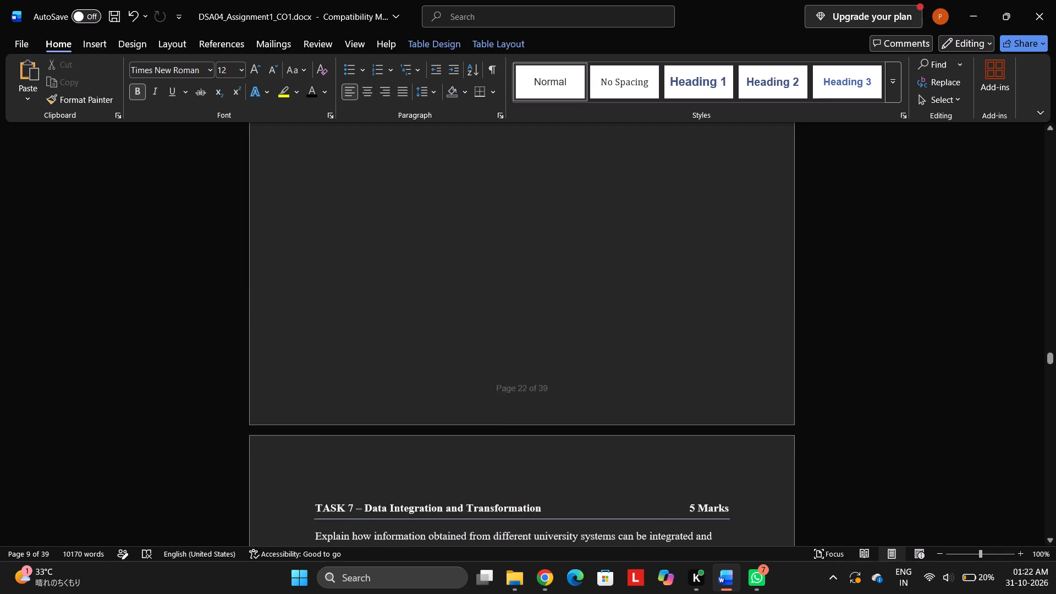
scroll(344, 218, "up", 2)
scroll(344, 218, "down", 2)
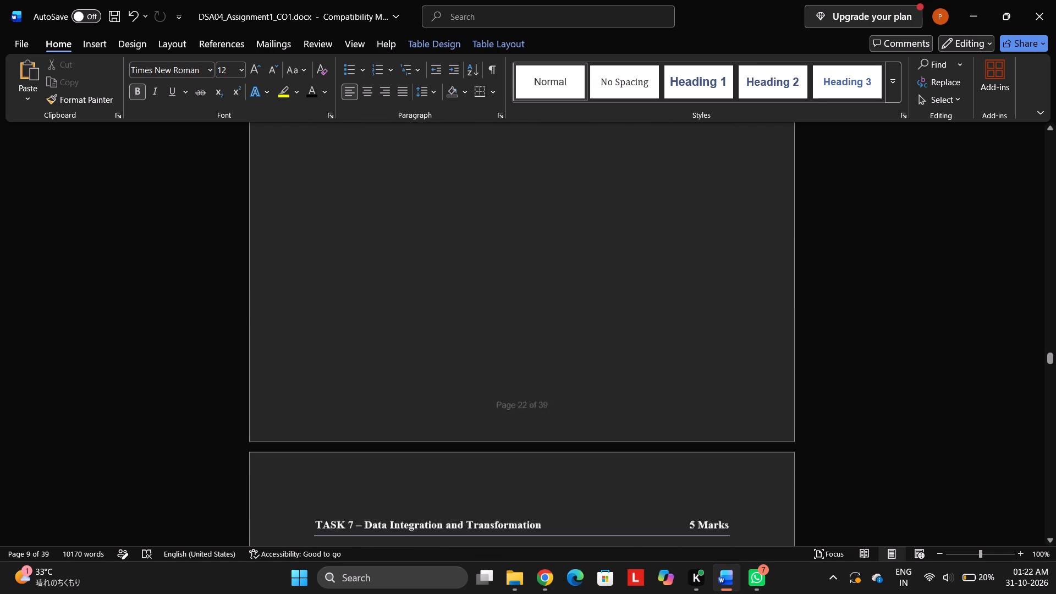
Check the layout of the Task 7 and Task 8 answers, including their figures, tables and page breaks.
scroll(344, 218, "down", 7)
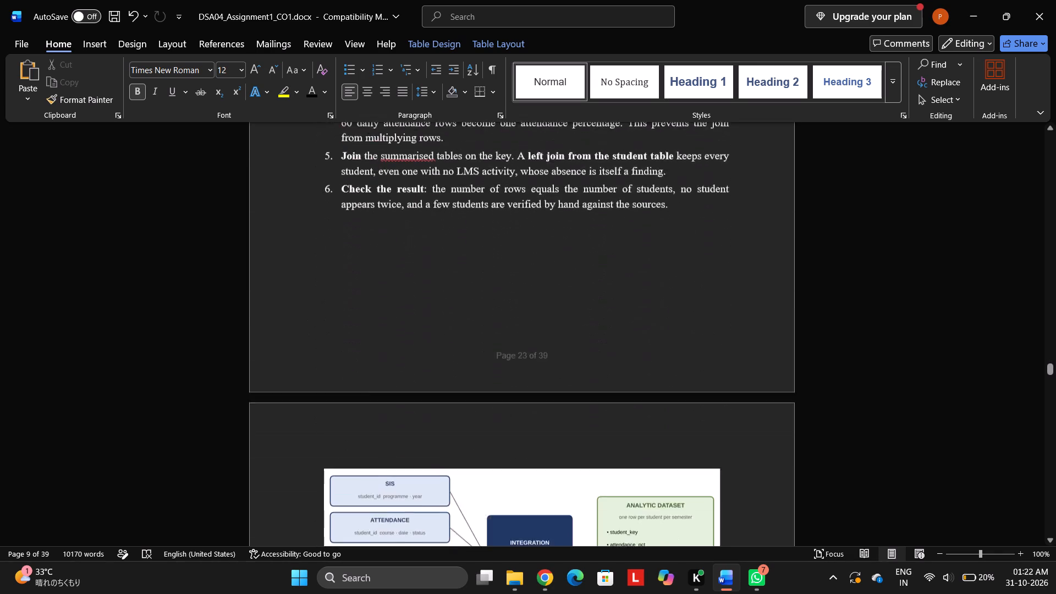
scroll(344, 218, "down", 6)
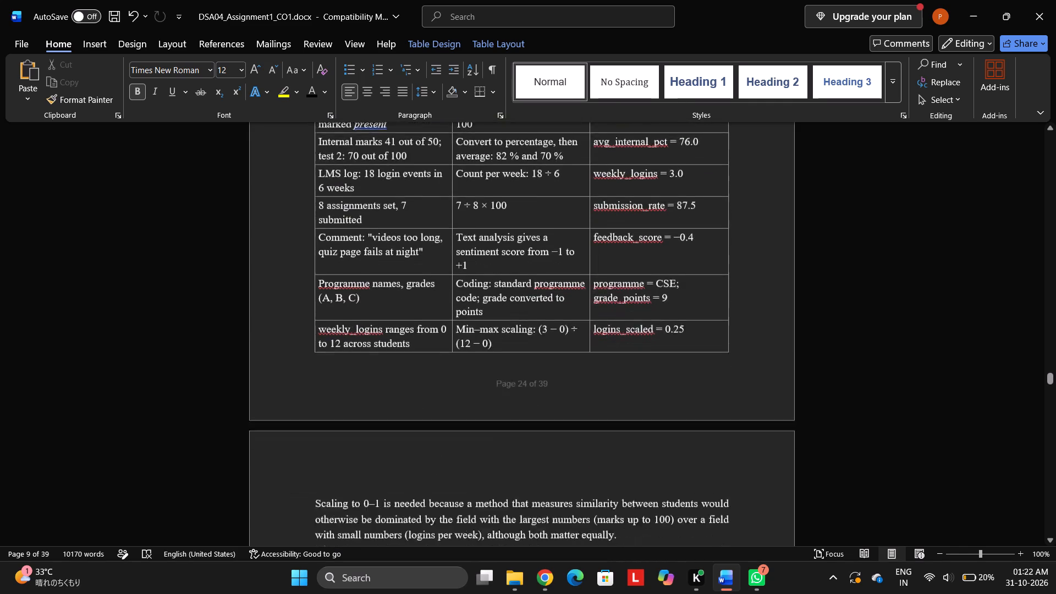
scroll(344, 218, "down", 6)
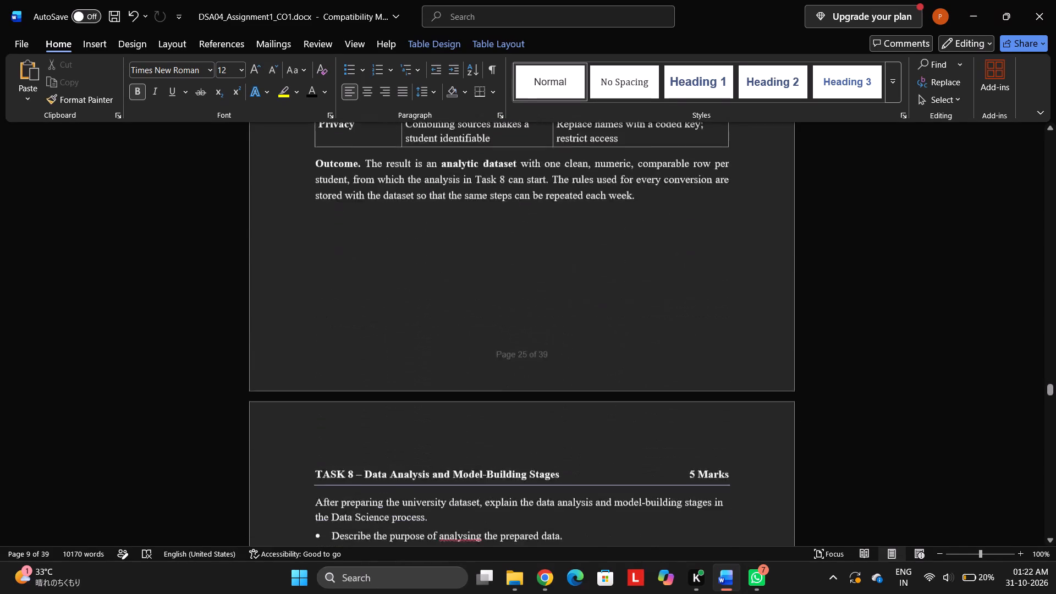
scroll(344, 218, "down", 6)
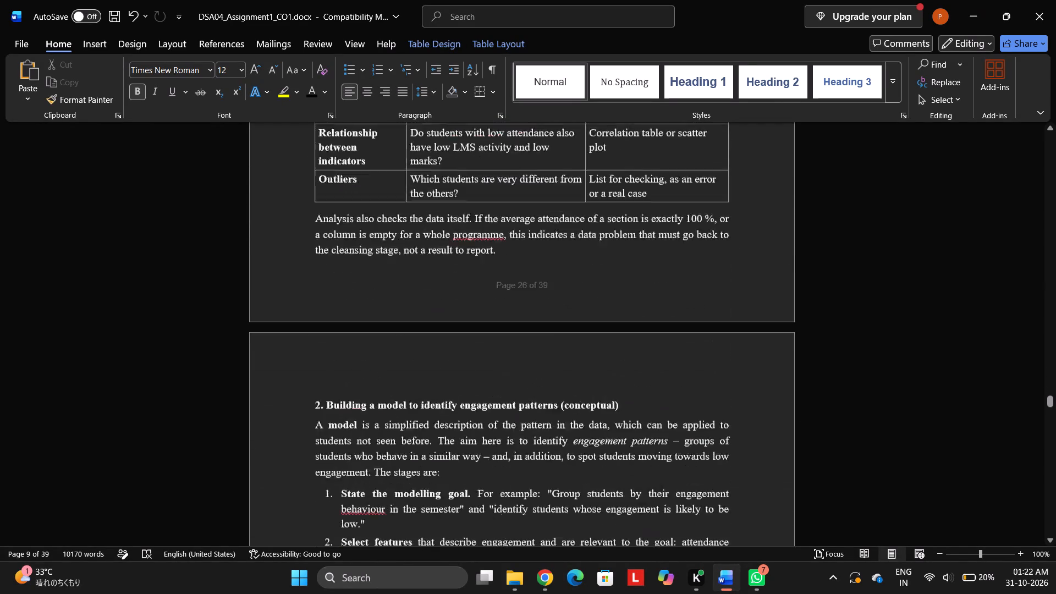
scroll(344, 218, "down", 5)
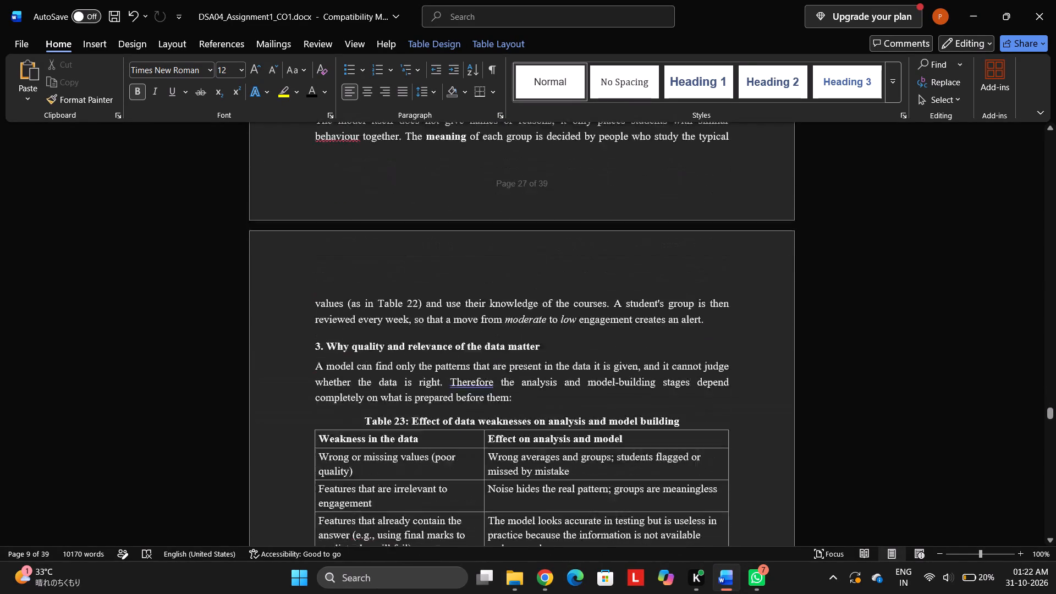
scroll(344, 218, "down", 6)
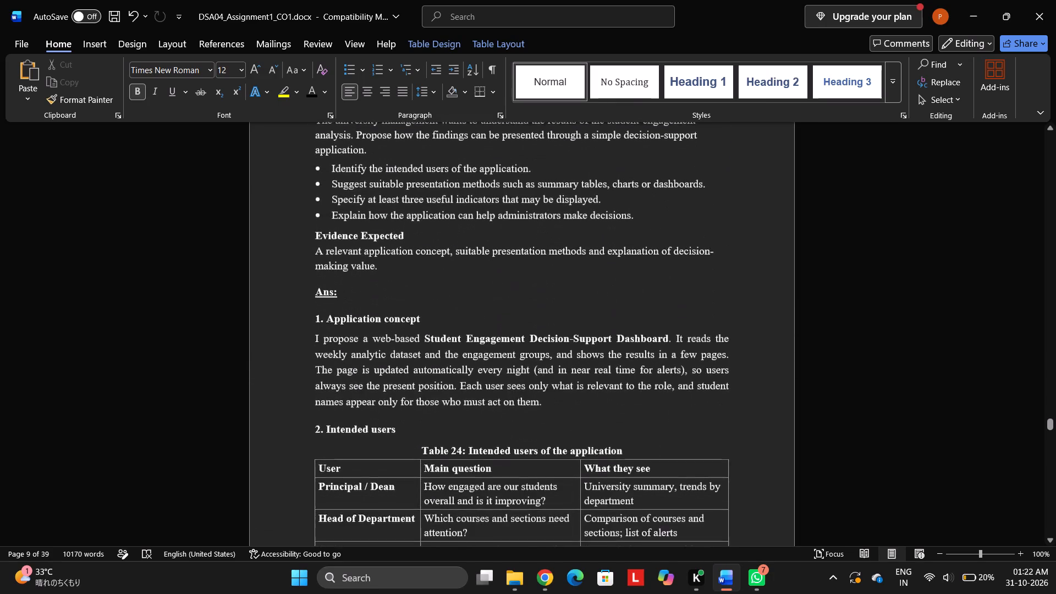
Review the Task 9 and Task 10 answers and the reference list through to the last page of the document.
scroll(344, 218, "down", 5)
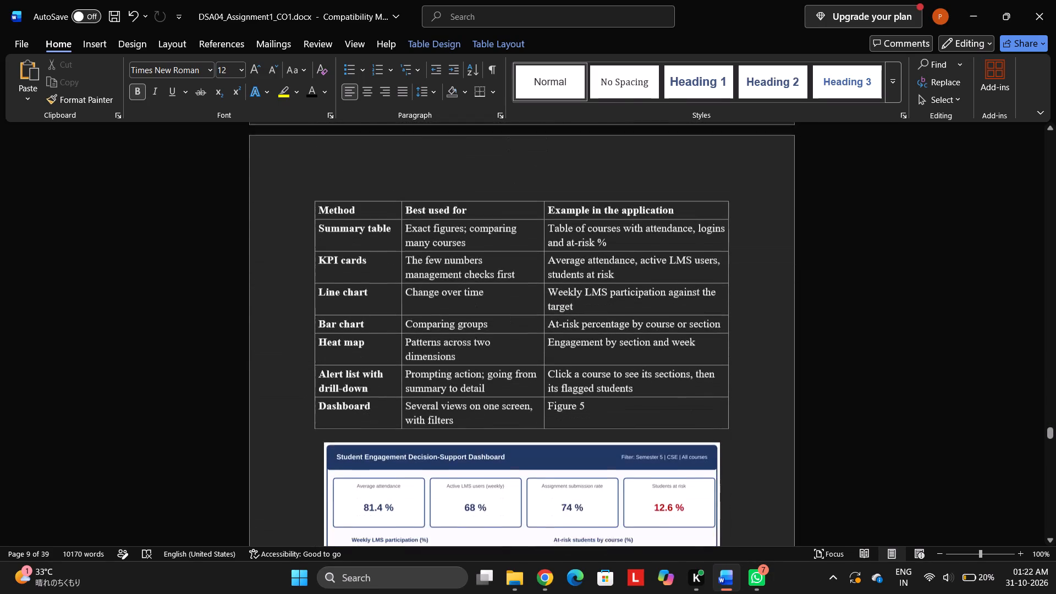
scroll(344, 218, "down", 3)
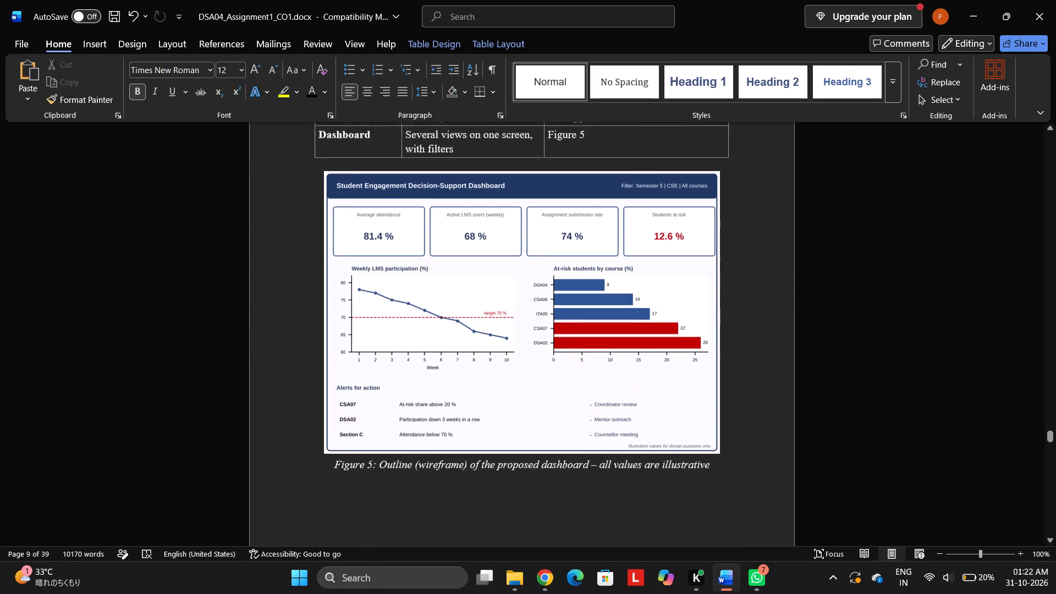
scroll(344, 218, "down", 5)
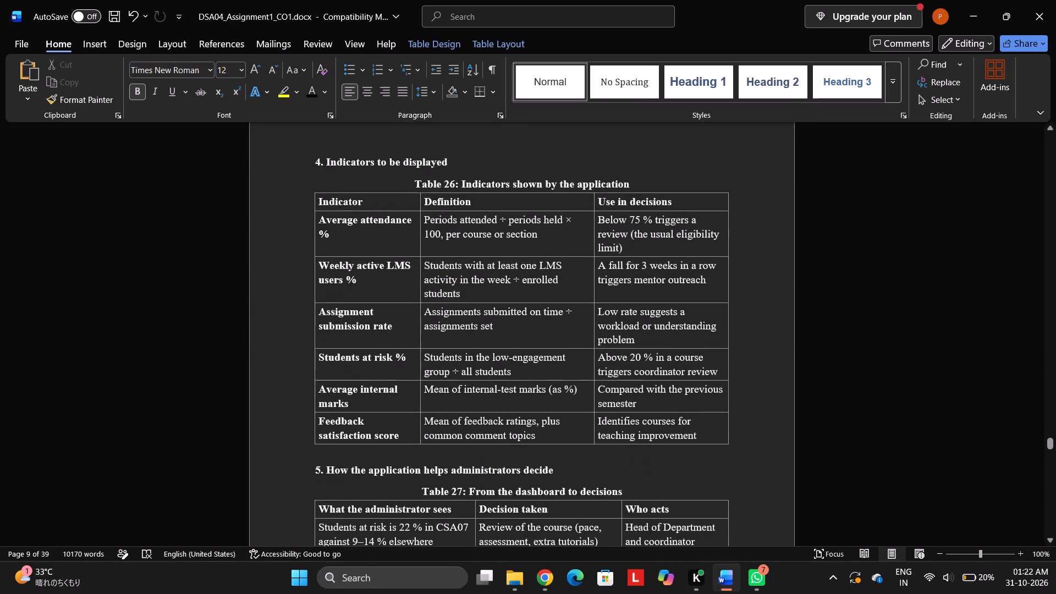
scroll(344, 218, "down", 6)
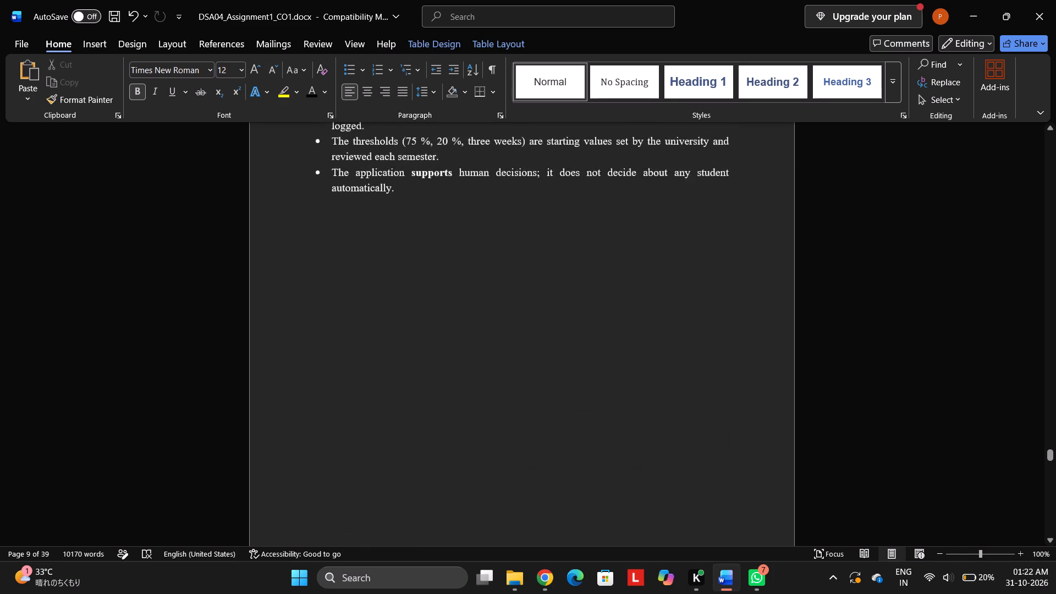
scroll(344, 218, "down", 5)
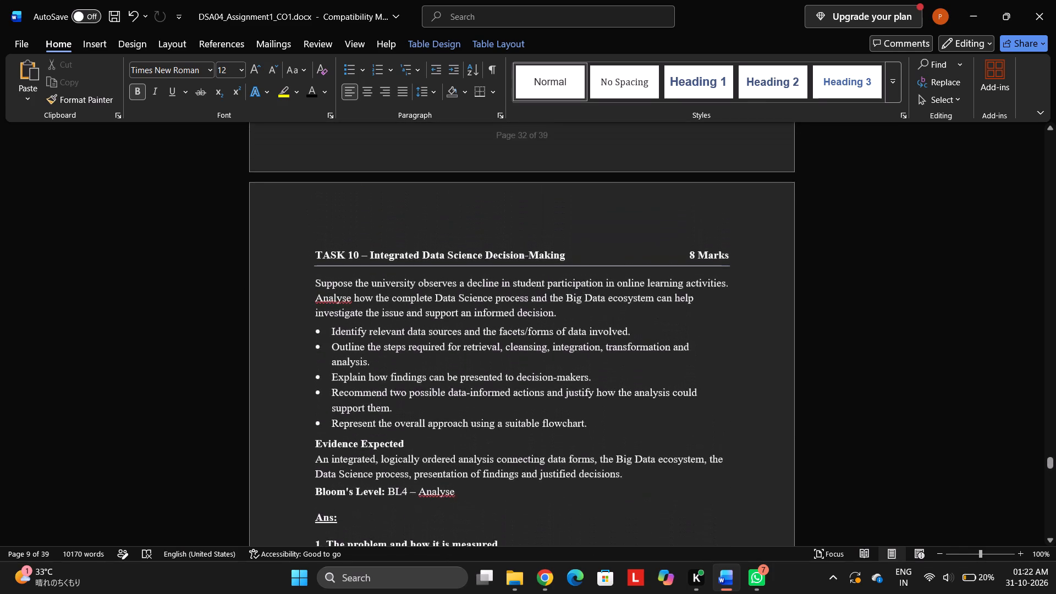
scroll(344, 218, "down", 4)
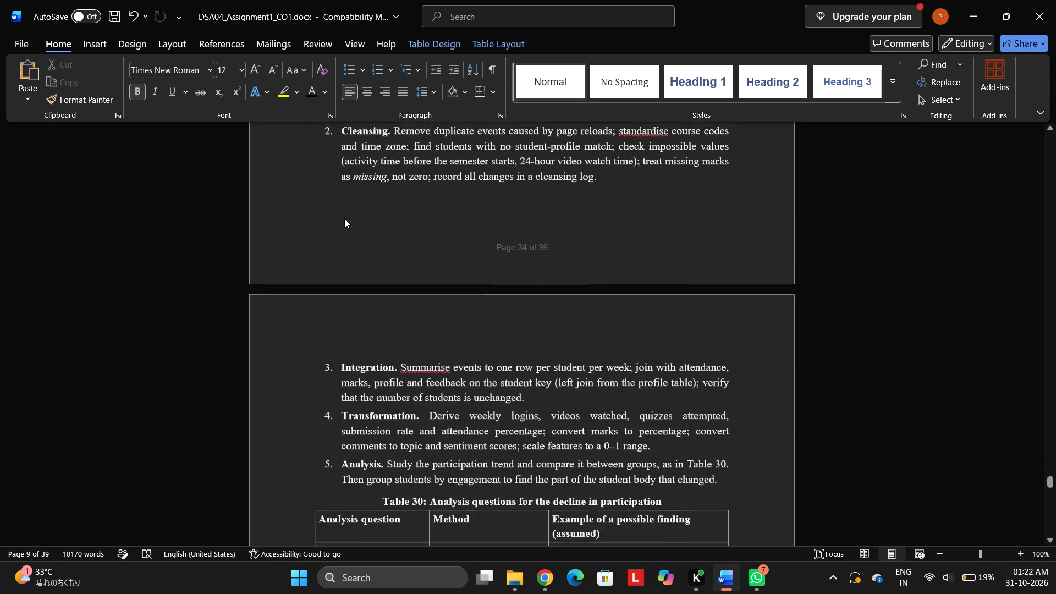
scroll(344, 218, "down", 5)
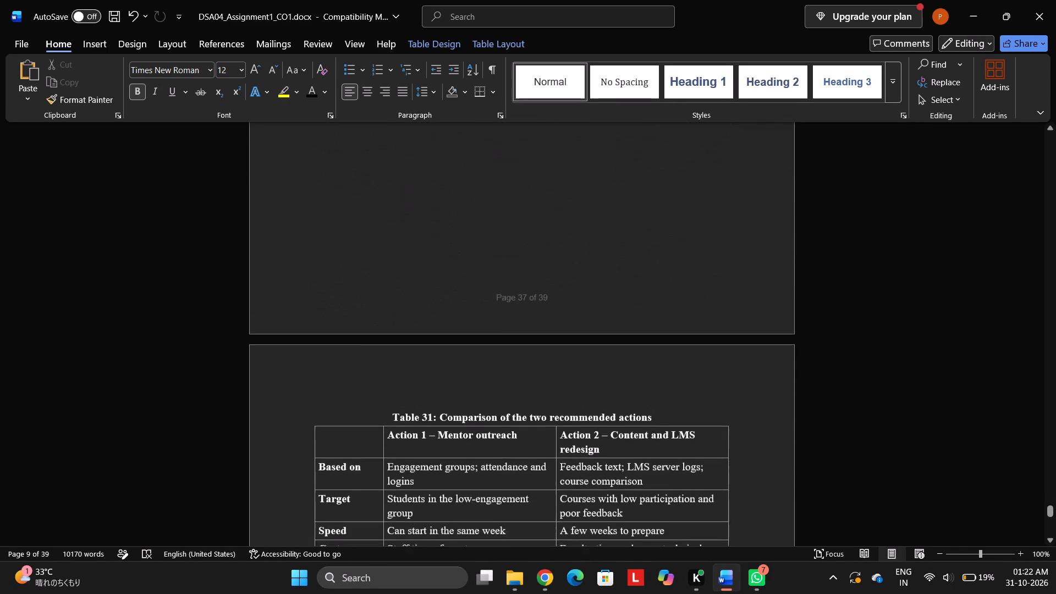
scroll(344, 218, "down", 9)
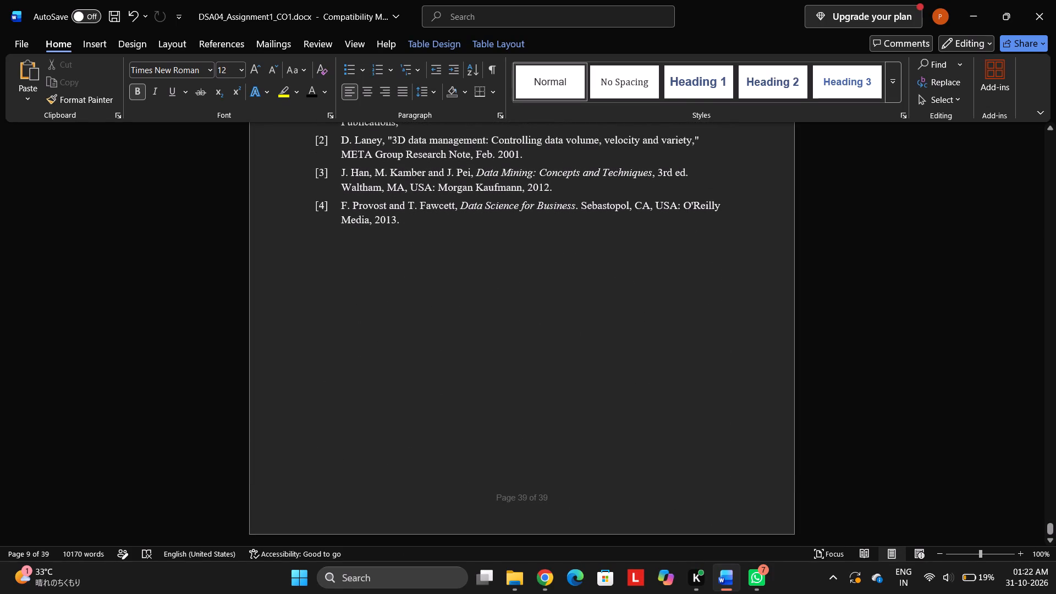
scroll(344, 218, "down", 2)
Save the DSA04_Assignment1_CO1 document.
left_click(109, 15)
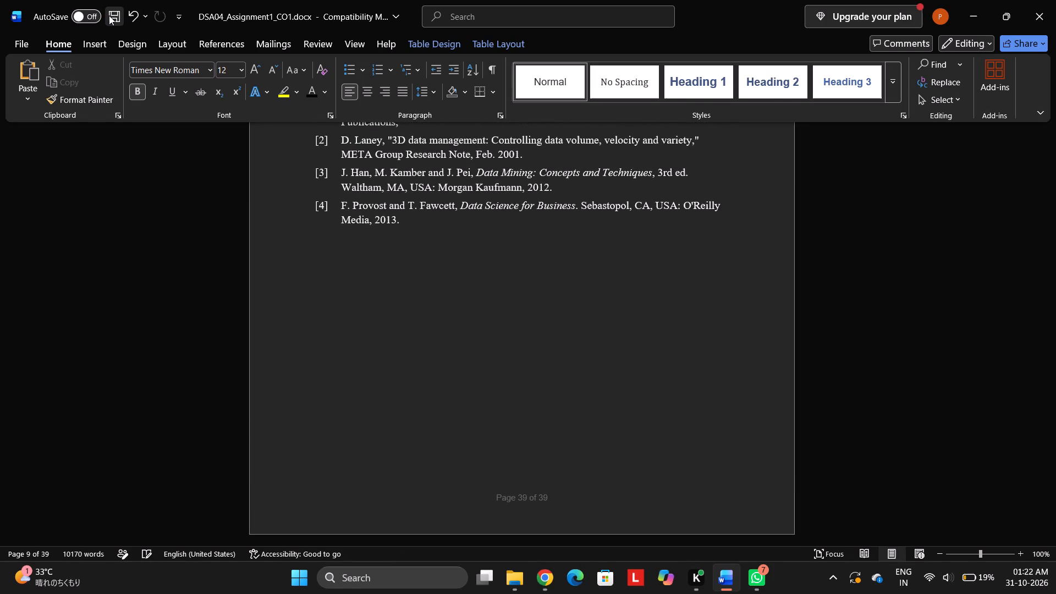
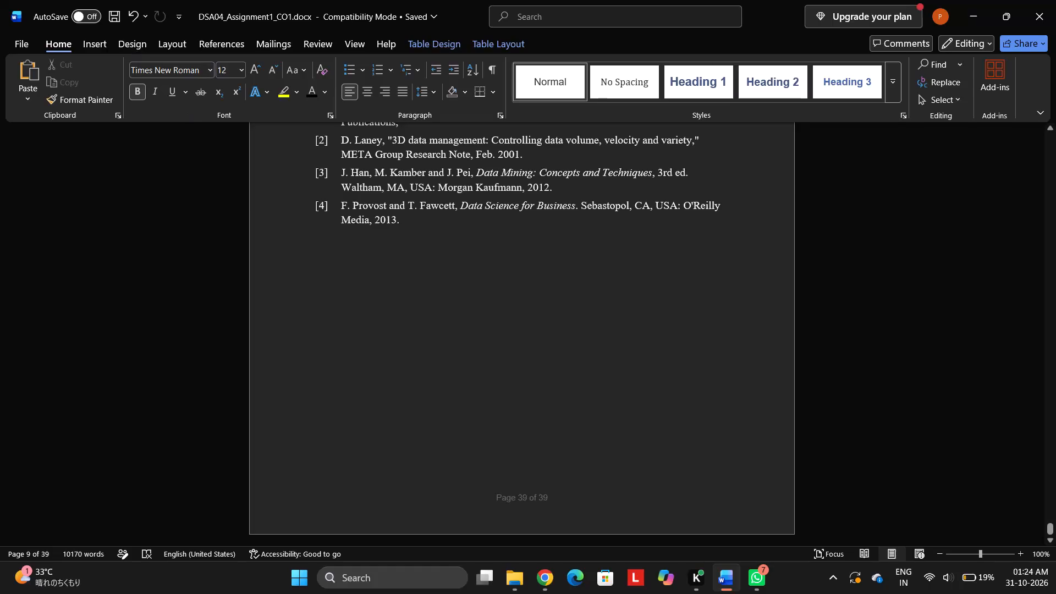
Skim the document back to the cover page details, and return to the Overall Conclusion and References on the last page.
scroll(279, 189, "down", 3)
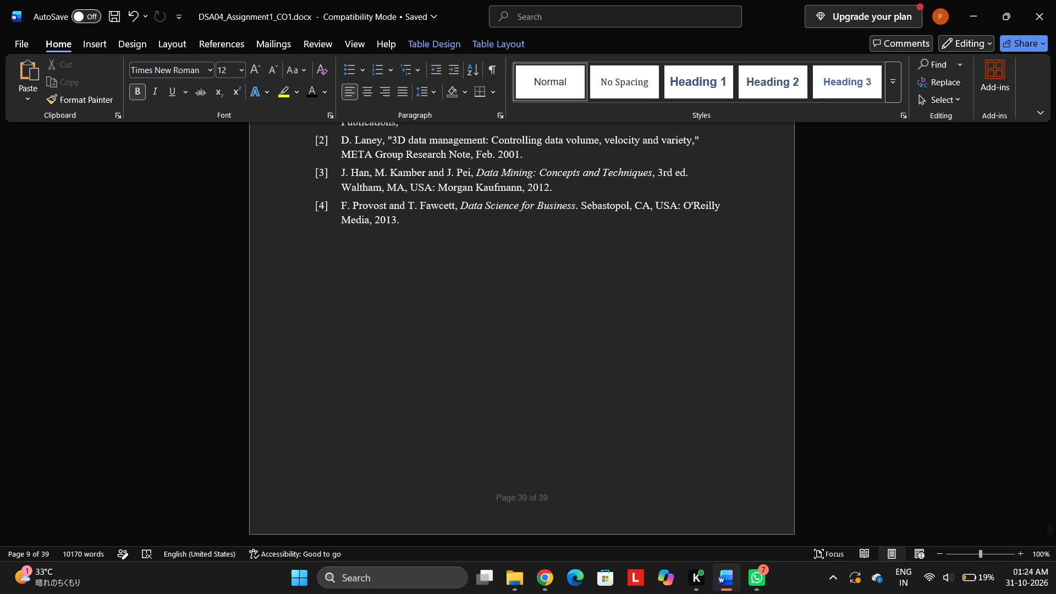
left_click(105, 18)
scroll(375, 200, "up", 20)
scroll(375, 200, "up", 18)
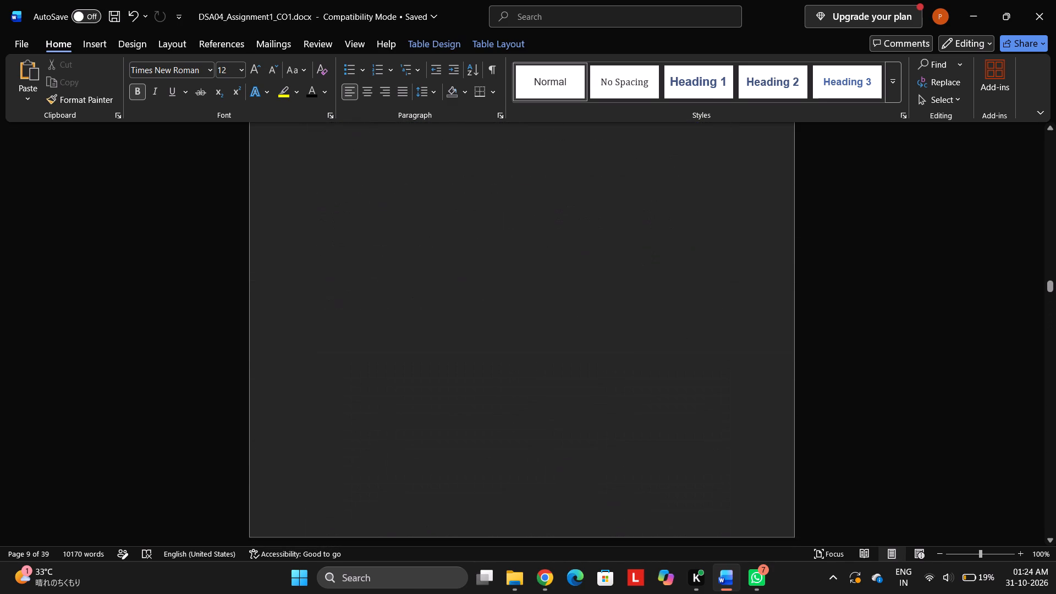
scroll(375, 200, "up", 15)
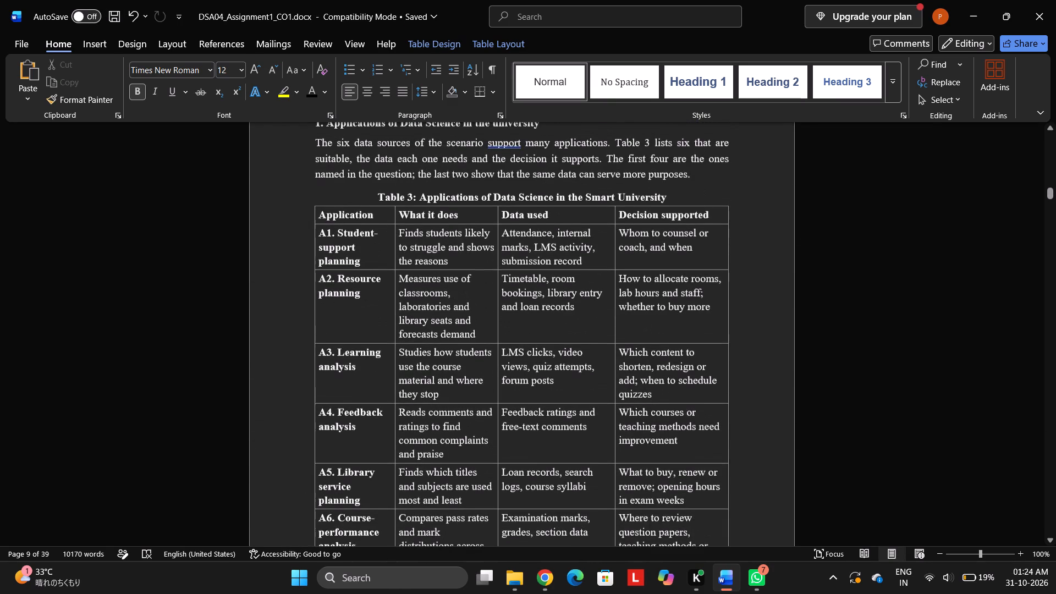
scroll(375, 200, "up", 6)
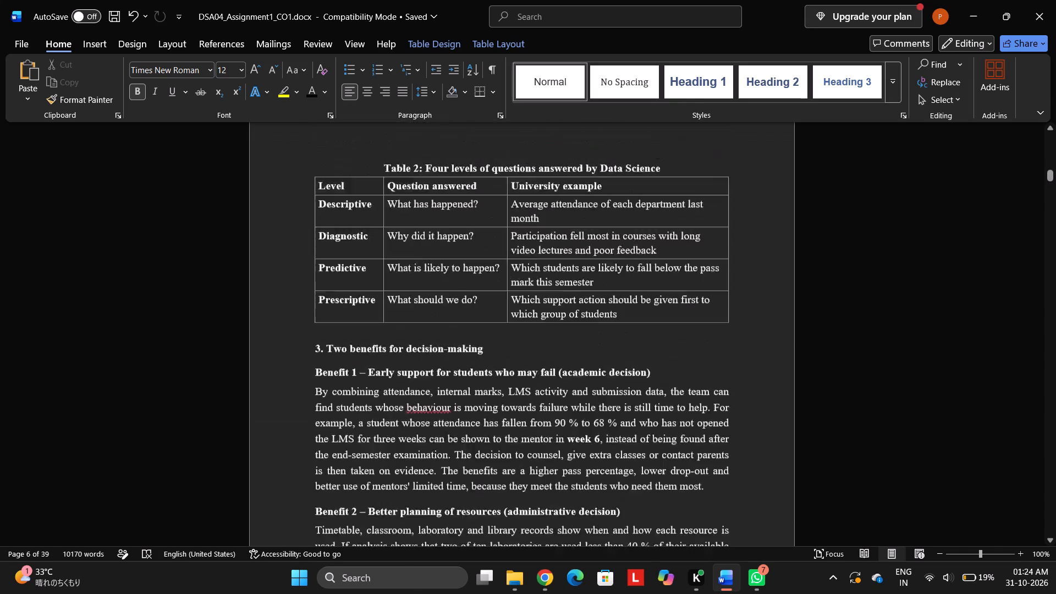
scroll(375, 200, "up", 10)
scroll(375, 200, "up", 11)
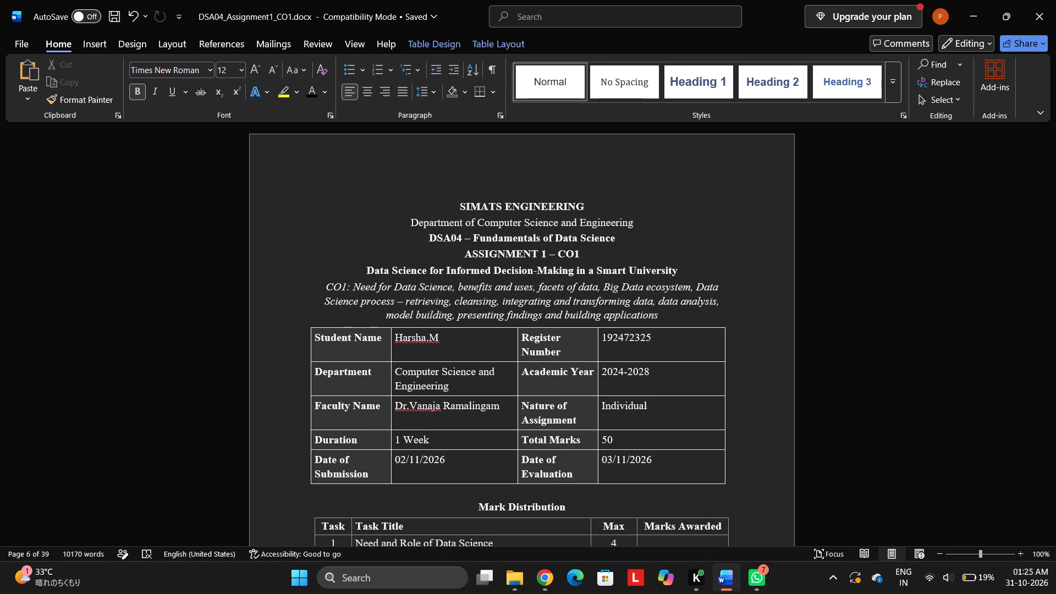
scroll(389, 249, "down", 19)
scroll(389, 249, "down", 10)
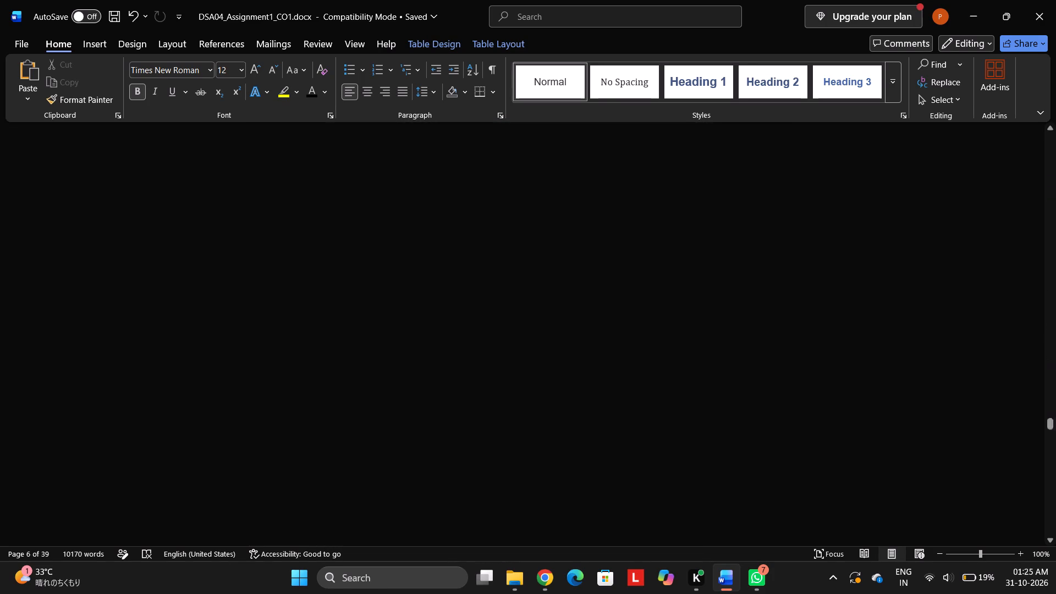
scroll(389, 249, "down", 3)
scroll(389, 249, "up", 2)
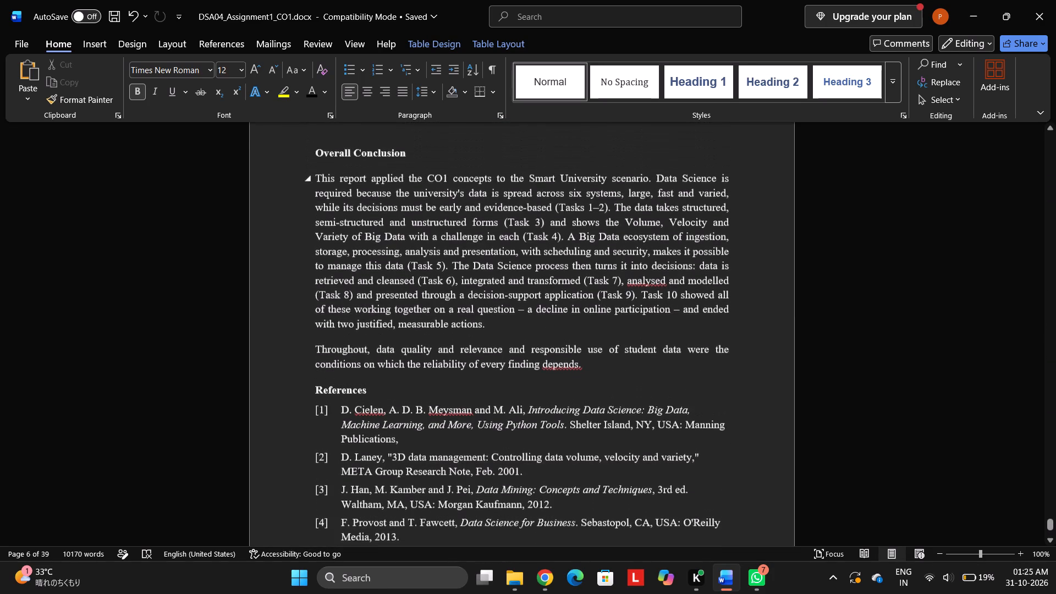
scroll(389, 249, "up", 1)
scroll(389, 249, "down", 1)
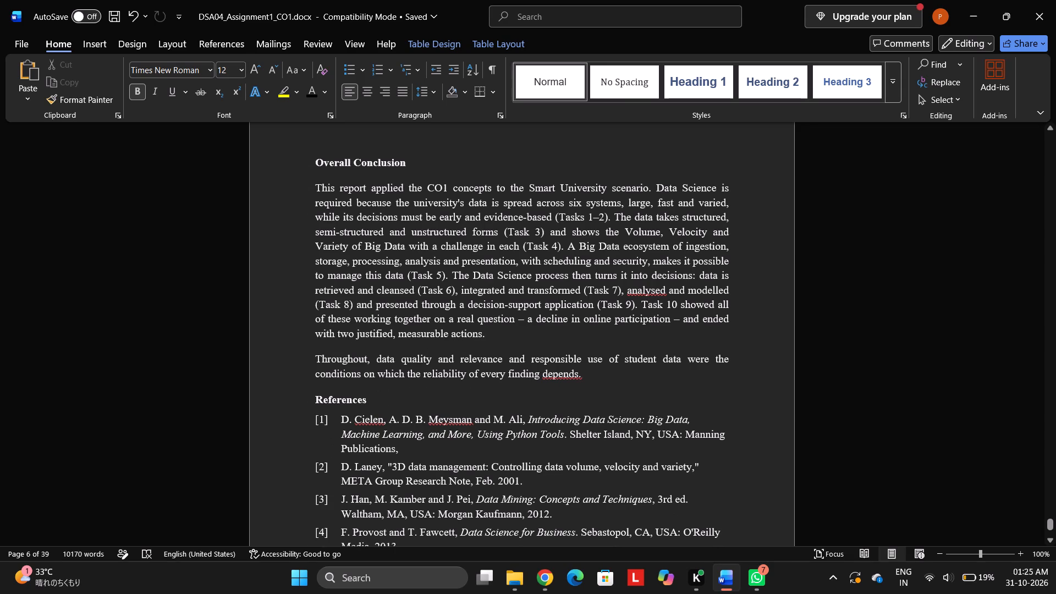
scroll(350, 379, "down", 1)
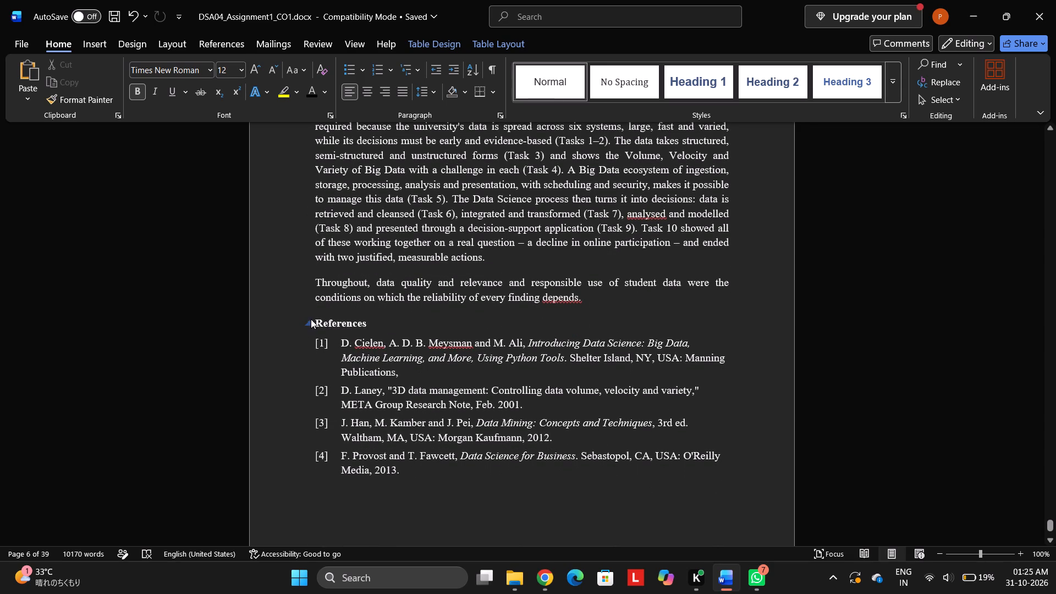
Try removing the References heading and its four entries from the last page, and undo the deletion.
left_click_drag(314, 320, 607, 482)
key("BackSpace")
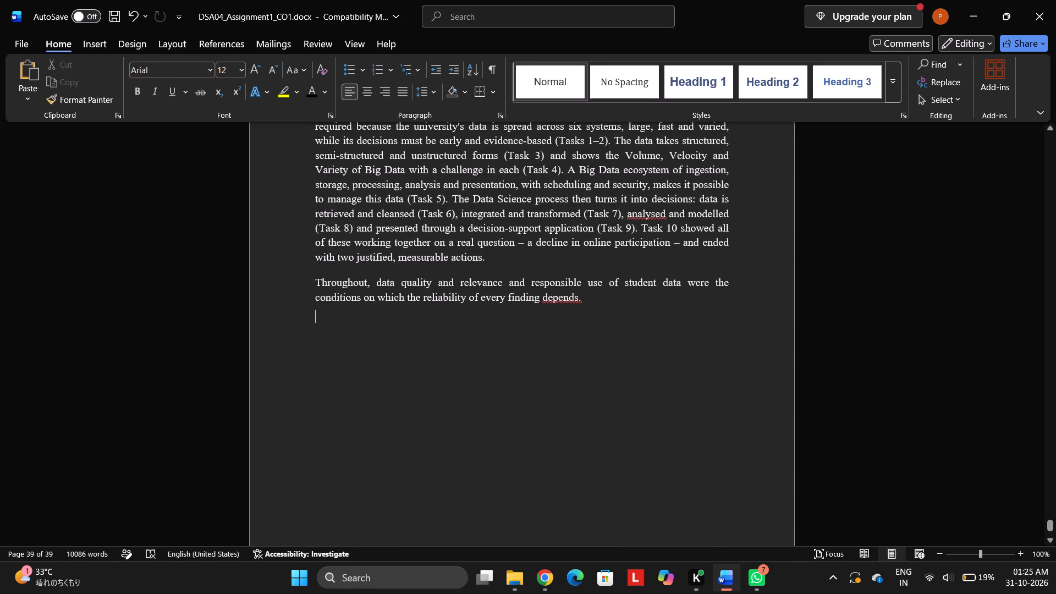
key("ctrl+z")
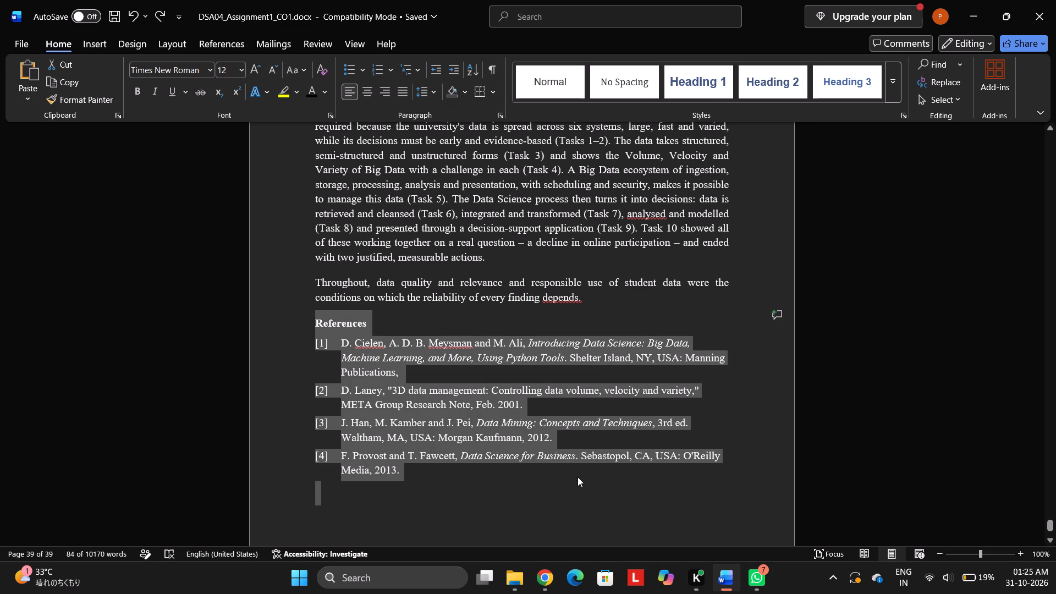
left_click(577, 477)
Return to the cover page and check its student details, mark distribution table and signature row.
scroll(569, 393, "up", 8)
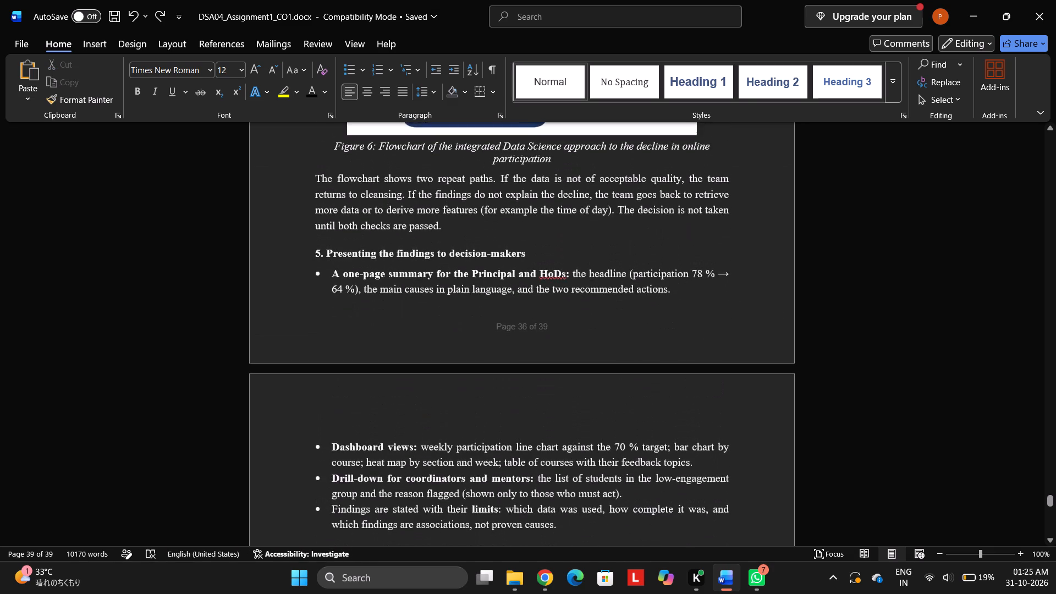
scroll(569, 393, "up", 8)
scroll(569, 393, "up", 20)
scroll(569, 393, "up", 2)
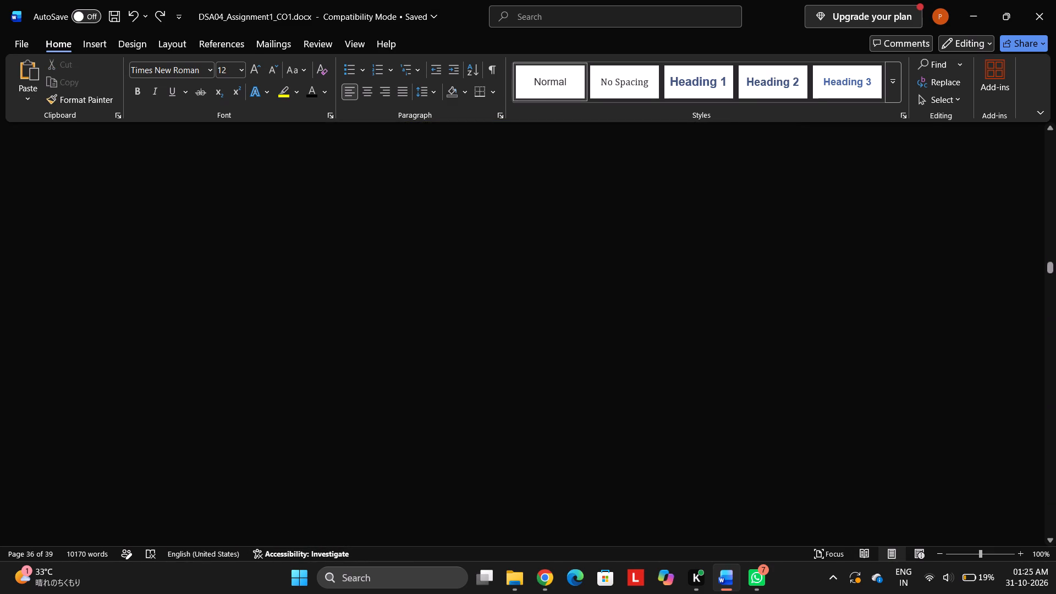
scroll(569, 393, "up", 11)
scroll(553, 398, "down", 1)
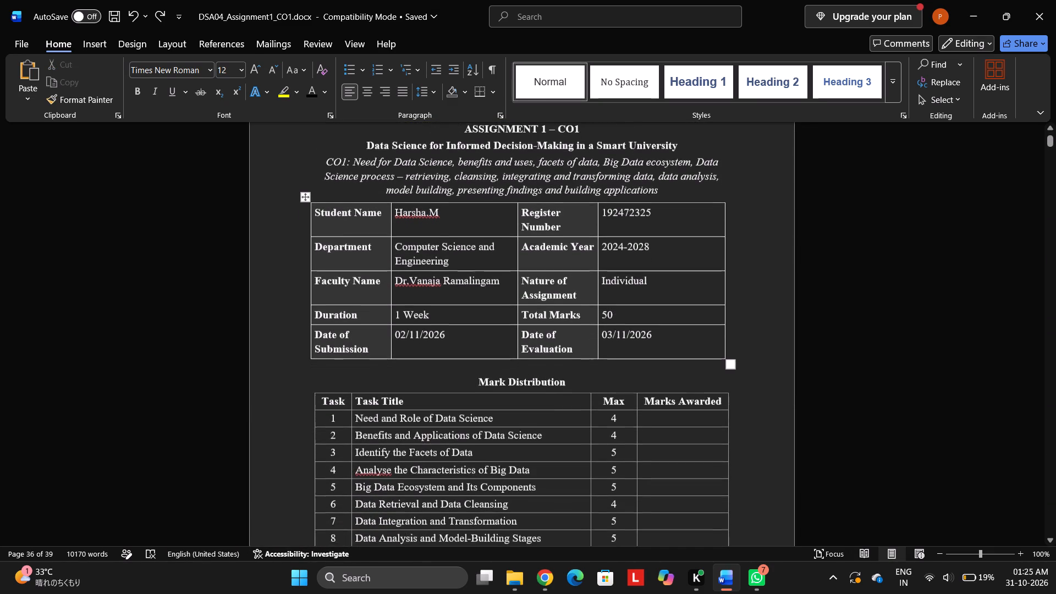
scroll(553, 398, "down", 1)
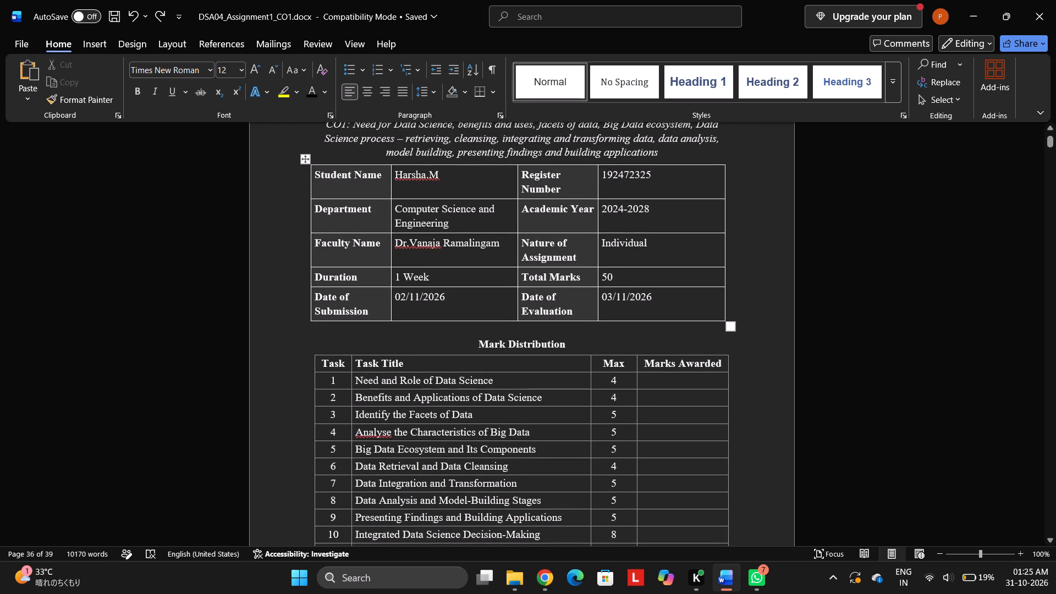
scroll(488, 320, "down", 2)
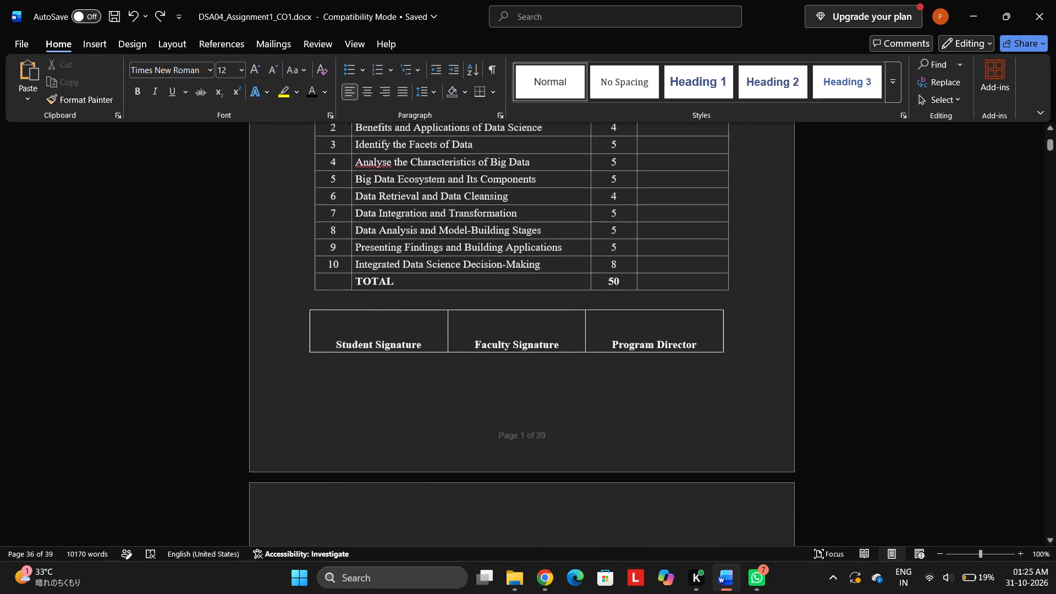
scroll(488, 320, "down", 2)
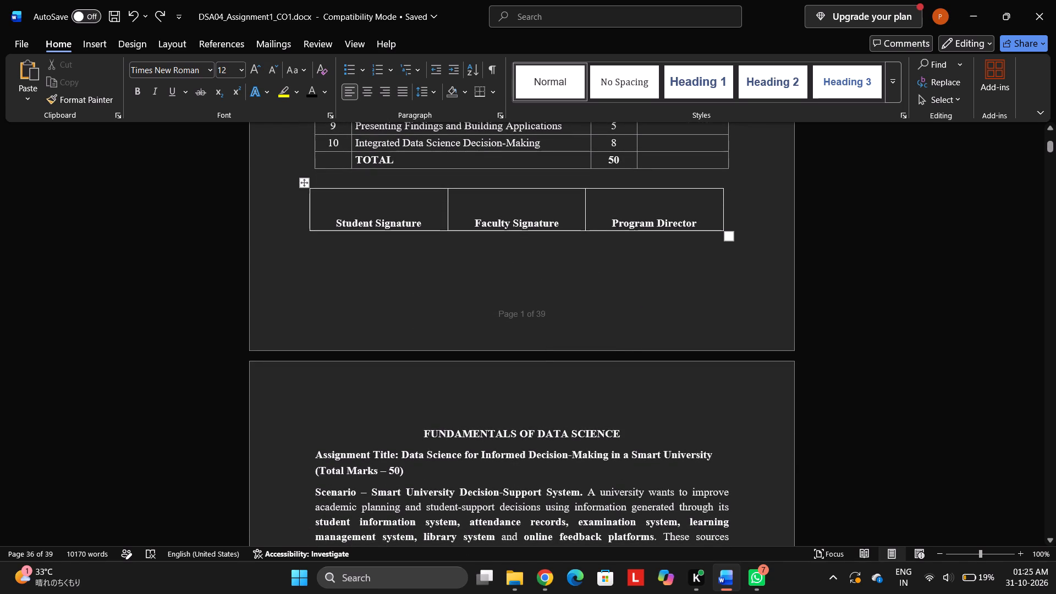
scroll(455, 375, "down", 1)
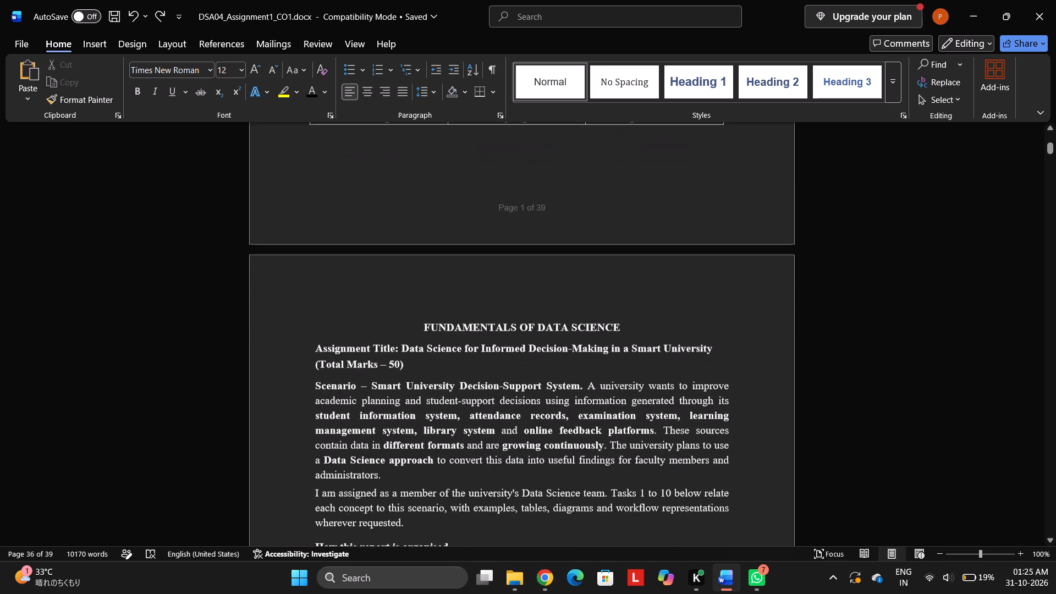
Check the introduction and the Task 1 and Task 2 pages, including their figure, tables and page breaks.
scroll(455, 375, "down", 5)
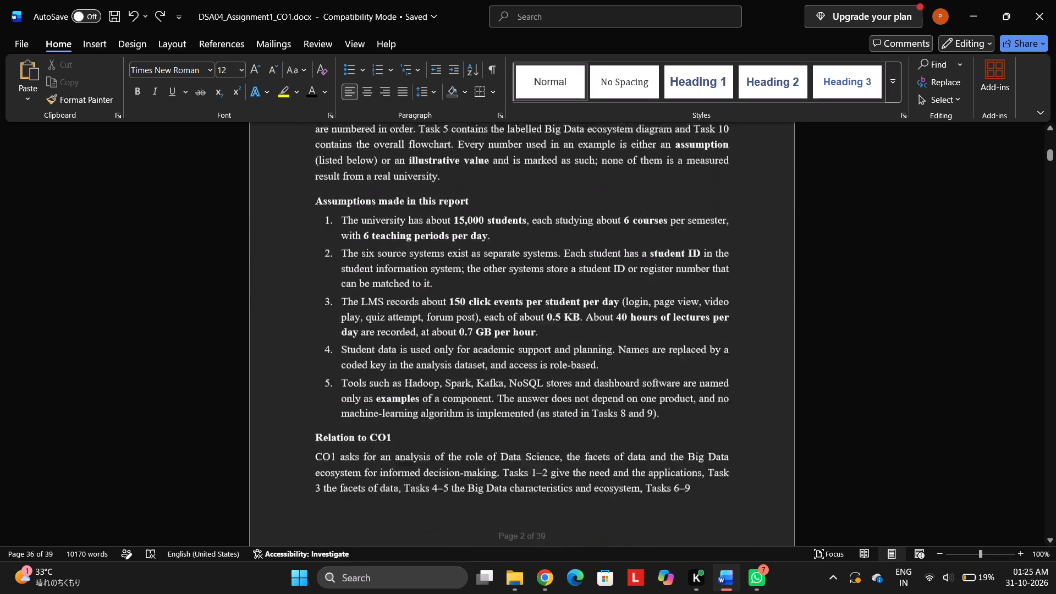
scroll(455, 375, "down", 4)
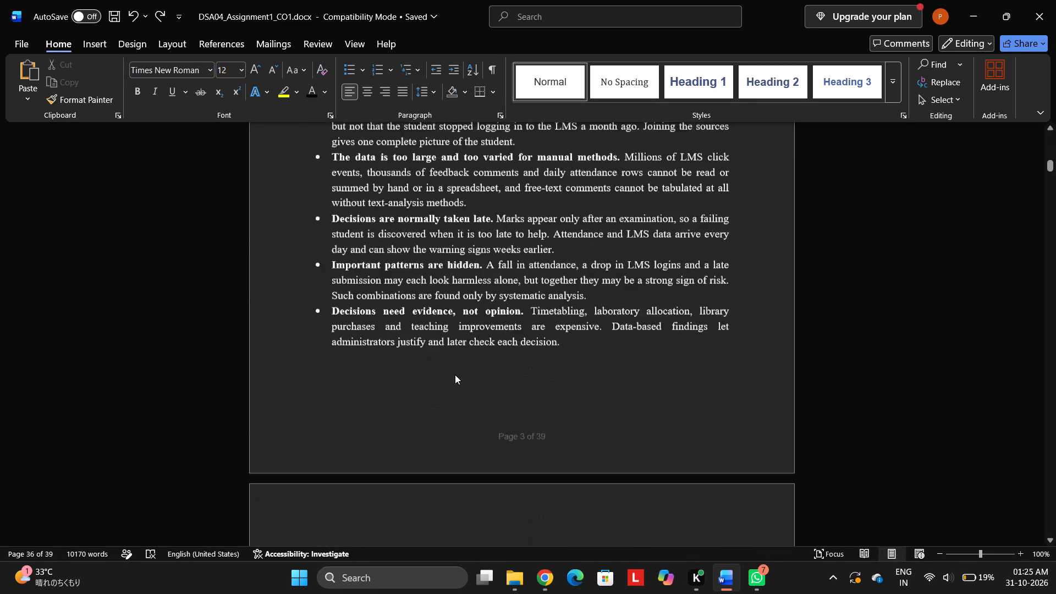
scroll(455, 375, "down", 4)
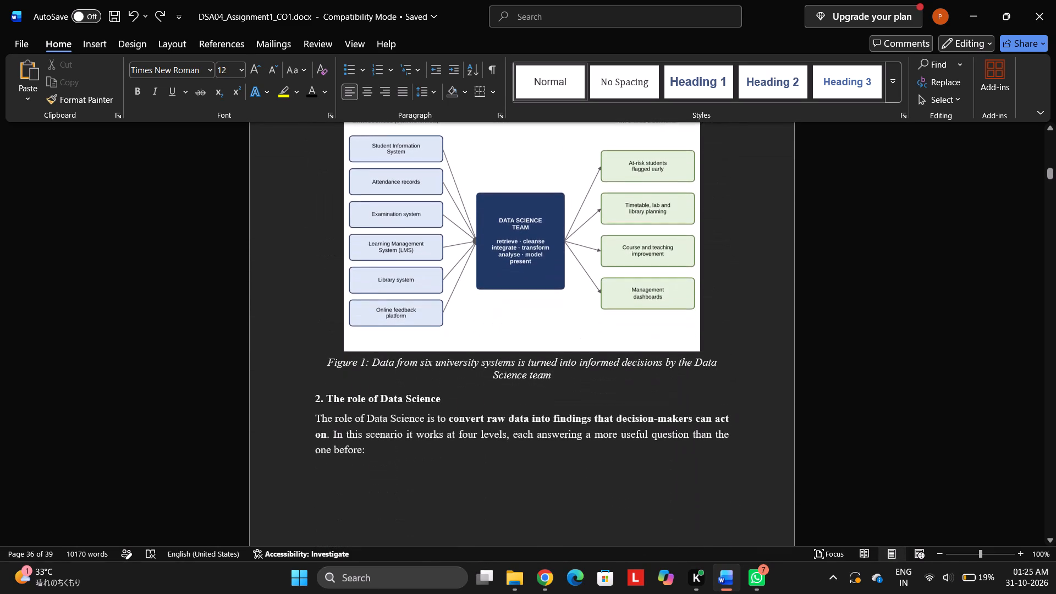
scroll(455, 375, "down", 6)
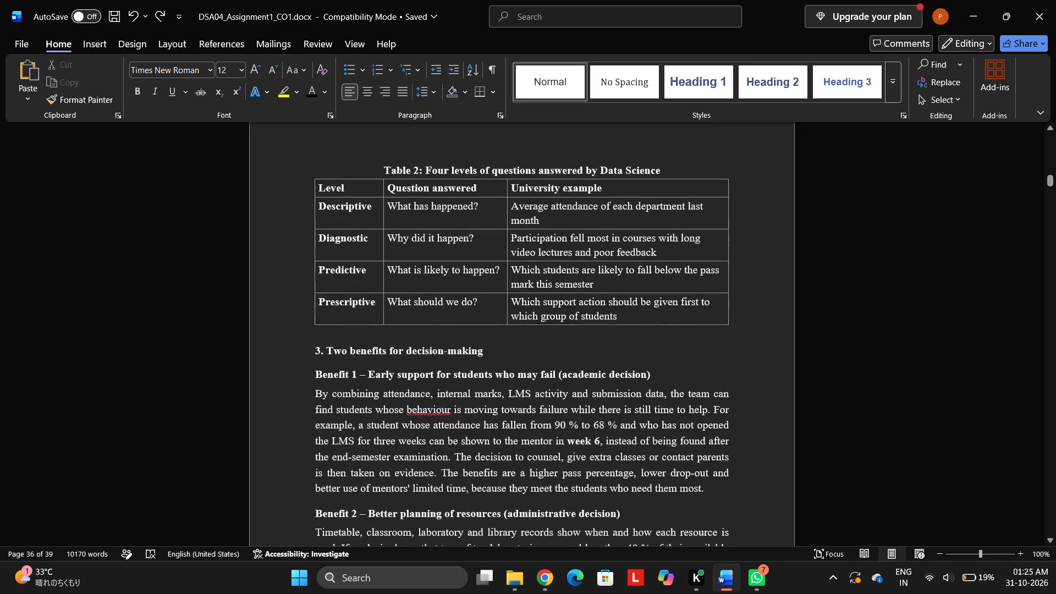
scroll(455, 375, "down", 5)
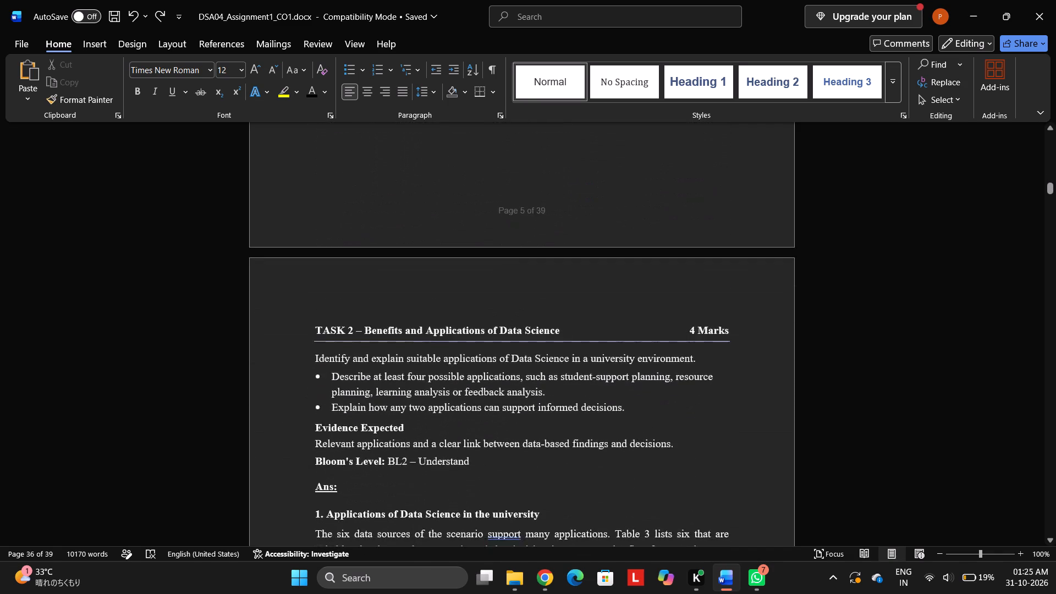
scroll(455, 375, "down", 2)
scroll(455, 375, "up", 1)
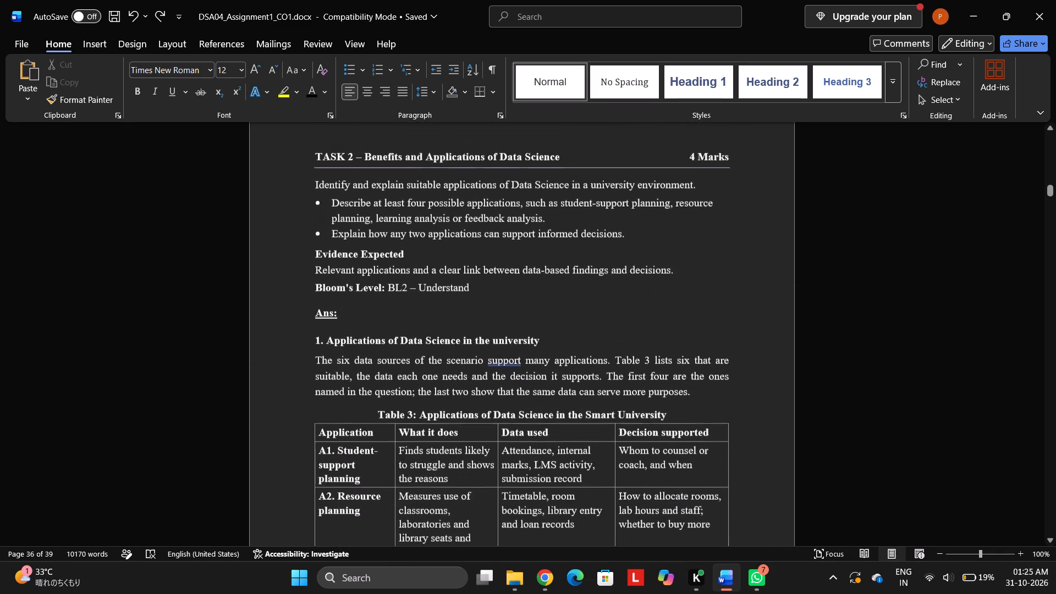
scroll(455, 375, "up", 1)
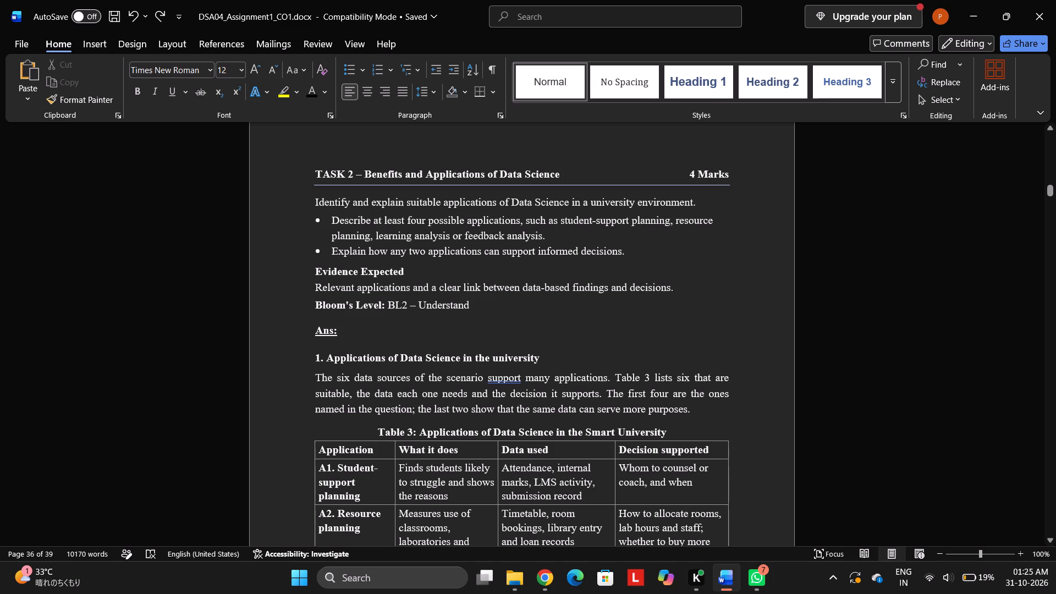
scroll(403, 326, "down", 1)
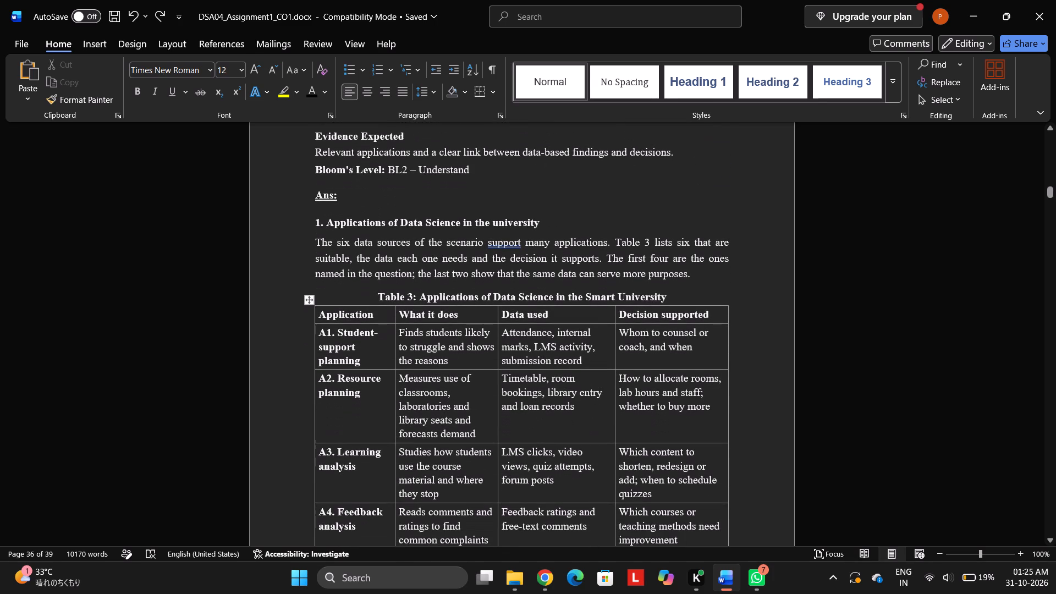
Skim the remaining task answers from Task 3 onward through to the Overall Conclusion and References.
scroll(403, 326, "down", 14)
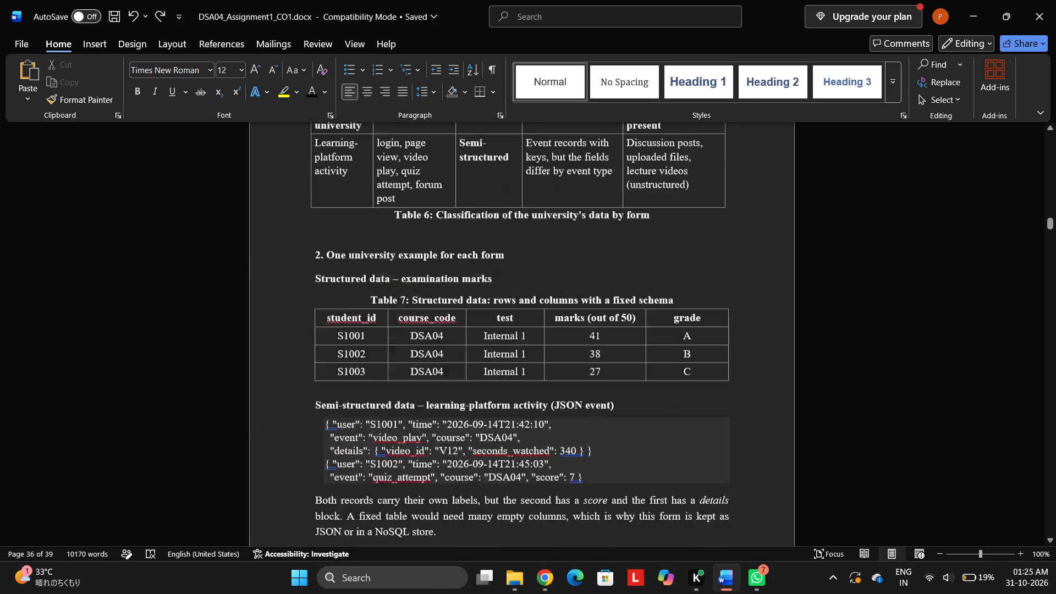
scroll(403, 326, "down", 6)
scroll(403, 326, "down", 20)
scroll(403, 326, "down", 20)
scroll(403, 326, "down", 18)
scroll(403, 326, "down", 7)
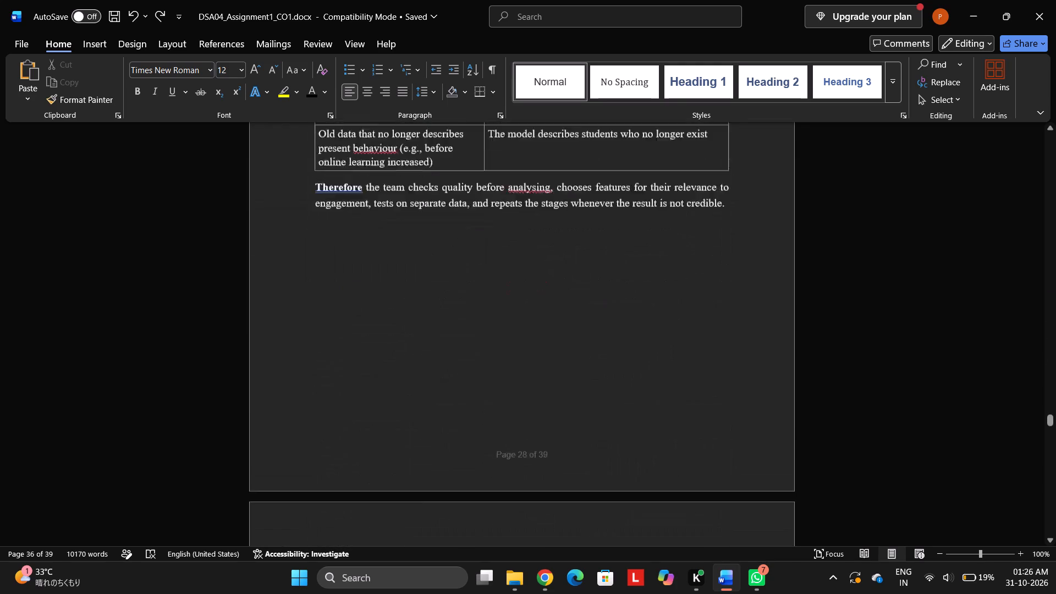
scroll(403, 326, "down", 13)
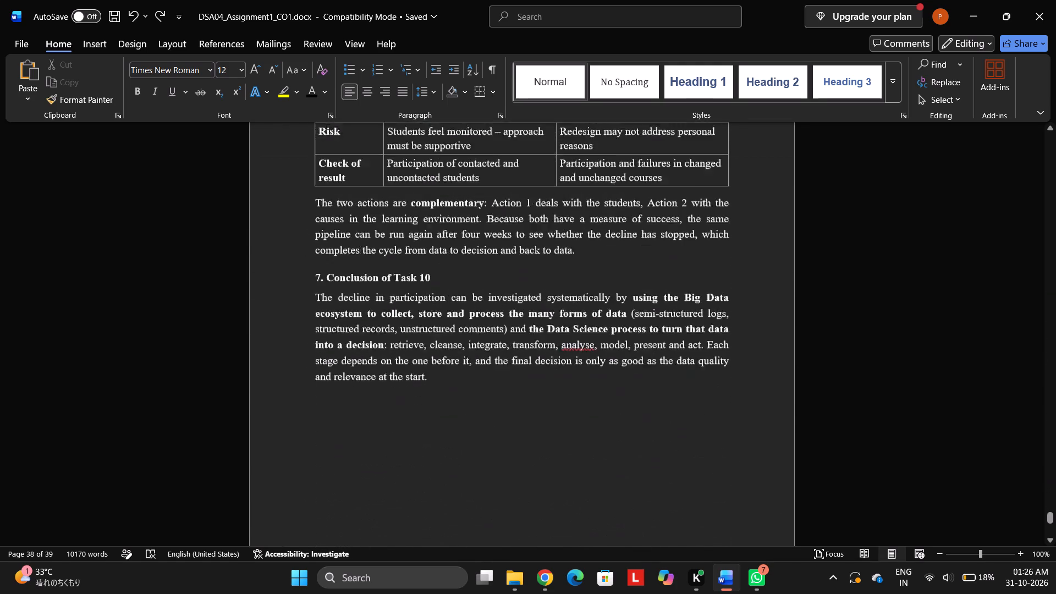
scroll(403, 326, "down", 6)
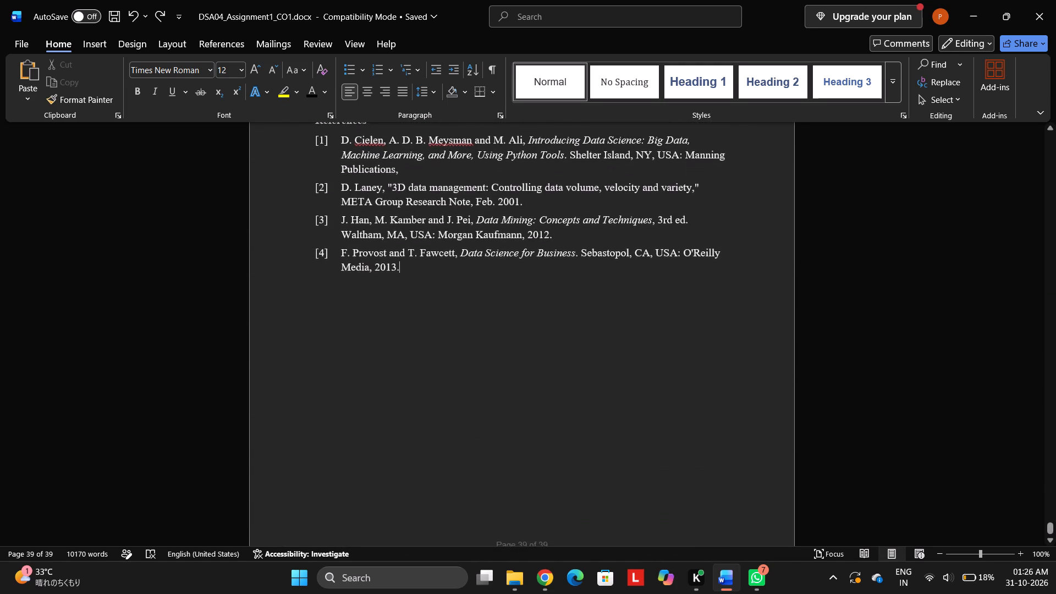
scroll(403, 326, "up", 4)
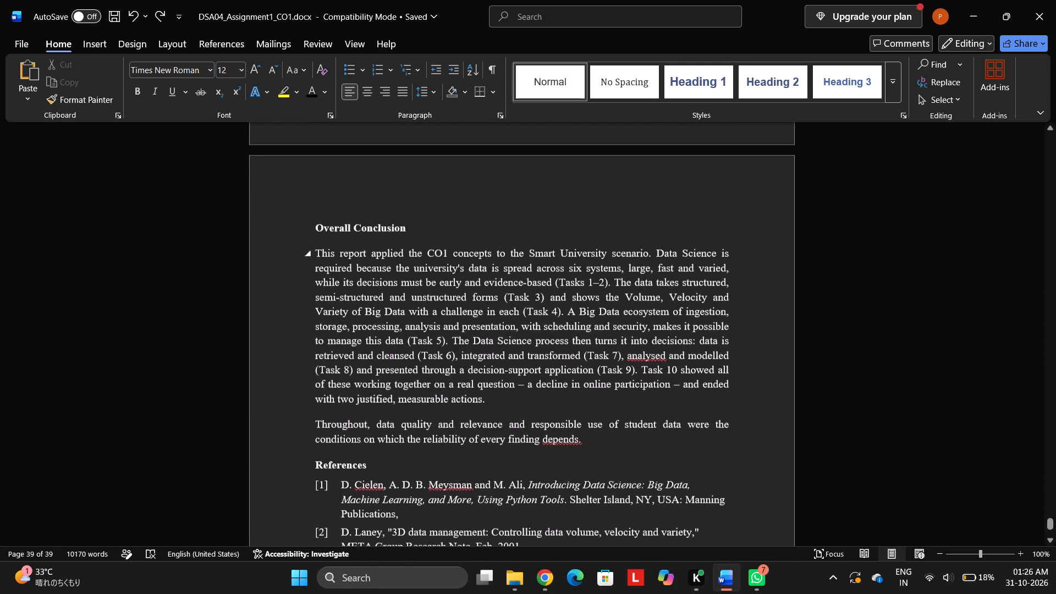
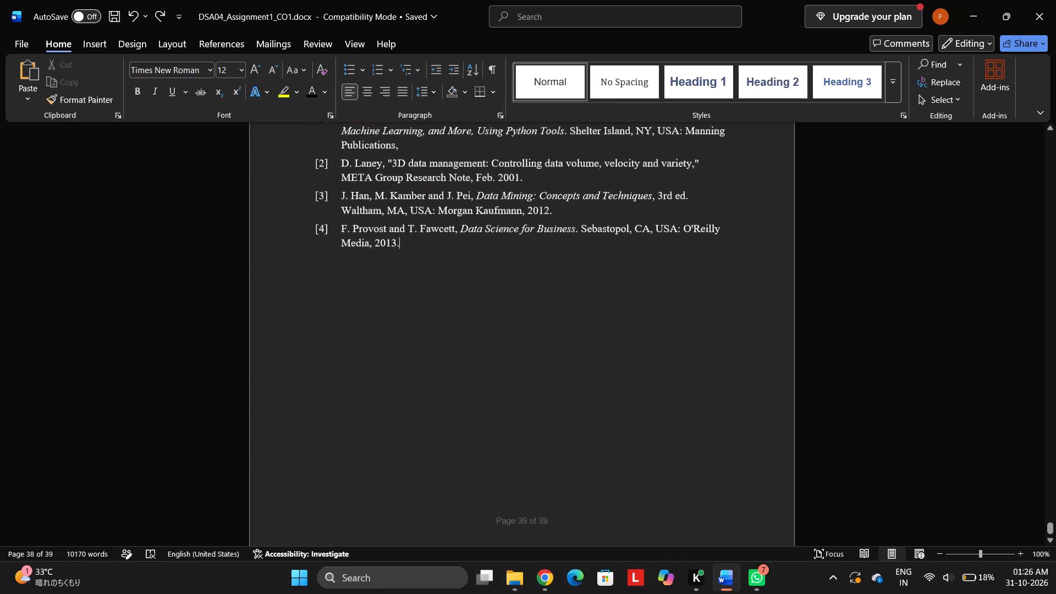
Delete the References heading and its four entries from the end of the document.
left_click_drag(419, 252, 334, 193)
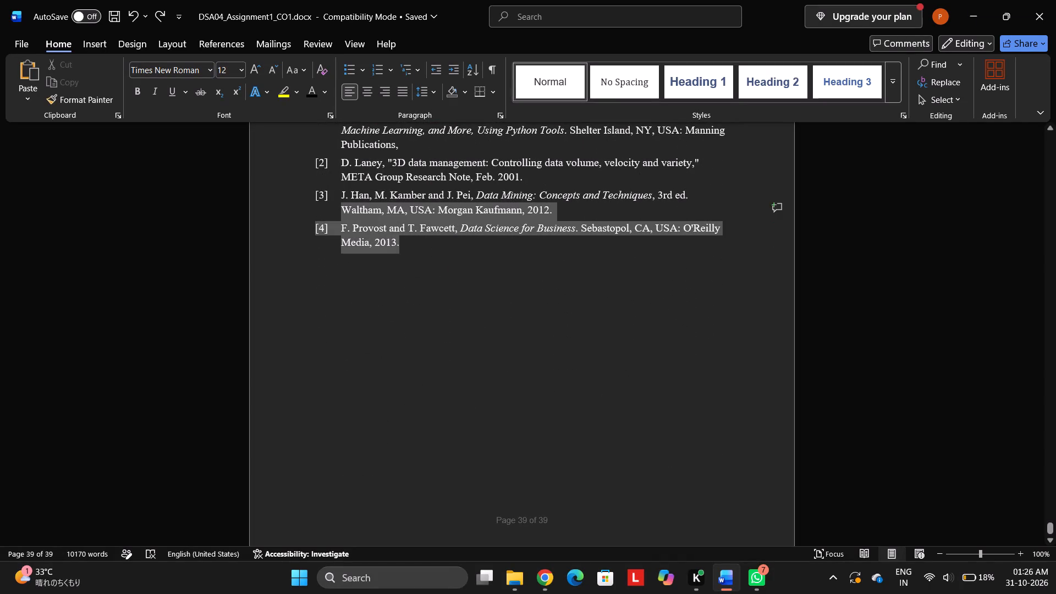
left_click_drag(334, 193, 311, 183)
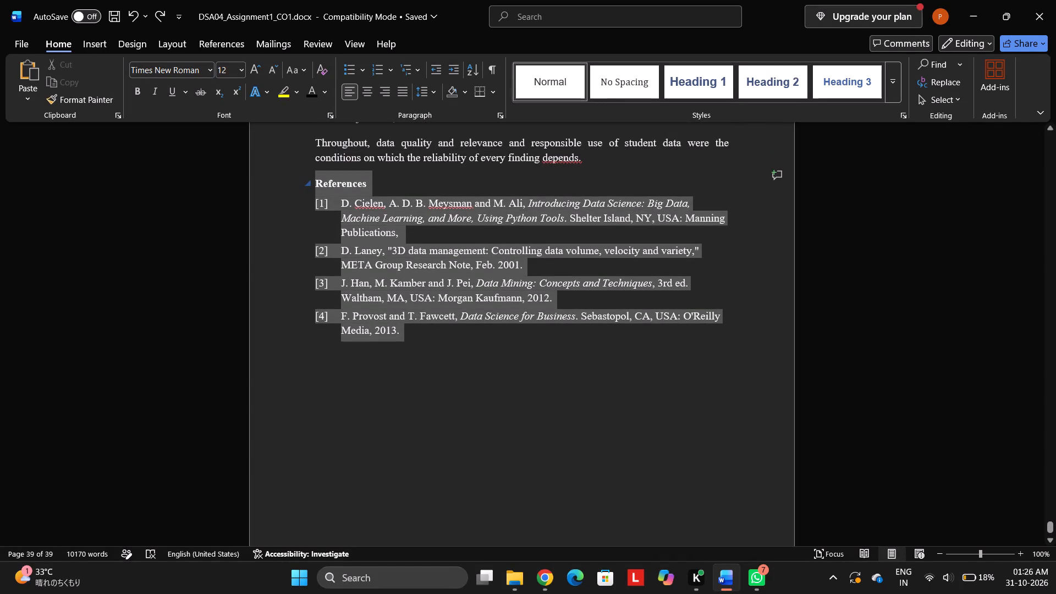
left_click_drag(311, 183, 311, 182)
key("BackSpace")
Delete the "7. Conclusion of Task 10" heading and its paragraph, just before the Overall Conclusion.
scroll(311, 182, "up", 3)
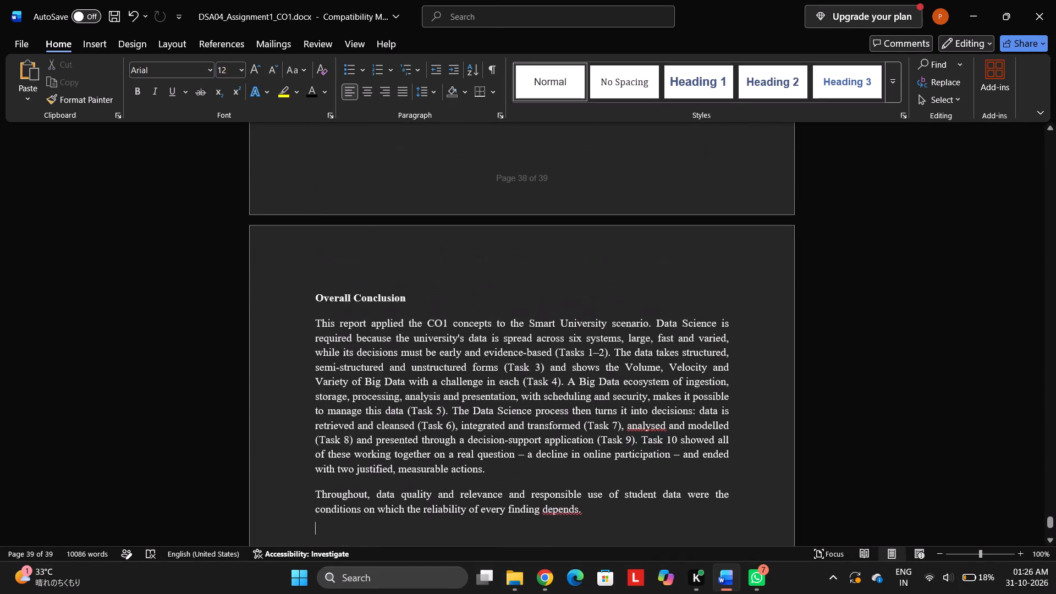
scroll(311, 182, "up", 3)
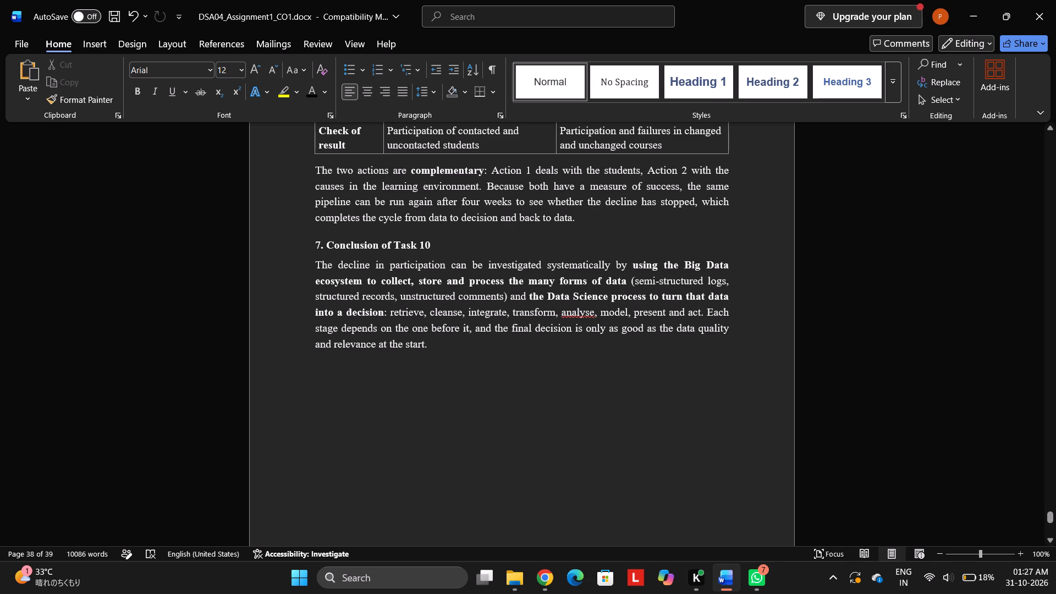
scroll(444, 339, "down", 1)
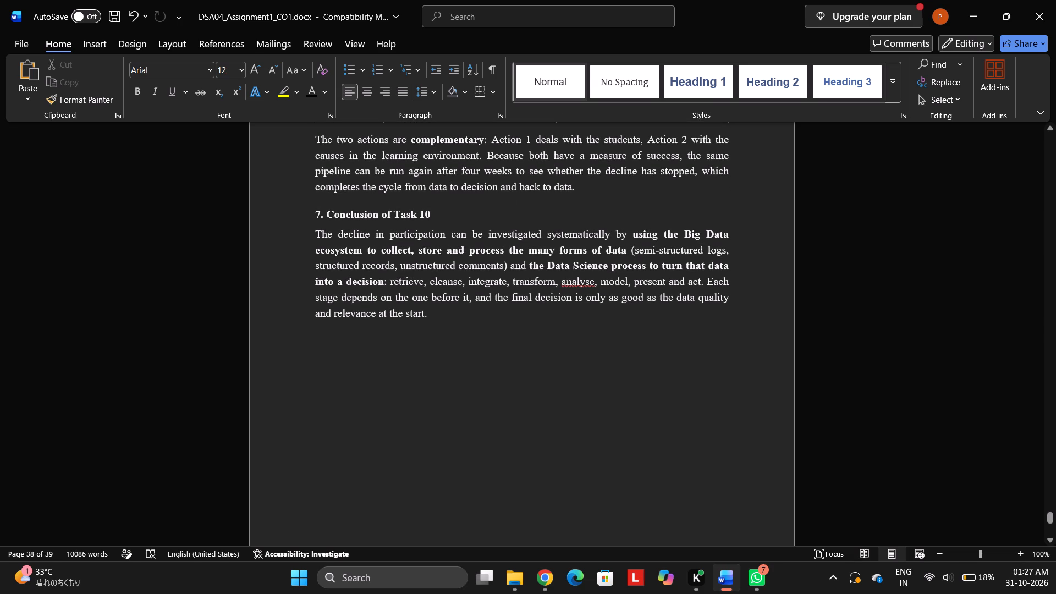
left_click_drag(433, 318, 305, 213)
key("BackSpace")
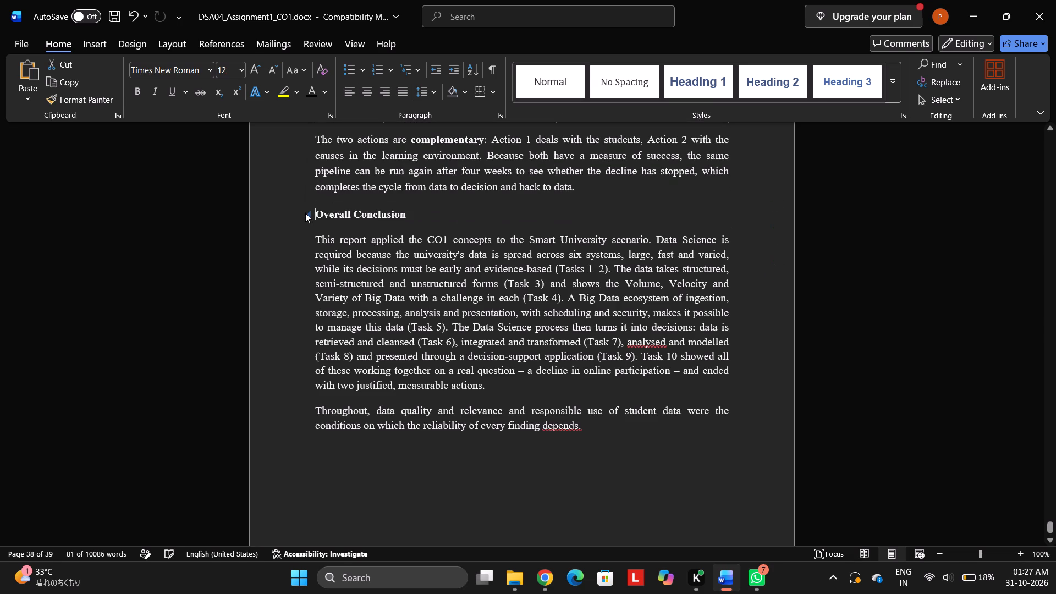
Delete the "How the analysis supports it" paragraph under Action 2 in section 6 of Task 10.
scroll(312, 239, "up", 2)
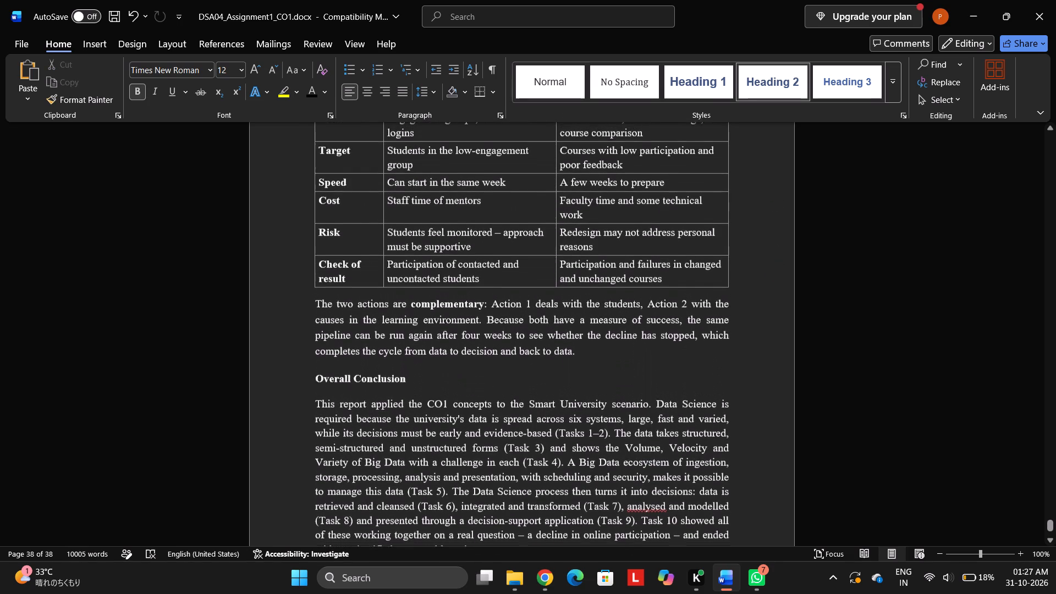
scroll(331, 288, "up", 4)
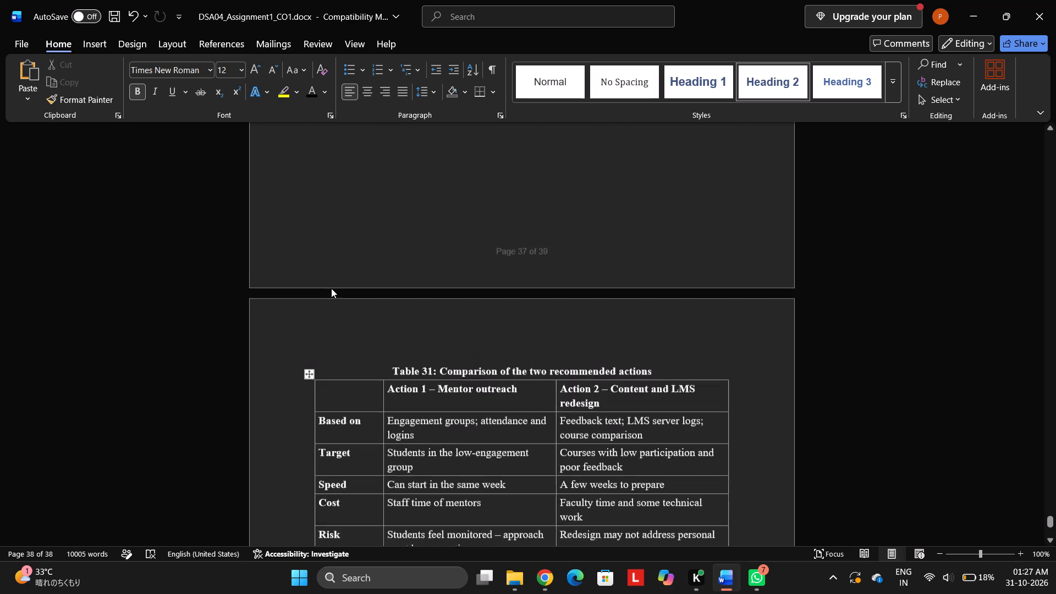
scroll(331, 288, "up", 2)
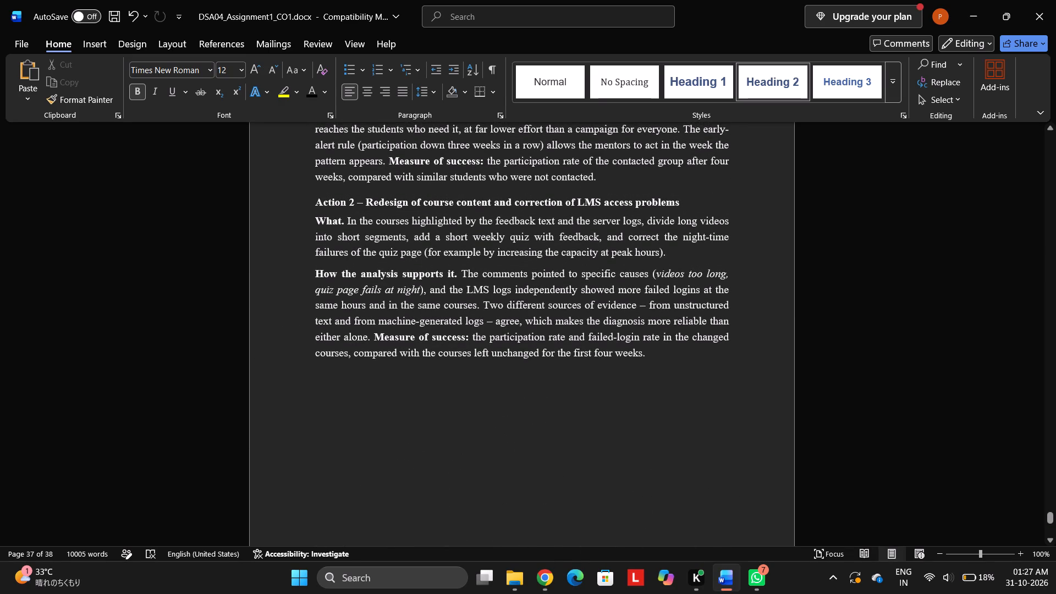
scroll(503, 272, "up", 1)
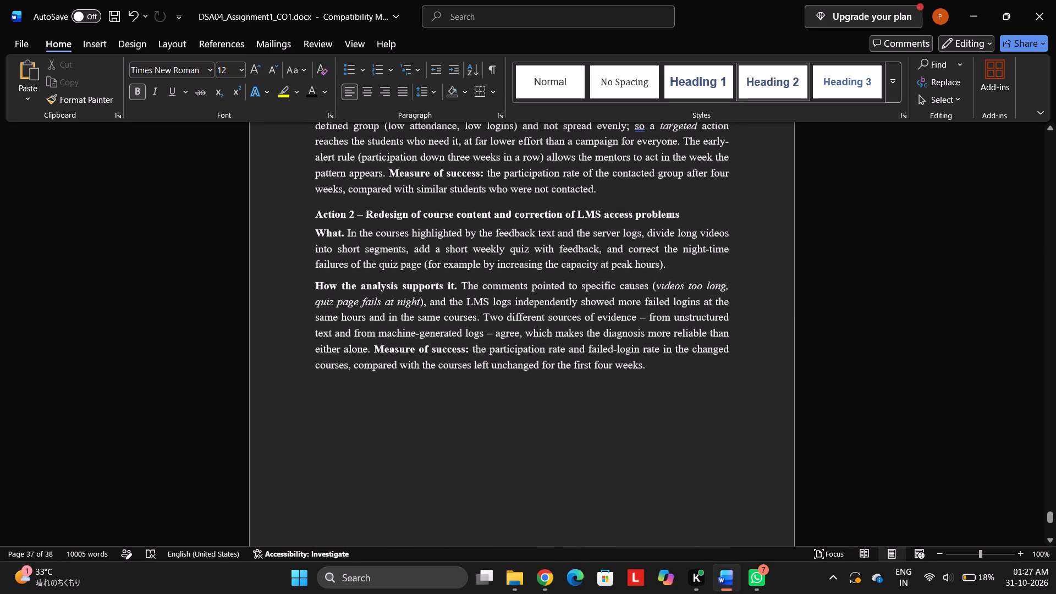
left_click_drag(682, 364, 358, 289)
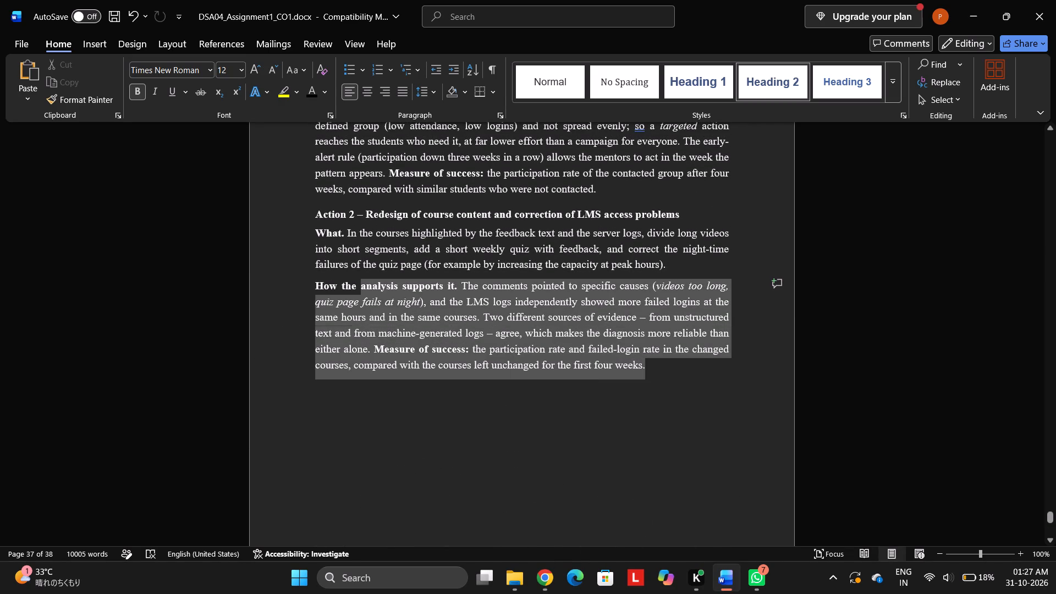
left_click_drag(358, 289, 323, 286)
key("BackSpace")
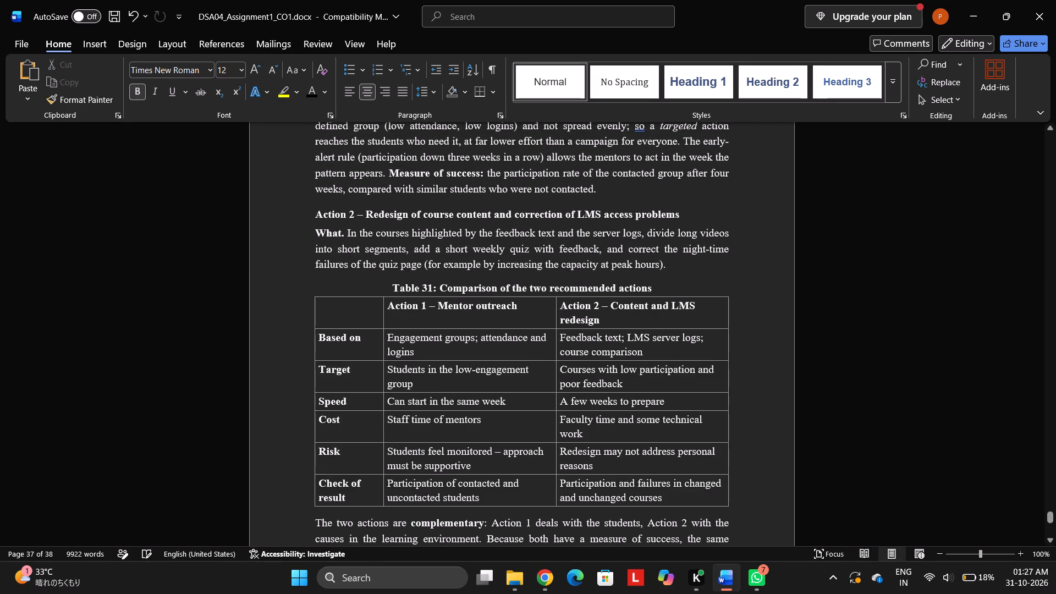
Remove Table 31, the comparison of the two recommended actions, together with its caption.
scroll(323, 286, "up", 2)
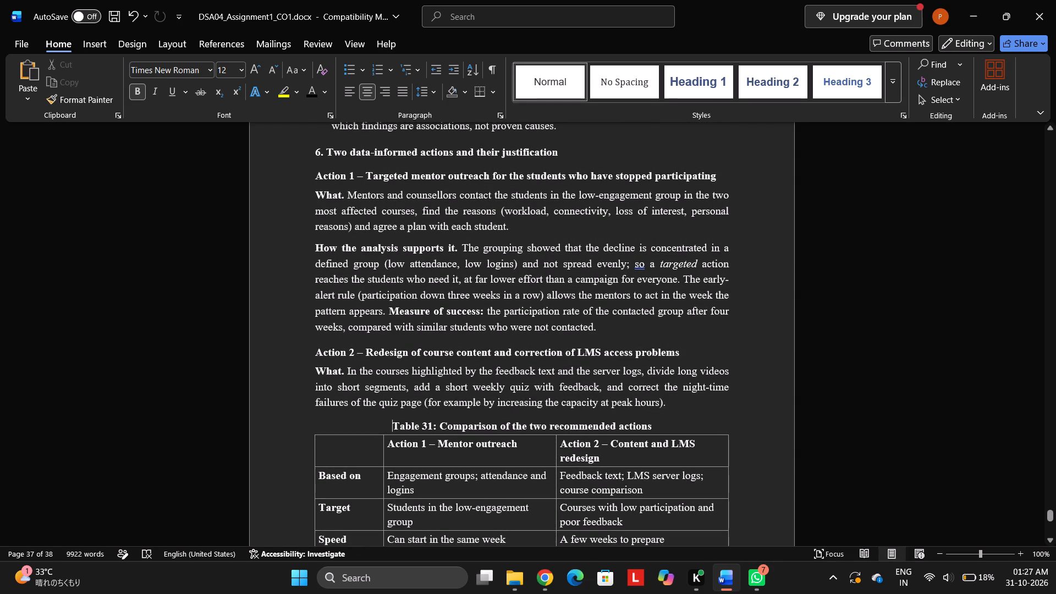
scroll(348, 218, "down", 1)
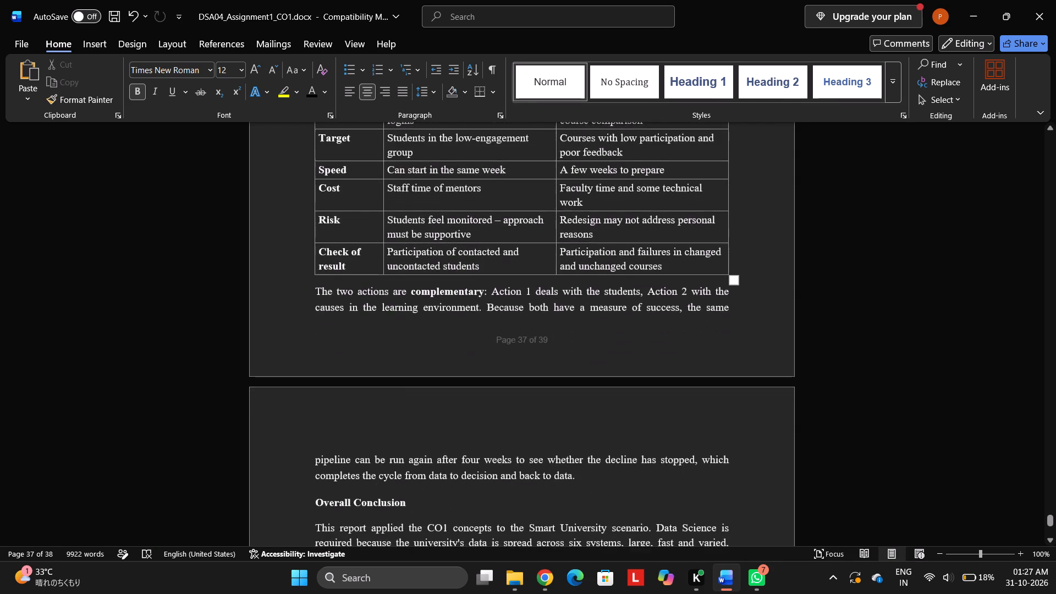
scroll(348, 218, "up", 1)
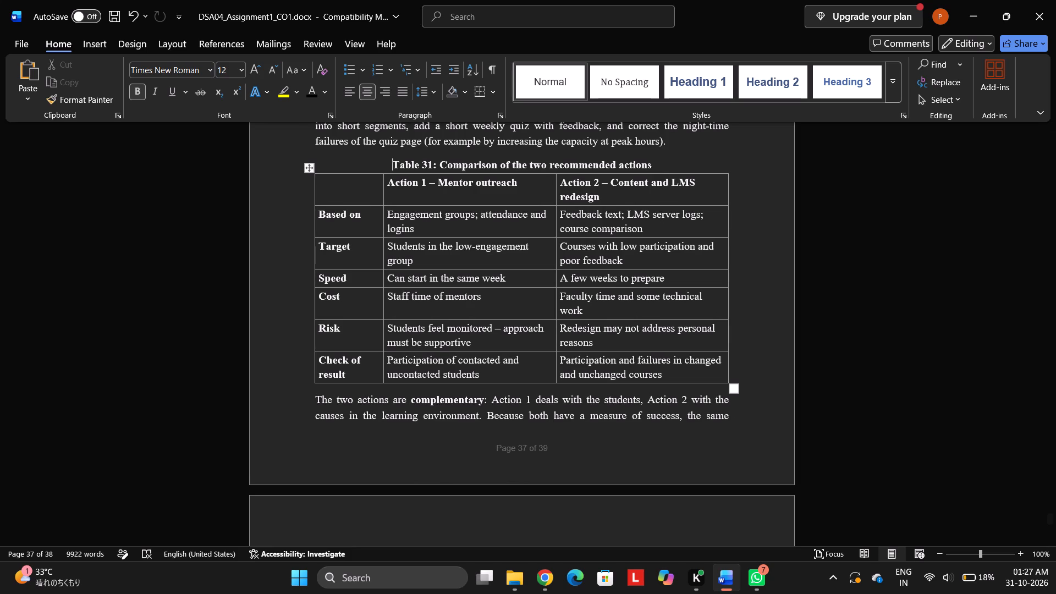
scroll(358, 197, "up", 1)
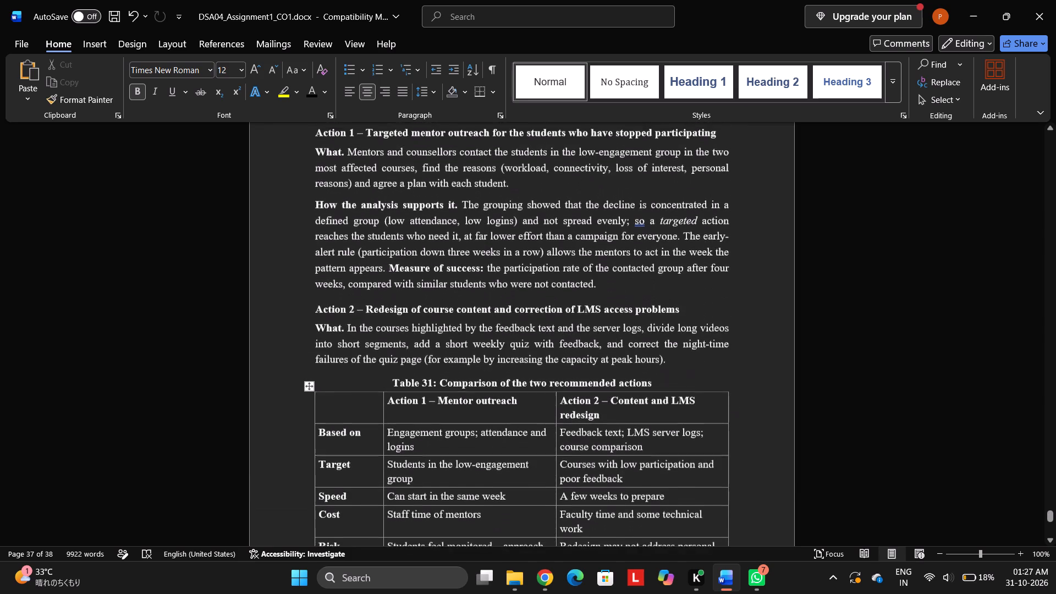
scroll(358, 197, "down", 1)
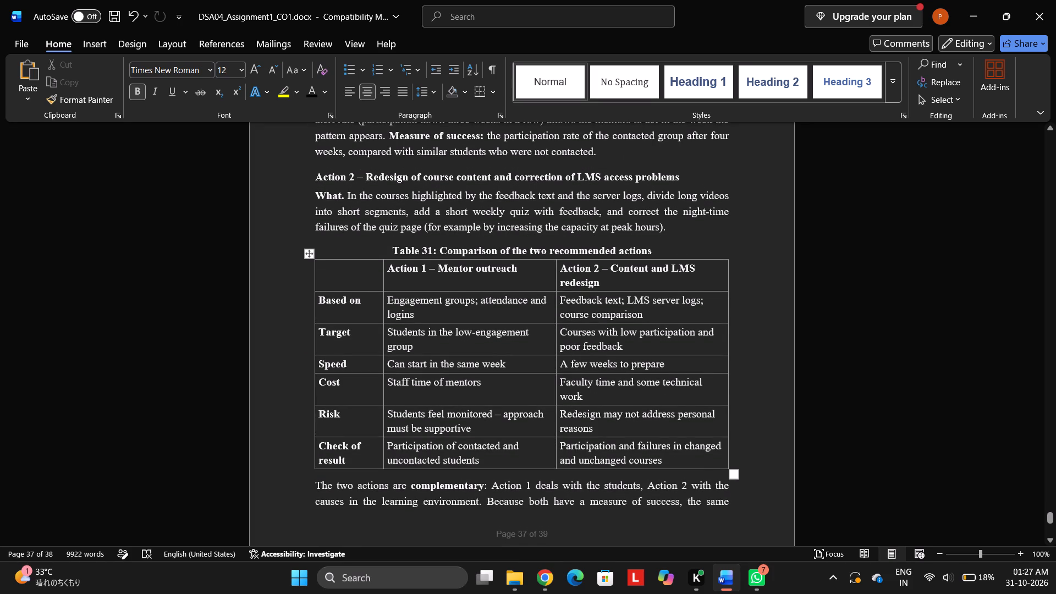
left_click(310, 254)
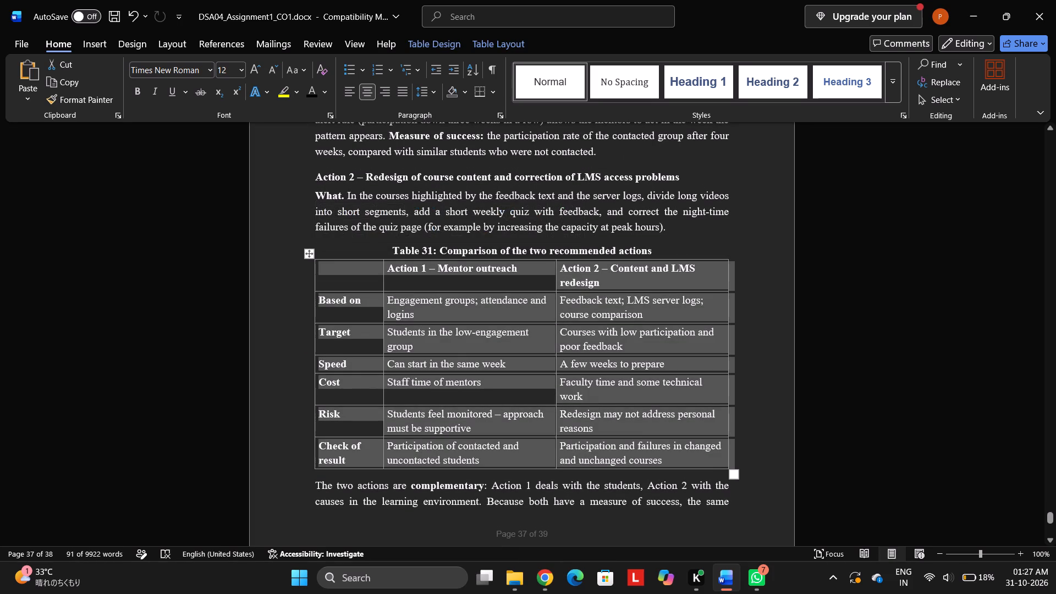
key("BackSpace")
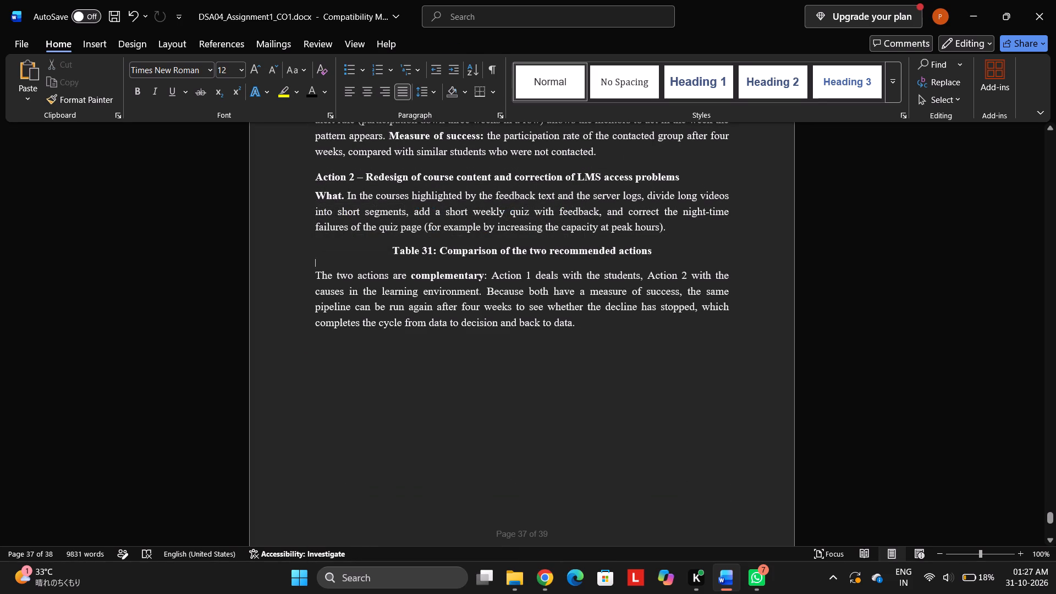
left_click_drag(384, 257, 675, 271)
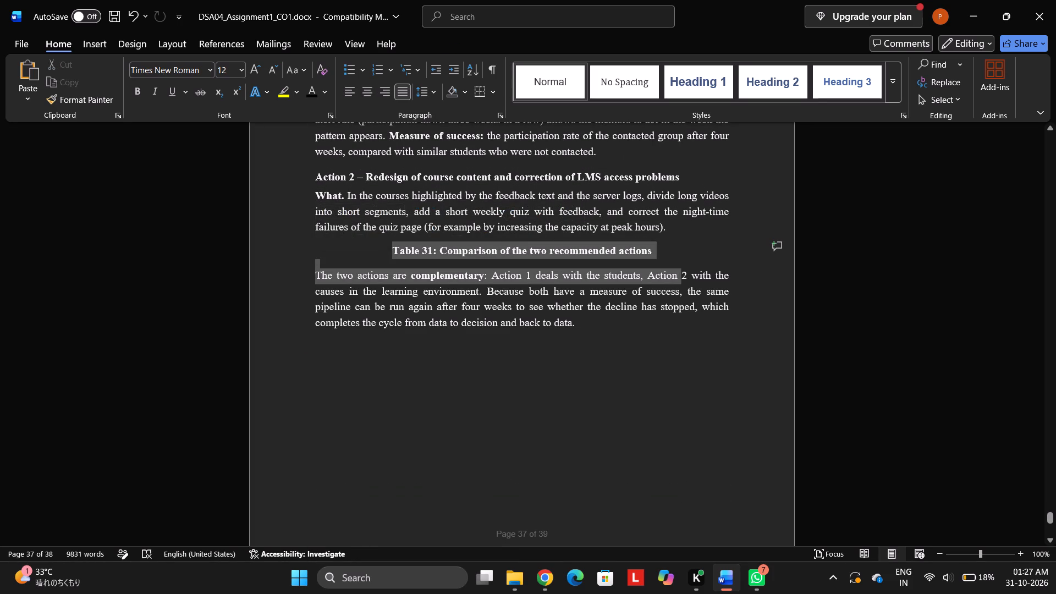
left_click_drag(675, 271, 668, 257)
key("BackSpace")
Reduce the height of the Figure 6 flowchart, keeping its width, so all section 5 bullets fit on the same page.
scroll(664, 248, "down", 1)
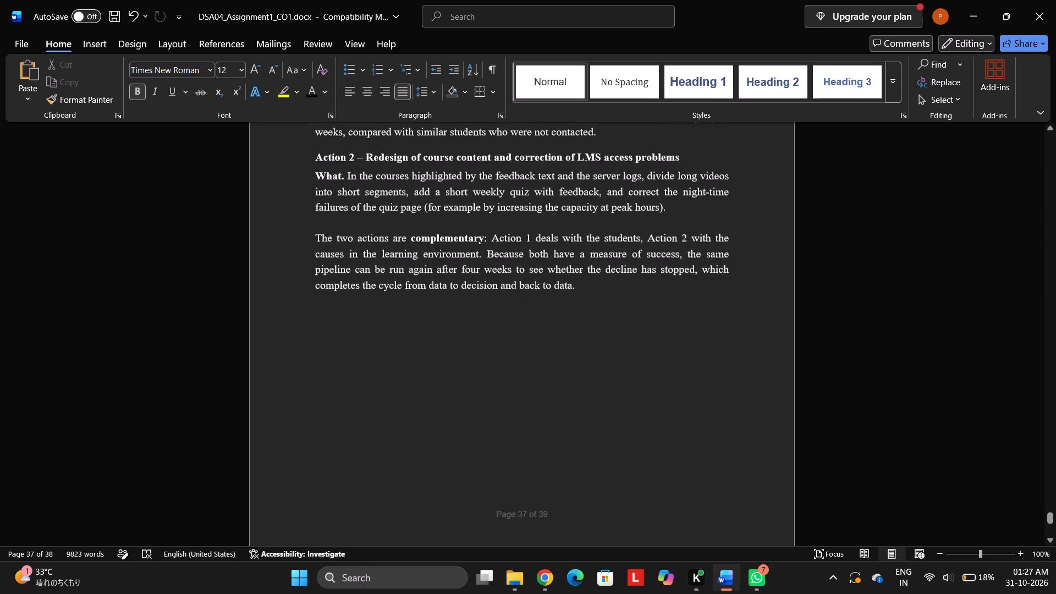
scroll(664, 248, "down", 1)
scroll(664, 248, "up", 2)
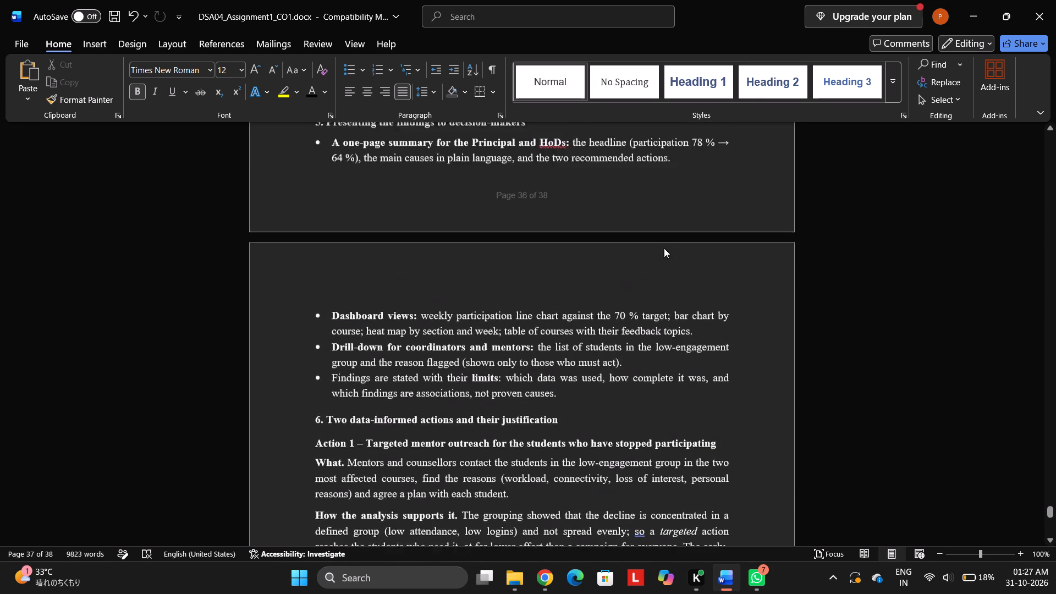
scroll(664, 248, "up", 3)
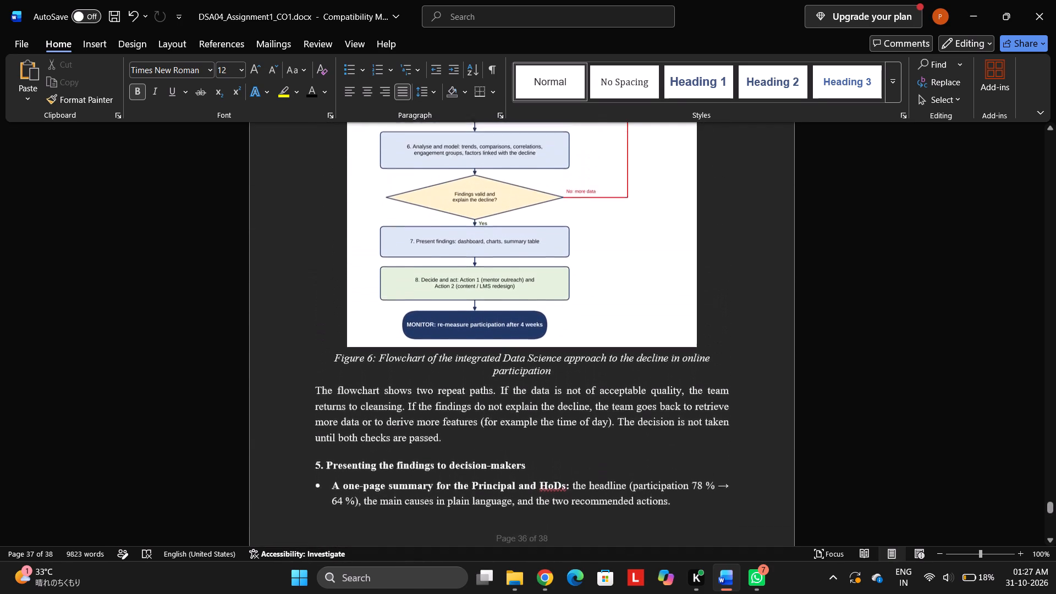
scroll(664, 248, "up", 2)
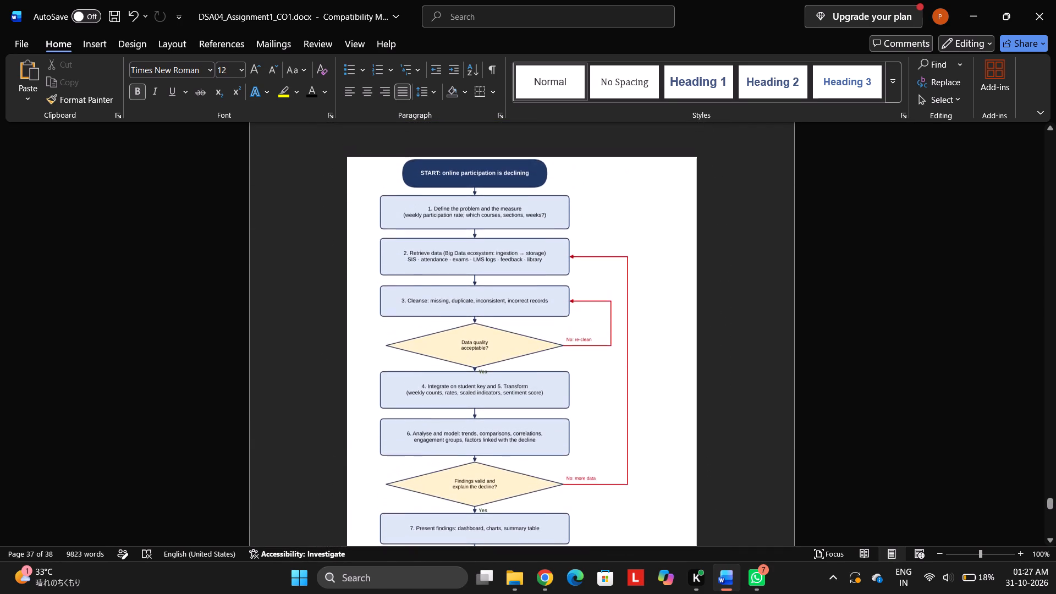
scroll(664, 248, "down", 1)
scroll(620, 283, "down", 2)
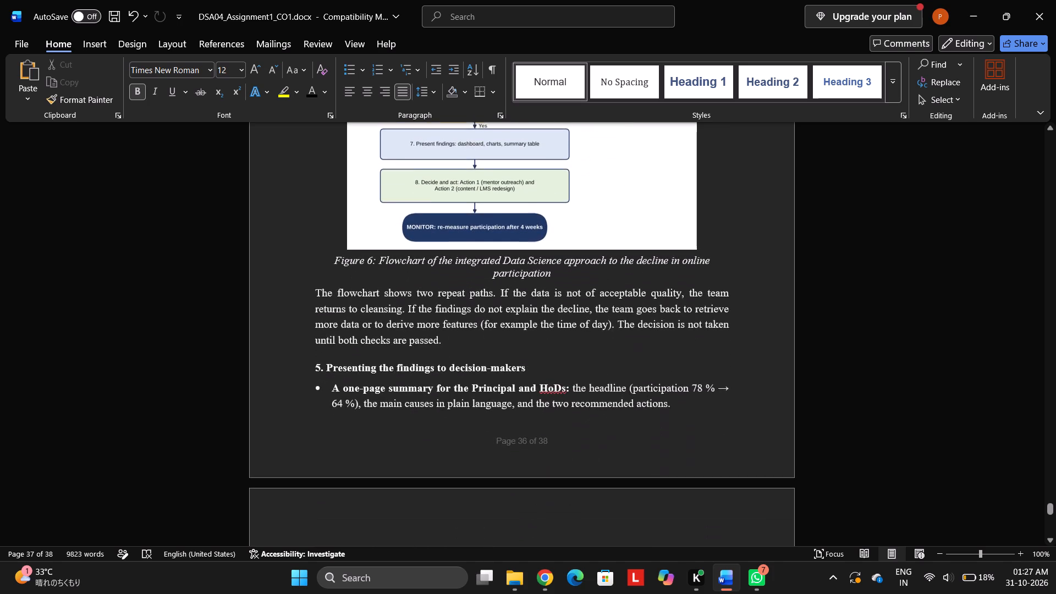
left_click(546, 213)
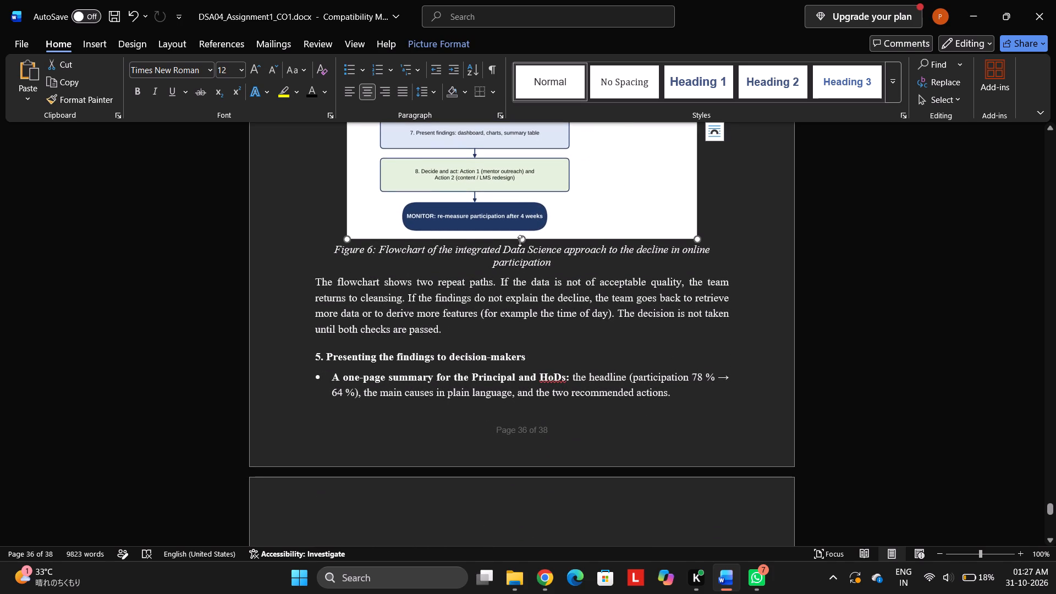
left_click_drag(520, 241, 515, 159)
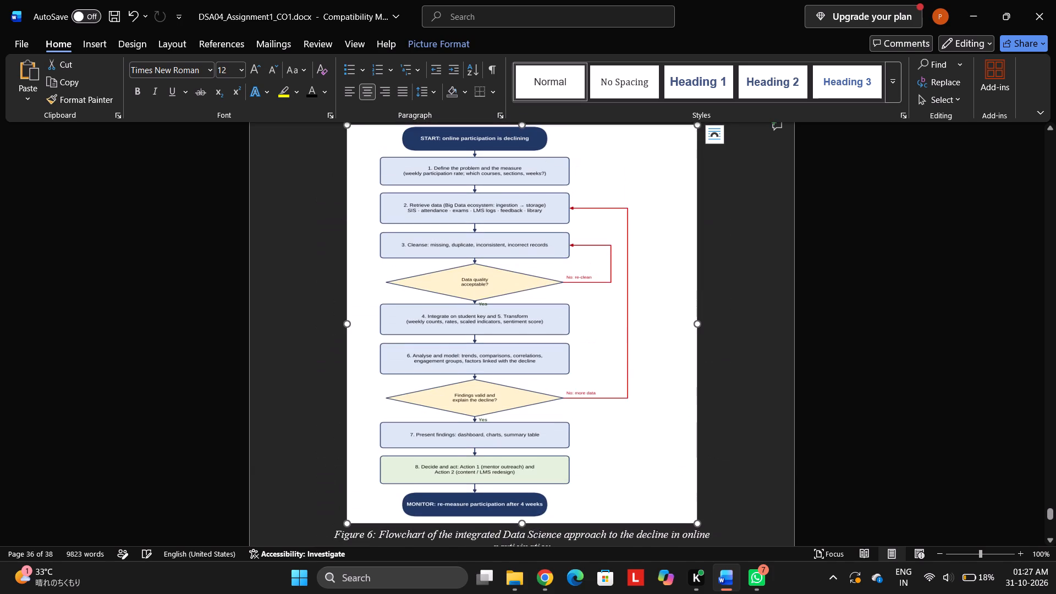
scroll(518, 306, "down", 1)
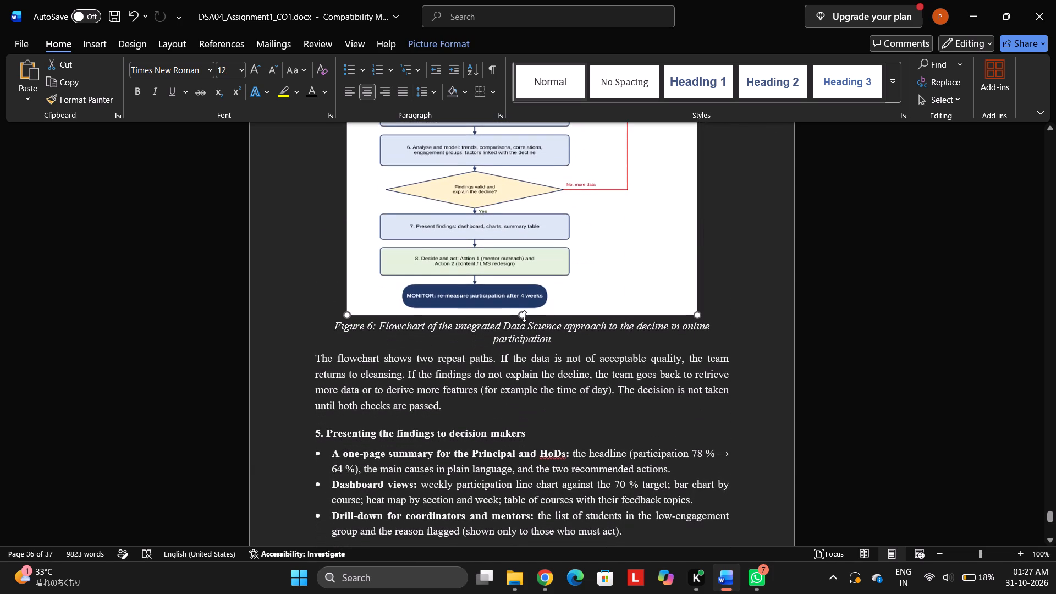
left_click_drag(522, 316, 515, 225)
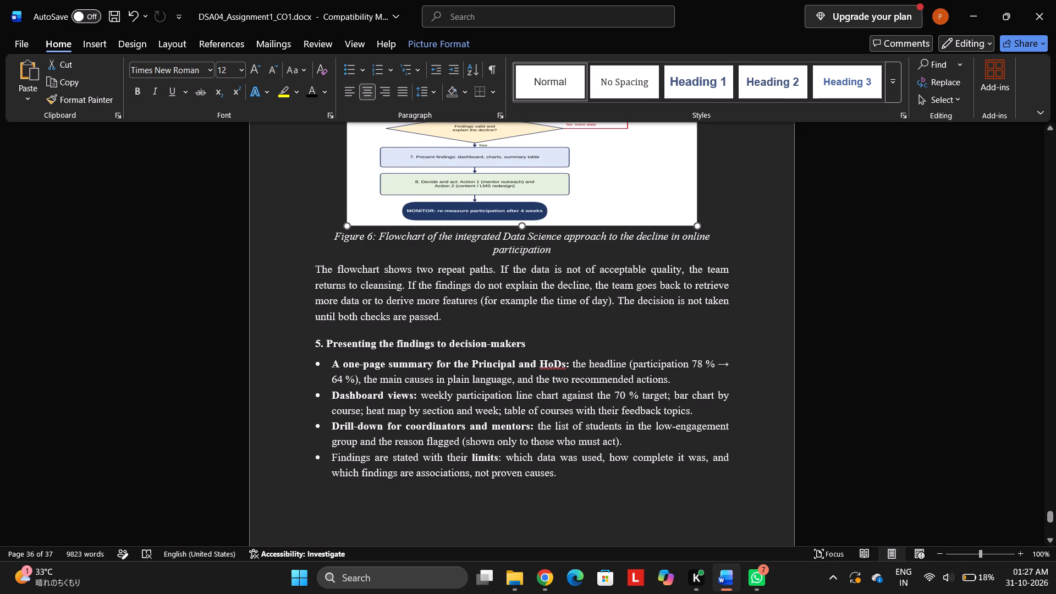
left_click_drag(515, 225, 510, 209)
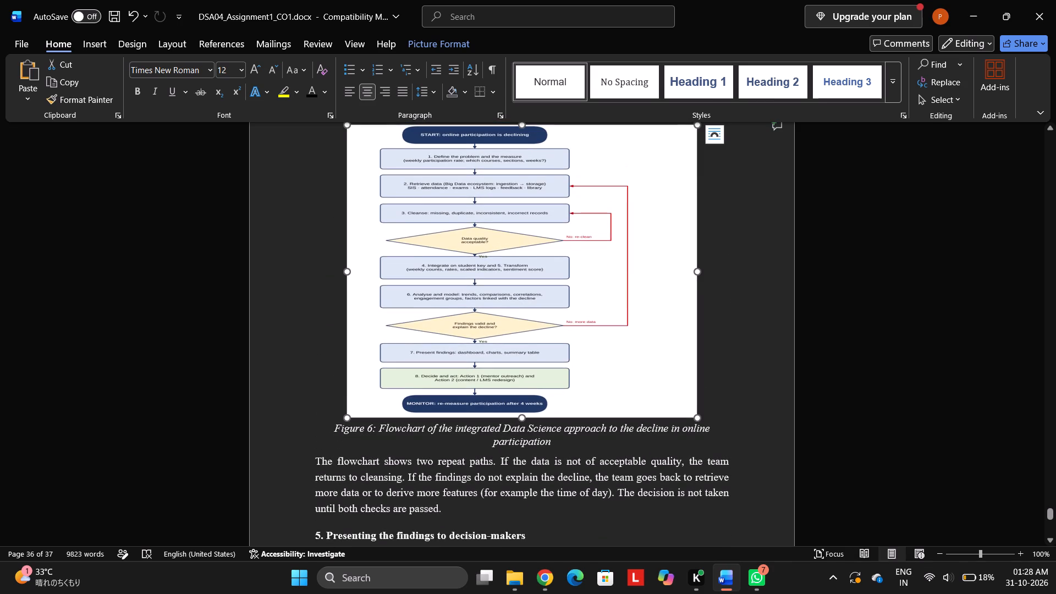
Reduce the Figure 6 flowchart's height further so section 6's heading and Action 1's "What" paragraph fit on its page.
scroll(532, 443, "down", 1)
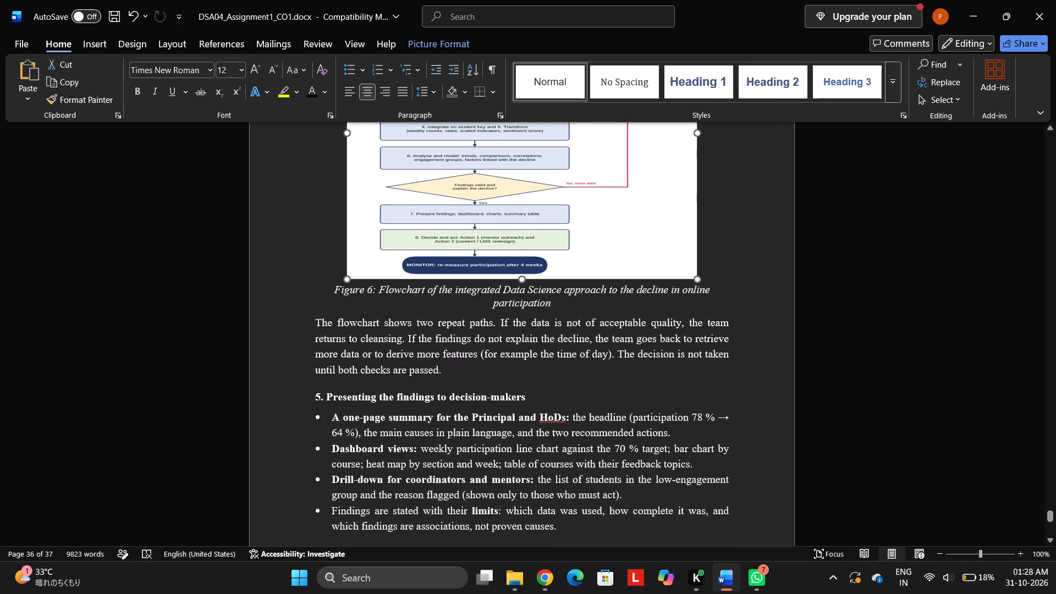
left_click_drag(524, 278, 524, 233)
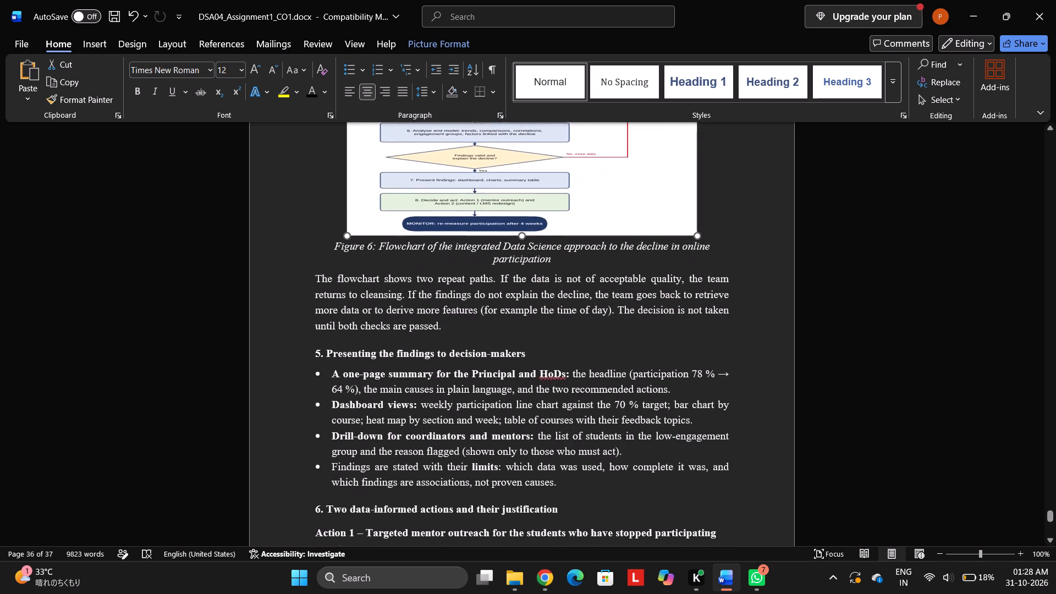
left_click_drag(524, 233, 523, 216)
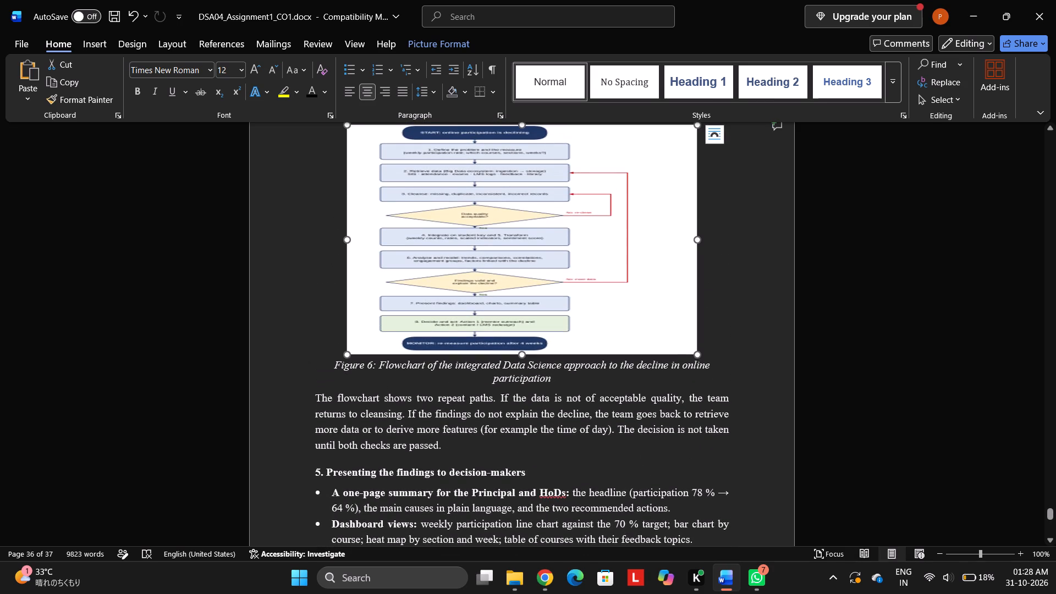
left_click_drag(520, 355, 526, 387)
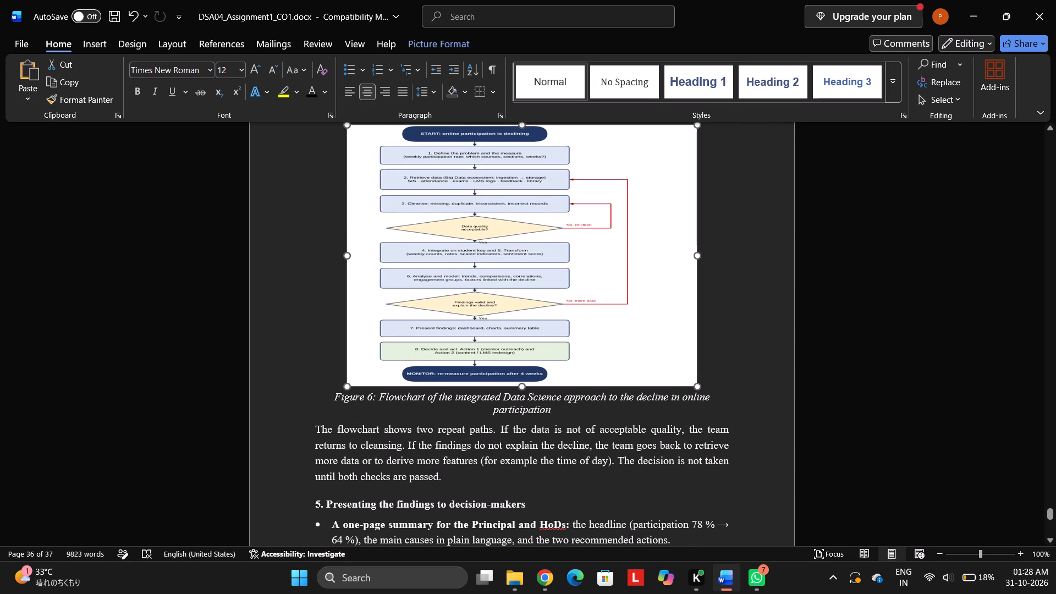
left_click_drag(526, 387, 525, 381)
scroll(439, 322, "down", 2)
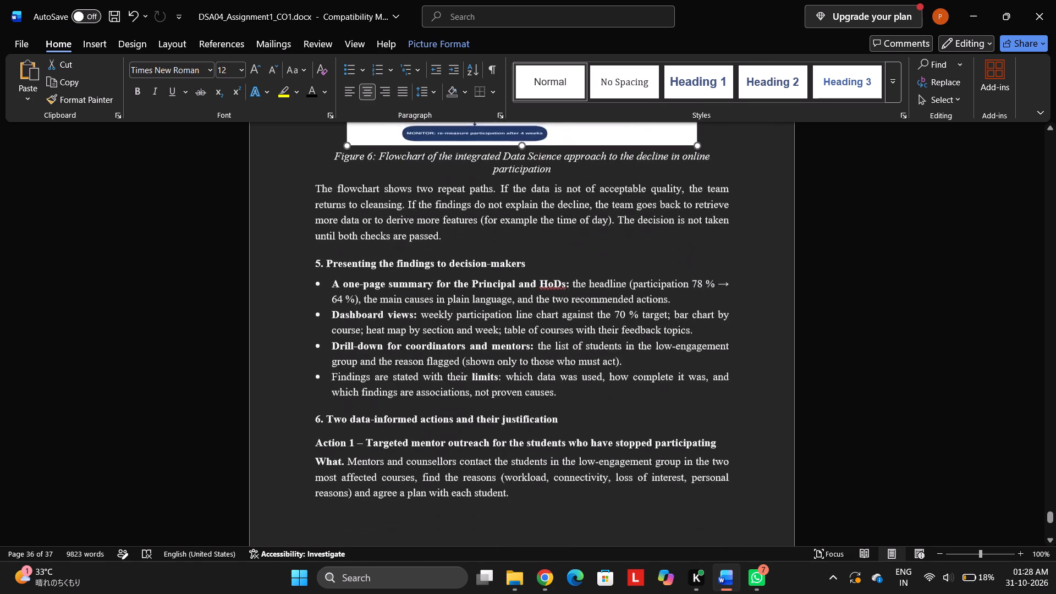
Delete the "What do students say?" and "Is the cause technical?" rows of Table 30, together with the blank line below the table.
scroll(439, 322, "down", 6)
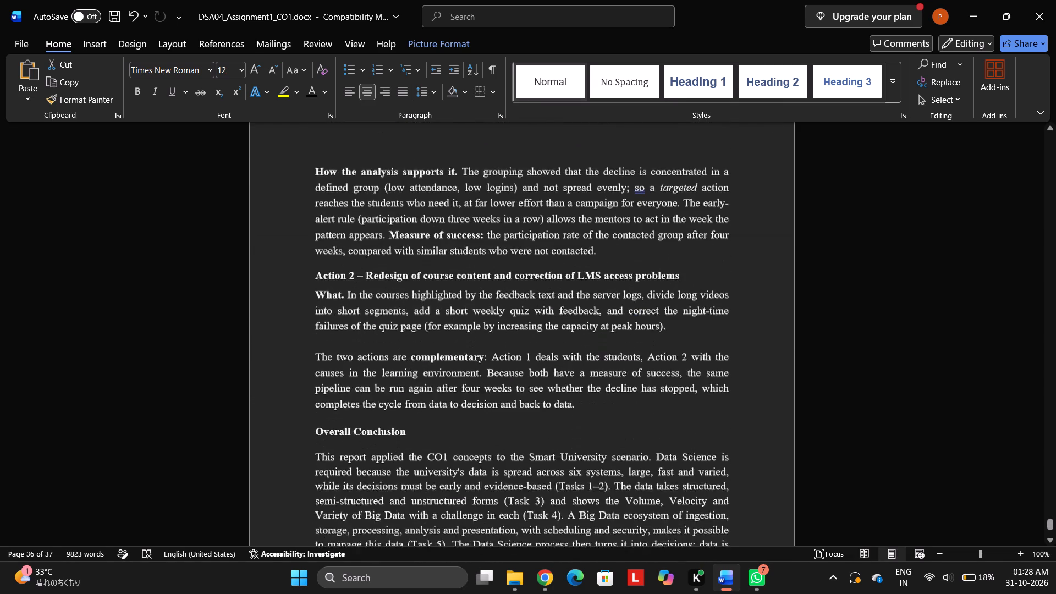
scroll(439, 322, "down", 7)
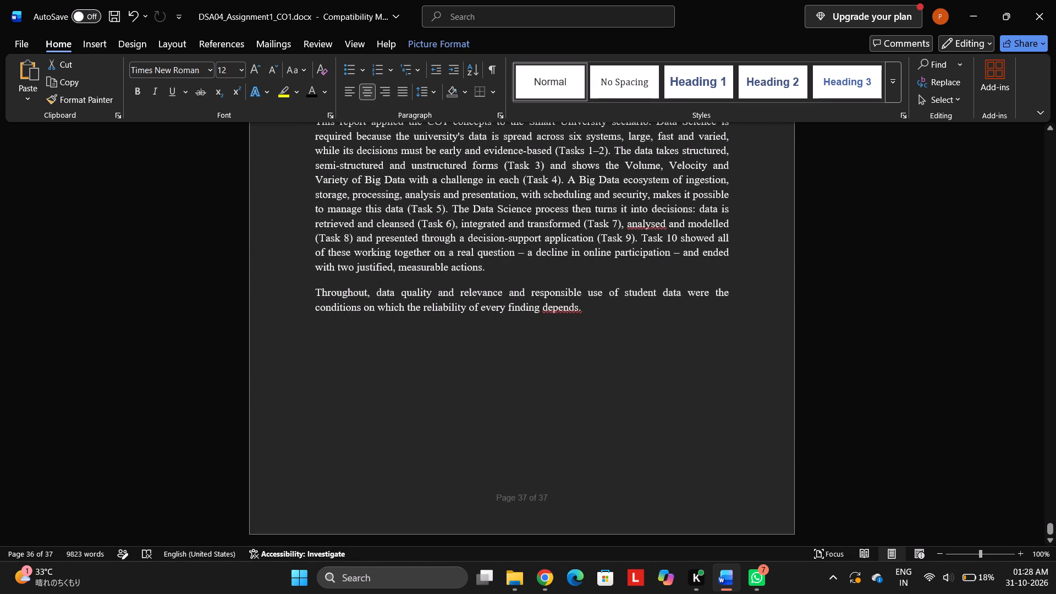
scroll(439, 322, "up", 8)
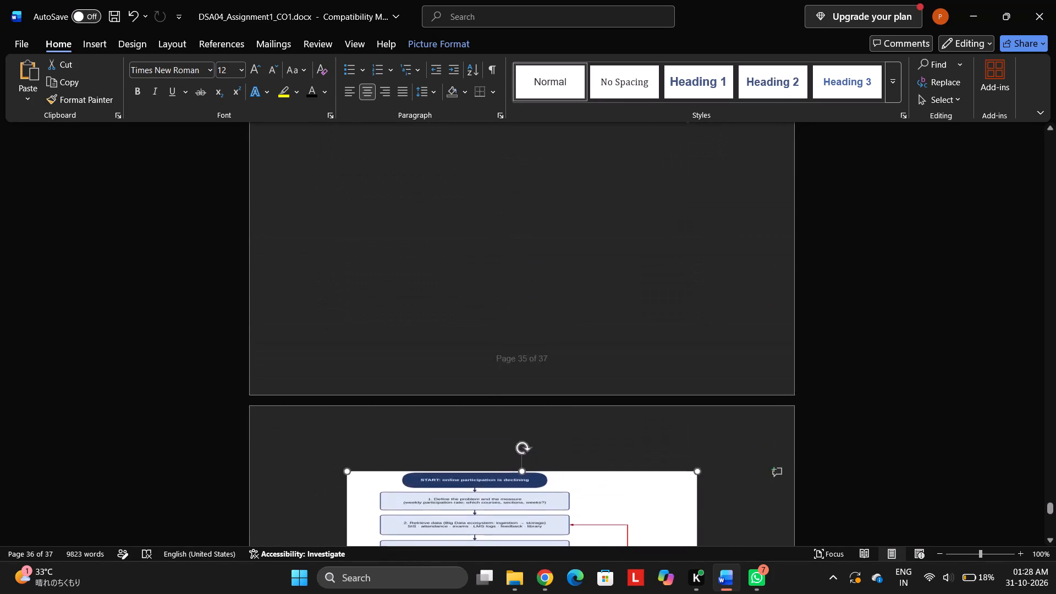
scroll(439, 322, "up", 1)
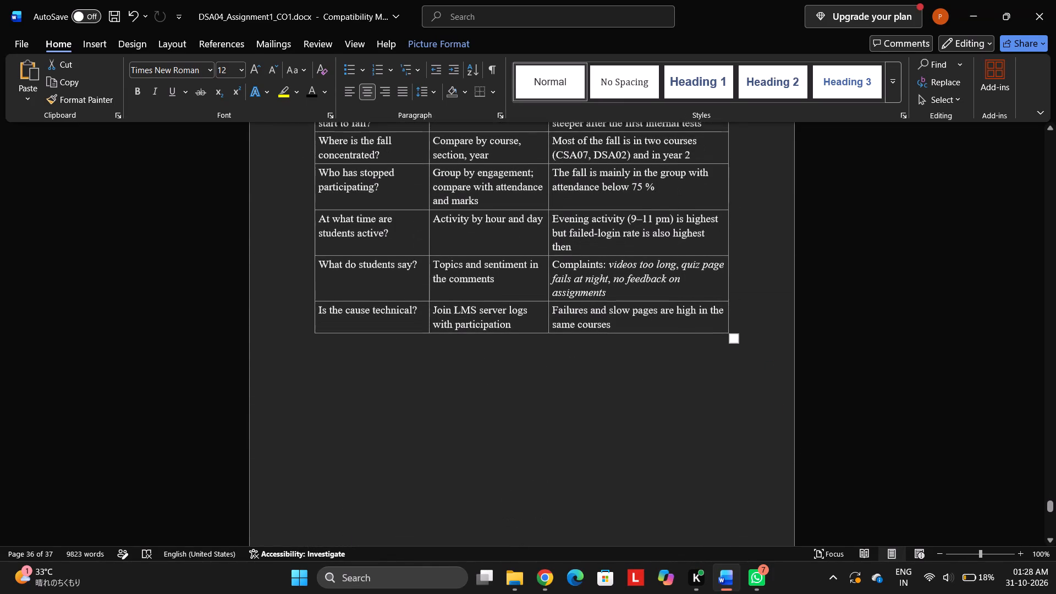
left_click_drag(326, 267, 673, 334)
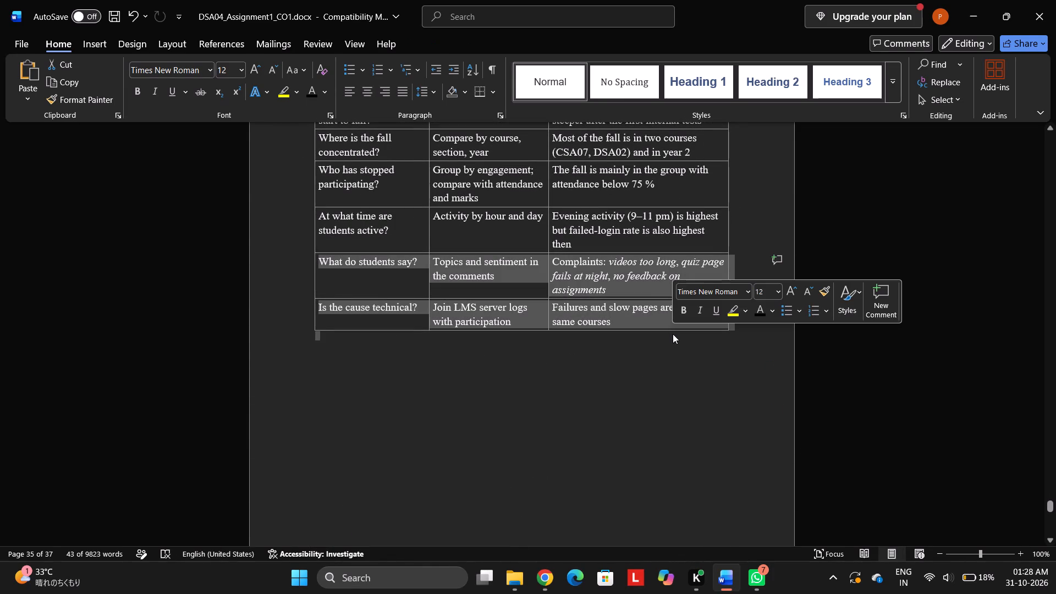
key("BackSpace")
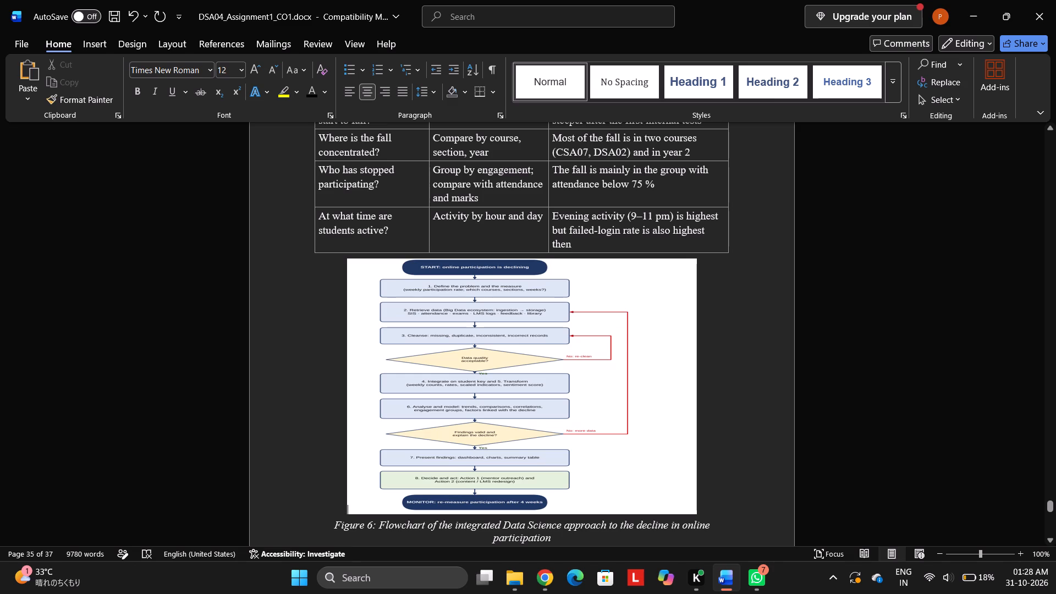
Delete the entire "Presentation" and "Scheduling and governance" rows from Table 29, the use of the Big Data ecosystem.
scroll(582, 317, "up", 3)
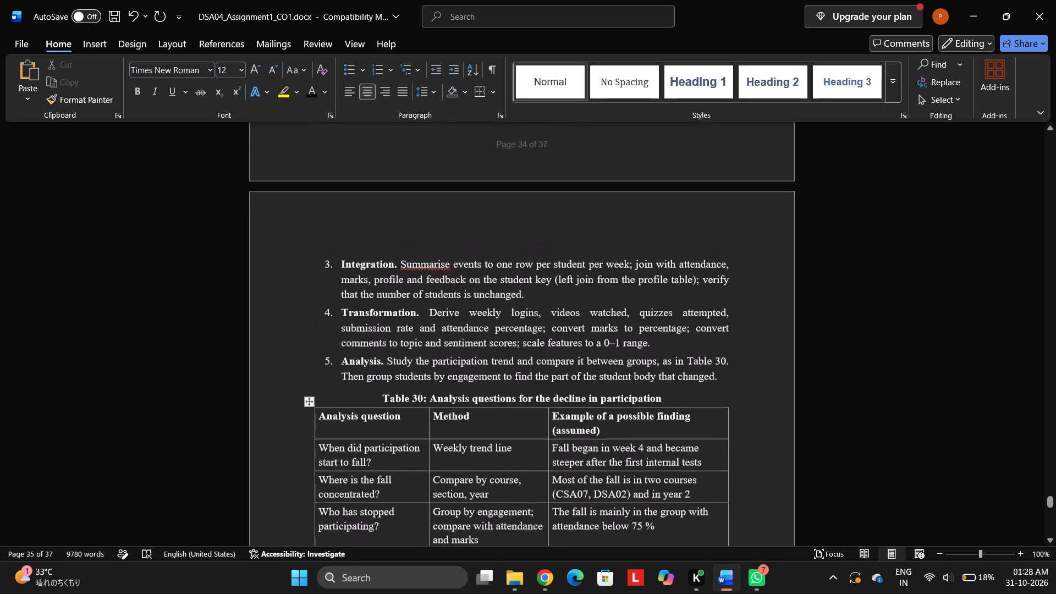
scroll(582, 317, "up", 3)
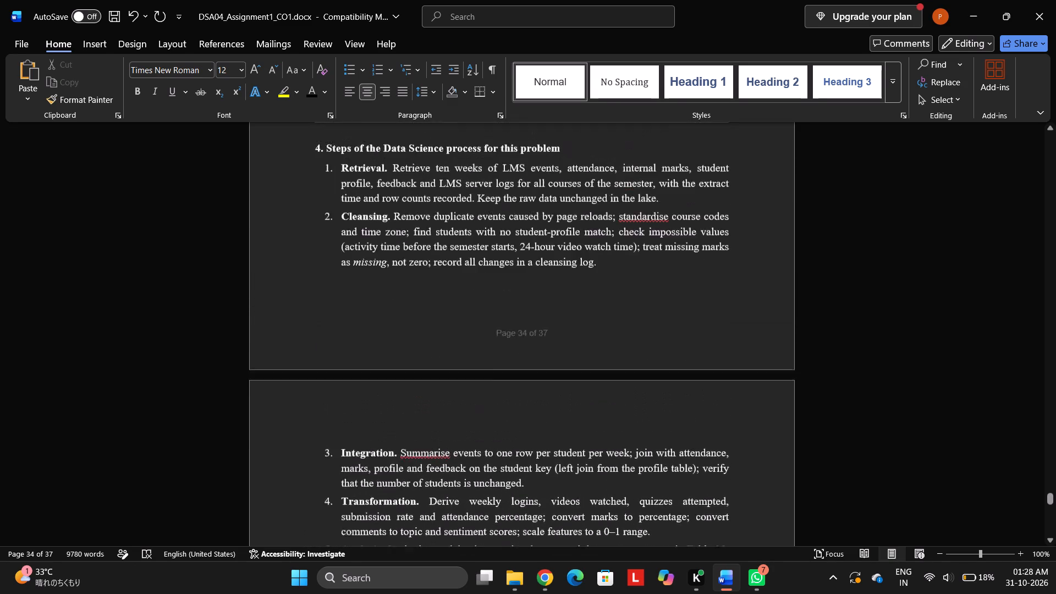
scroll(582, 317, "up", 1)
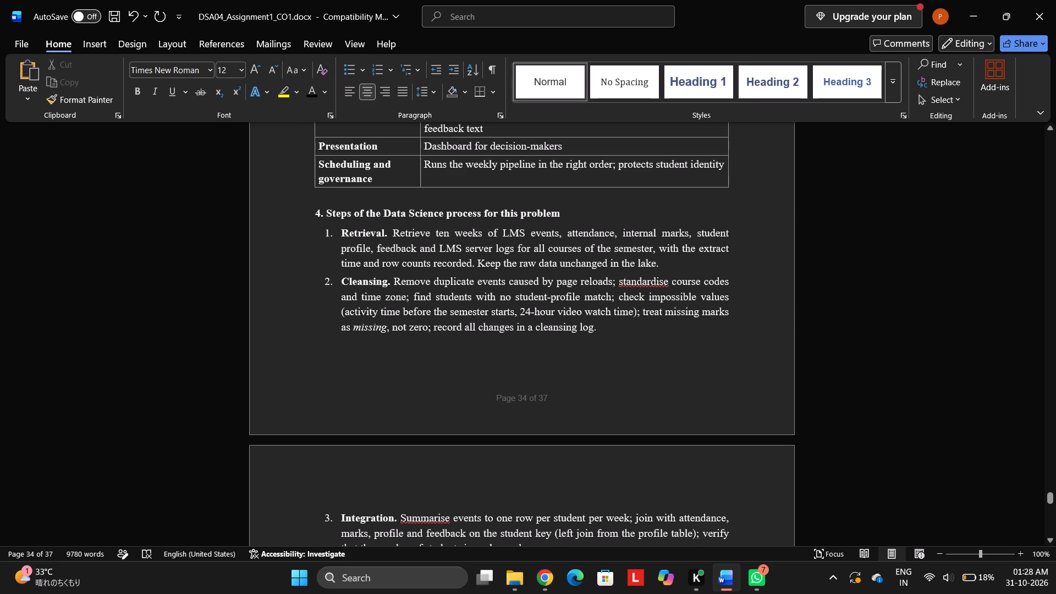
scroll(532, 309, "up", 1)
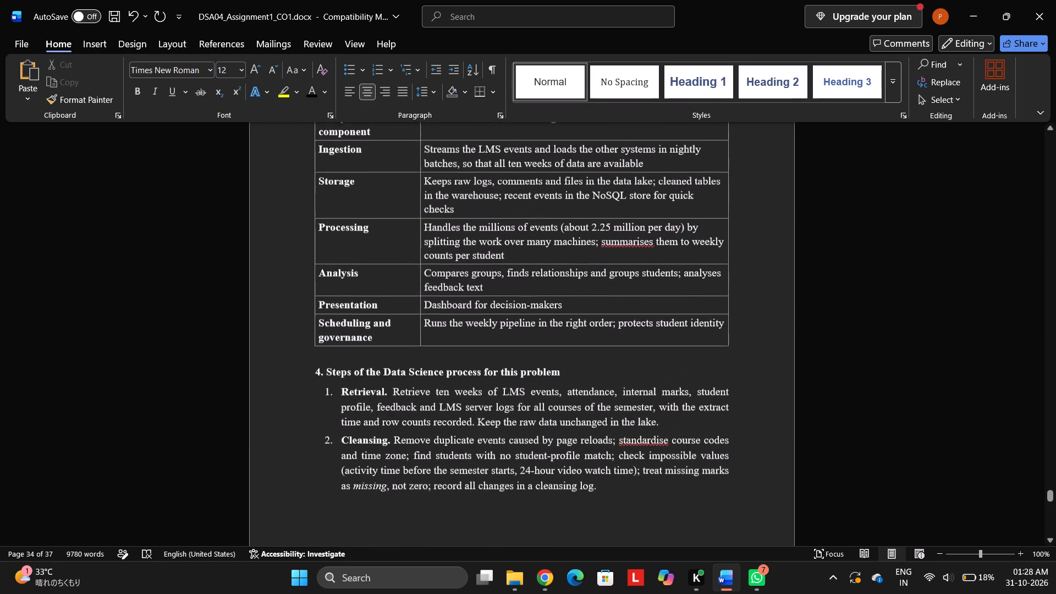
scroll(532, 309, "up", 1)
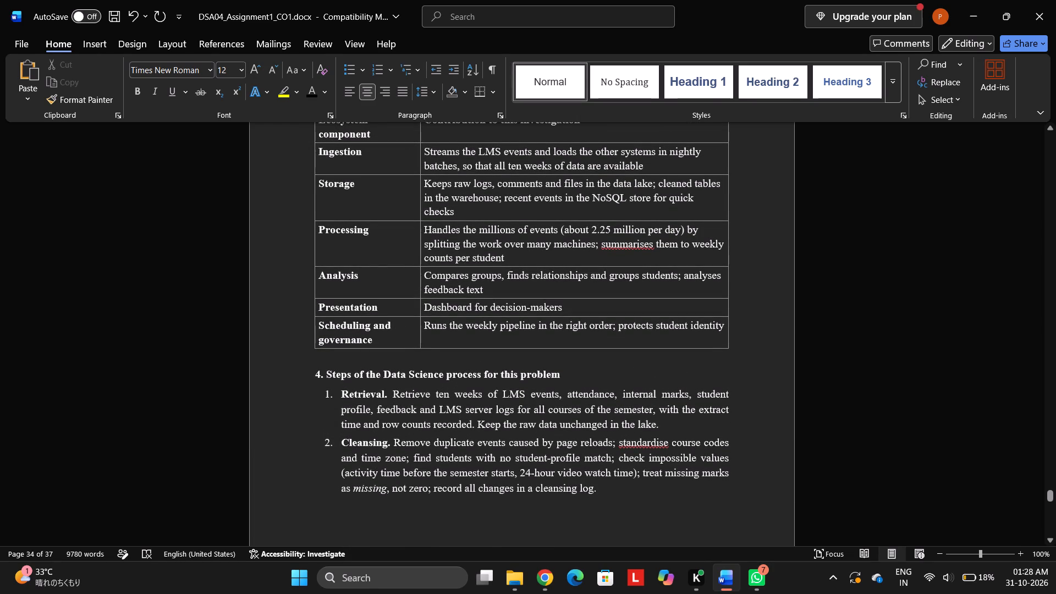
left_click_drag(356, 307, 630, 344)
key("BackSpace")
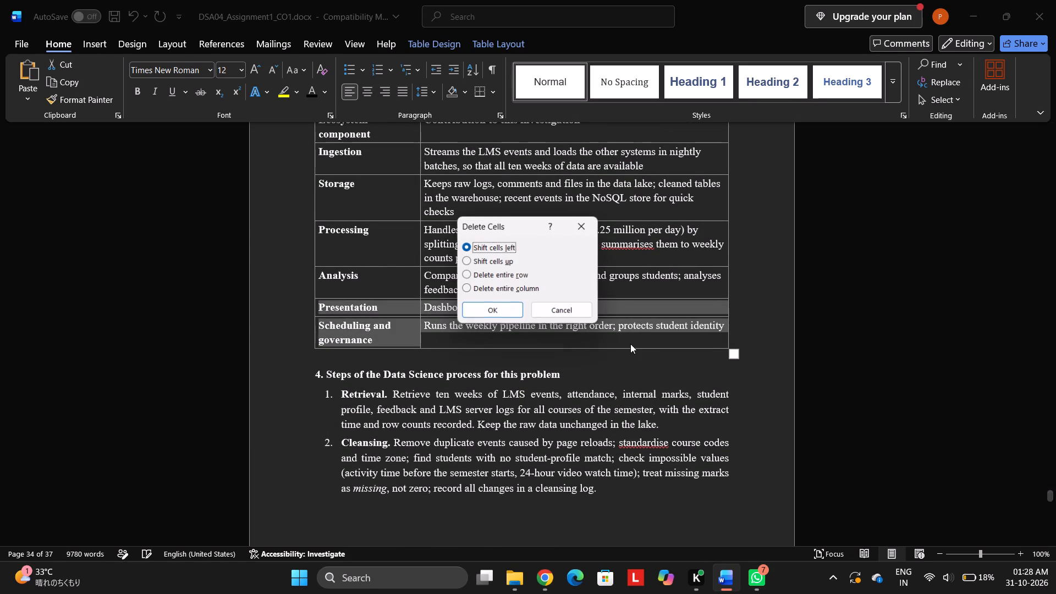
left_click(513, 273)
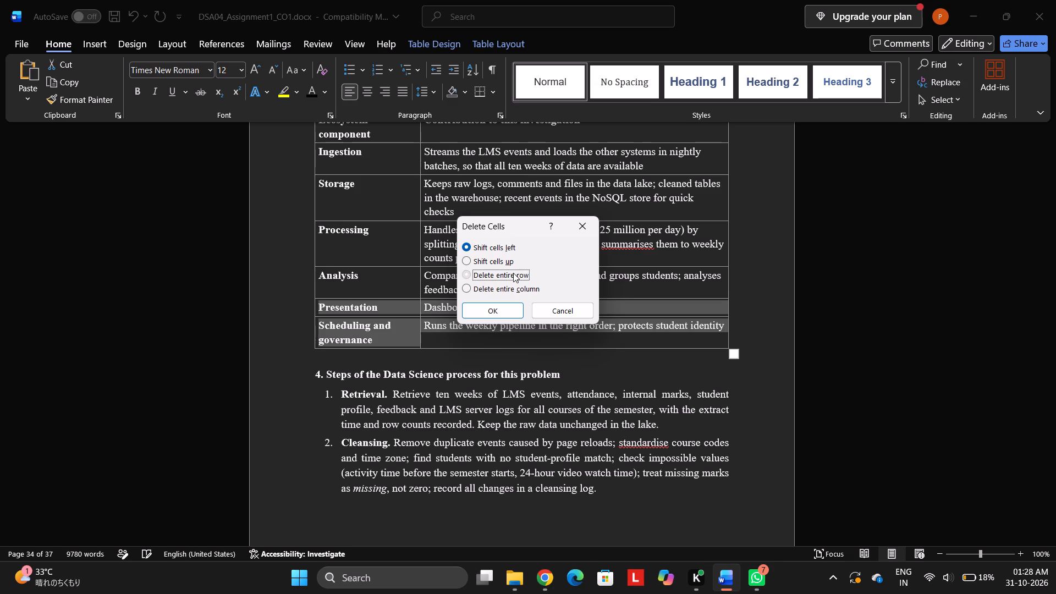
left_click(504, 309)
Delete the "LMS server and network logs" and "Library system" rows of Table 28, together with the blank line below the table.
scroll(350, 267, "up", 1)
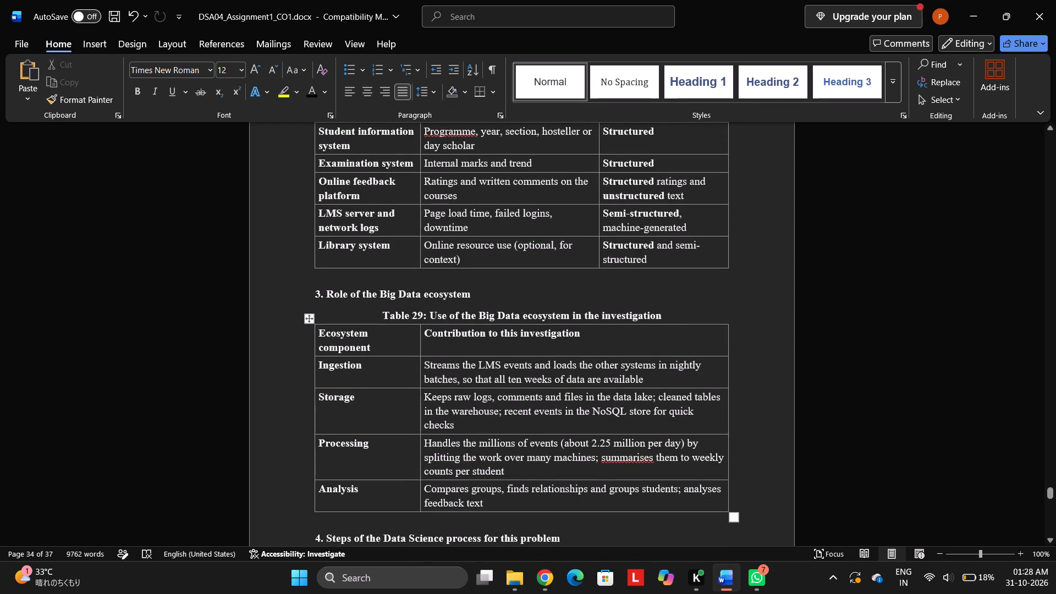
left_click_drag(344, 218, 613, 271)
key("BackSpace")
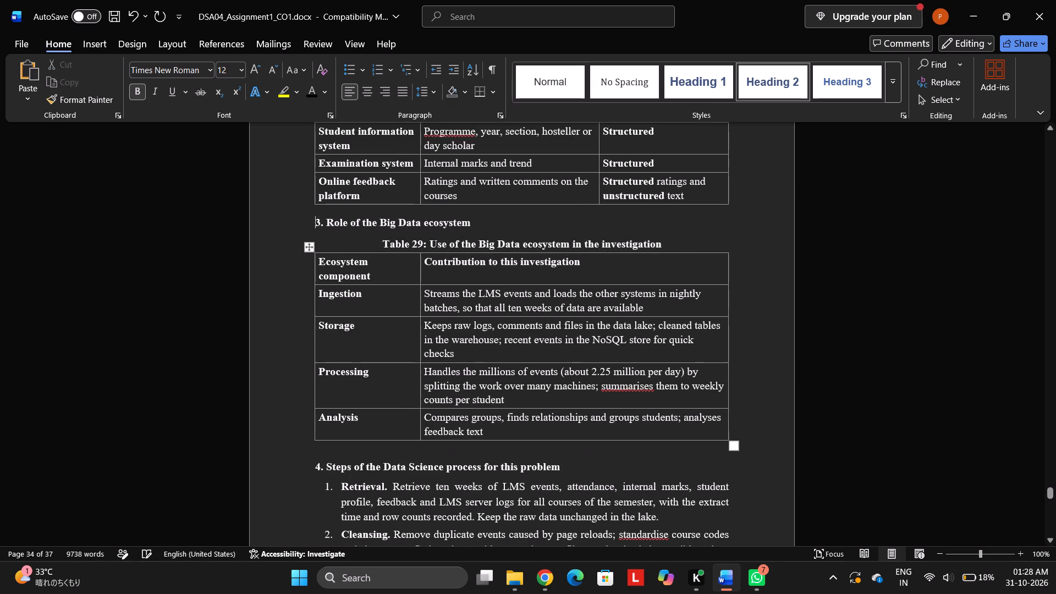
Delete the end of Task 10's section 1, from "– which courses, sections" through the "All findings in this task are assumed" paragraph.
scroll(613, 271, "up", 4)
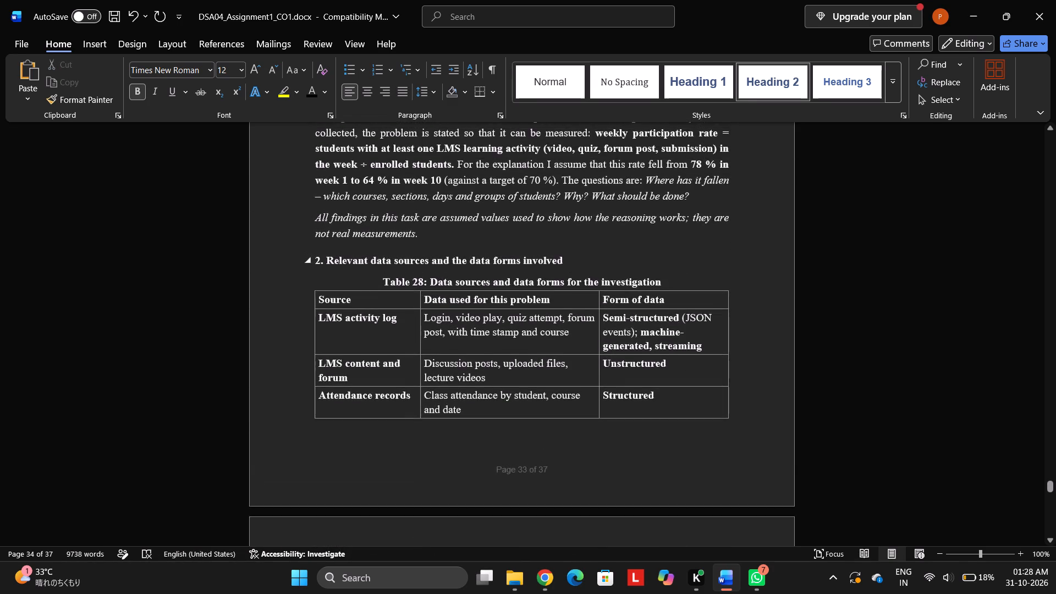
scroll(613, 271, "up", 1)
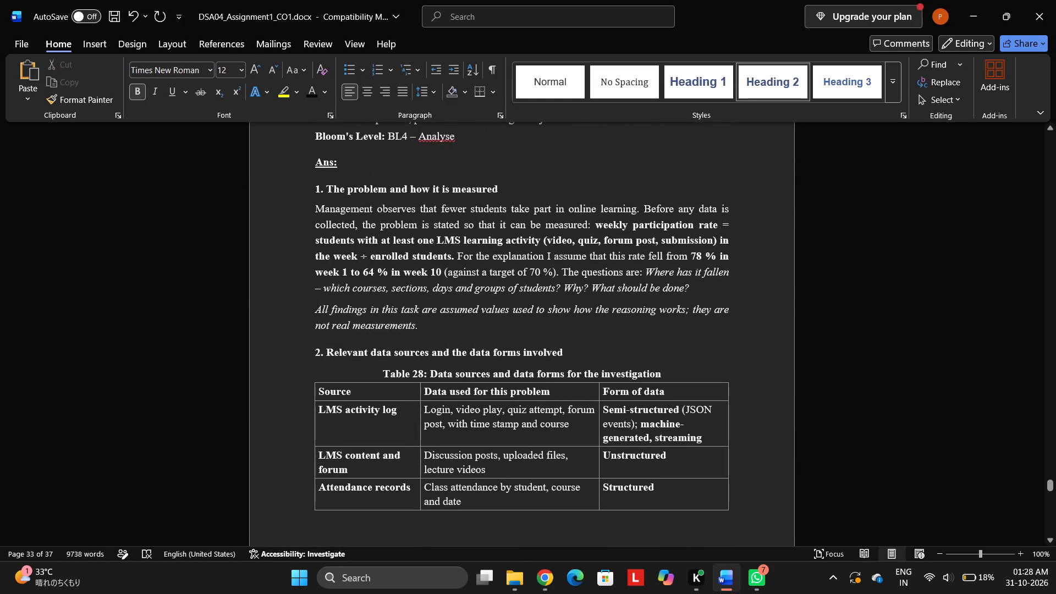
left_click_drag(436, 334, 309, 283)
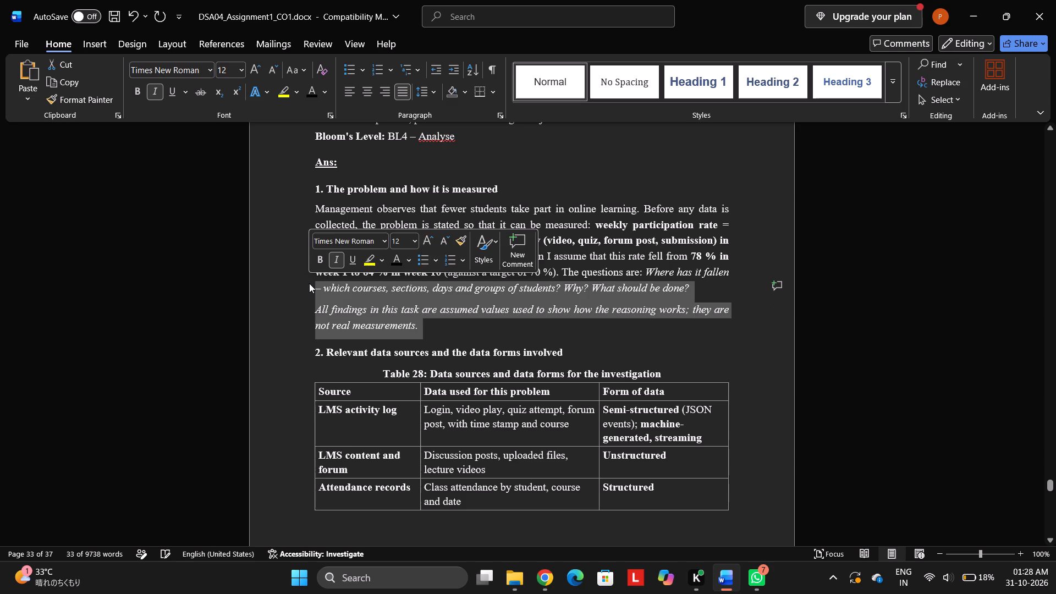
key("BackSpace")
Delete everything in Task 10 from the Bloom's Level line through the section 2 heading, keeping the Table 28 caption.
scroll(309, 283, "up", 1)
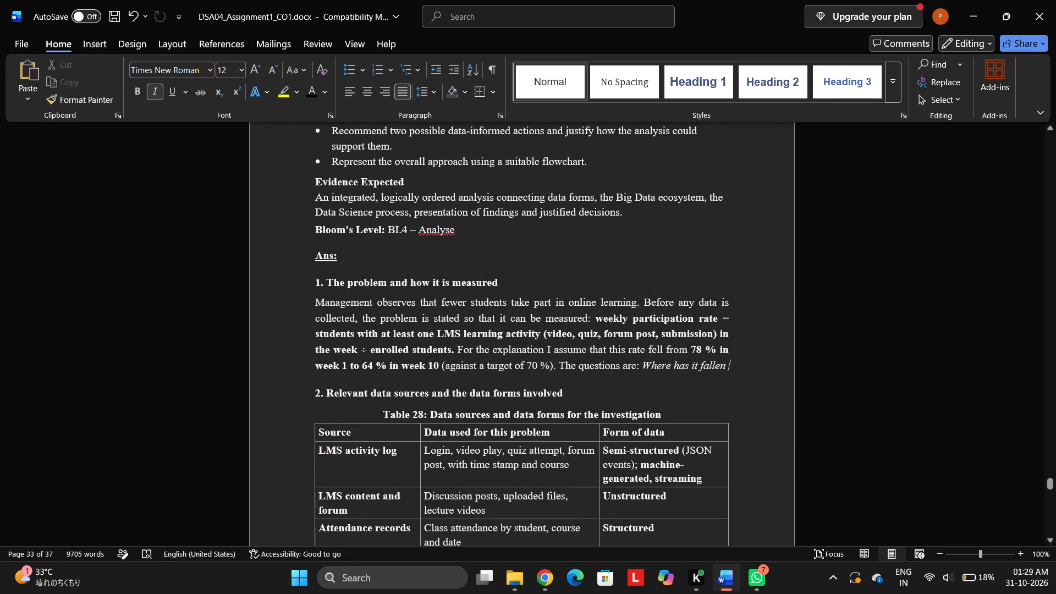
left_click_drag(314, 229, 397, 266)
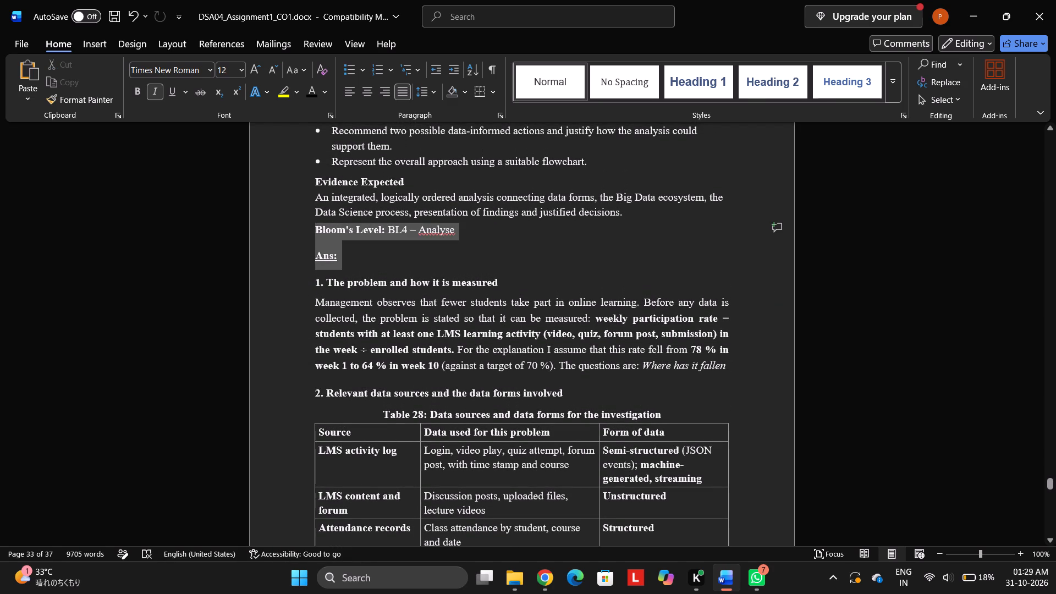
left_click_drag(397, 266, 580, 368)
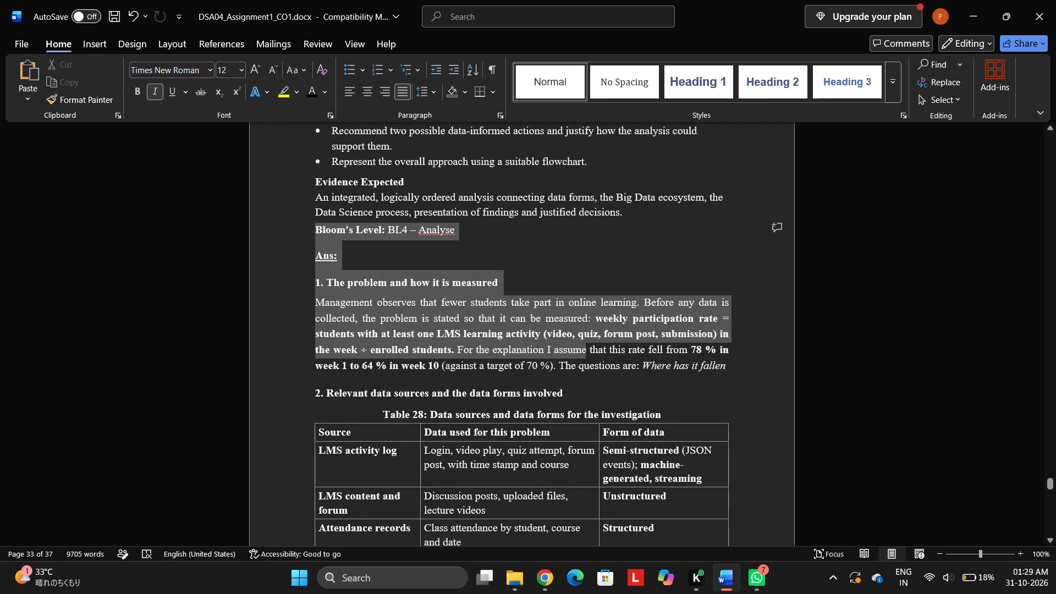
left_click_drag(580, 368, 683, 368)
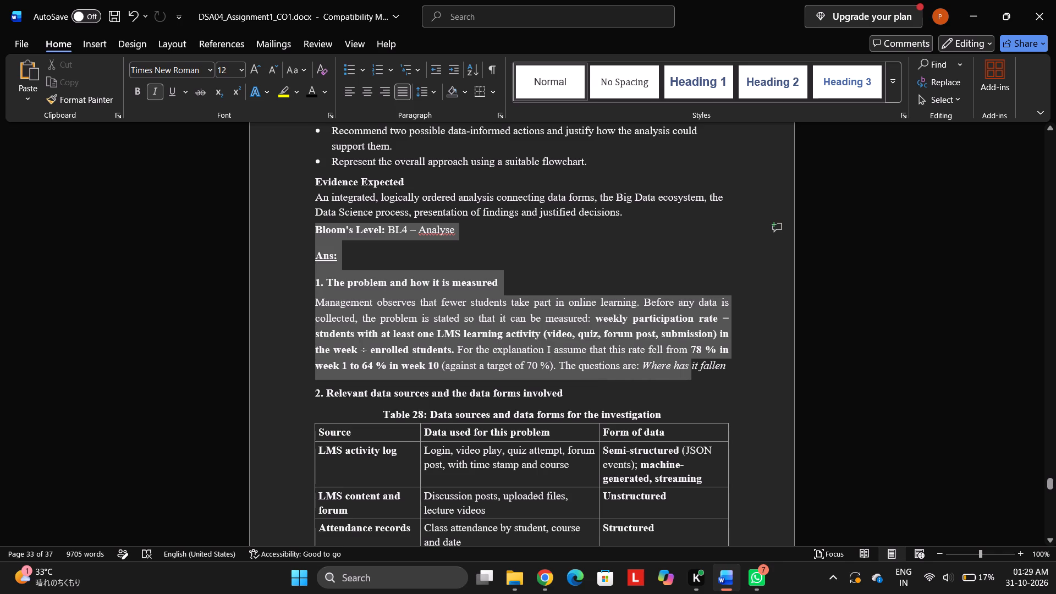
left_click_drag(683, 368, 681, 443)
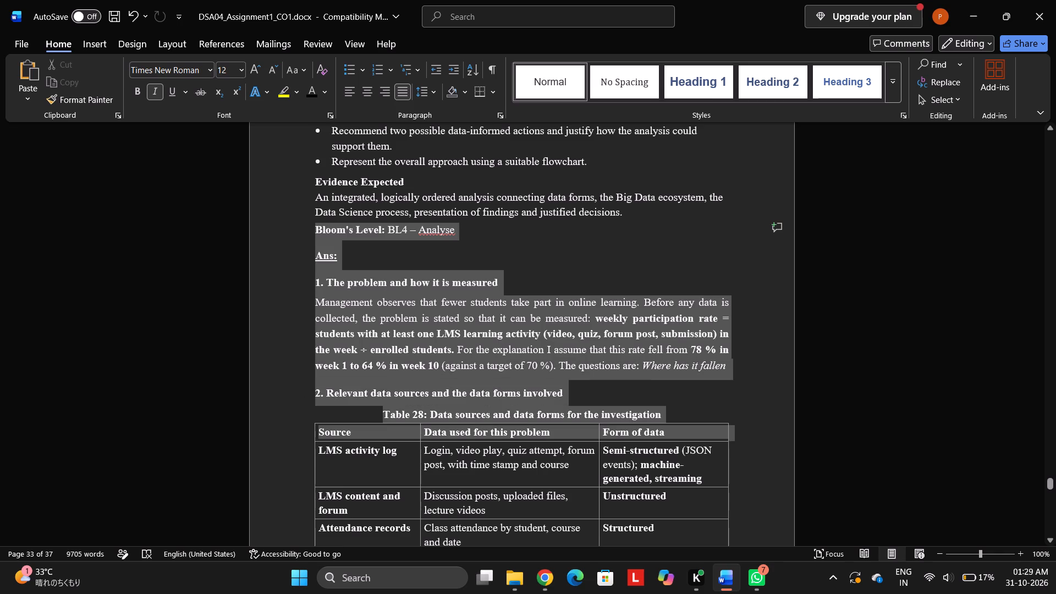
left_click_drag(681, 443, 634, 391)
key("BackSpace")
Delete the entire "Weekly participation has fallen for three weeks" and "Section C attendance is below 70 %" rows from Table 27.
scroll(500, 285, "up", 2)
scroll(500, 285, "down", 1)
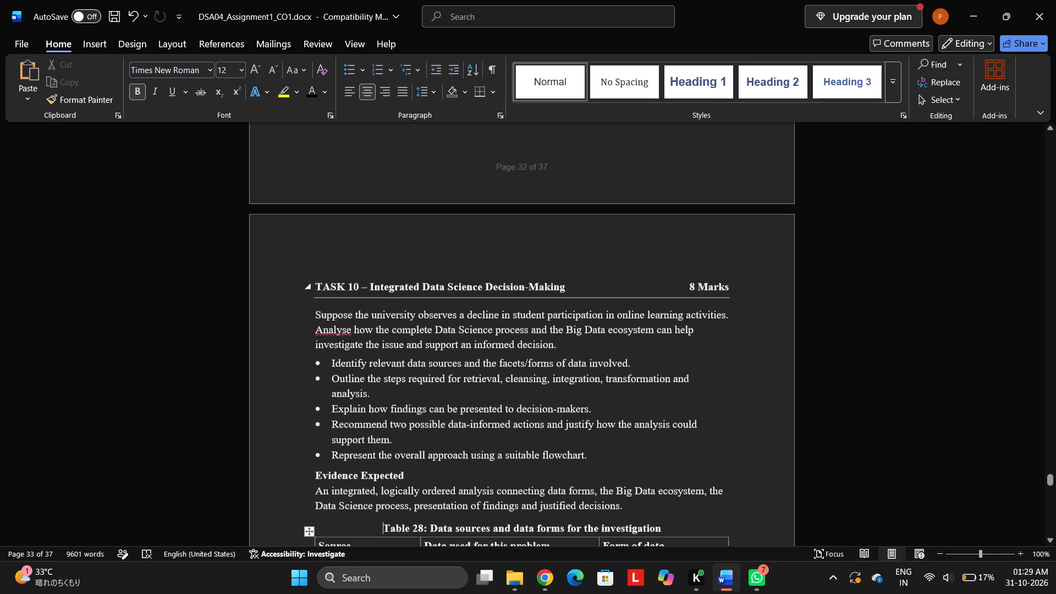
scroll(500, 285, "down", 2)
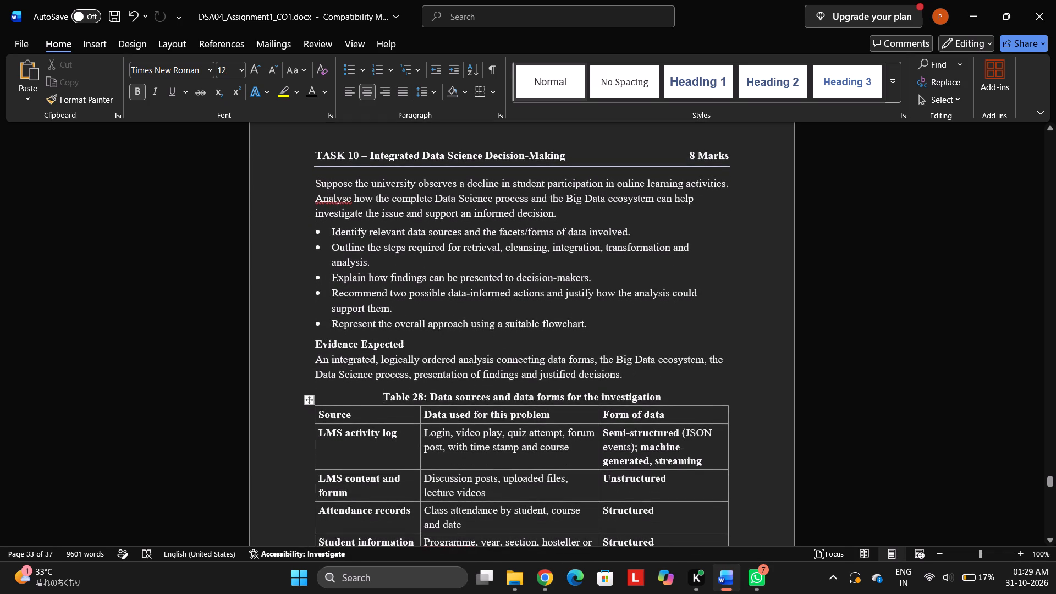
scroll(500, 285, "up", 6)
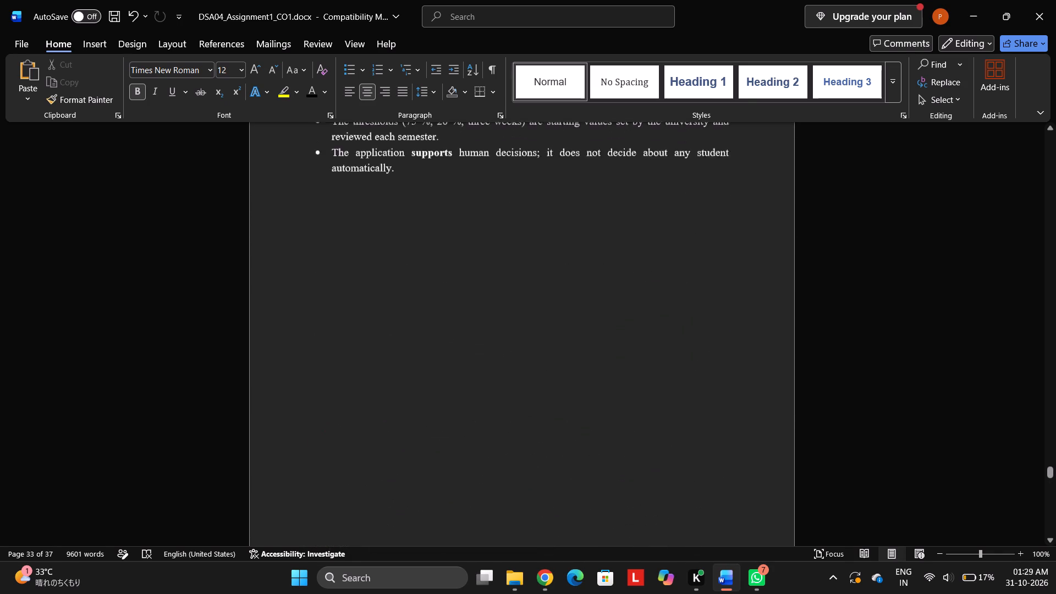
scroll(500, 285, "up", 1)
scroll(416, 193, "up", 2)
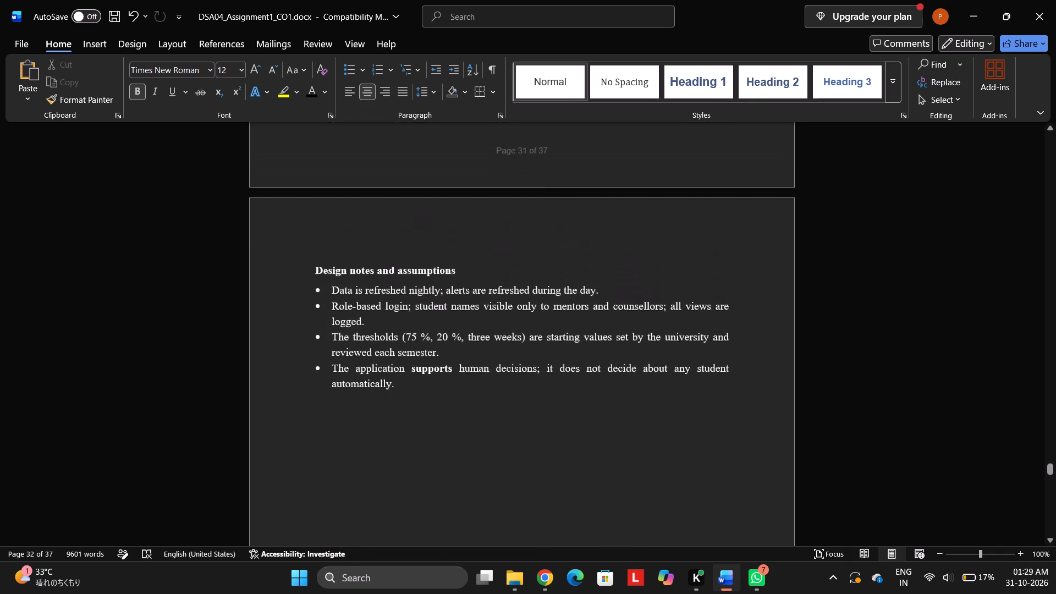
scroll(416, 193, "up", 2)
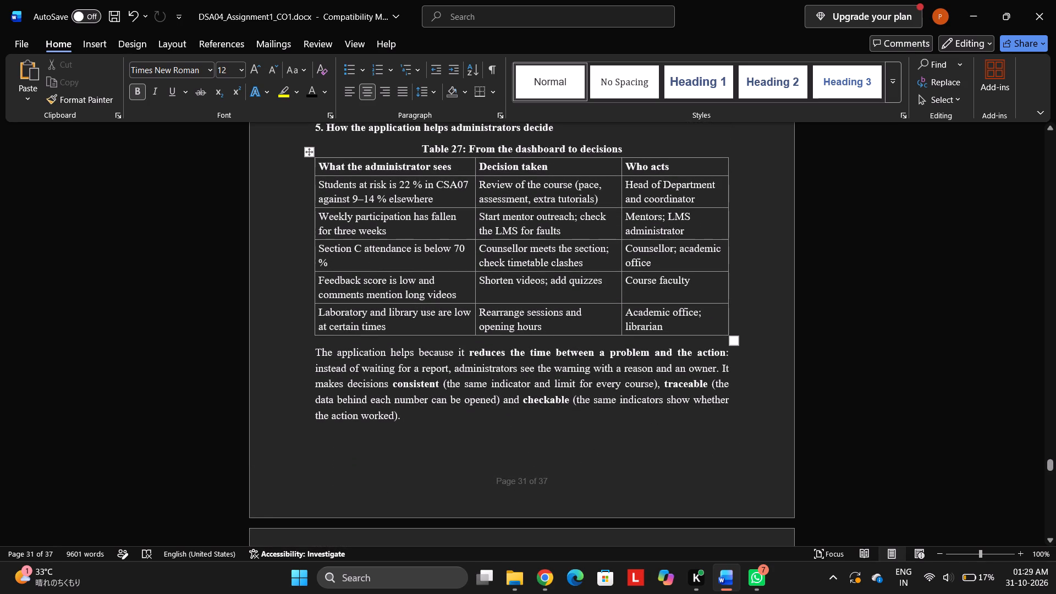
left_click_drag(338, 216, 663, 263)
key("BackSpace")
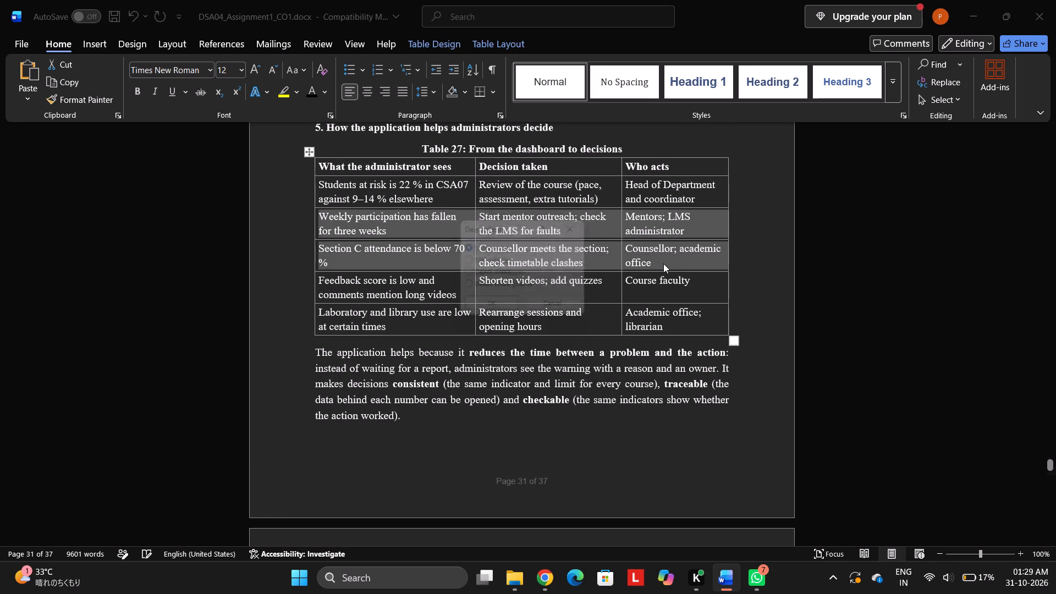
left_click(516, 274)
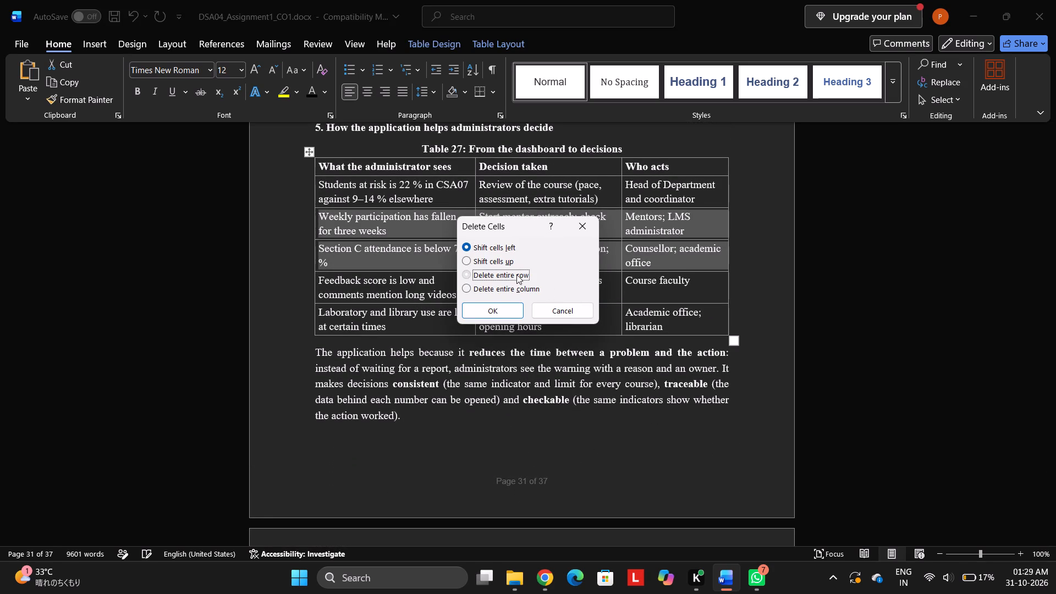
left_click(493, 308)
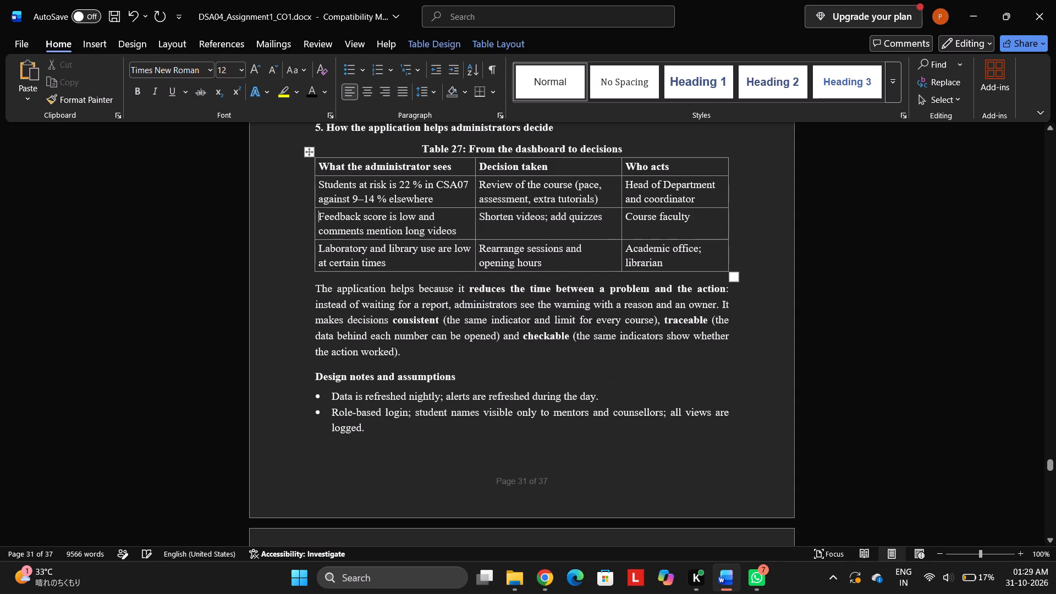
Delete the entire "Assignment submission rate" row from the indicators table just before section 5, "How the application helps administrators decide".
scroll(371, 227, "up", 2)
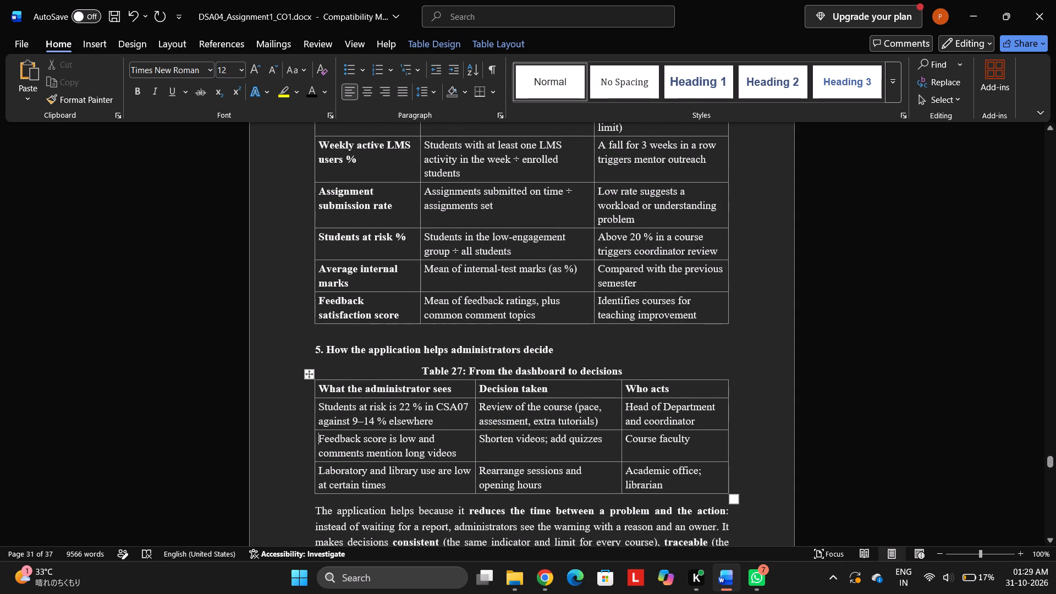
left_click_drag(343, 193, 721, 219)
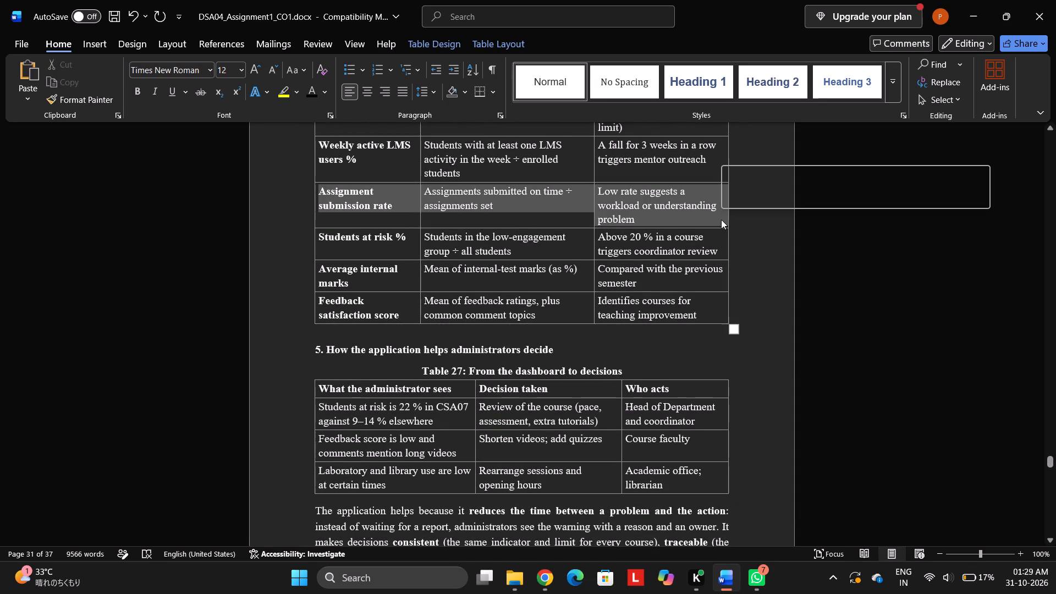
key("BackSpace")
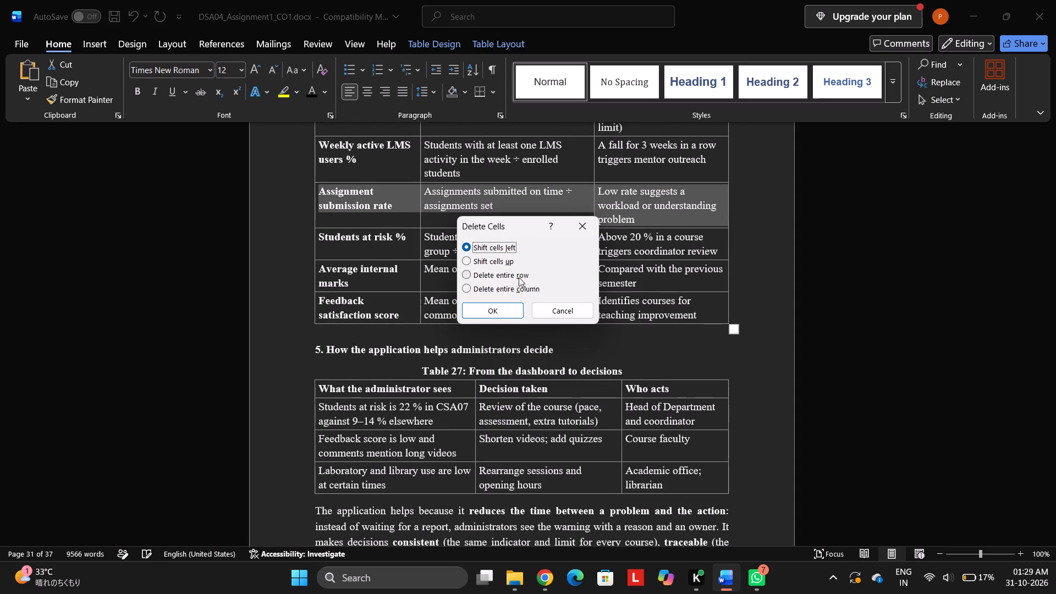
left_click(515, 277)
left_click(502, 308)
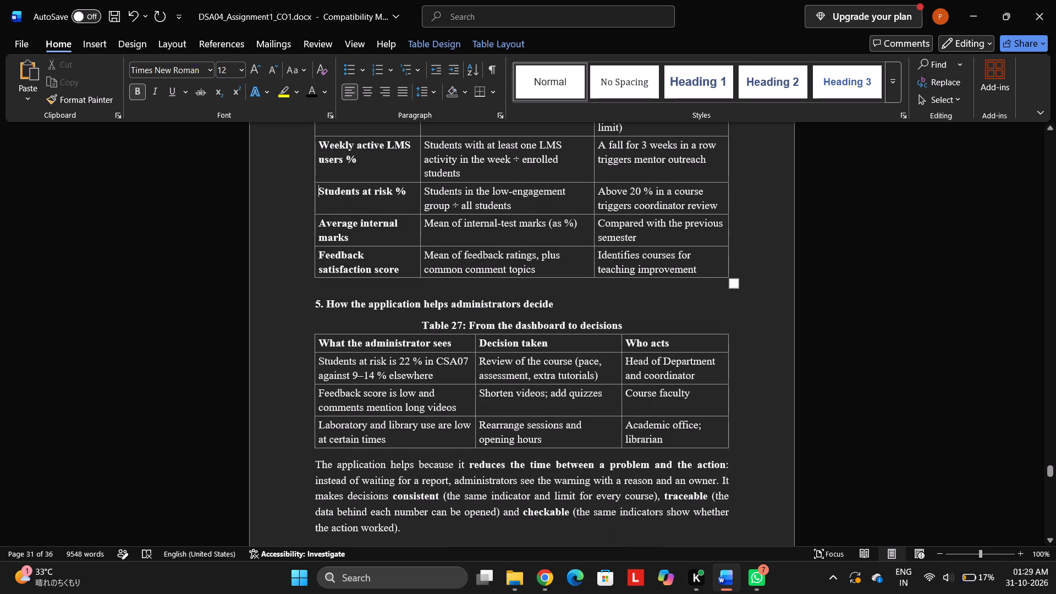
Delete the "Feedback satisfaction score" row from the indicators table just before section 5, "How the application helps administrators decide".
left_click_drag(392, 250, 736, 257)
key("BackSpace")
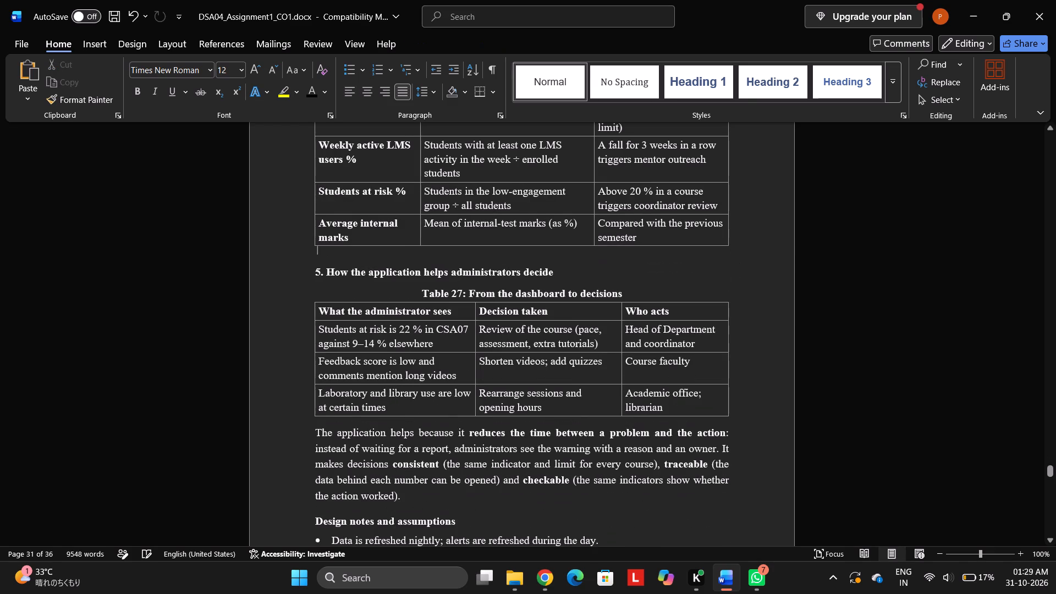
Review the pages from Task 10 through the closing conclusion and back to Task 8 for layout gaps and trimmable content.
scroll(618, 246, "down", 6)
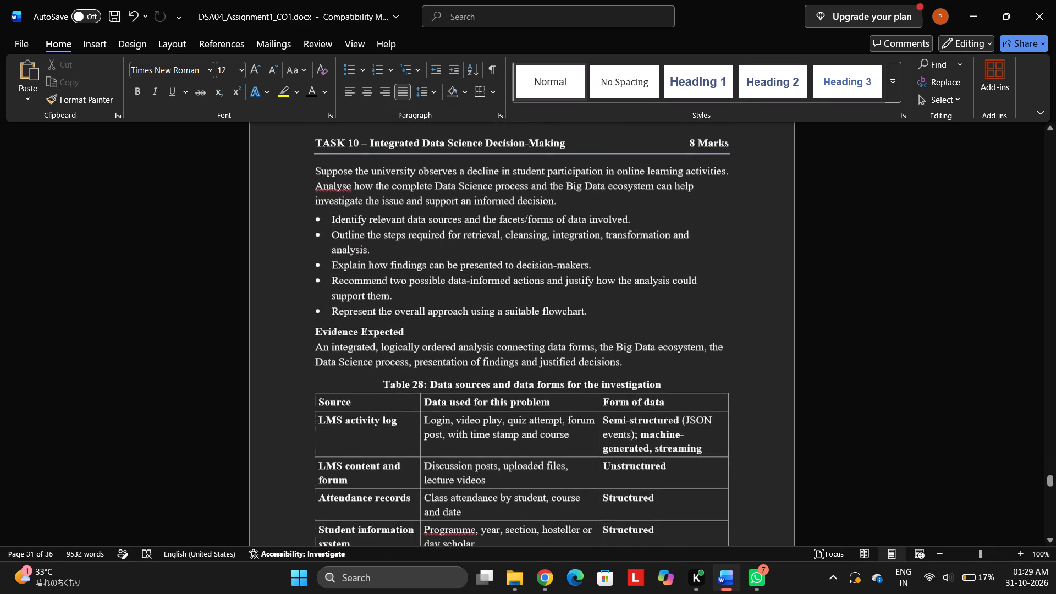
scroll(618, 246, "down", 5)
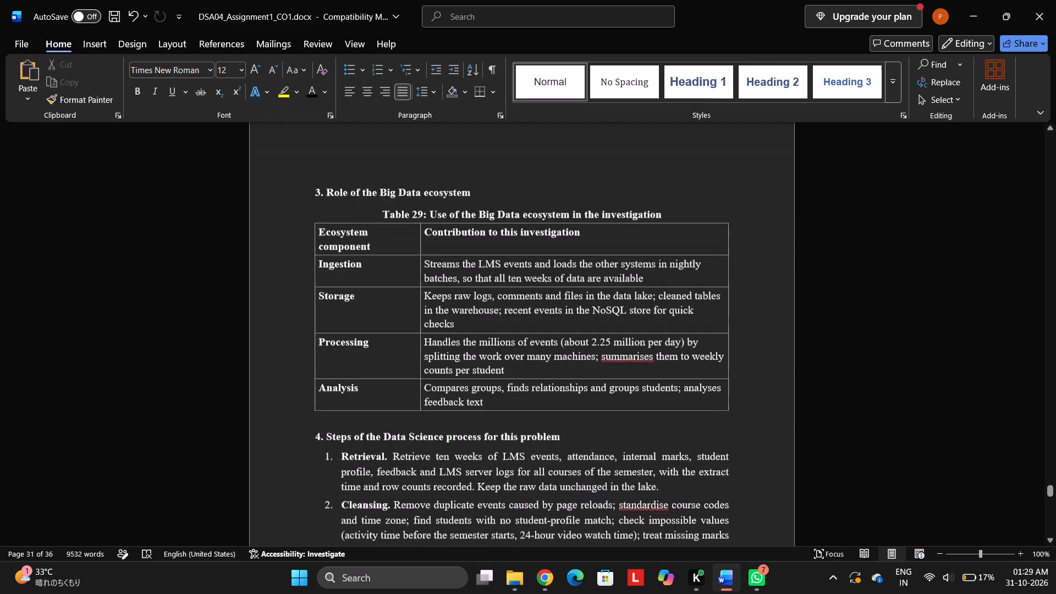
scroll(618, 246, "down", 6)
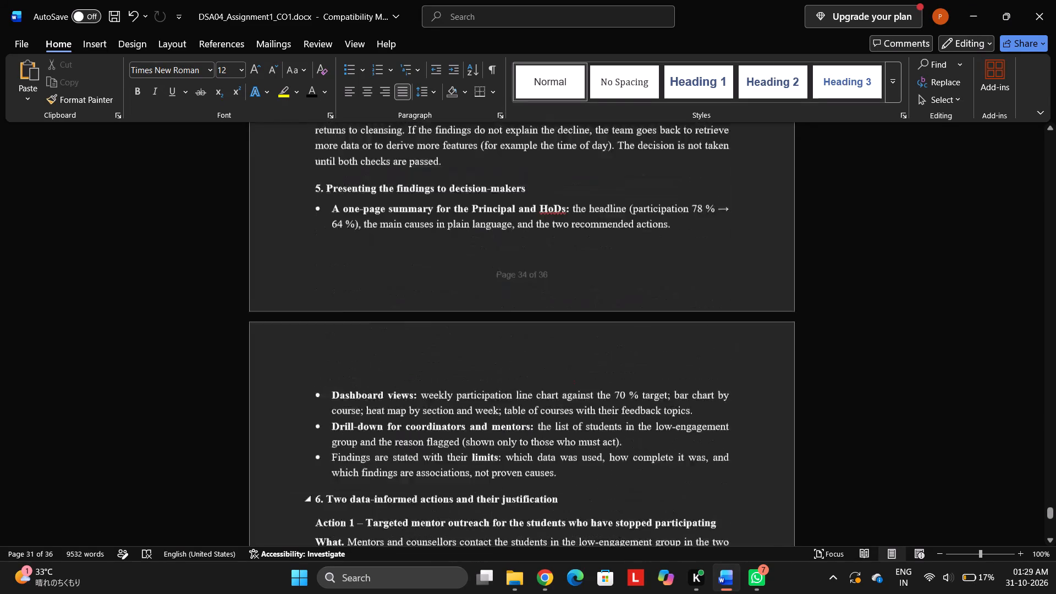
scroll(618, 246, "down", 5)
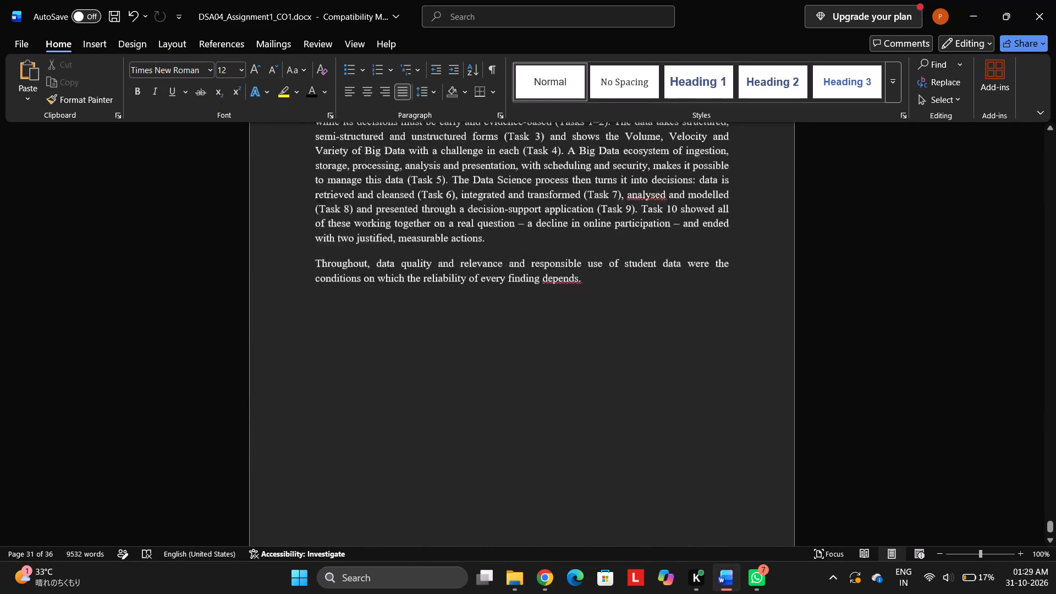
scroll(618, 246, "down", 5)
scroll(618, 246, "up", 11)
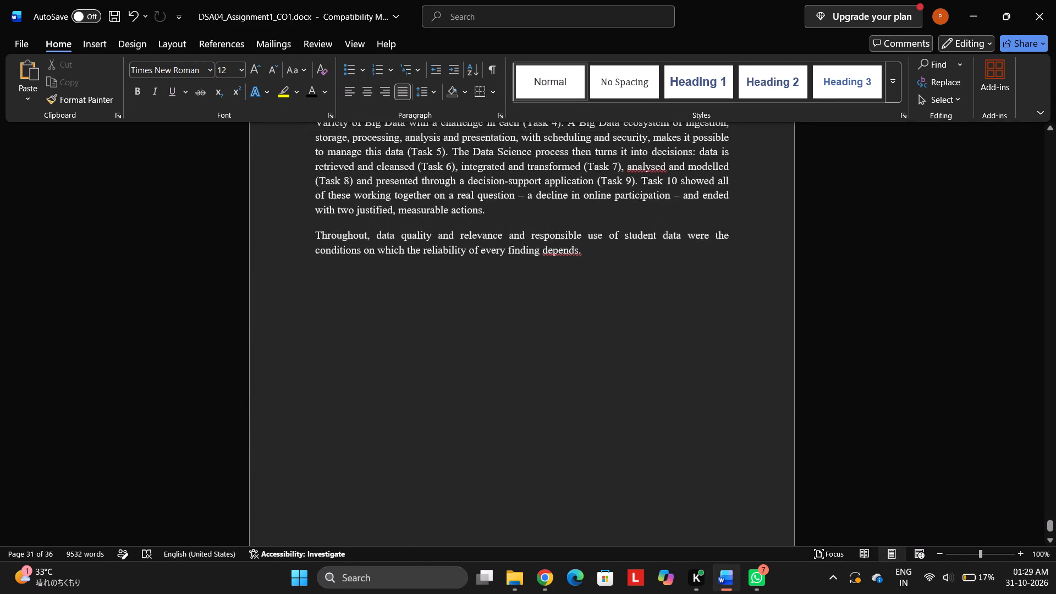
scroll(618, 246, "up", 15)
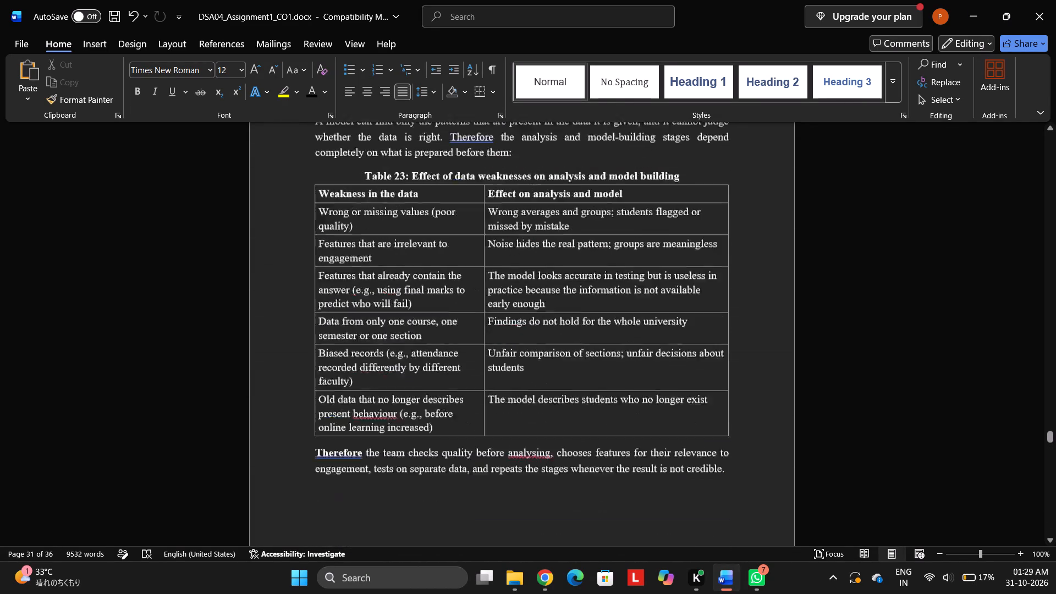
Delete stages 4 and 5, "Choose the type of model" and "Fit the model", from Task 8's model-building list above Table 22.
scroll(618, 246, "up", 3)
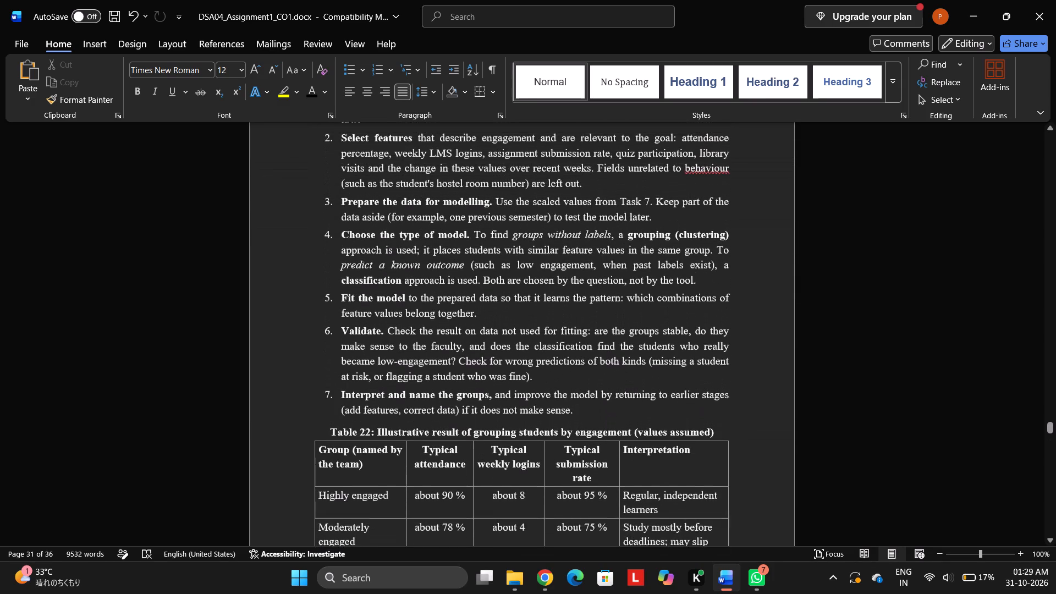
scroll(618, 246, "up", 1)
left_click_drag(586, 329, 571, 331)
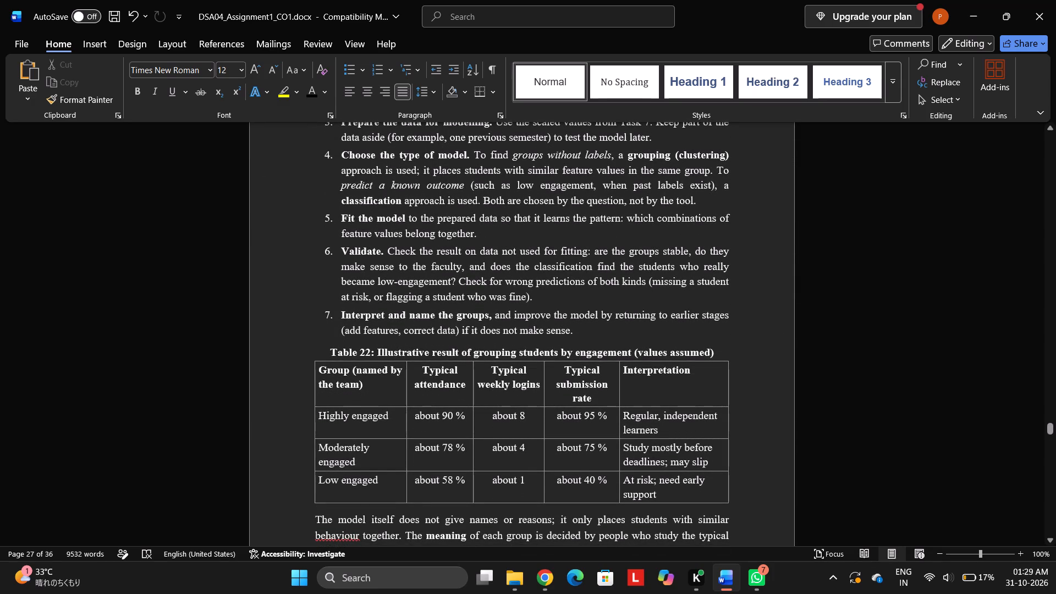
left_click_drag(571, 331, 394, 272)
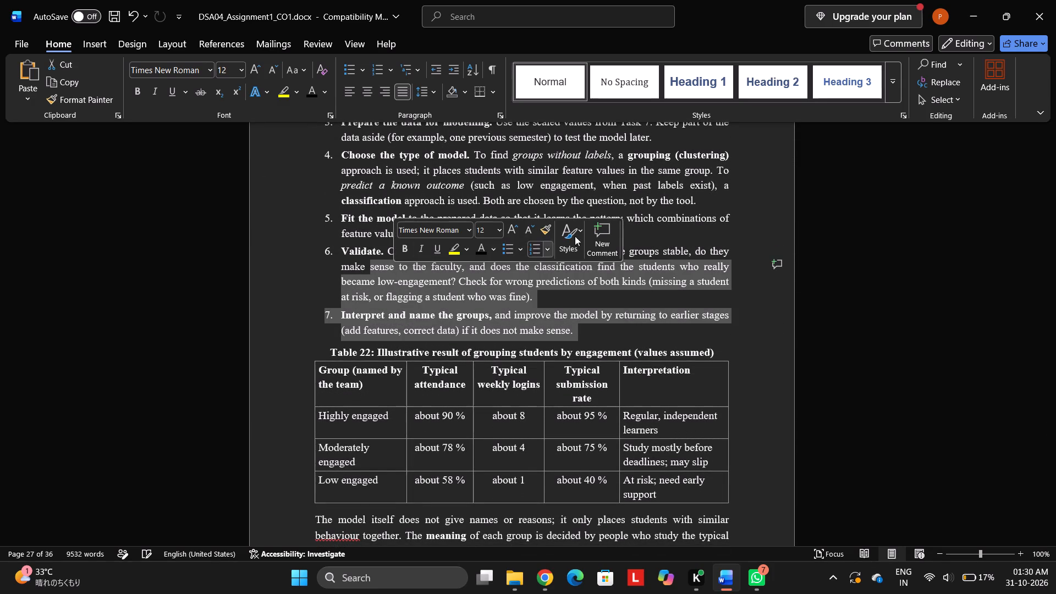
left_click(651, 221)
left_click_drag(481, 234, 317, 153)
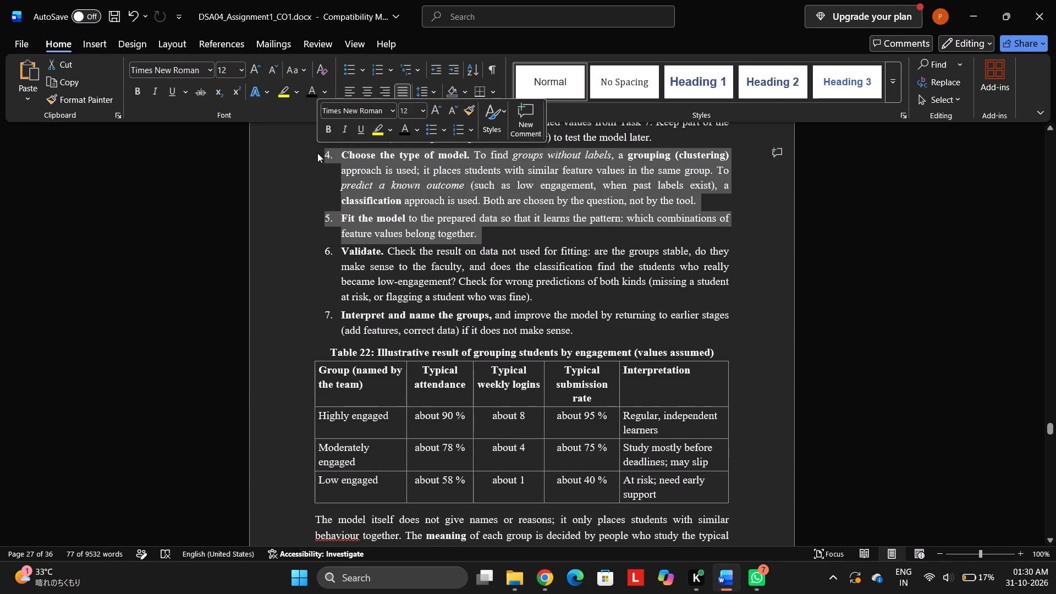
key("BackSpace")
Renumber the "Validate" stage as 4 and the "Interpret and name the groups" stage as 5.
scroll(317, 153, "up", 1)
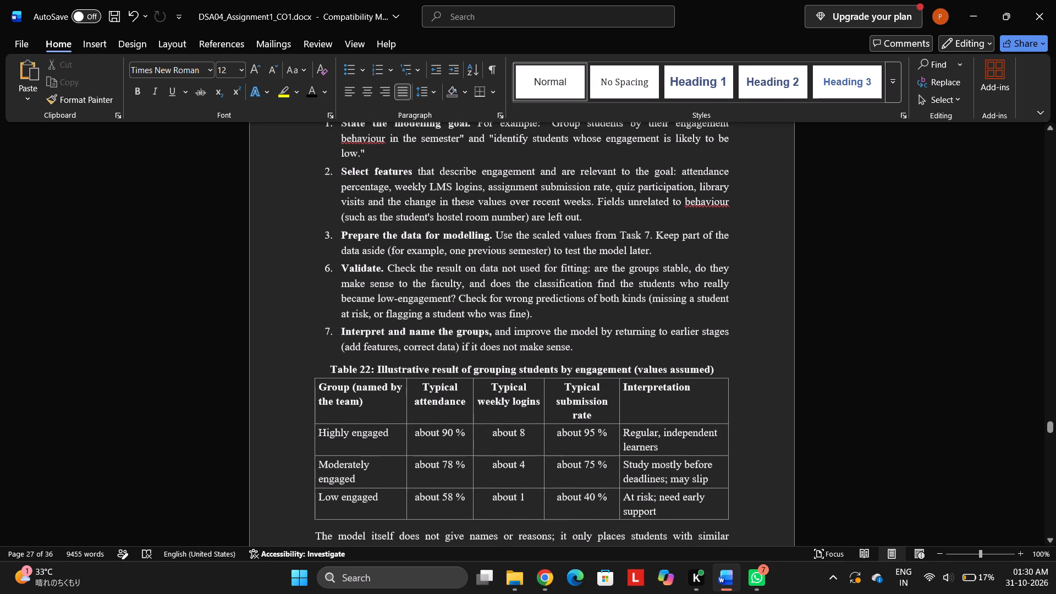
key("Delete")
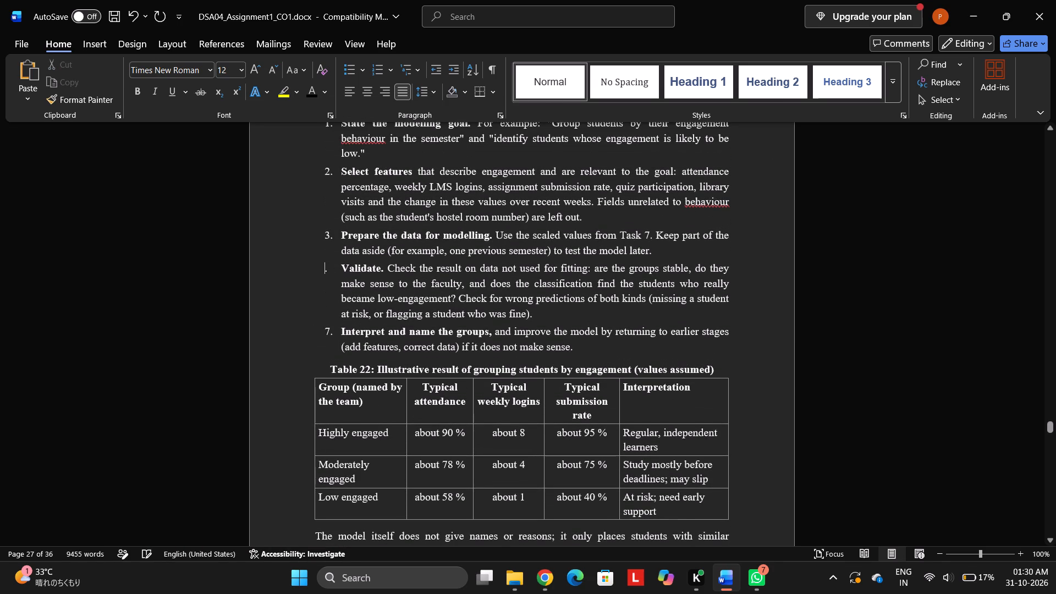
key("4")
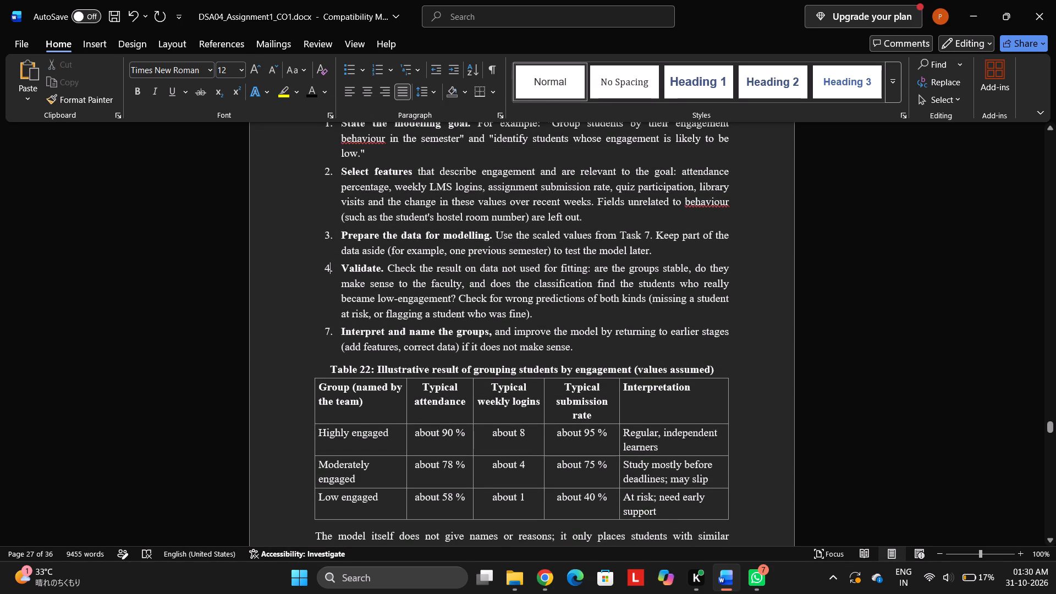
left_click(328, 335)
key("BackSpace")
key("5")
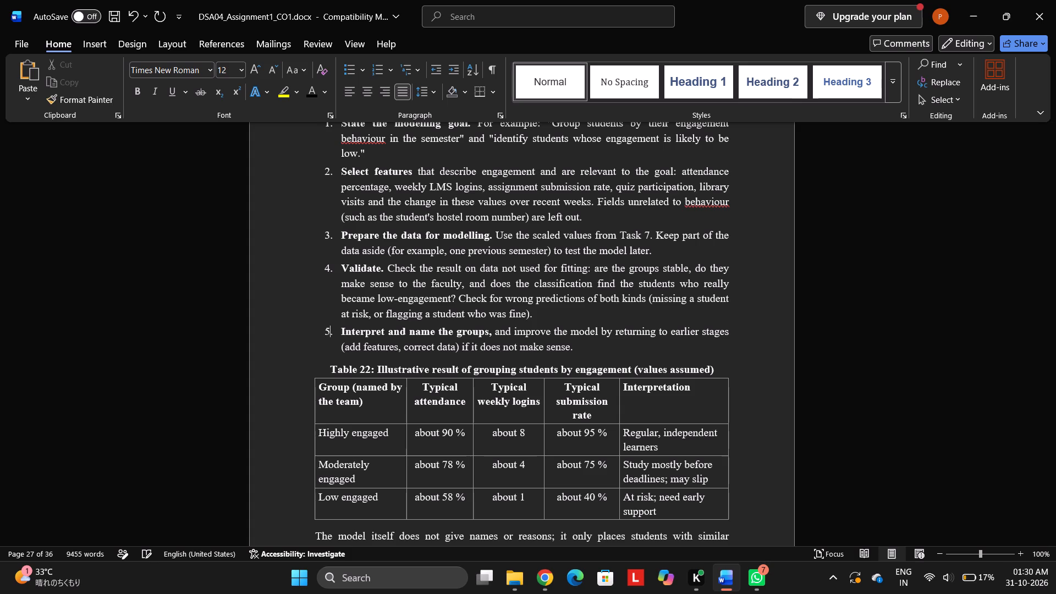
Delete the entire "Trend over time" row from Table 21 in Task 8.
scroll(328, 335, "up", 2)
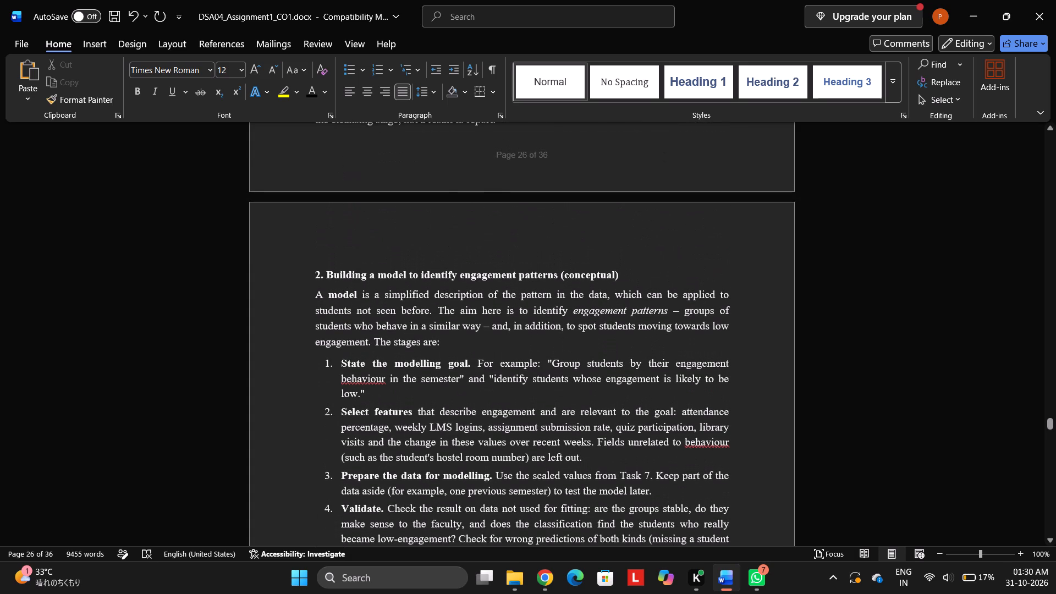
scroll(328, 335, "up", 2)
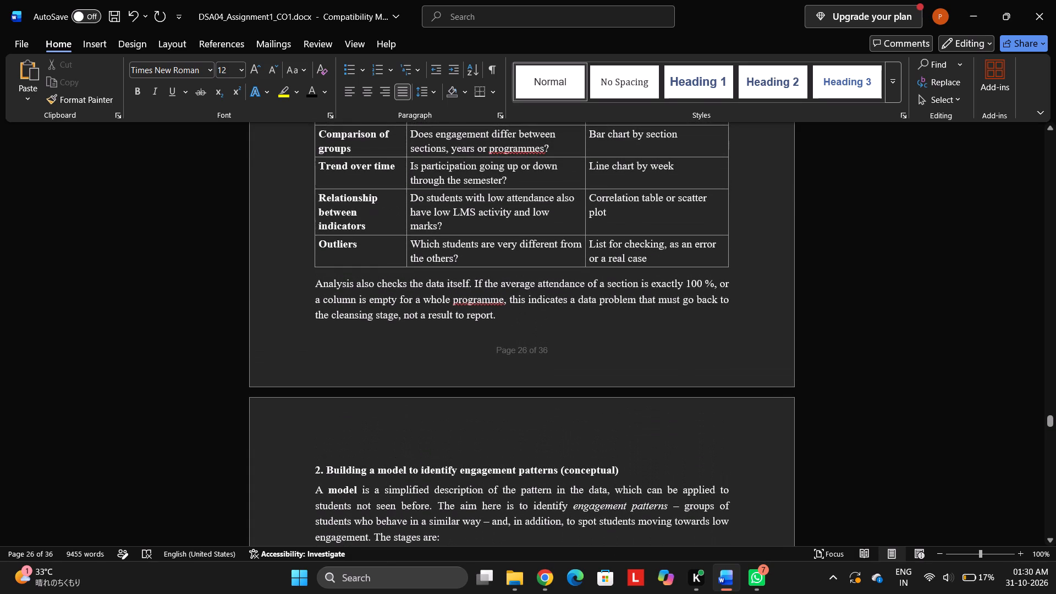
scroll(348, 357, "up", 1)
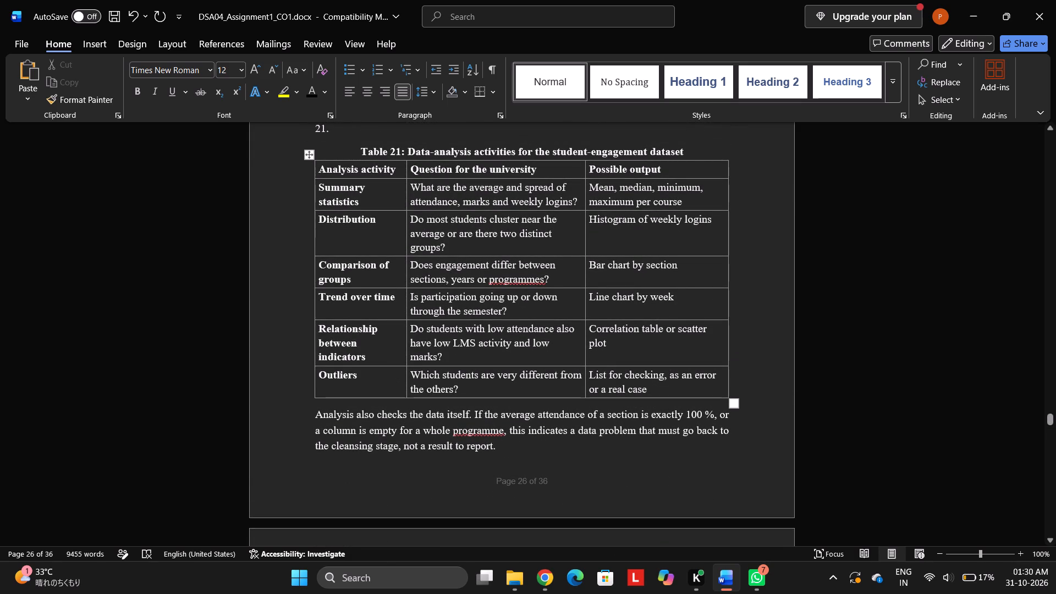
left_click_drag(340, 306, 634, 302)
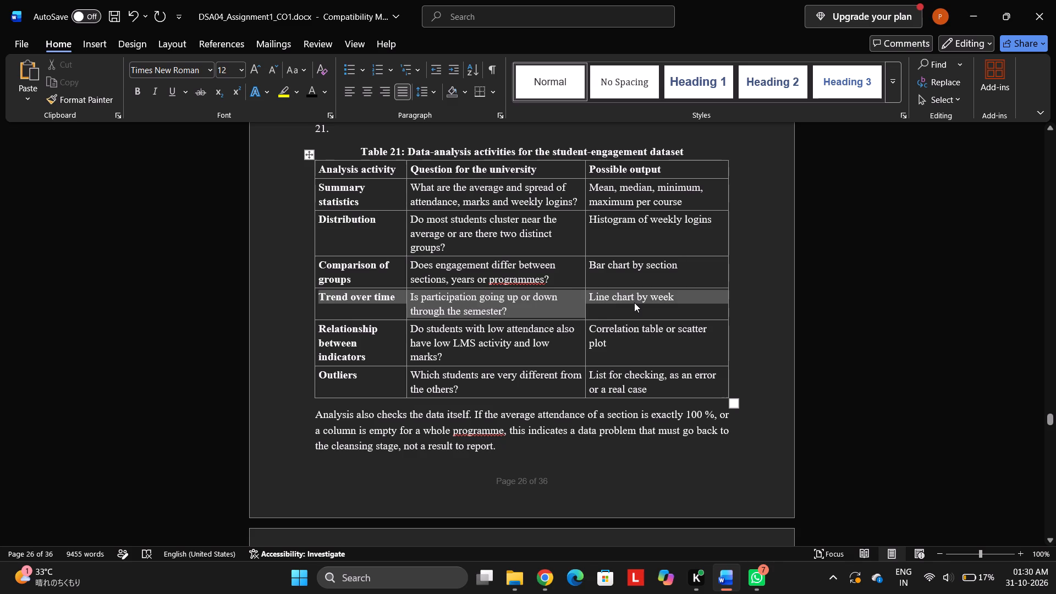
key("BackSpace")
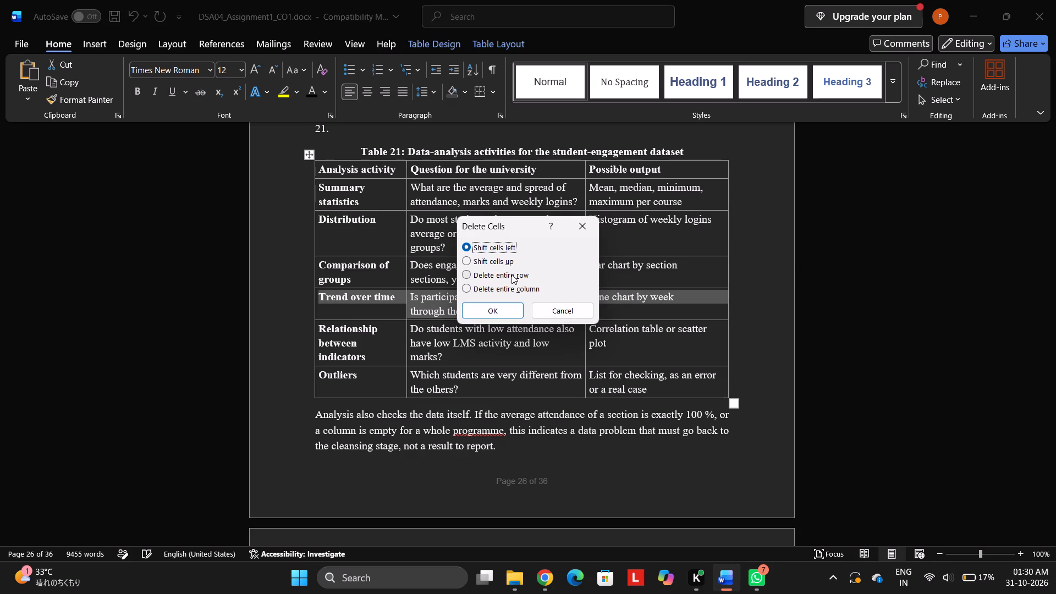
left_click(512, 274)
left_click(490, 314)
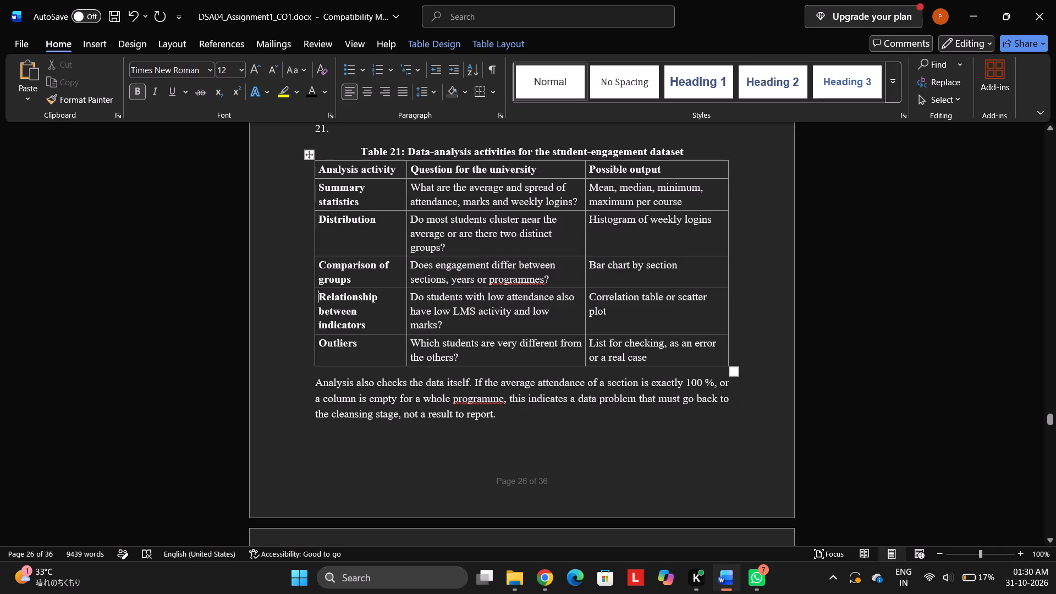
Delete the entire "Records without a match" and "Different time zones or periods" rows from Table 20, before Task 8.
scroll(457, 306, "up", 1)
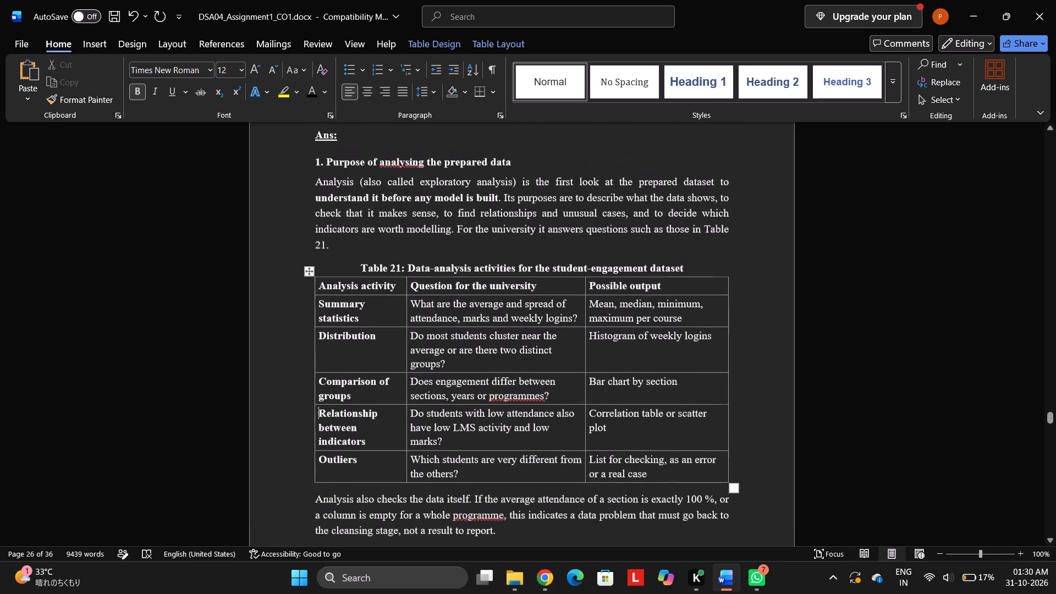
scroll(457, 306, "up", 1)
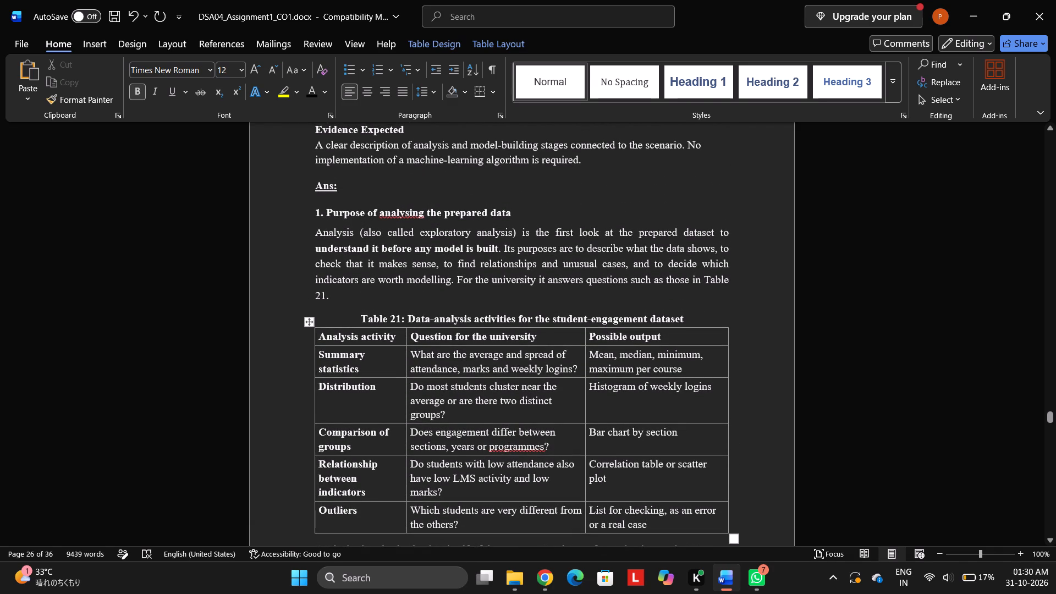
scroll(457, 306, "up", 1)
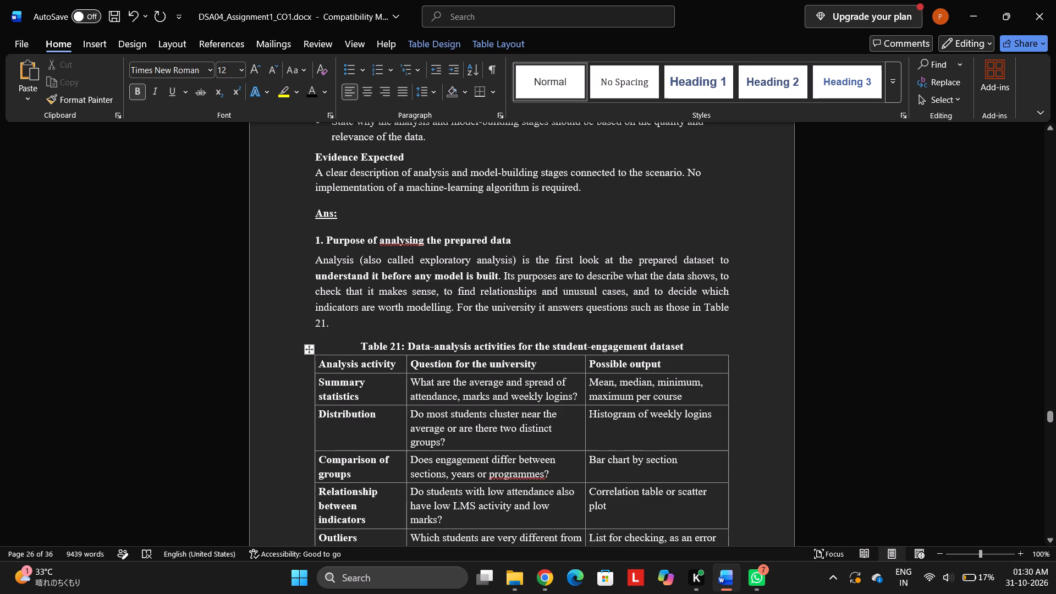
scroll(382, 271, "up", 1)
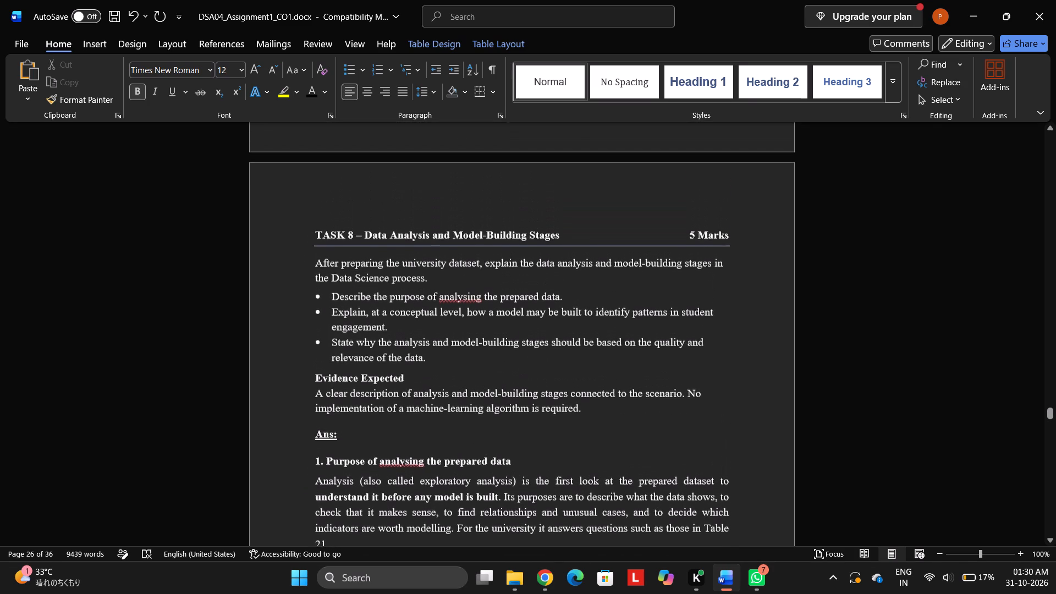
scroll(382, 271, "up", 4)
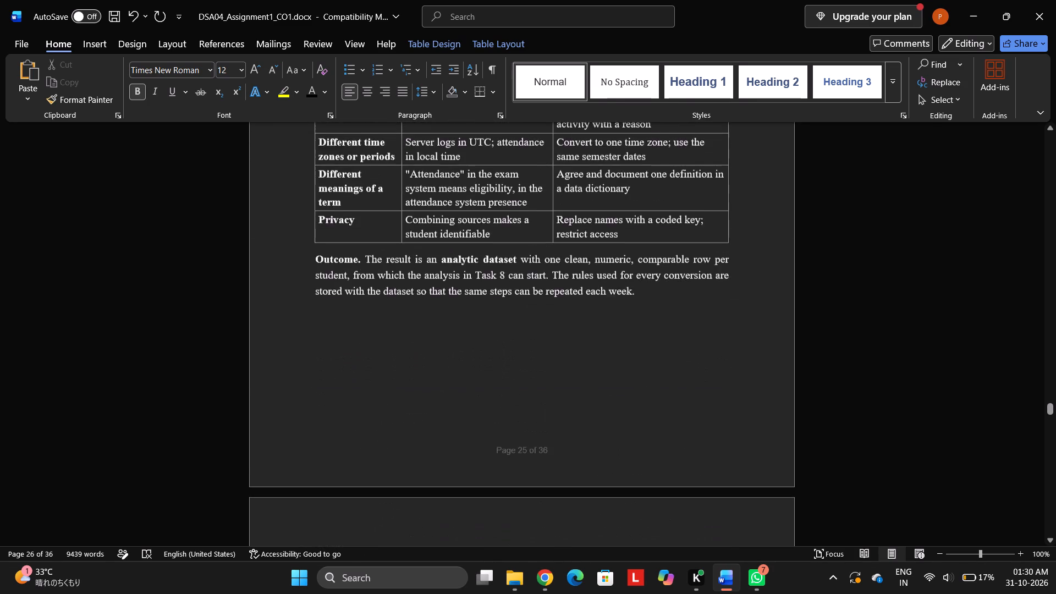
scroll(382, 271, "up", 1)
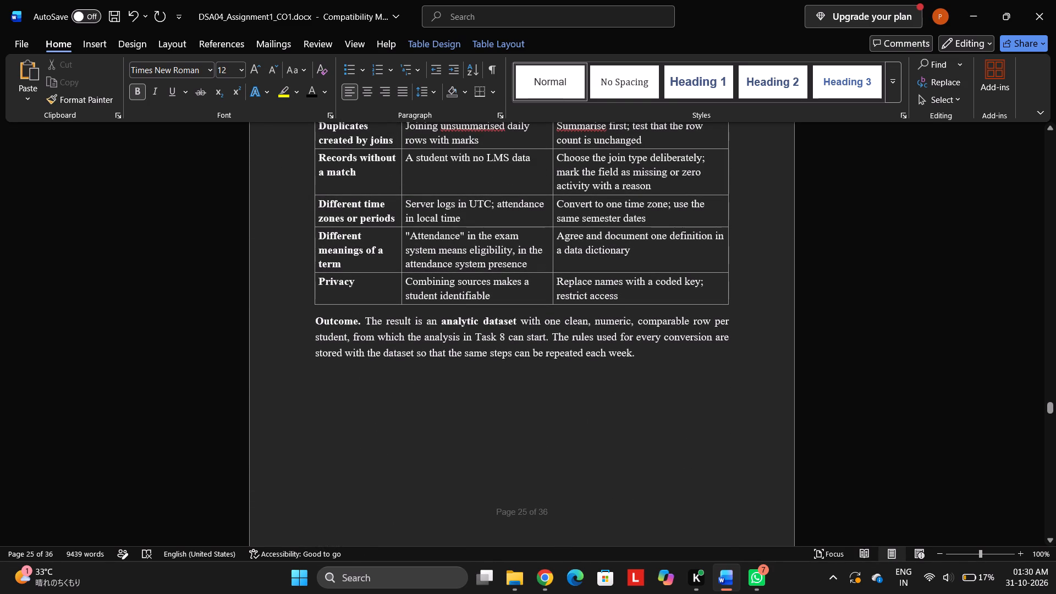
left_click_drag(354, 201, 334, 179)
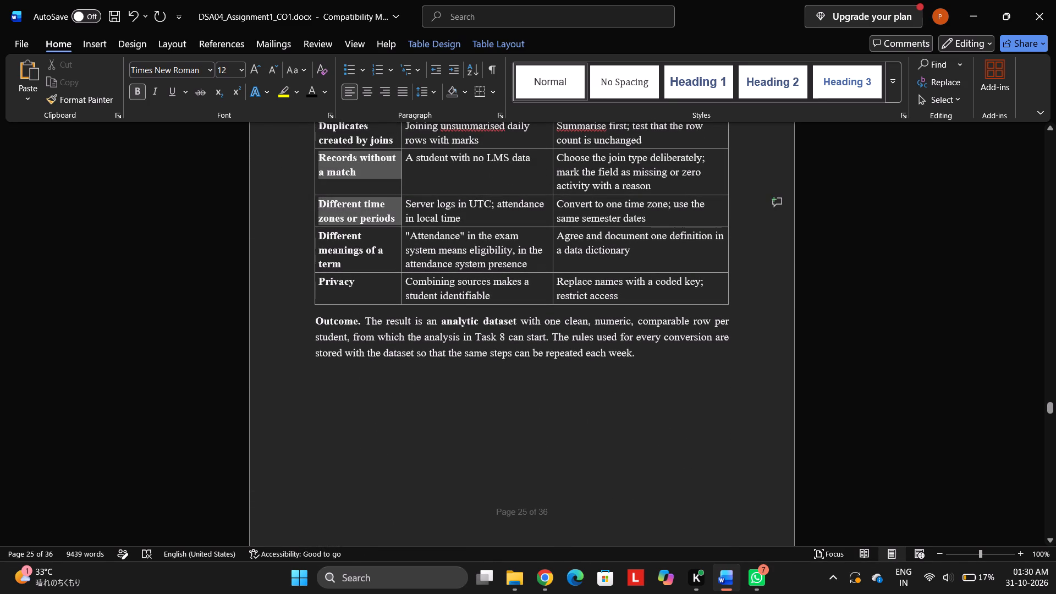
left_click_drag(334, 179, 611, 183)
key("BackSpace")
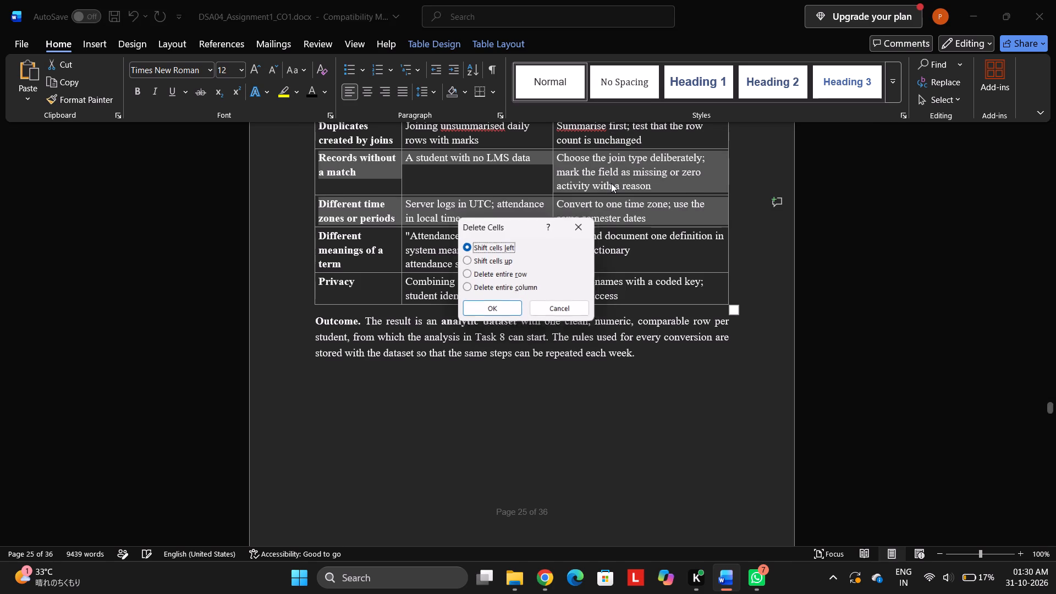
left_click(503, 273)
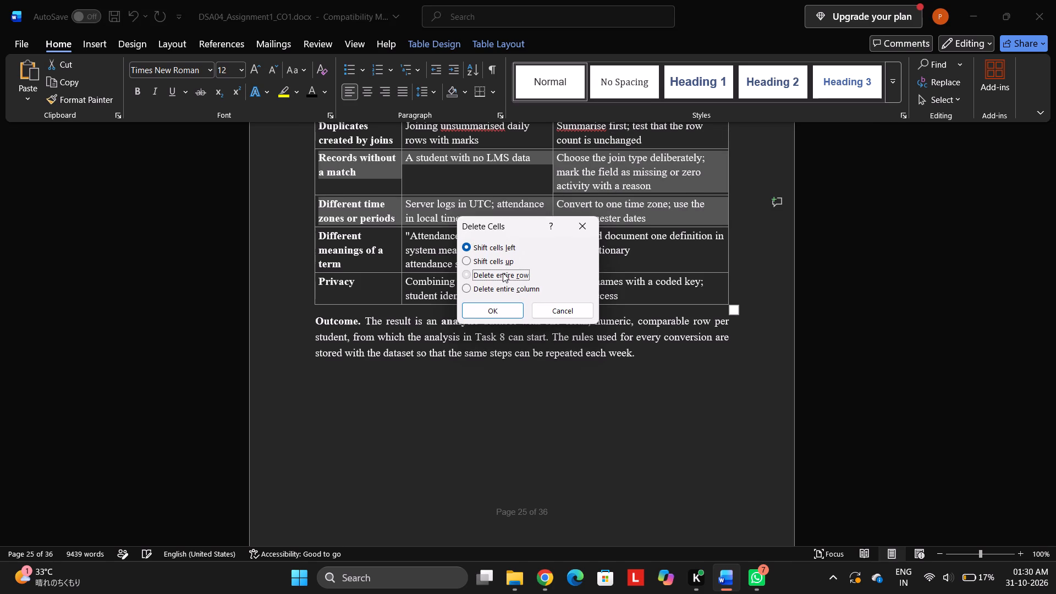
left_click(502, 316)
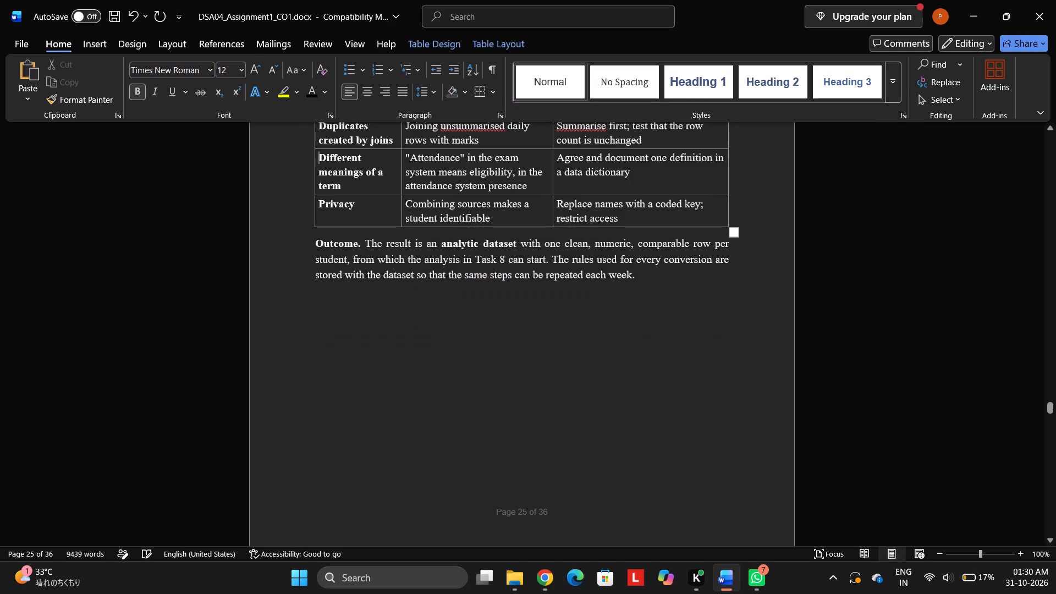
Delete the entire "Different formats" row from Table 20 on integration issues.
scroll(426, 295, "down", 1)
scroll(426, 295, "up", 2)
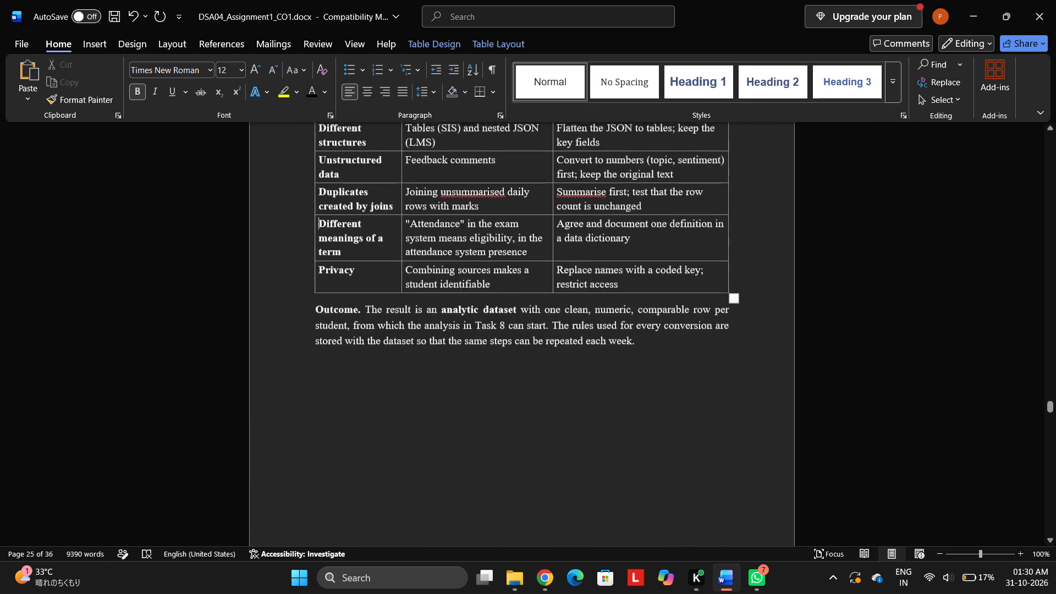
scroll(426, 295, "up", 1)
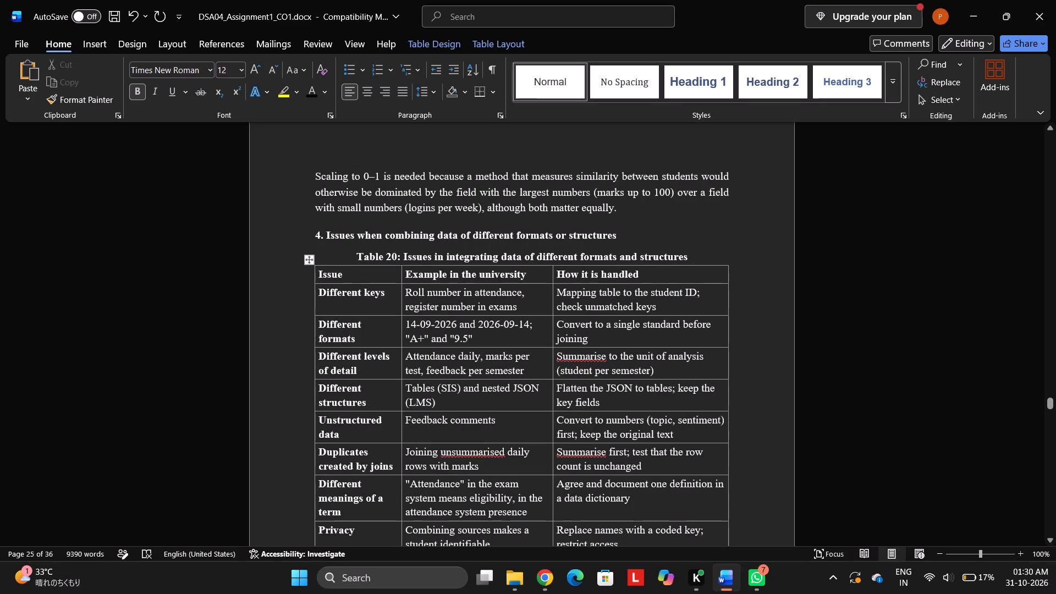
left_click_drag(353, 336, 631, 344)
key("BackSpace")
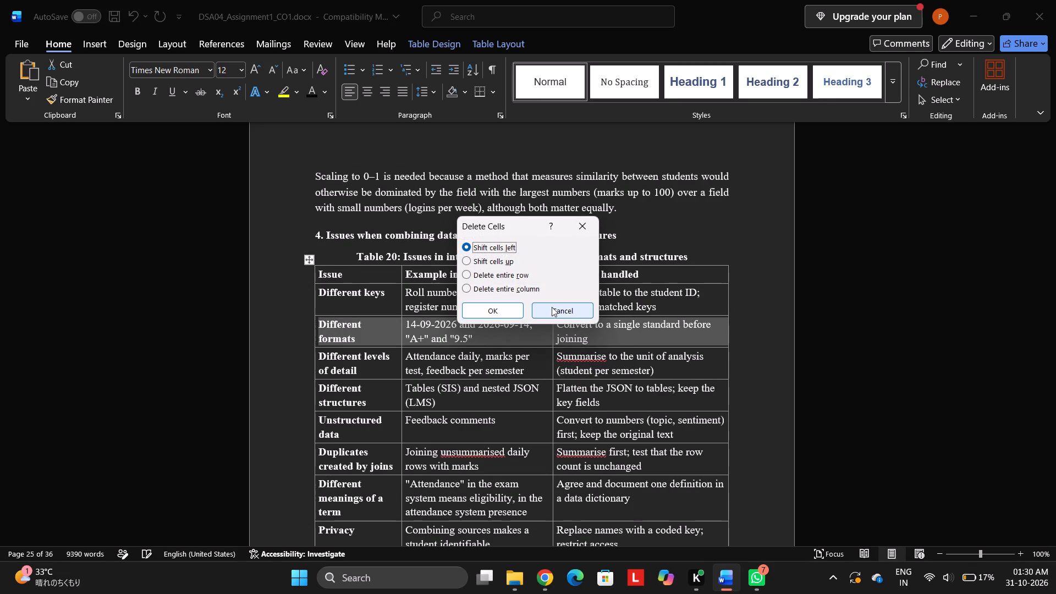
left_click(510, 276)
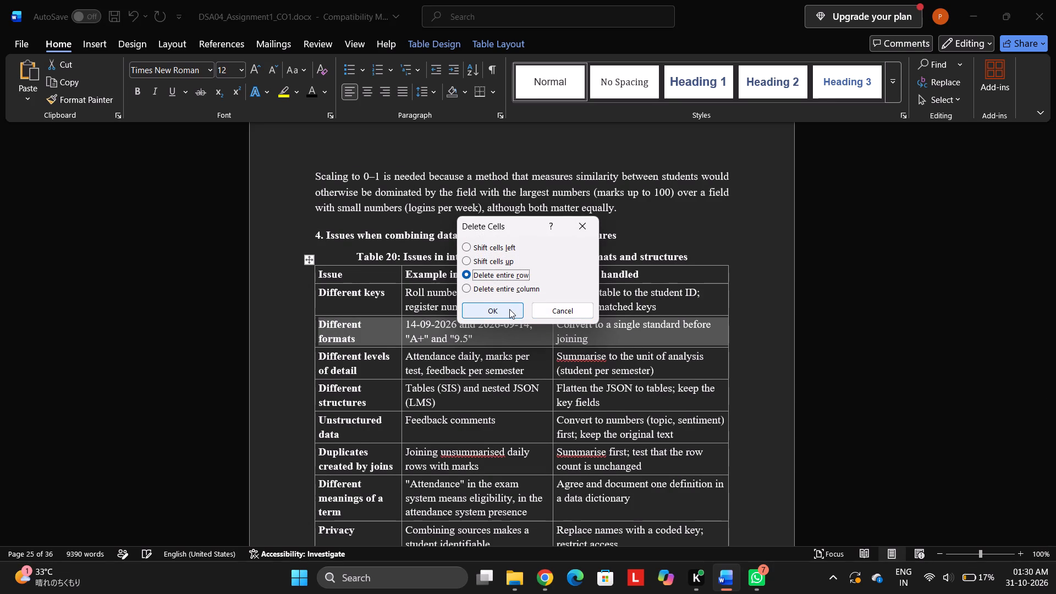
left_click(509, 309)
Delete the "Trust", "Fairness and privacy" and "Cost" bullets from the list on why data quality is important, above Table 18.
scroll(429, 283, "up", 3)
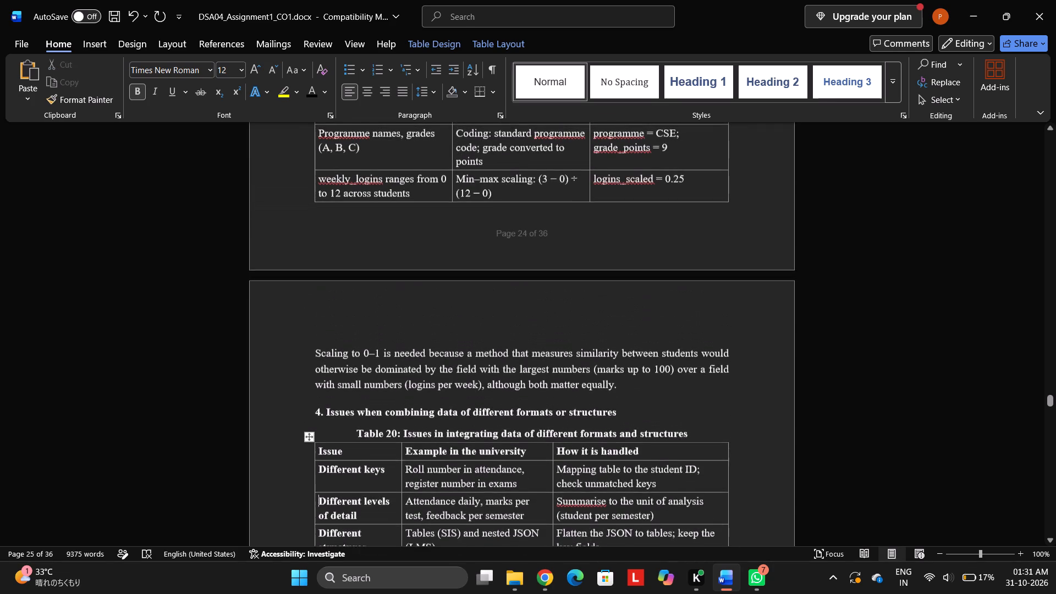
scroll(429, 283, "up", 1)
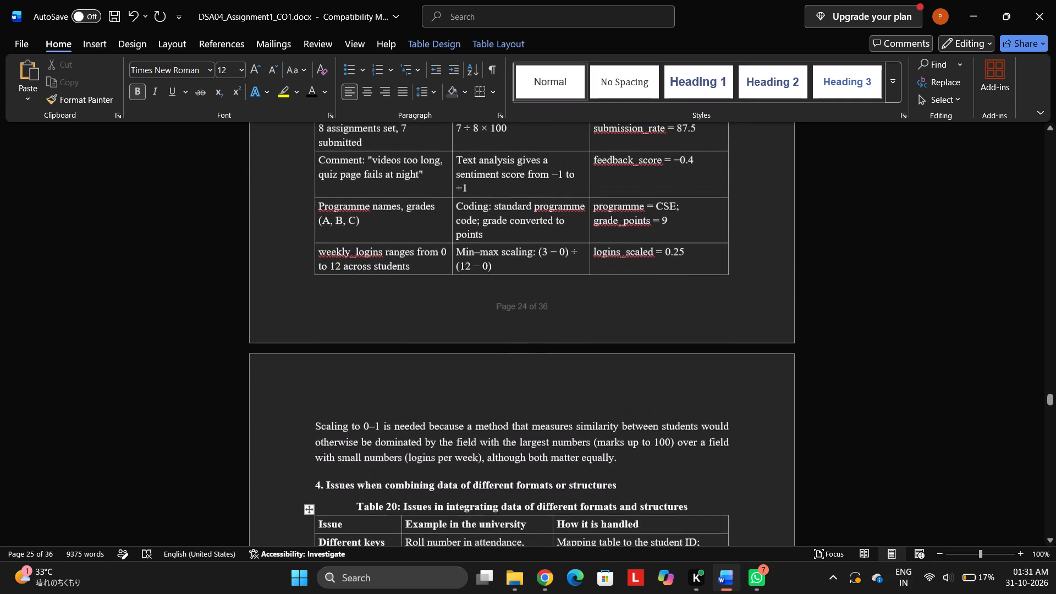
scroll(429, 283, "up", 2)
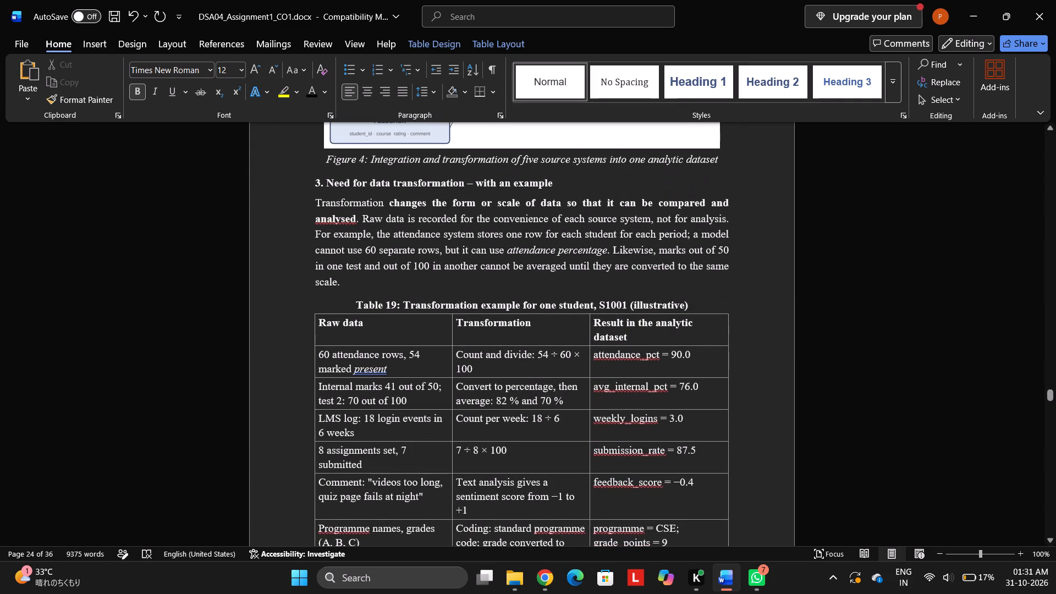
scroll(429, 283, "up", 2)
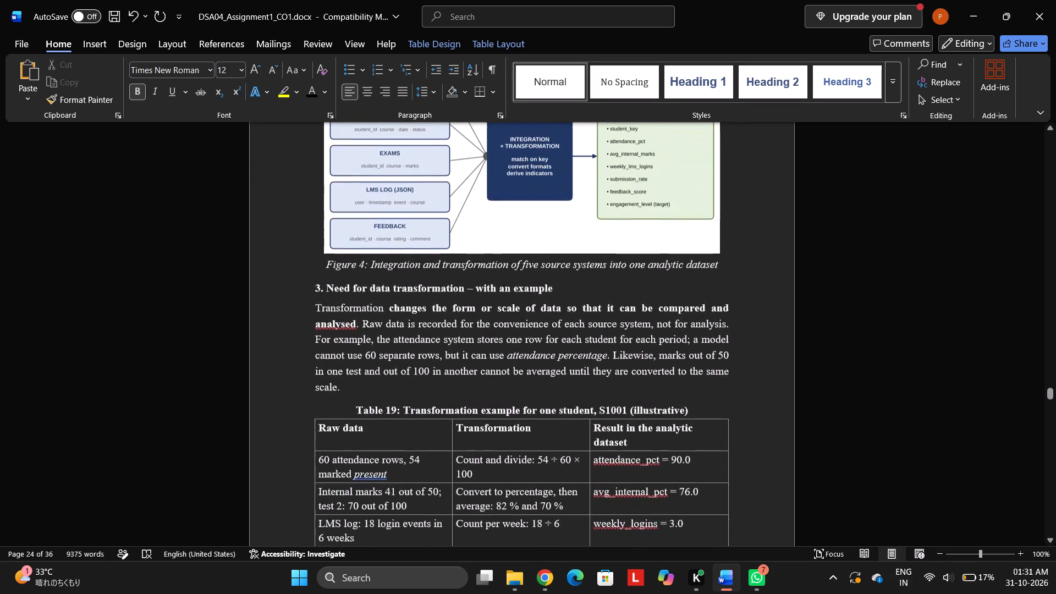
scroll(429, 283, "up", 1)
left_click(501, 307)
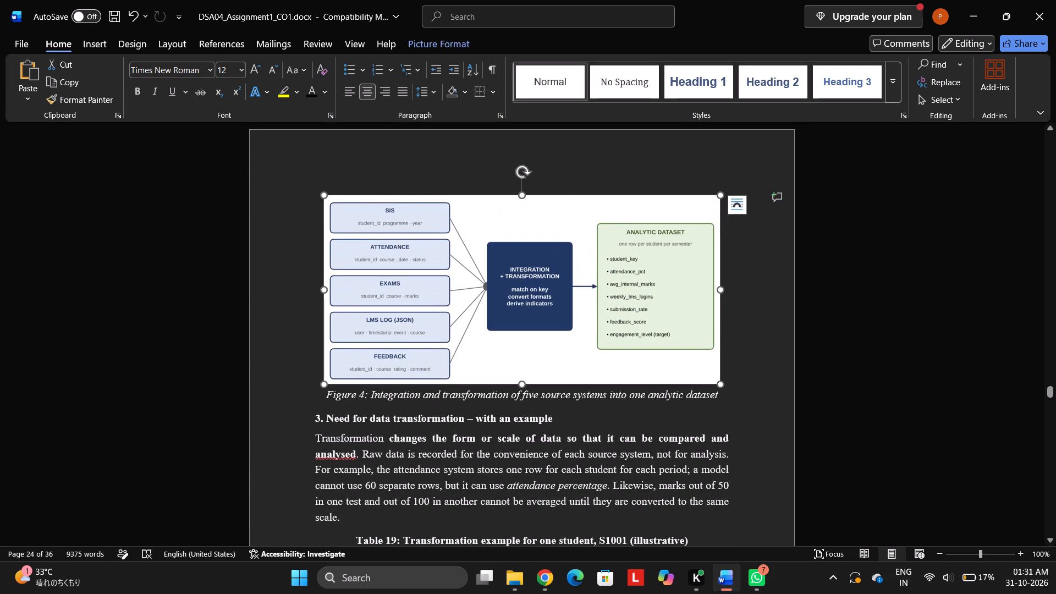
scroll(453, 275, "up", 5)
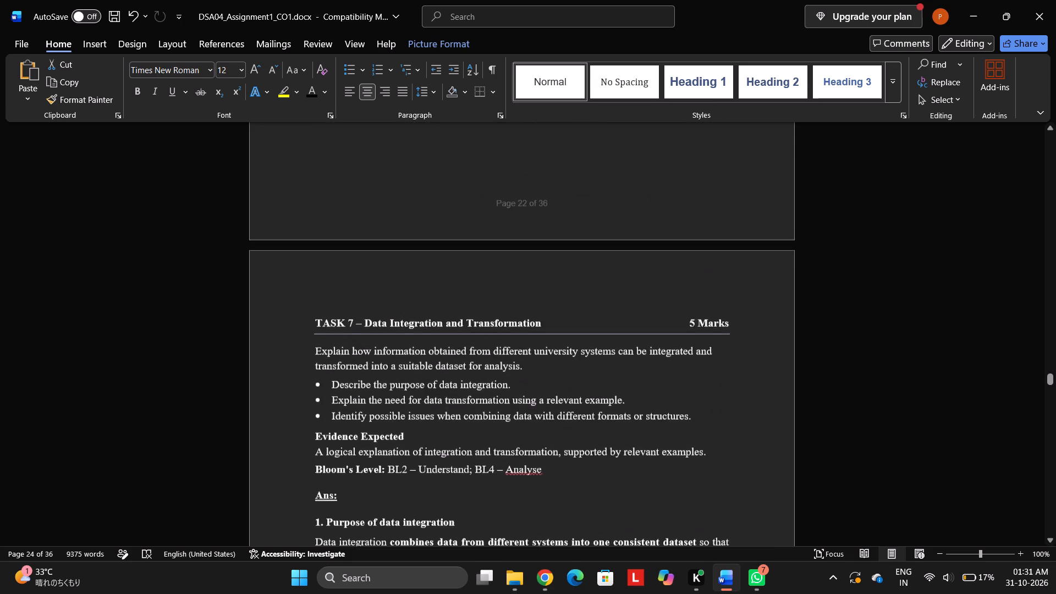
scroll(453, 275, "up", 4)
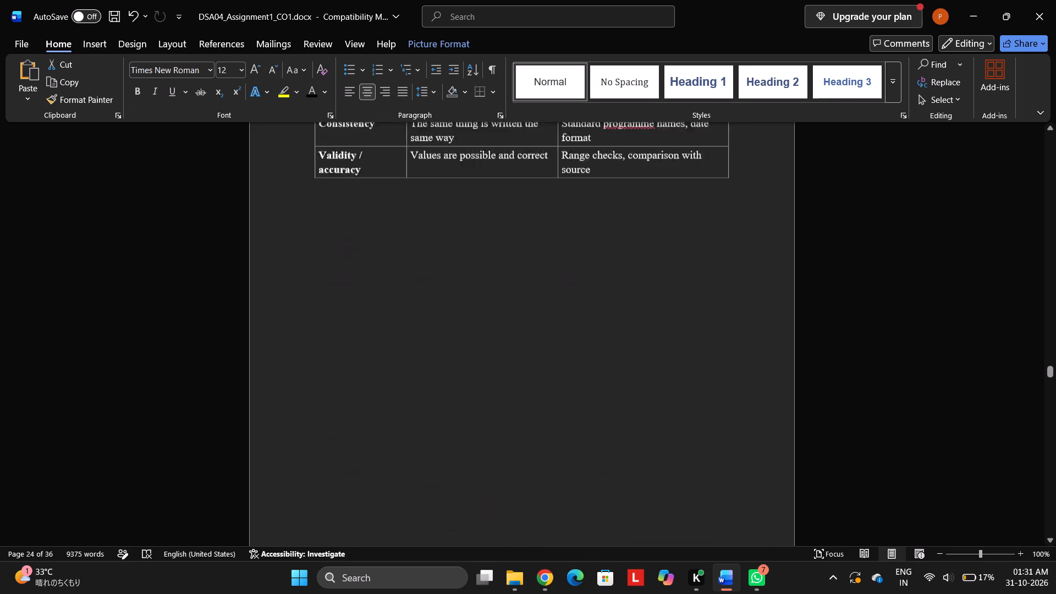
scroll(453, 275, "up", 3)
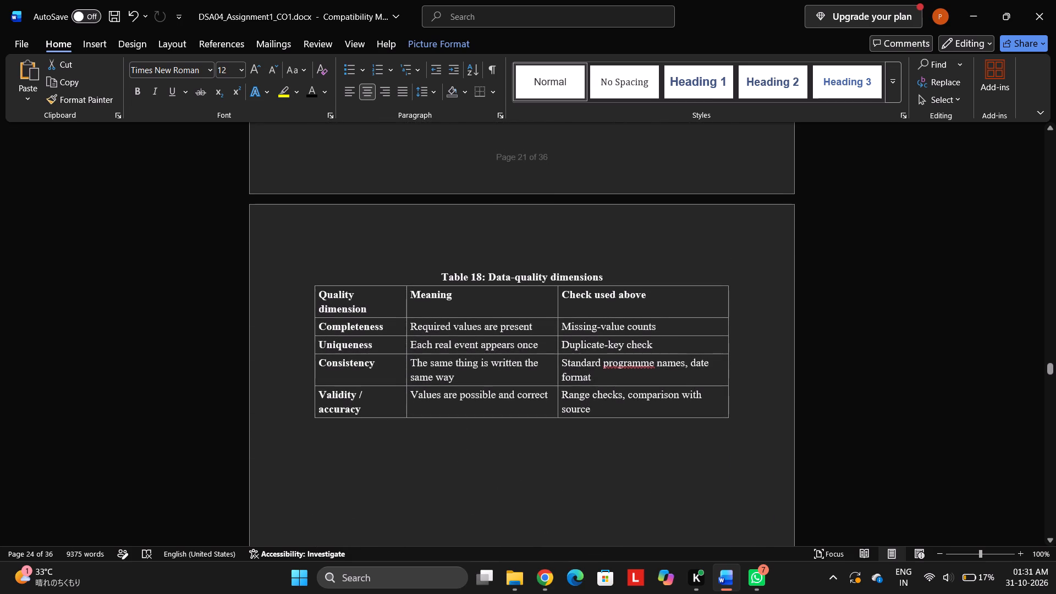
scroll(453, 275, "up", 3)
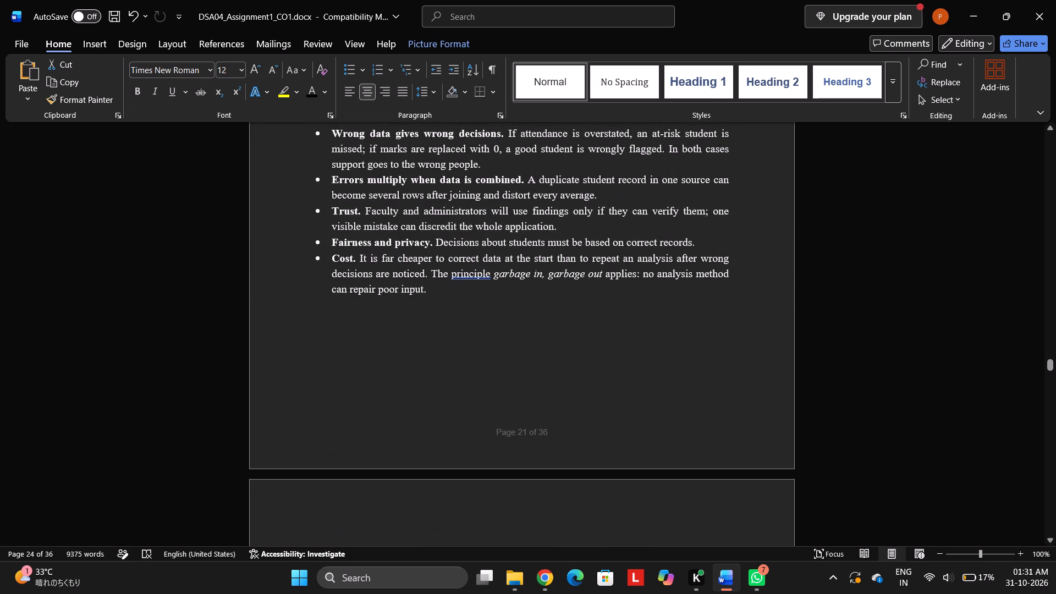
left_click_drag(449, 289, 310, 213)
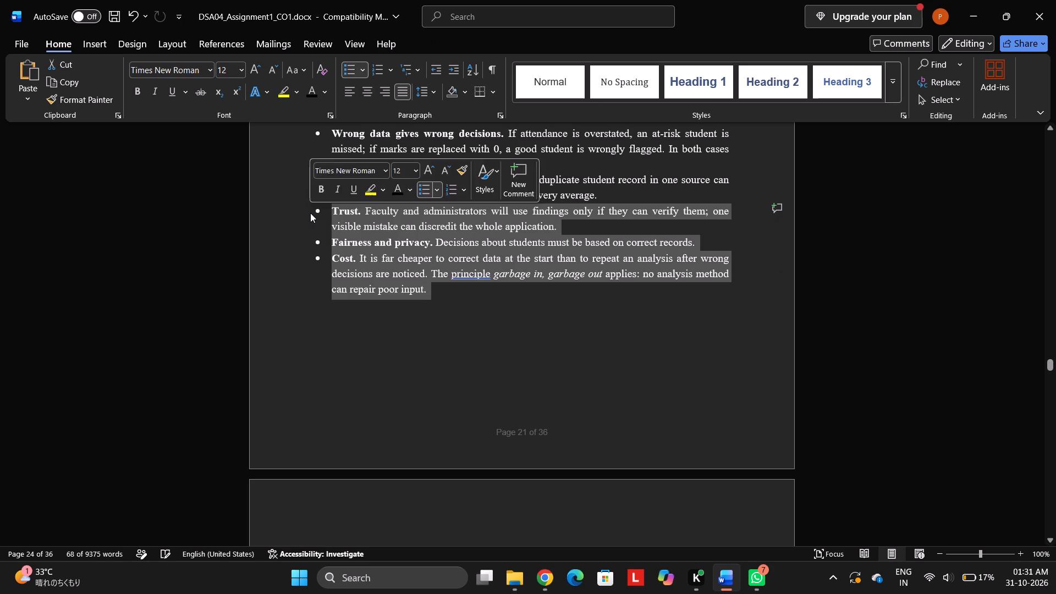
key("BackSpace")
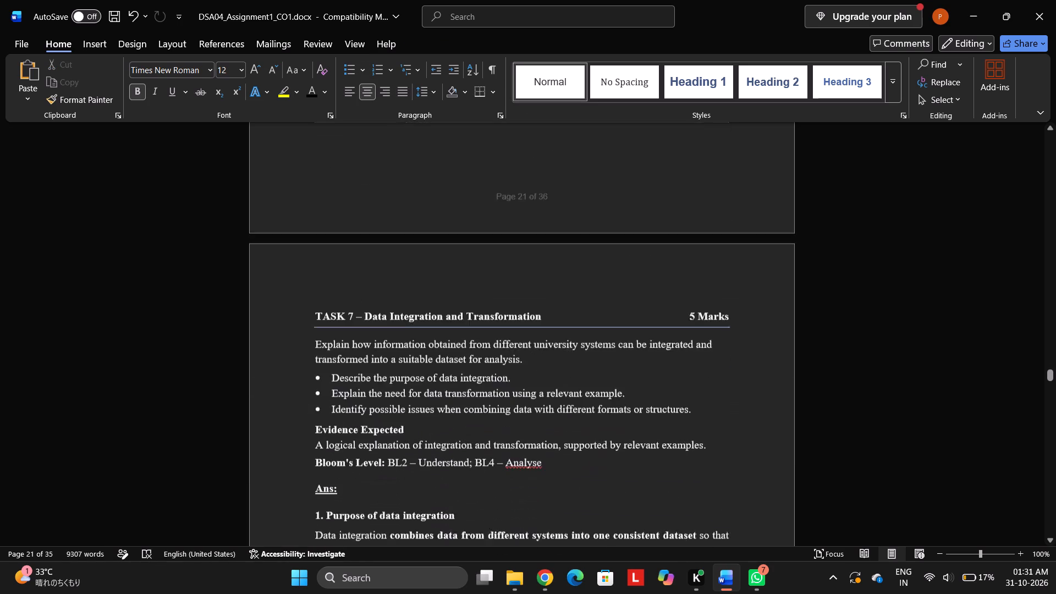
Delete the entire "Inconsistent" row from Table 15 on identifying and handling data-quality problems.
scroll(310, 213, "up", 2)
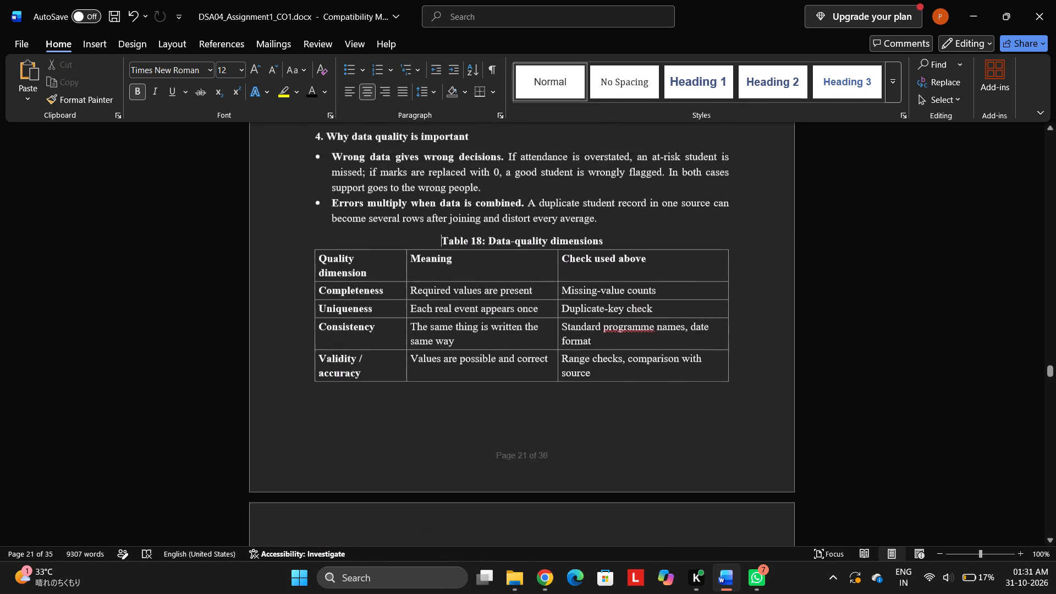
scroll(310, 213, "up", 4)
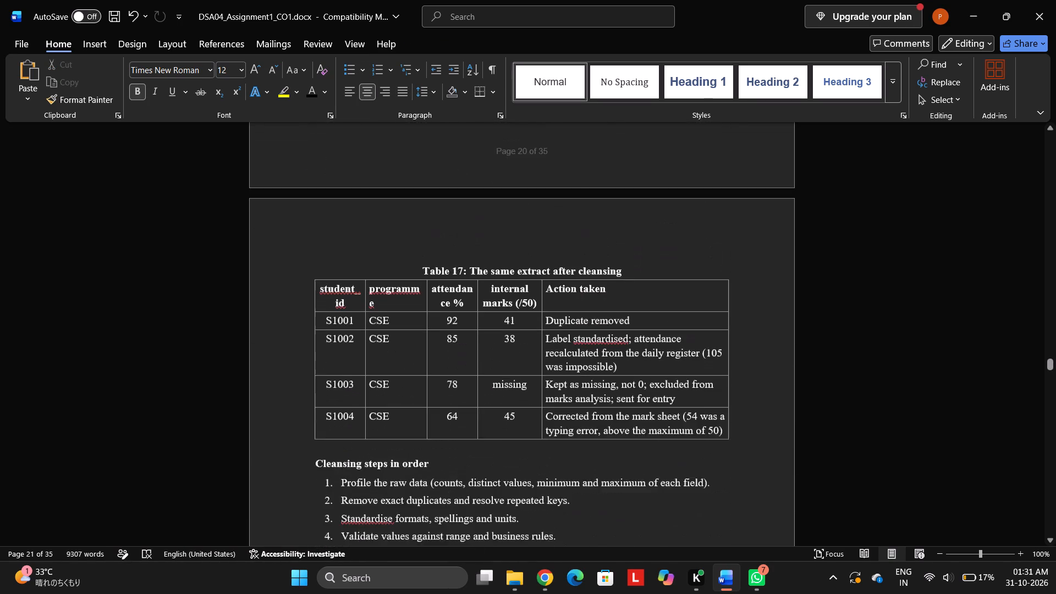
scroll(310, 213, "up", 2)
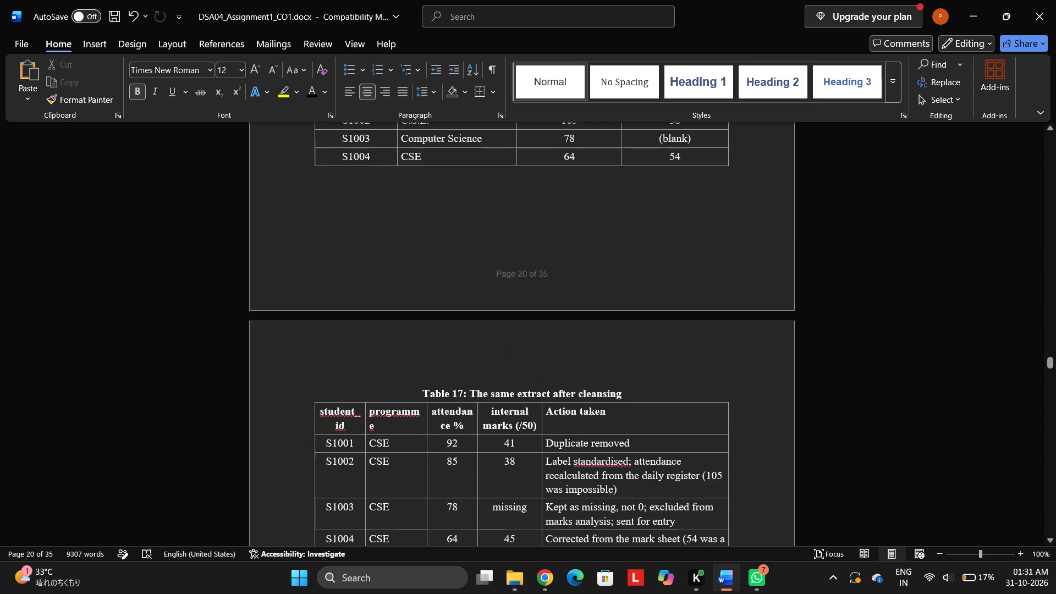
scroll(310, 213, "up", 1)
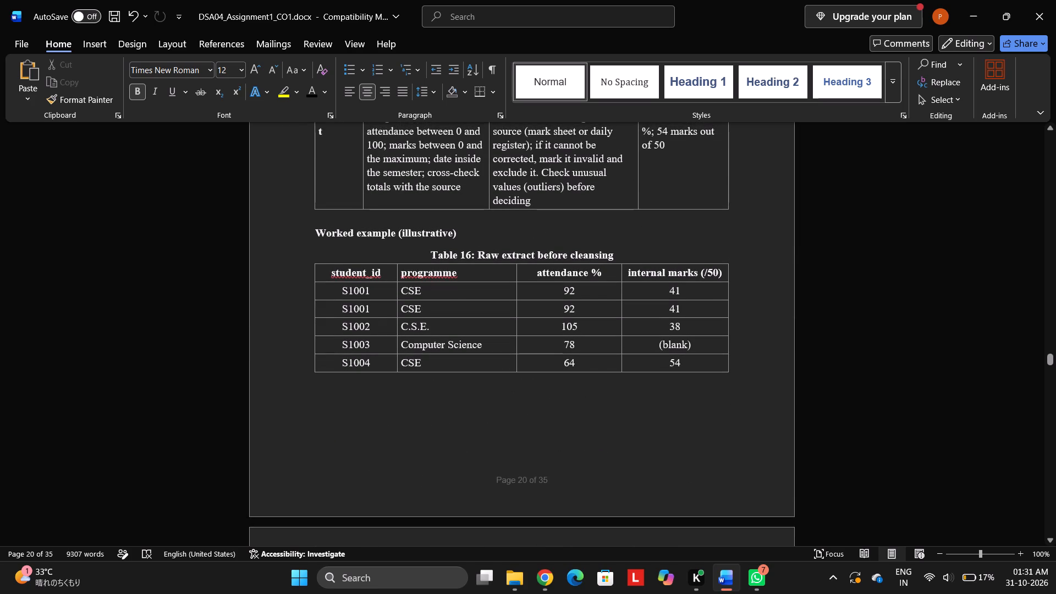
scroll(310, 213, "up", 1)
left_click_drag(342, 243, 460, 258)
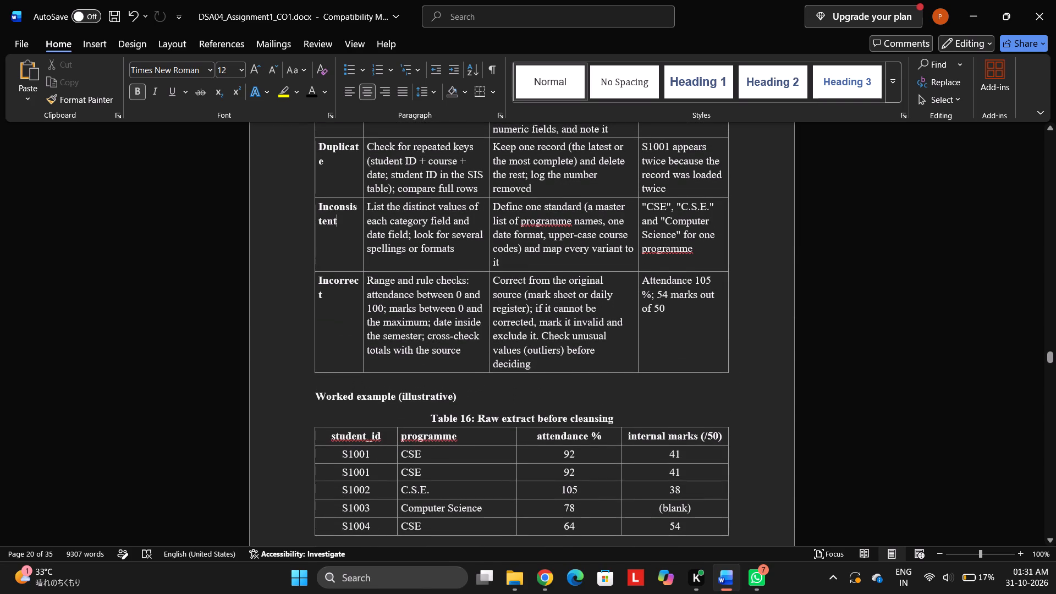
left_click_drag(460, 258, 665, 248)
key("BackSpace")
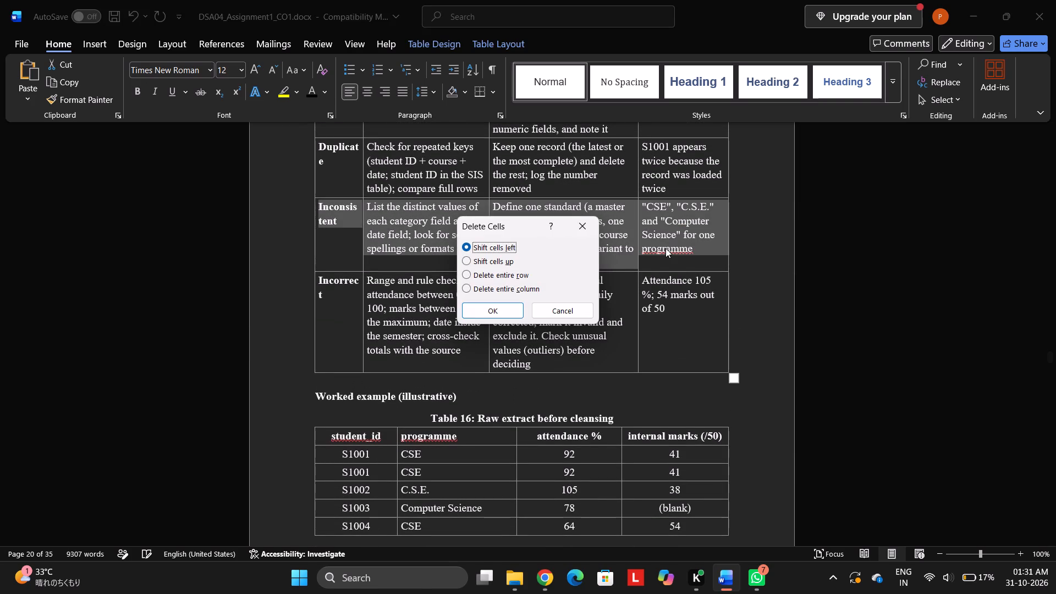
left_click(483, 273)
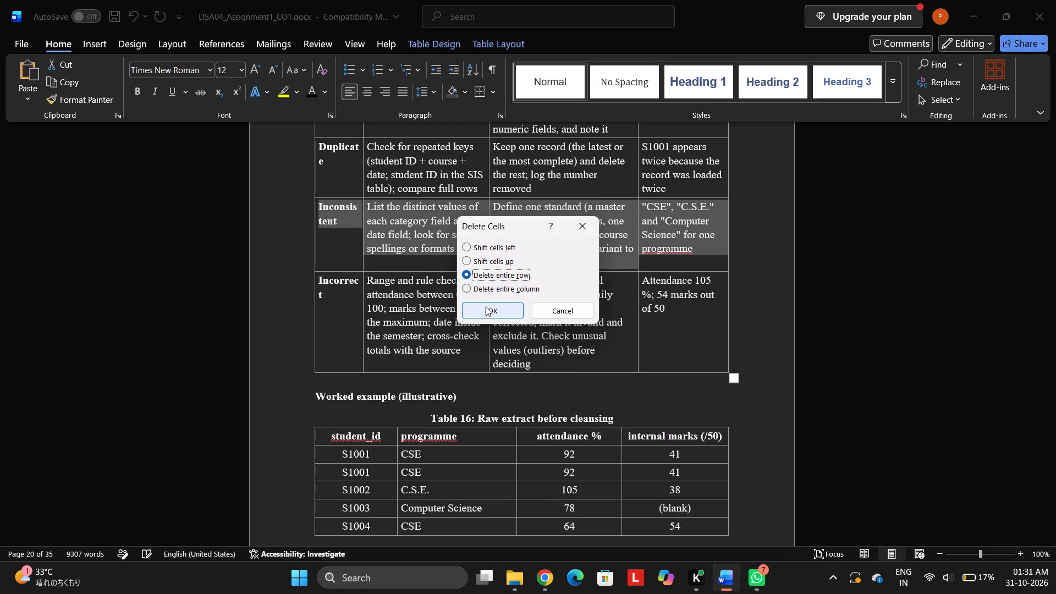
left_click(487, 315)
Reduce the height of the Figure 3 process diagram in Task 6 by roughly a third, keeping its full width.
scroll(426, 316, "up", 3)
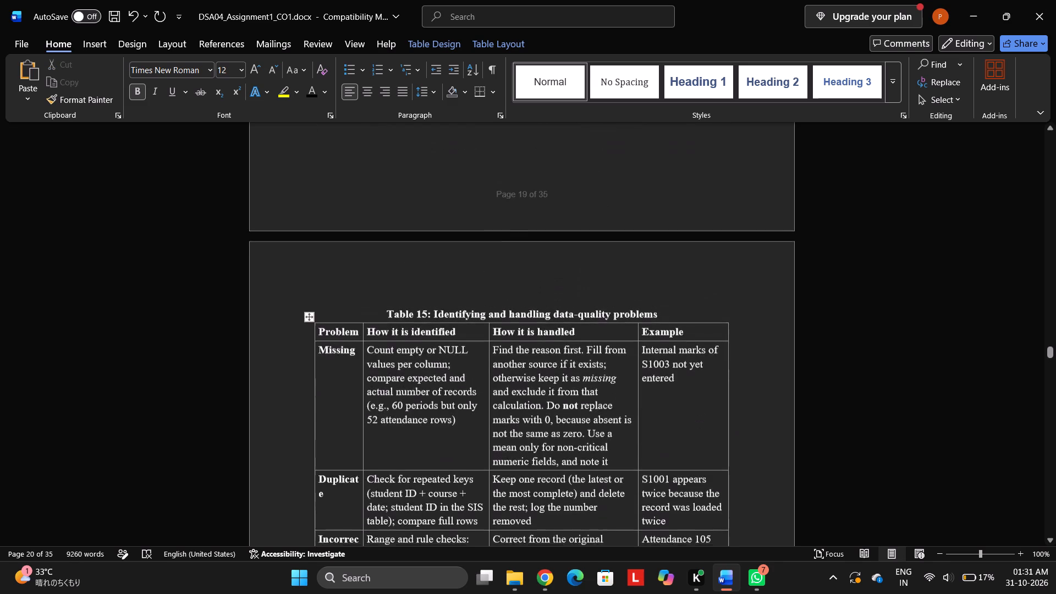
scroll(426, 316, "up", 3)
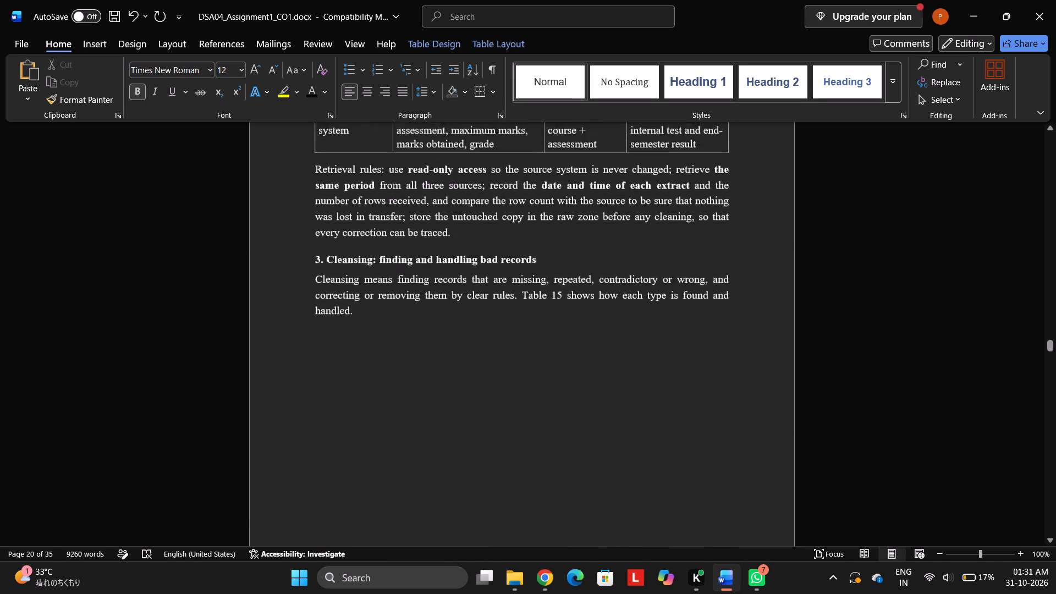
scroll(426, 316, "up", 2)
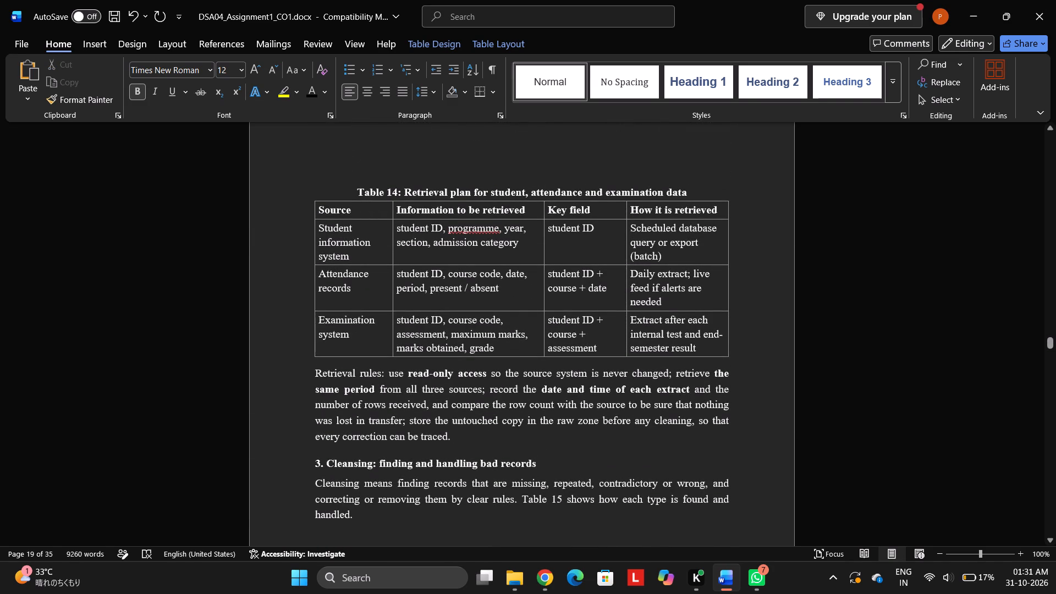
scroll(365, 243, "up", 1)
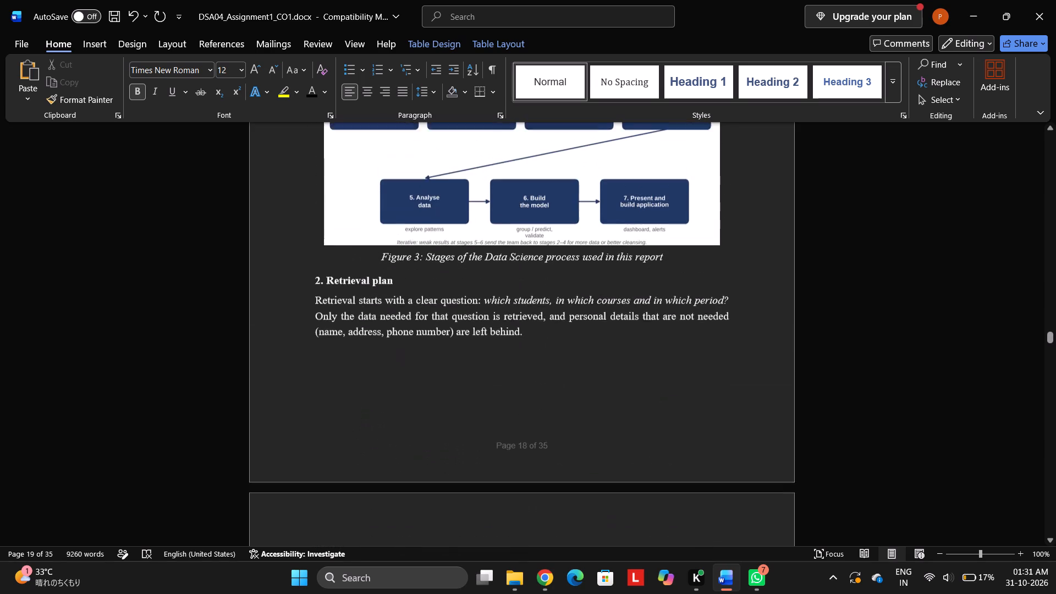
scroll(365, 243, "up", 2)
left_click(444, 255)
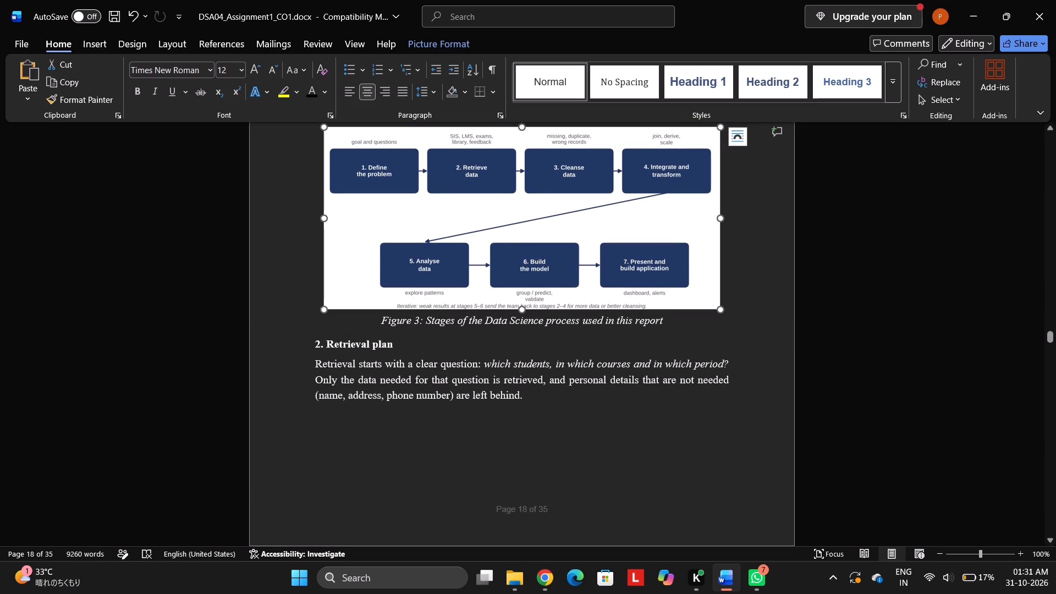
left_click_drag(522, 311, 518, 266)
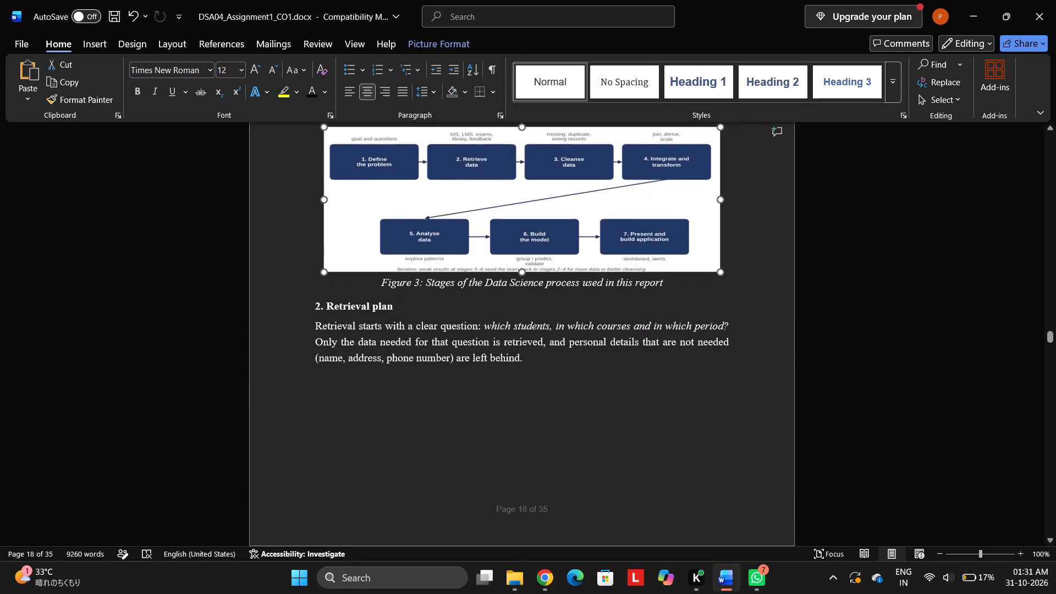
left_click_drag(518, 266, 516, 241)
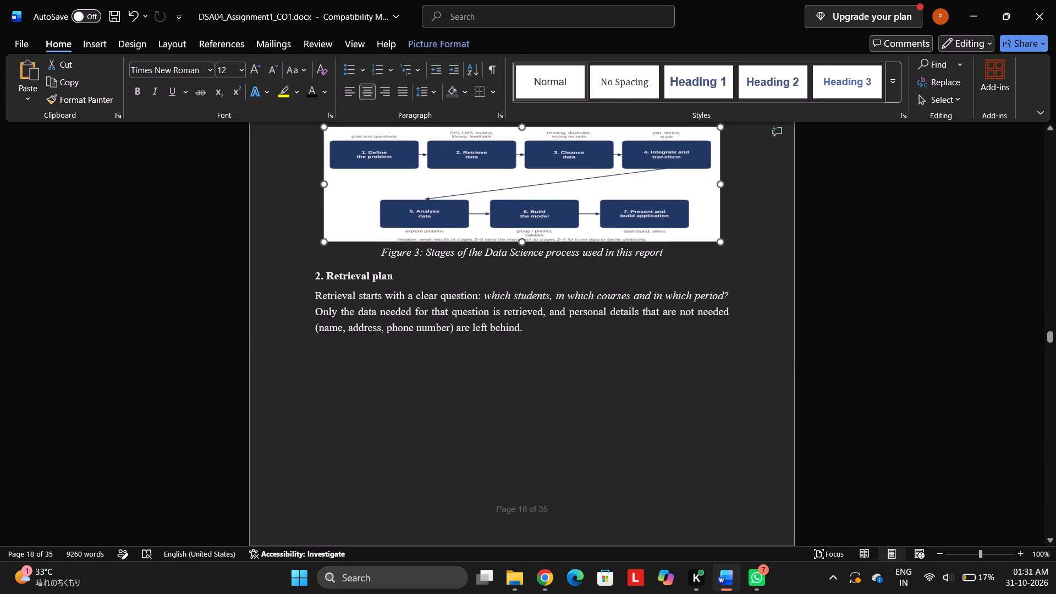
left_click_drag(516, 241, 516, 240)
Delete the "Bloom's Level" line and the "Ans:" label above section 1 of Task 6.
scroll(463, 254, "up", 2)
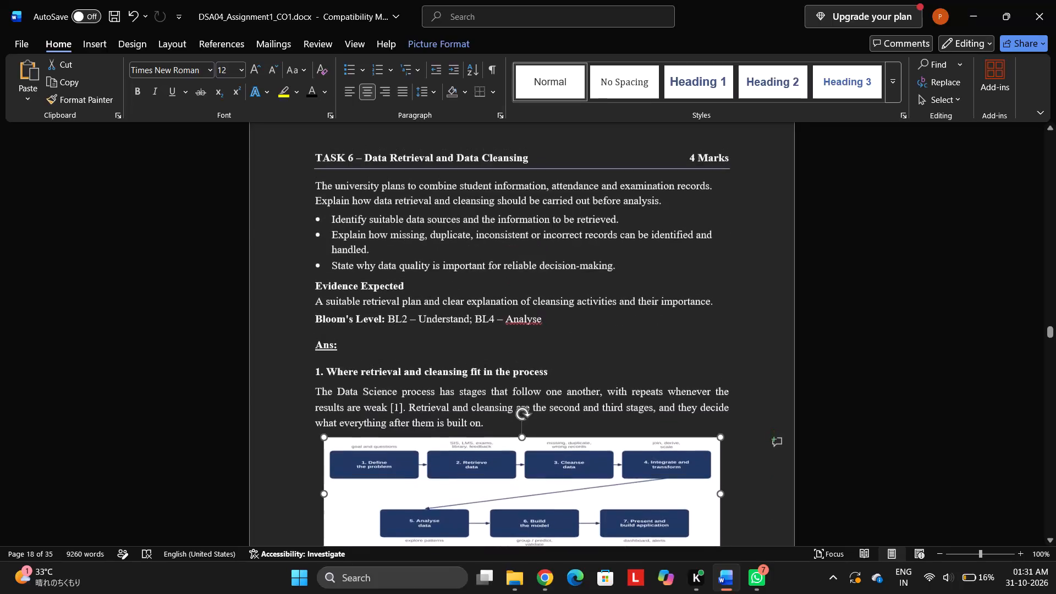
scroll(463, 254, "up", 1)
scroll(463, 254, "down", 1)
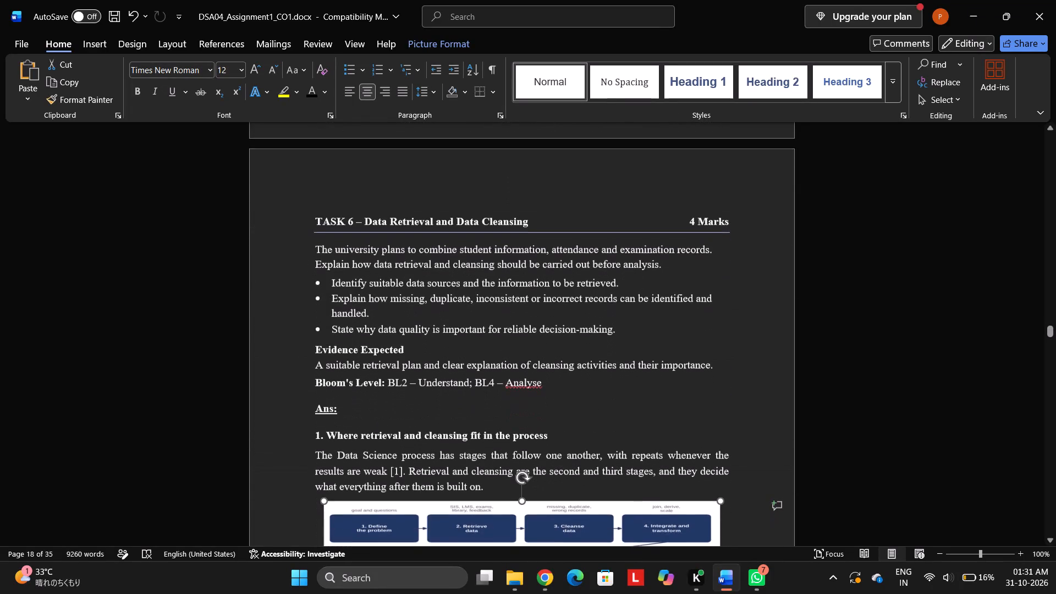
scroll(463, 254, "down", 1)
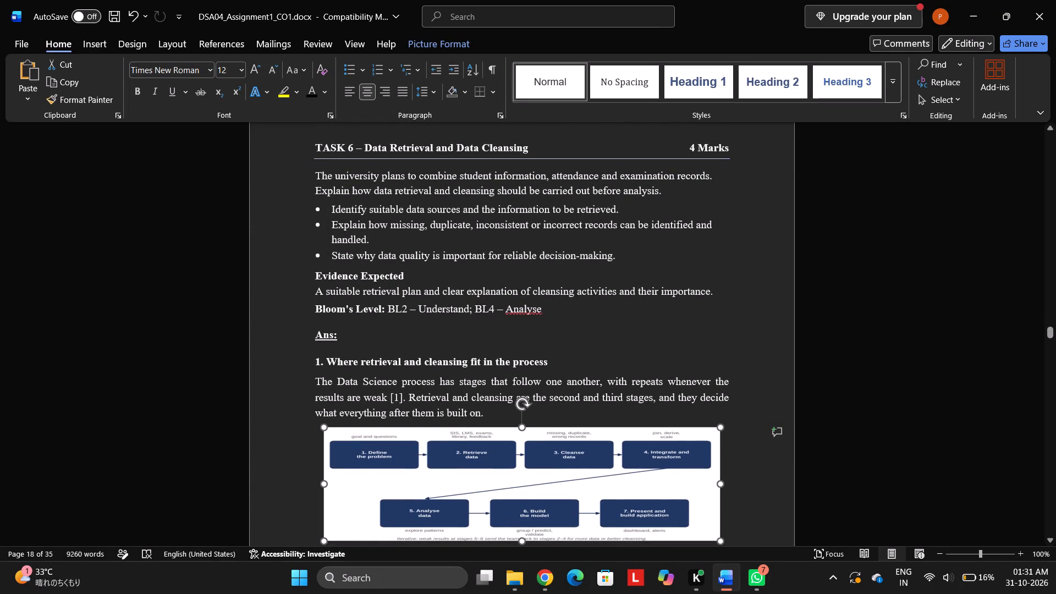
left_click_drag(312, 310, 371, 342)
key("BackSpace")
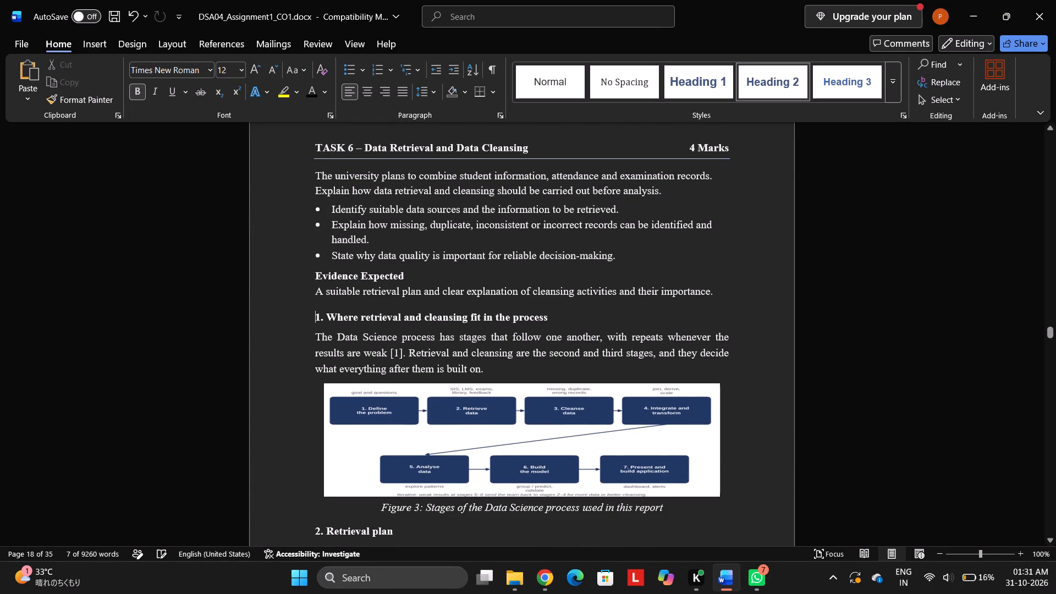
Delete items 5 to 7 from the numbered list on how data moves through the ecosystem, ending item 4 at "(stage 4)".
scroll(334, 282, "up", 1)
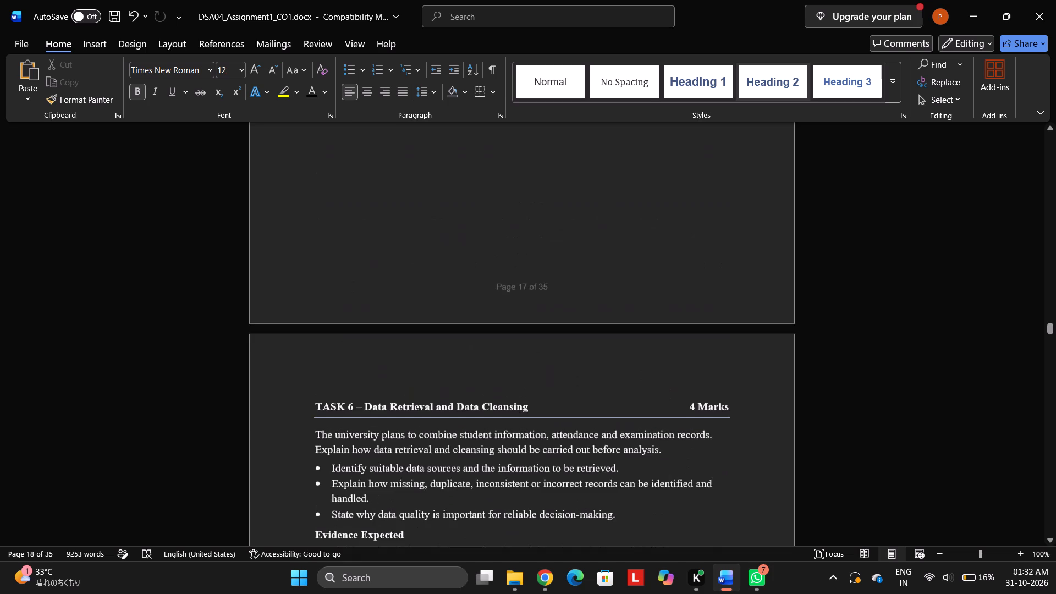
scroll(334, 282, "up", 4)
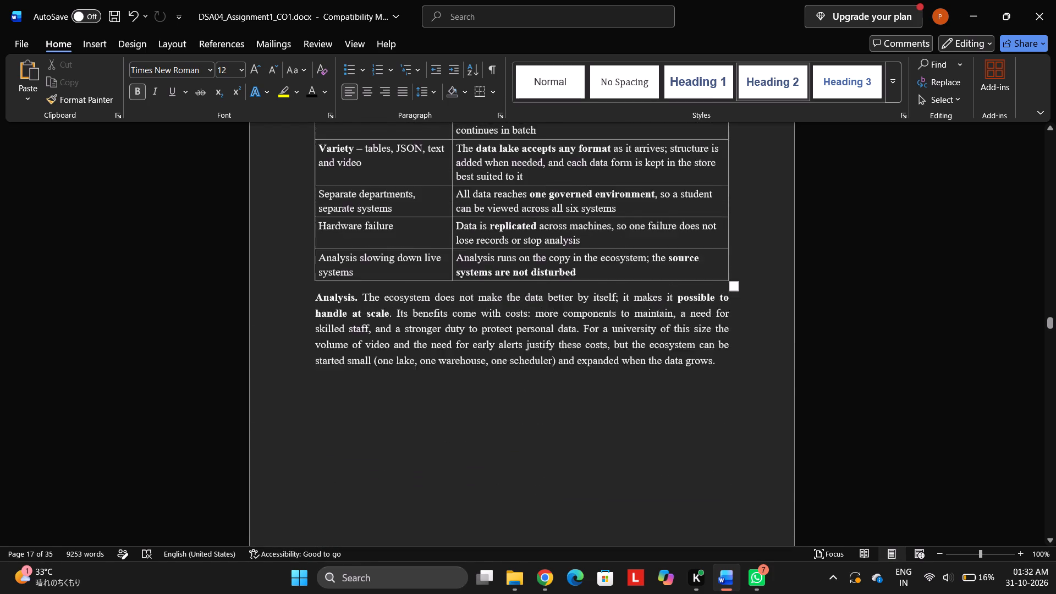
scroll(334, 282, "up", 1)
left_click_drag(344, 293, 624, 340)
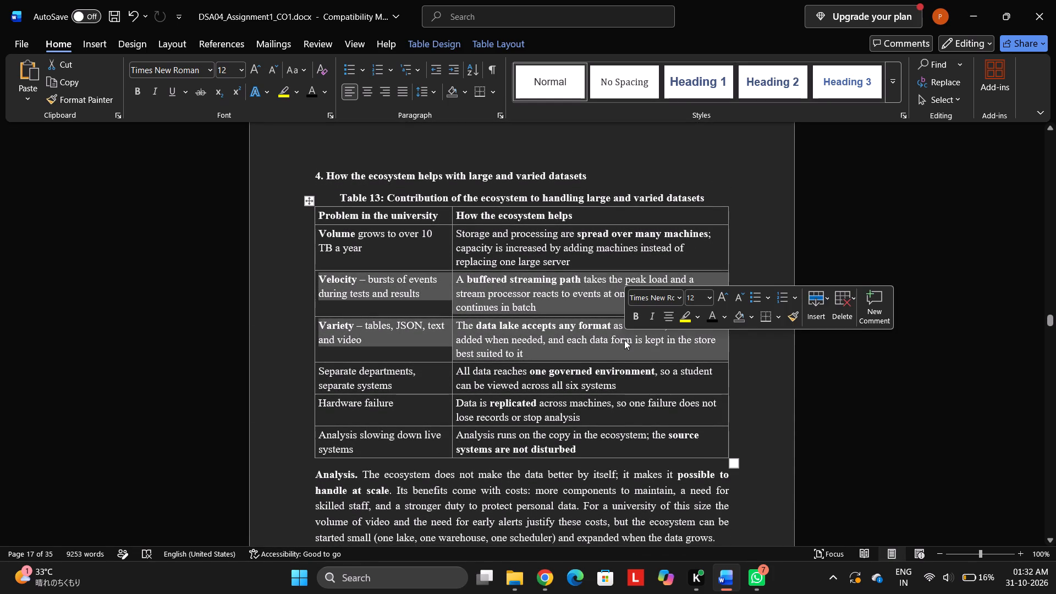
scroll(293, 241, "up", 2)
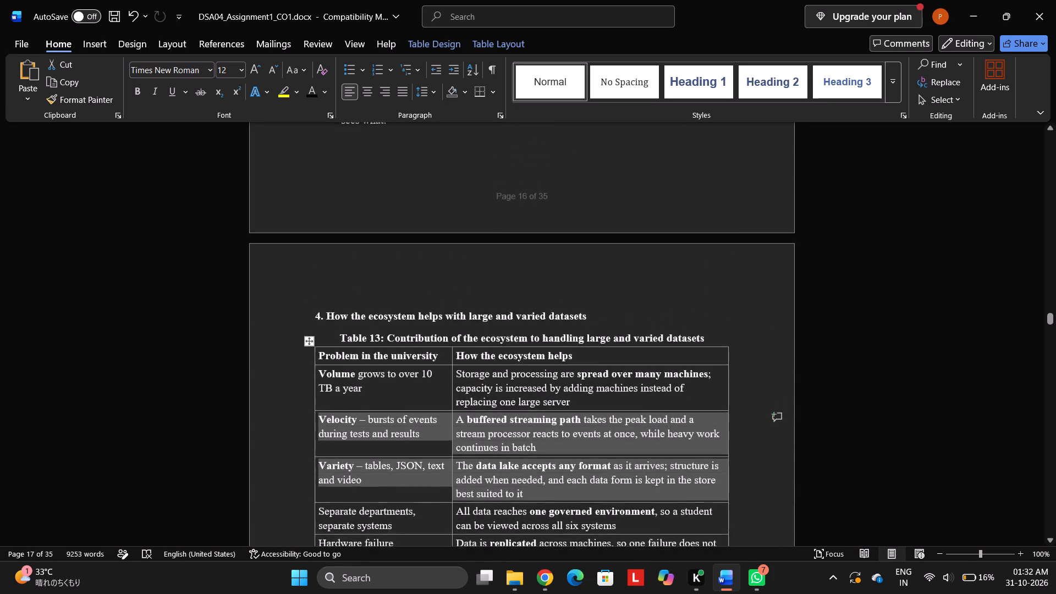
scroll(293, 241, "up", 2)
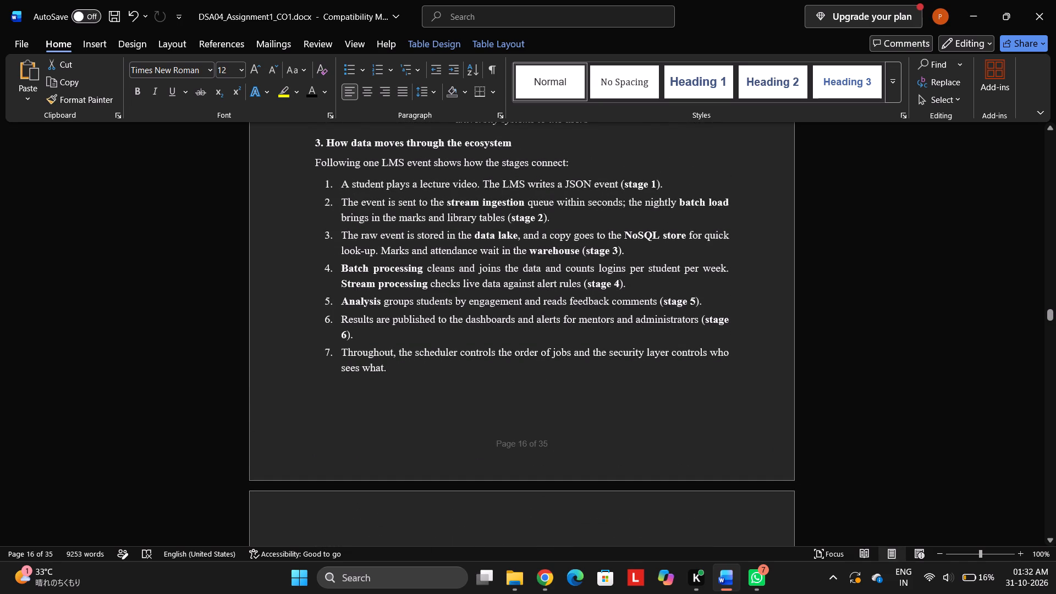
left_click_drag(328, 299, 449, 369)
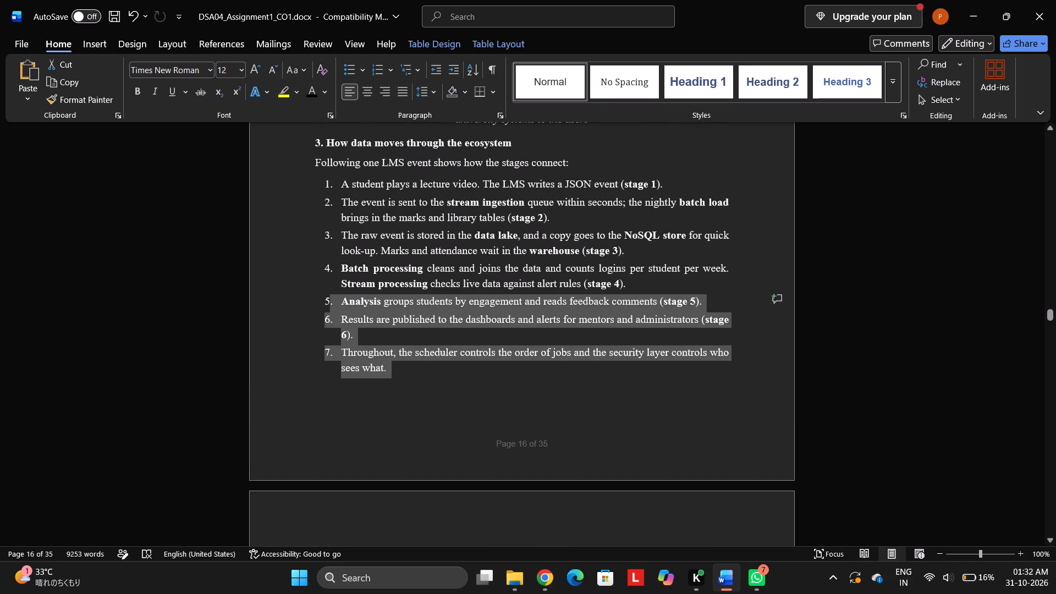
key("BackSpace")
key("BackSpace")
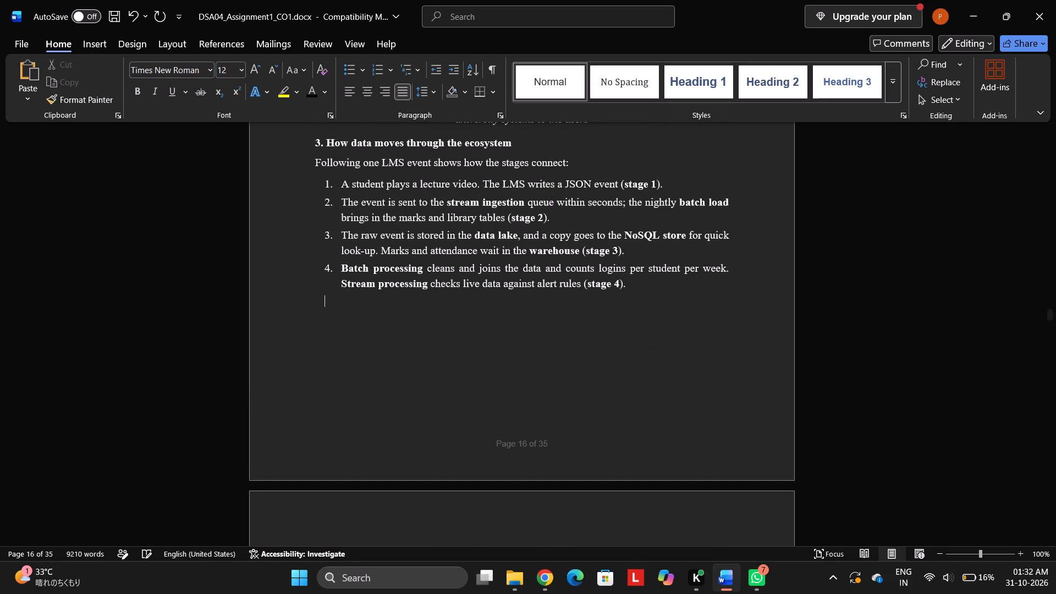
key("BackSpace")
key("BackSpace")
key("BackSpace")
key("BackSpace")
key("shift+parenright")
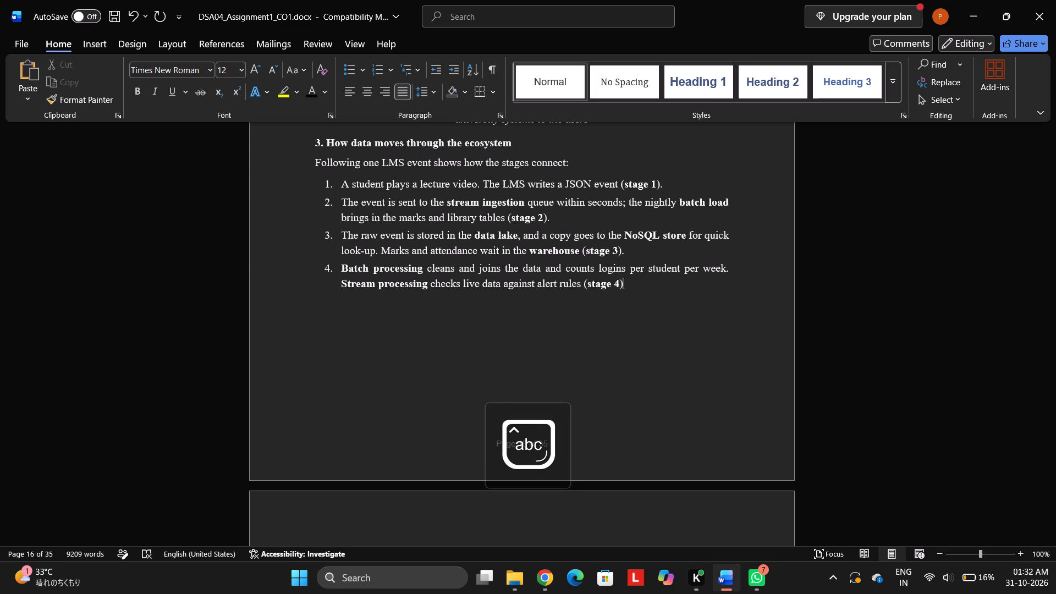
Reduce the height of the Figure 2 Big Data ecosystem block diagram by about half, keeping its full width.
scroll(386, 334, "up", 2)
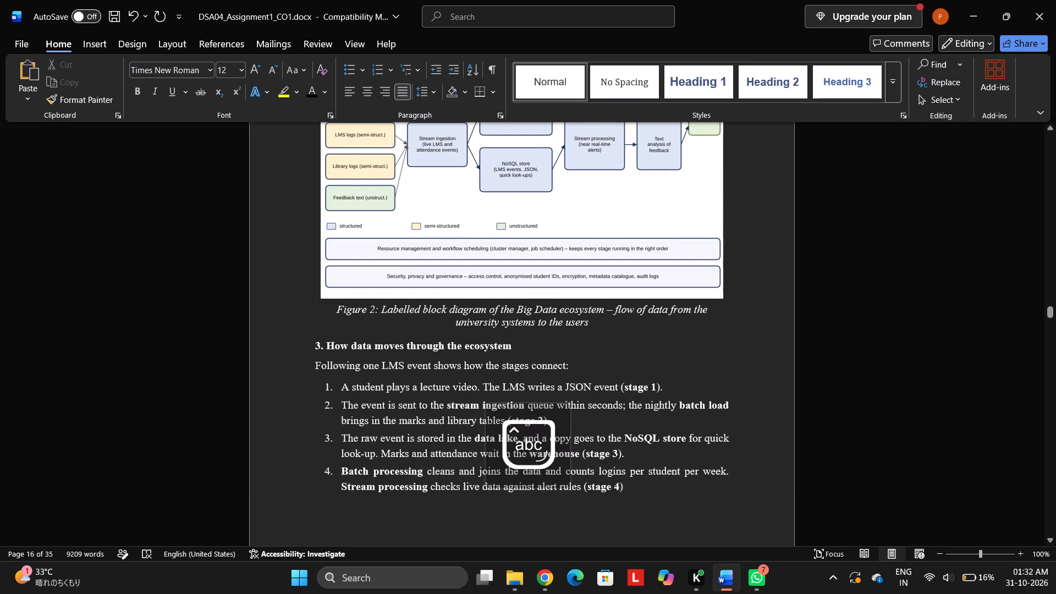
left_click(441, 285)
left_click_drag(521, 302, 519, 202)
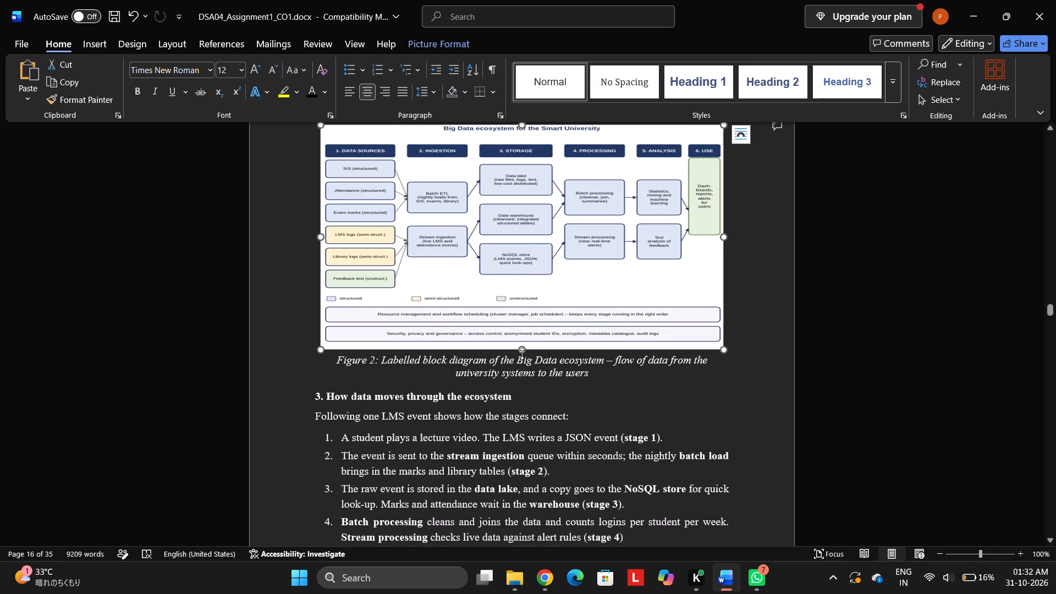
left_click_drag(524, 351, 522, 282)
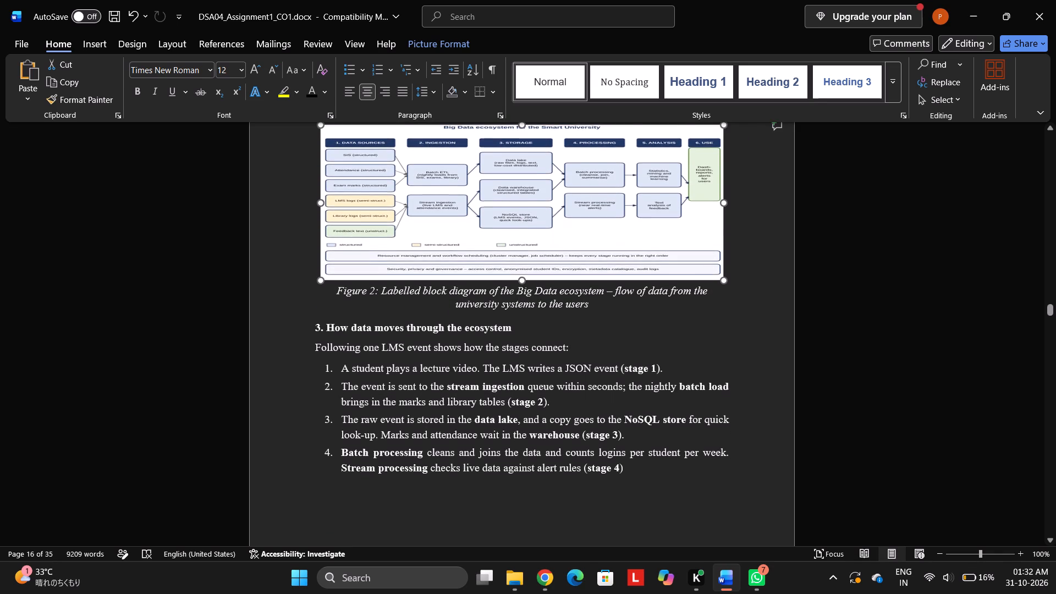
left_click_drag(522, 282, 524, 285)
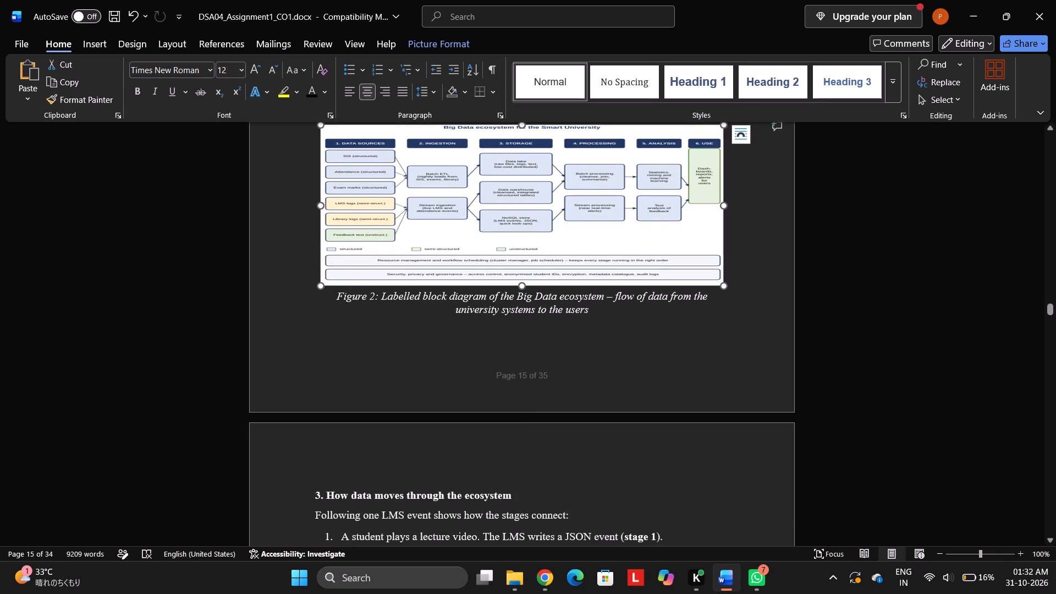
Delete the entire "5. Analysis and modelling" row from Table 12 on the Big Data ecosystem components.
scroll(480, 293, "up", 4)
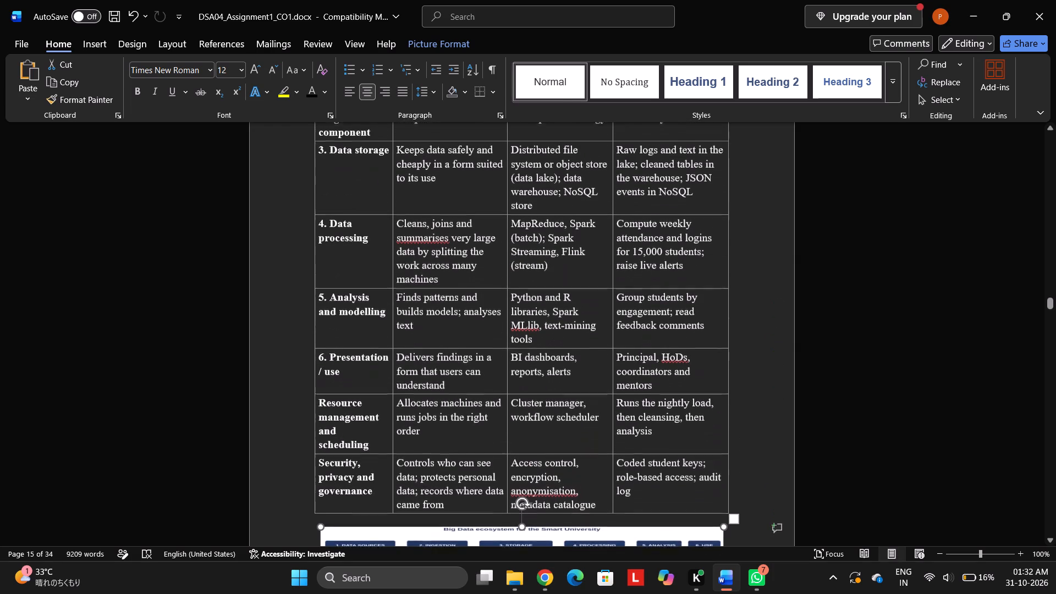
left_click_drag(343, 312, 641, 346)
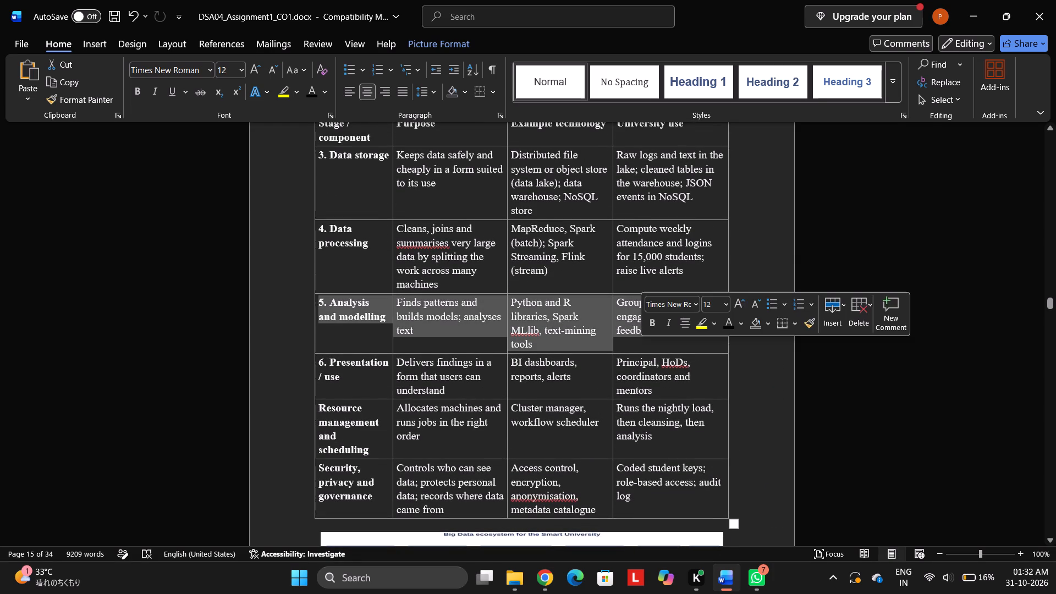
key("BackSpace")
left_click(498, 273)
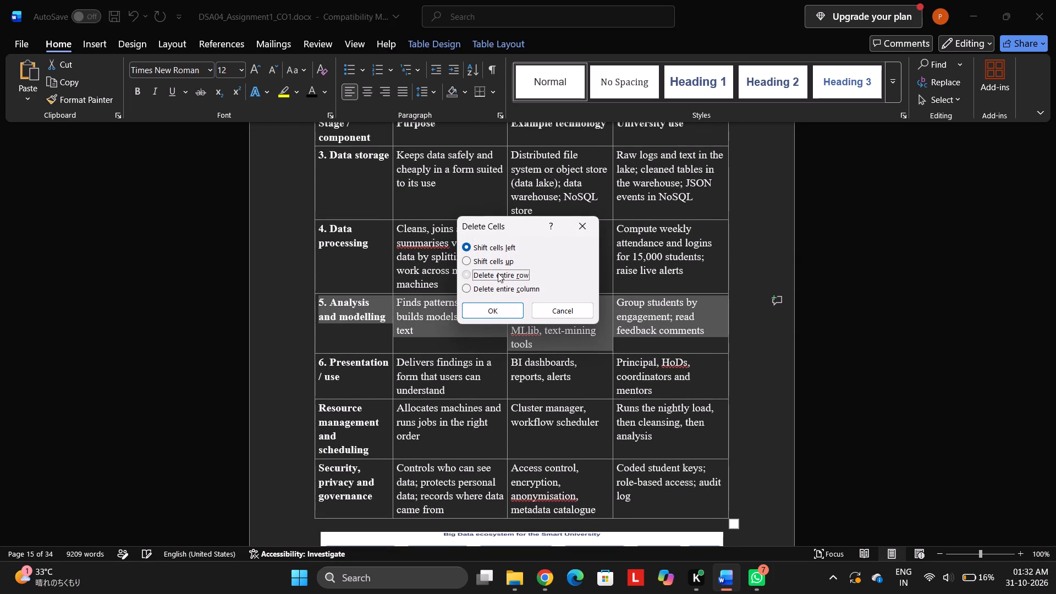
left_click(501, 307)
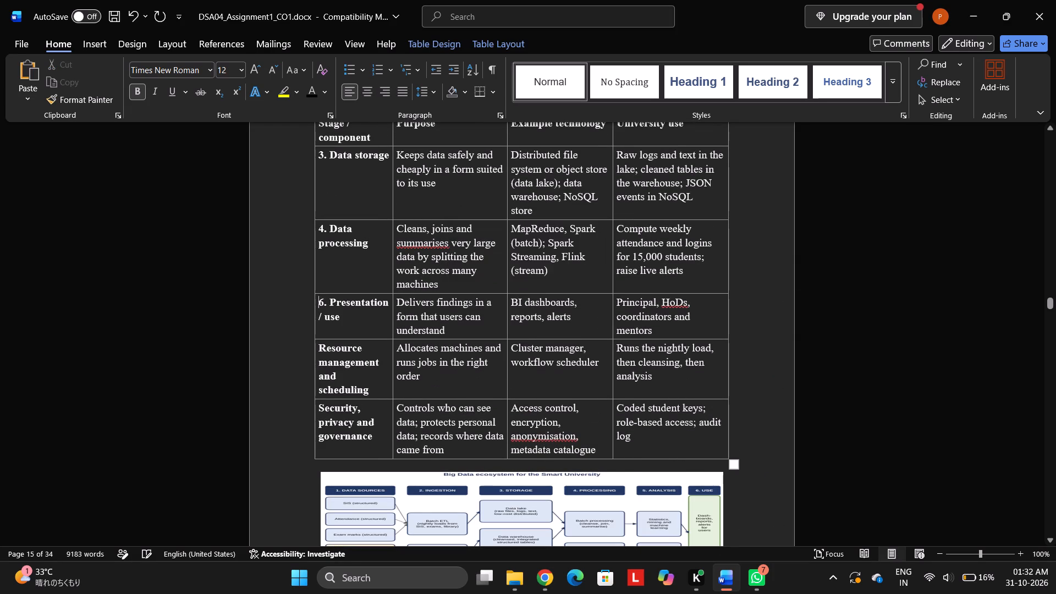
Delete the "Bloom's Level" line and the "Ans:" label above section 1 of Task 5.
scroll(422, 318, "up", 1)
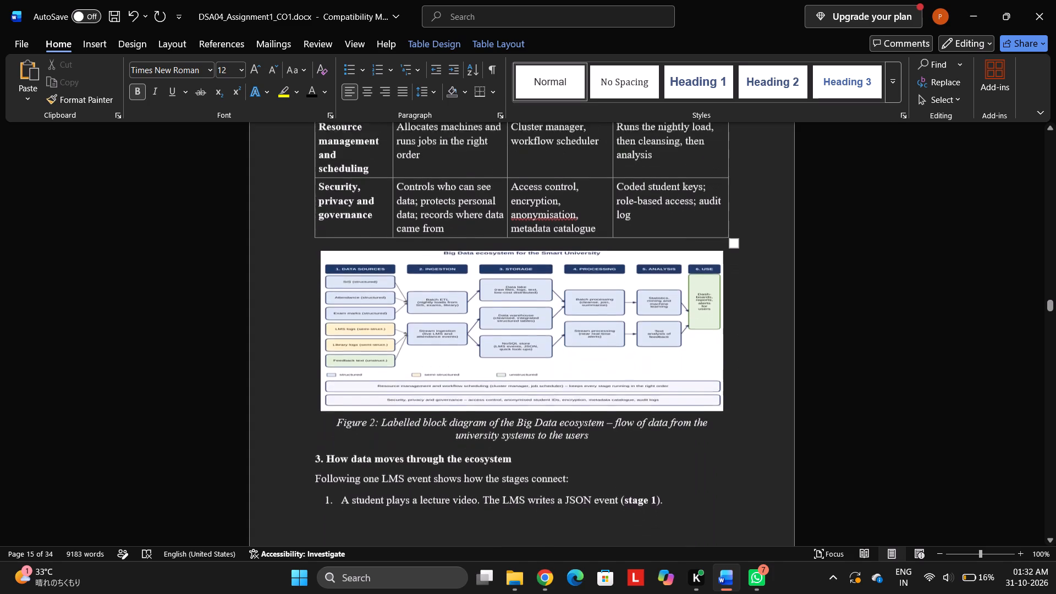
scroll(422, 318, "up", 3)
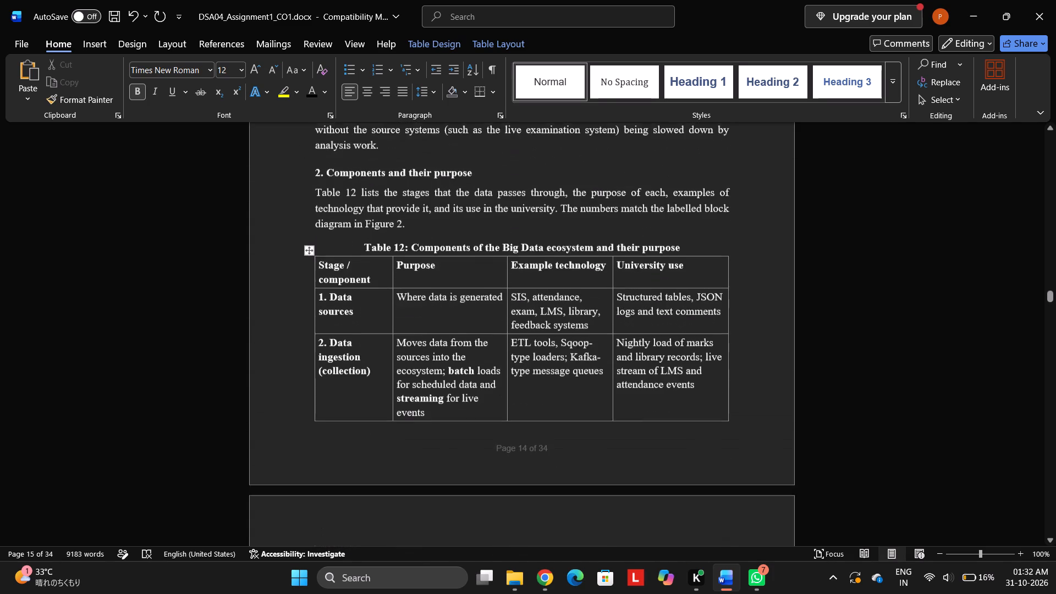
scroll(422, 318, "up", 1)
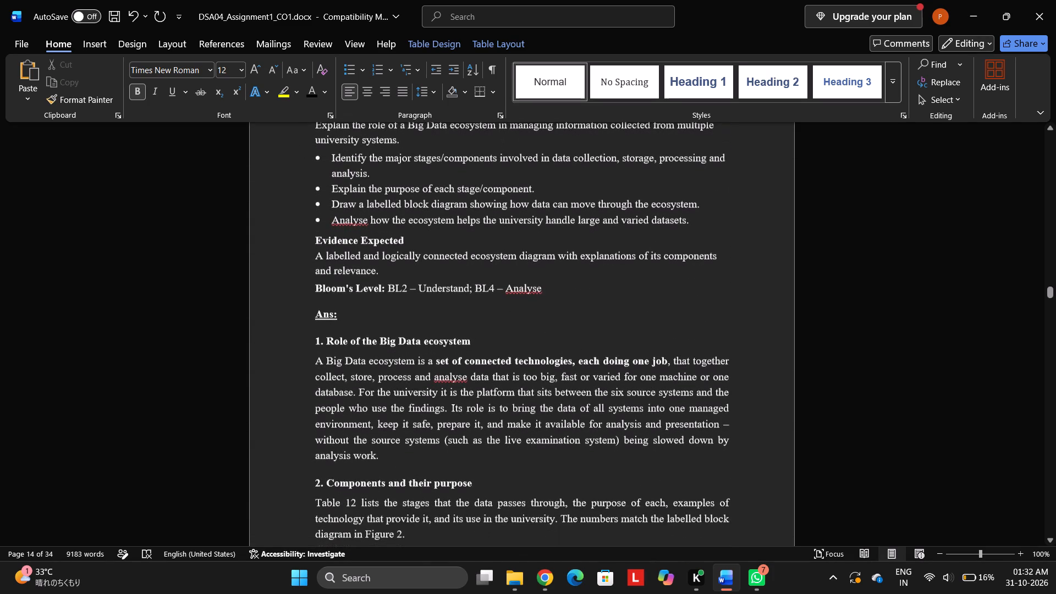
left_click_drag(389, 317, 285, 287)
key("BackSpace")
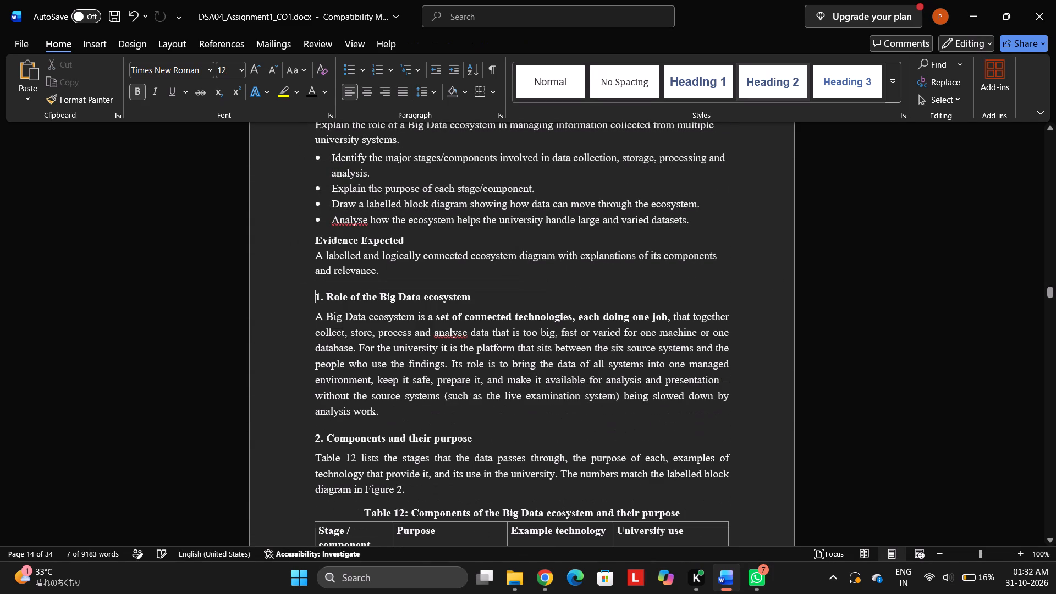
Delete the whole "Analysis of the challenge" paragraph under the "3. Velocity" heading.
scroll(285, 287, "up", 3)
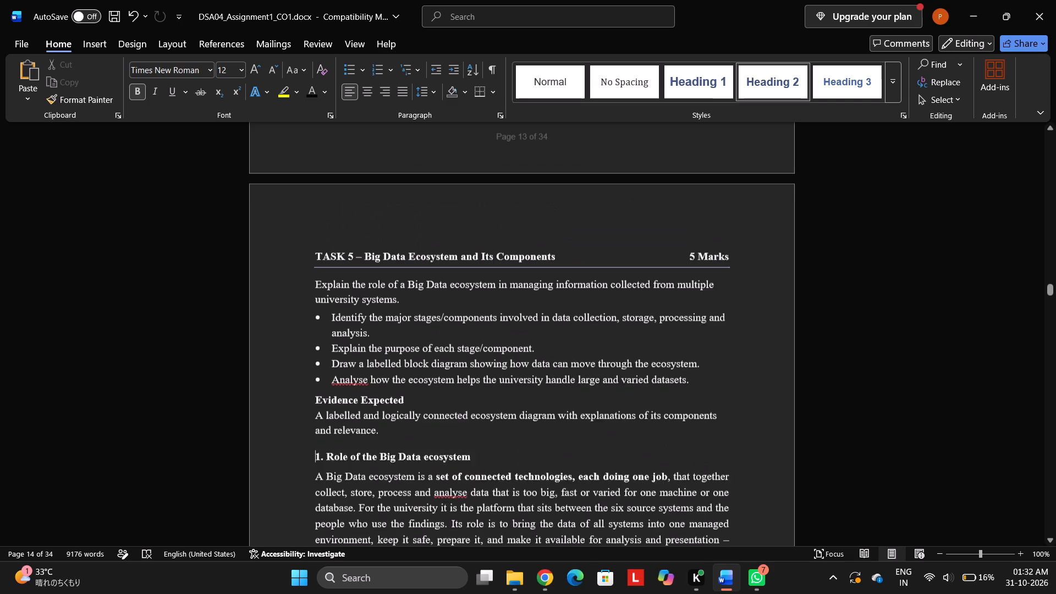
scroll(285, 287, "up", 3)
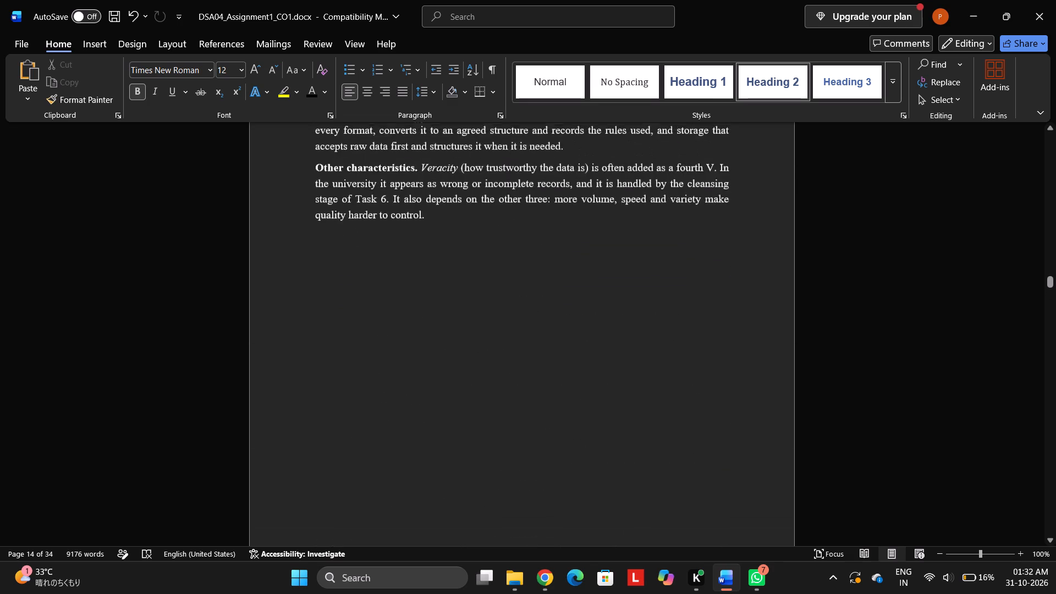
scroll(285, 287, "up", 4)
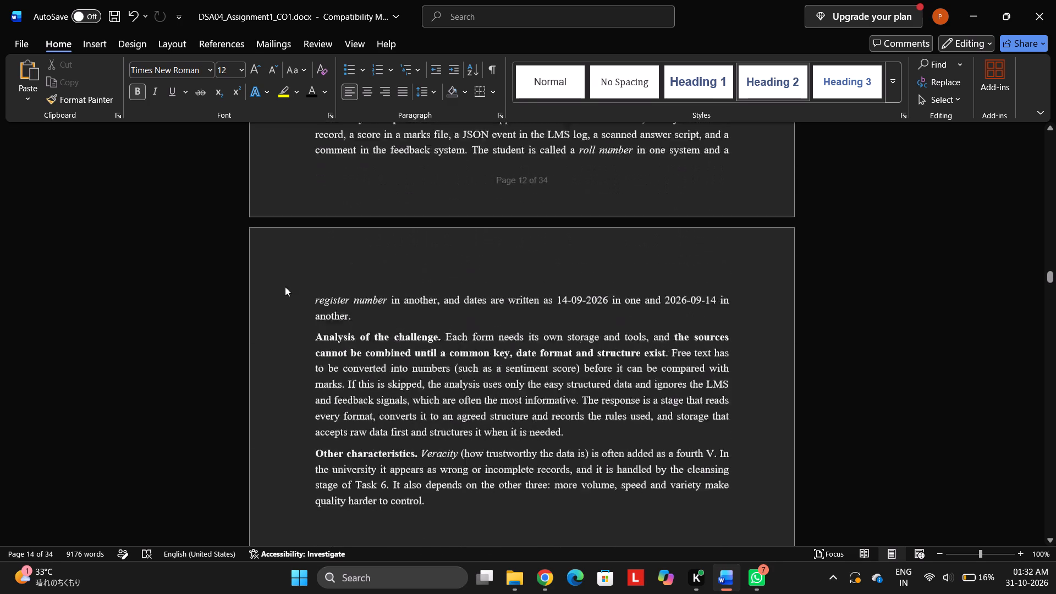
scroll(285, 287, "up", 3)
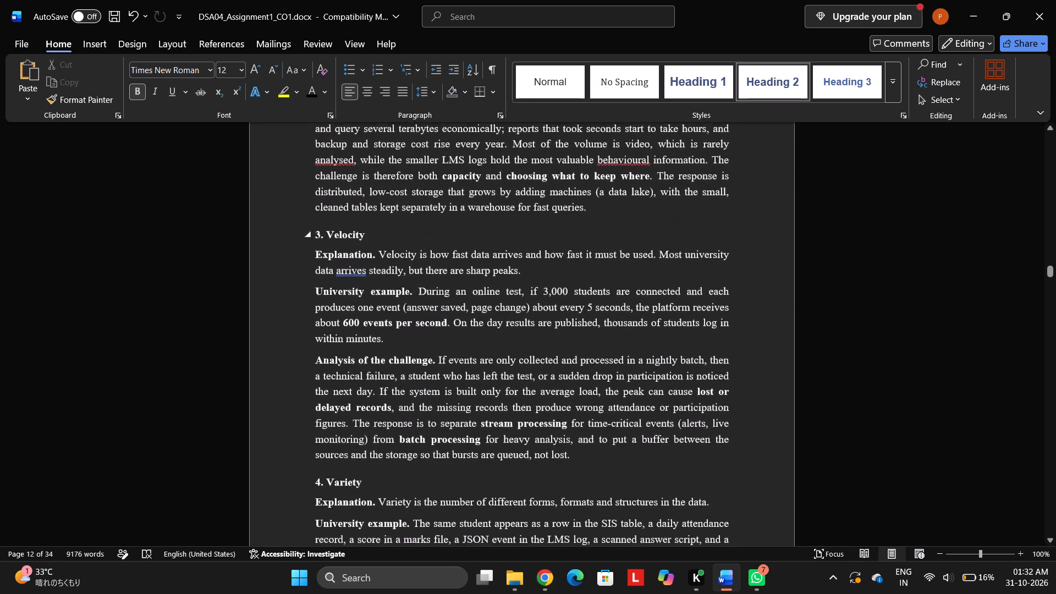
left_click_drag(312, 360, 490, 417)
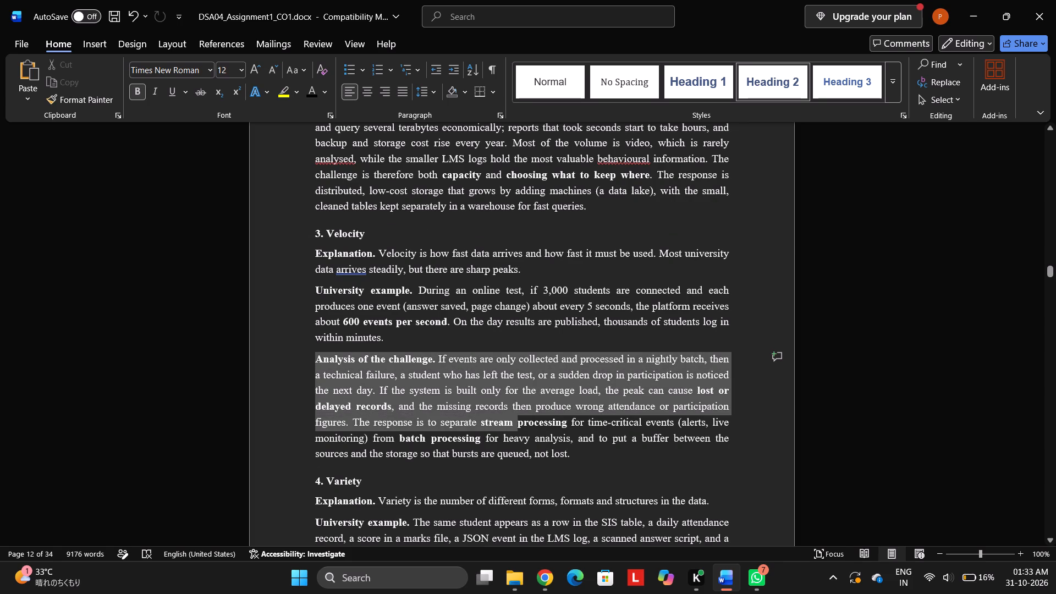
left_click_drag(490, 417, 509, 427)
key("BackSpace")
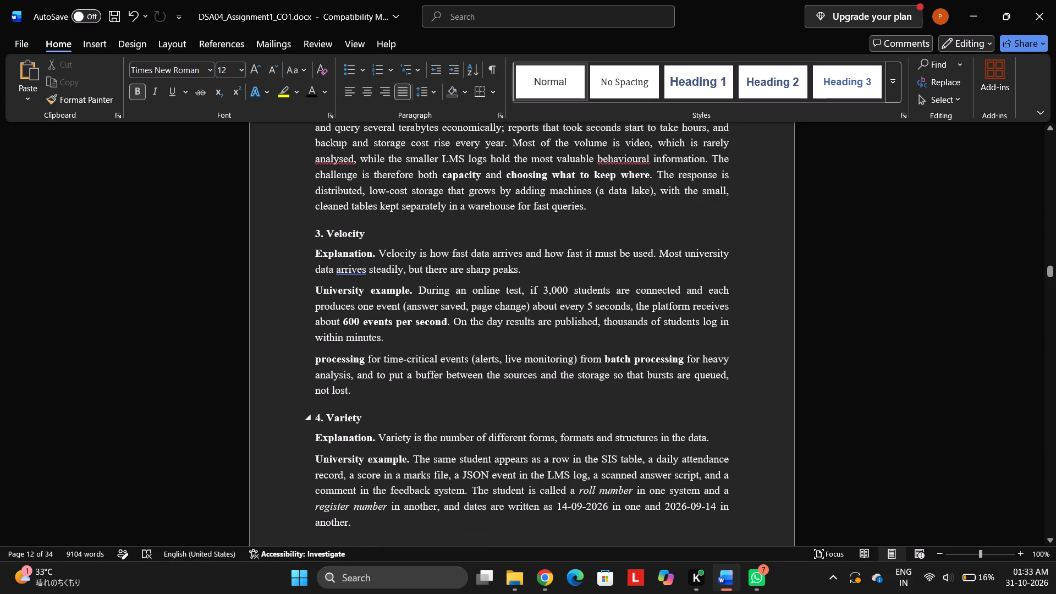
left_click_drag(371, 389, 302, 360)
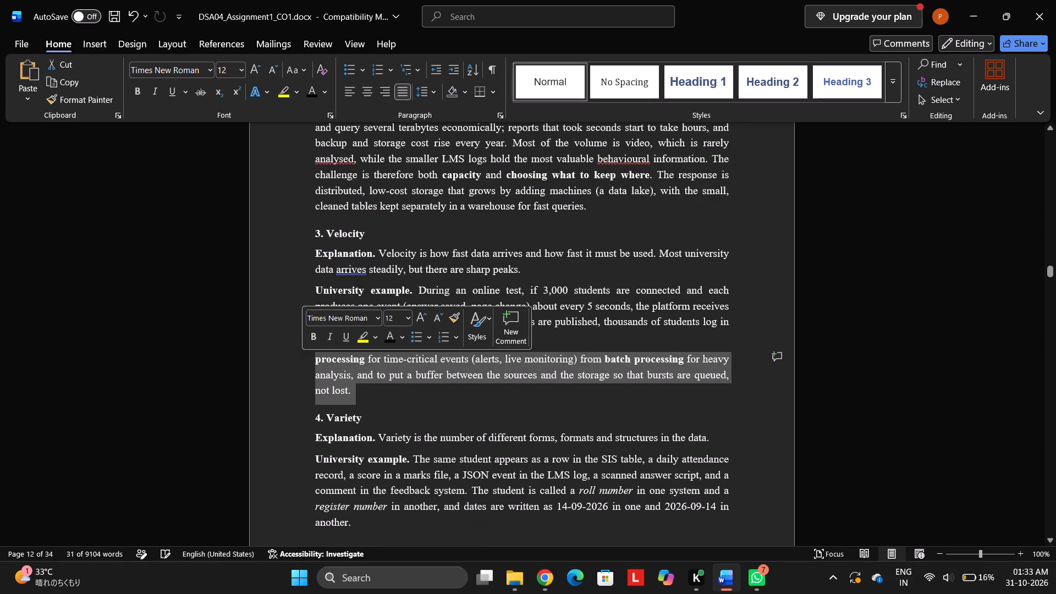
key("BackSpace")
Trim the Volume section's "Analysis of the challenge" paragraph, deleting everything after "backup and storage cost rise every year.".
scroll(302, 360, "up", 1)
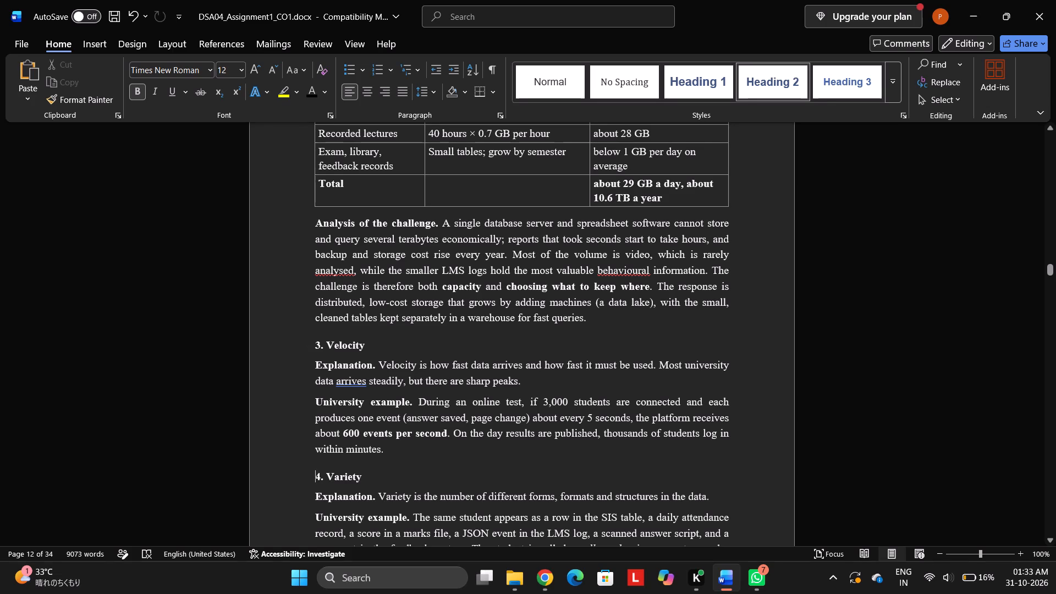
left_click_drag(592, 313, 492, 258)
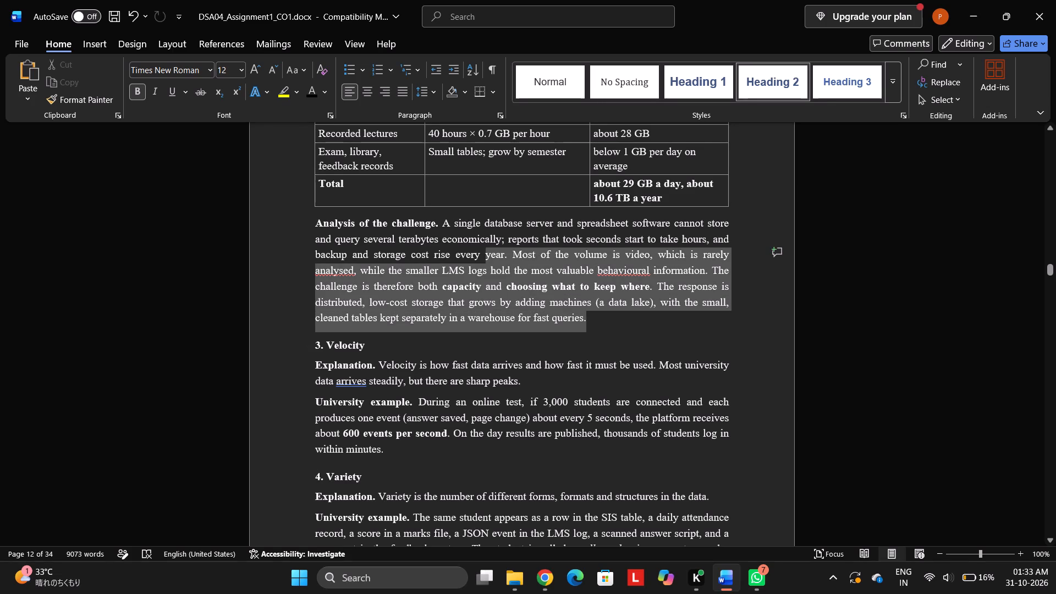
left_click_drag(492, 258, 516, 253)
key("BackSpace")
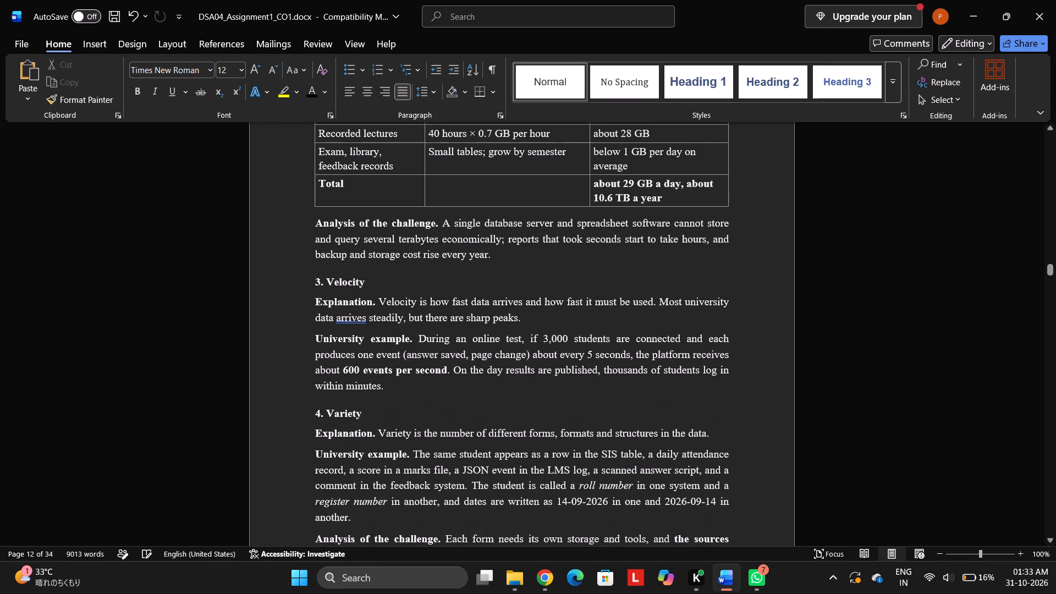
Delete the "Bloom's Level" line and the "Ans:" label above section 1 of Task 4.
scroll(516, 253, "up", 3)
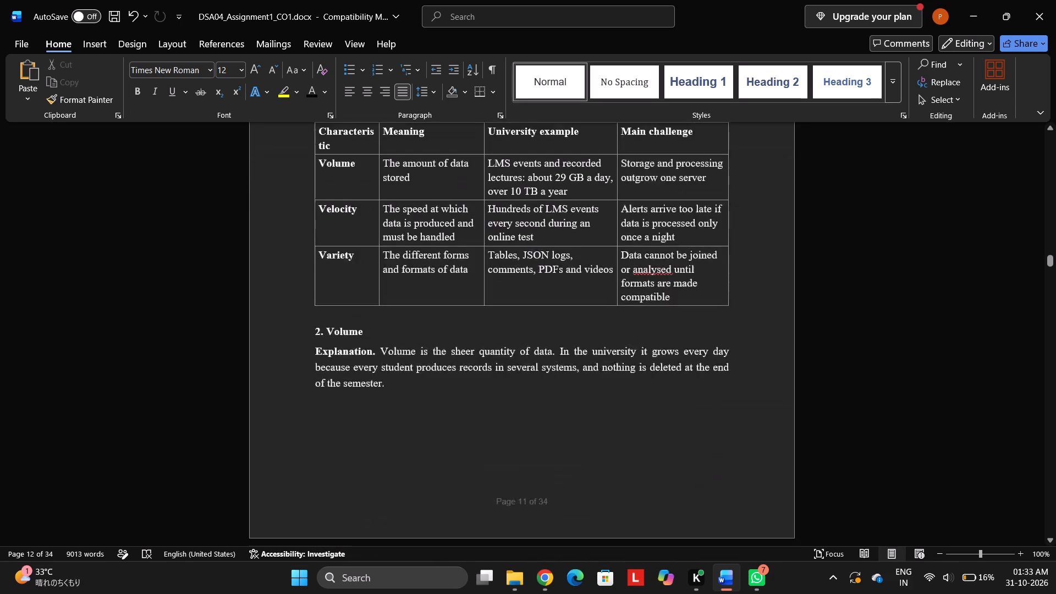
scroll(516, 253, "up", 1)
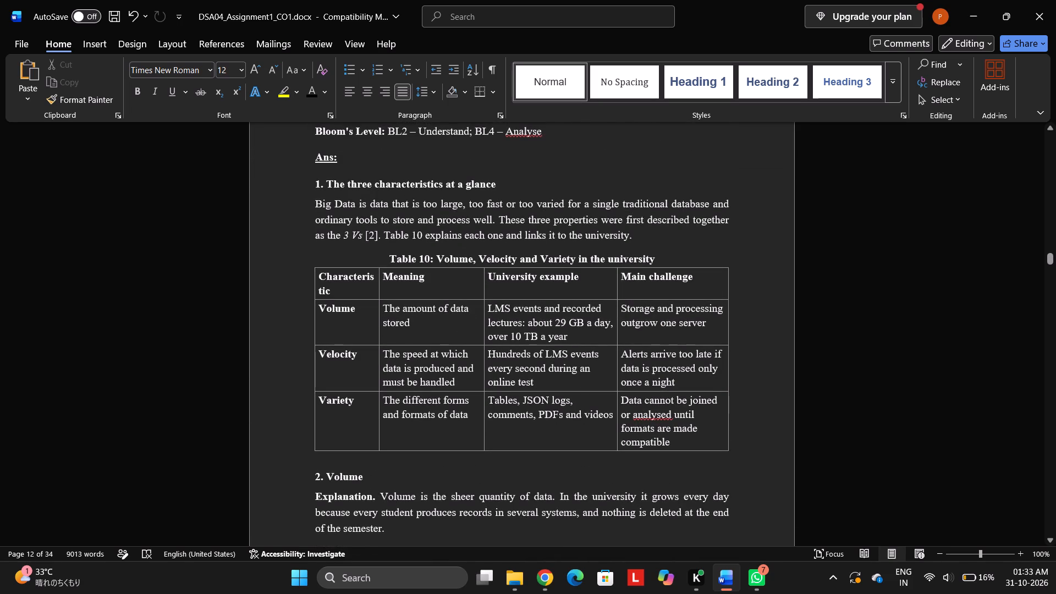
scroll(516, 253, "up", 1)
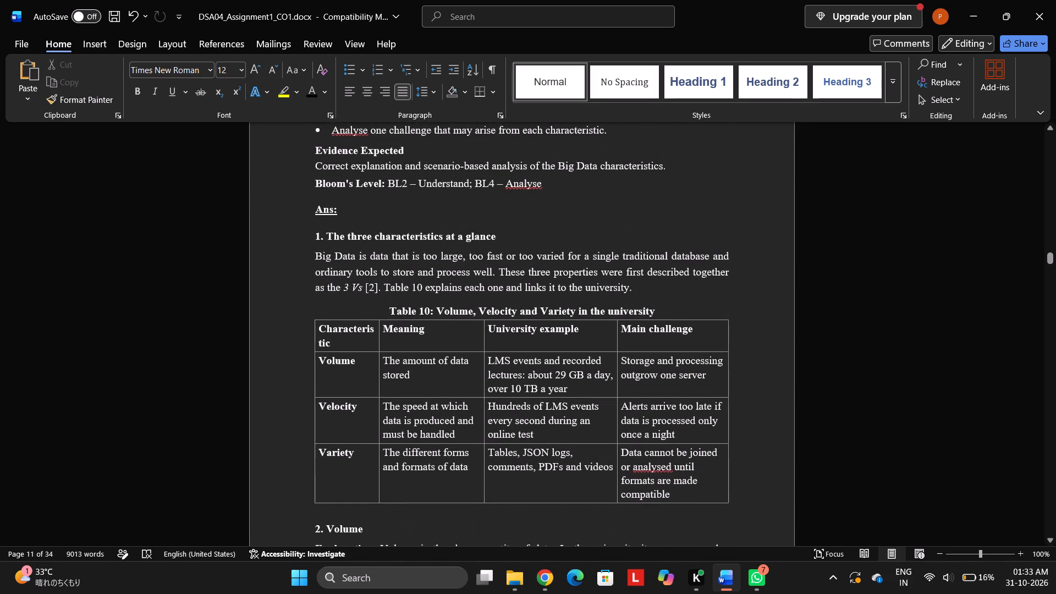
left_click_drag(375, 211, 274, 184)
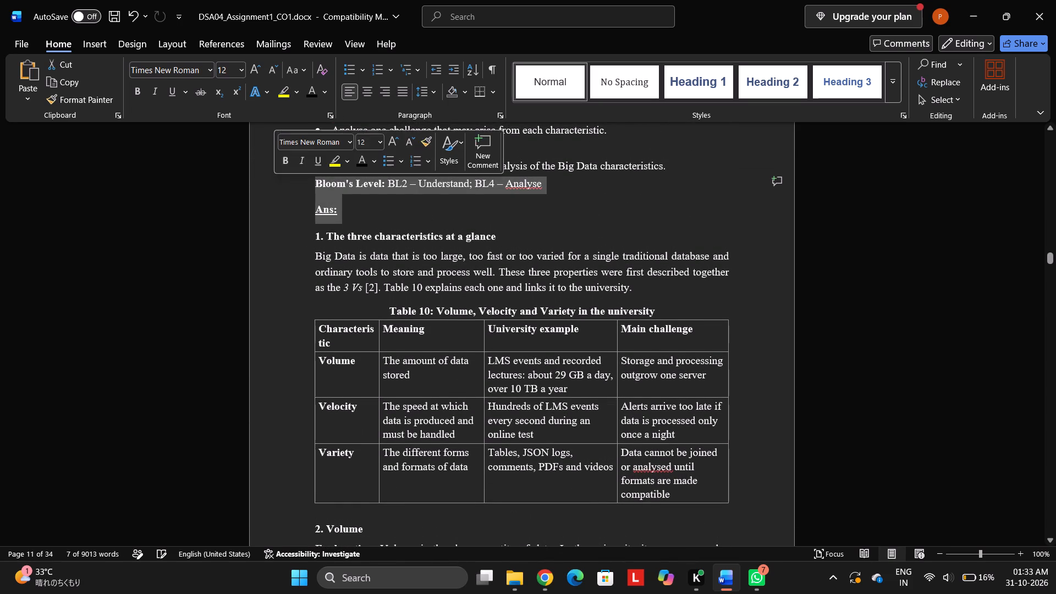
key("BackSpace")
Delete the entire "Where it is stored" and "How it is queried" rows from Table 8 on the three data forms.
scroll(274, 184, "up", 3)
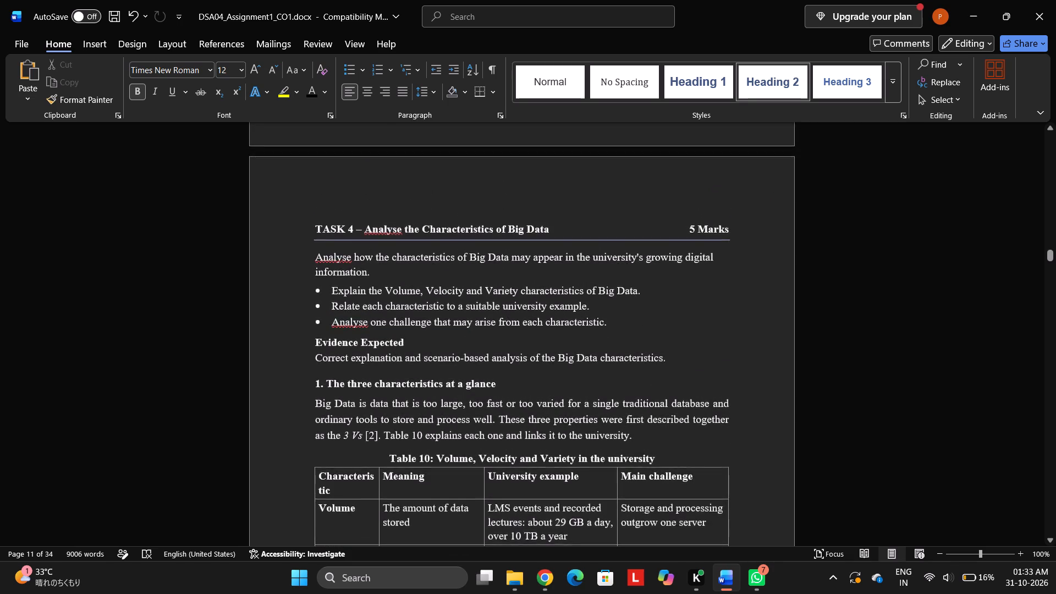
scroll(274, 184, "up", 3)
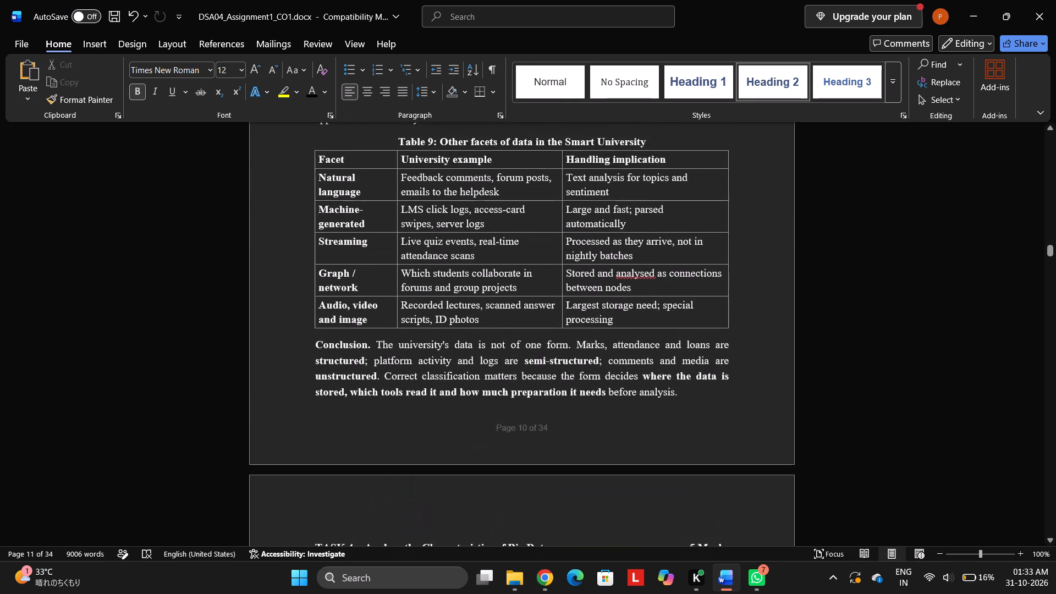
scroll(274, 184, "up", 3)
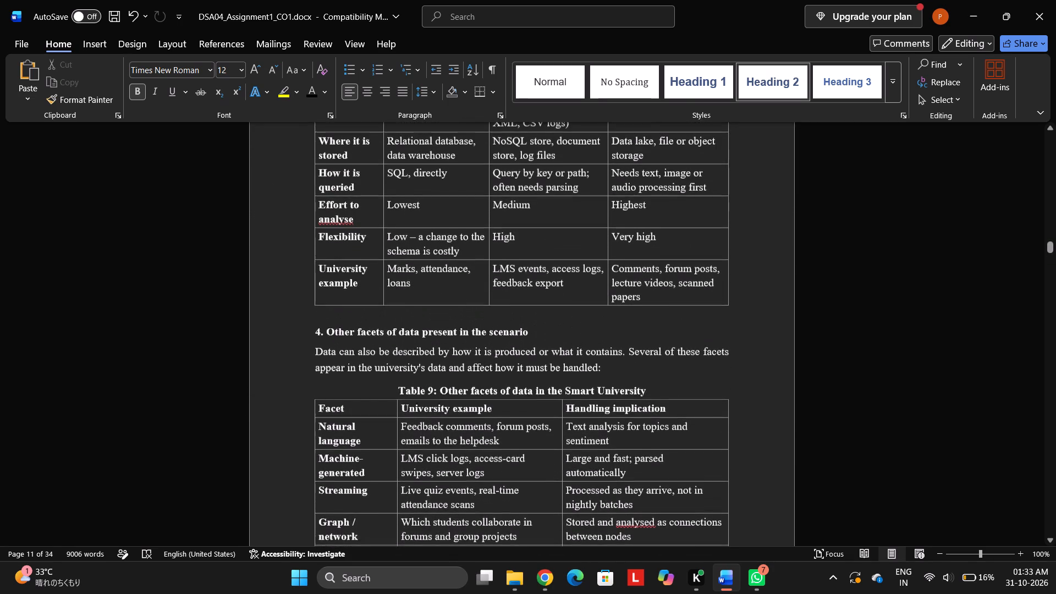
scroll(274, 184, "up", 1)
left_click_drag(335, 206, 659, 230)
key("BackSpace")
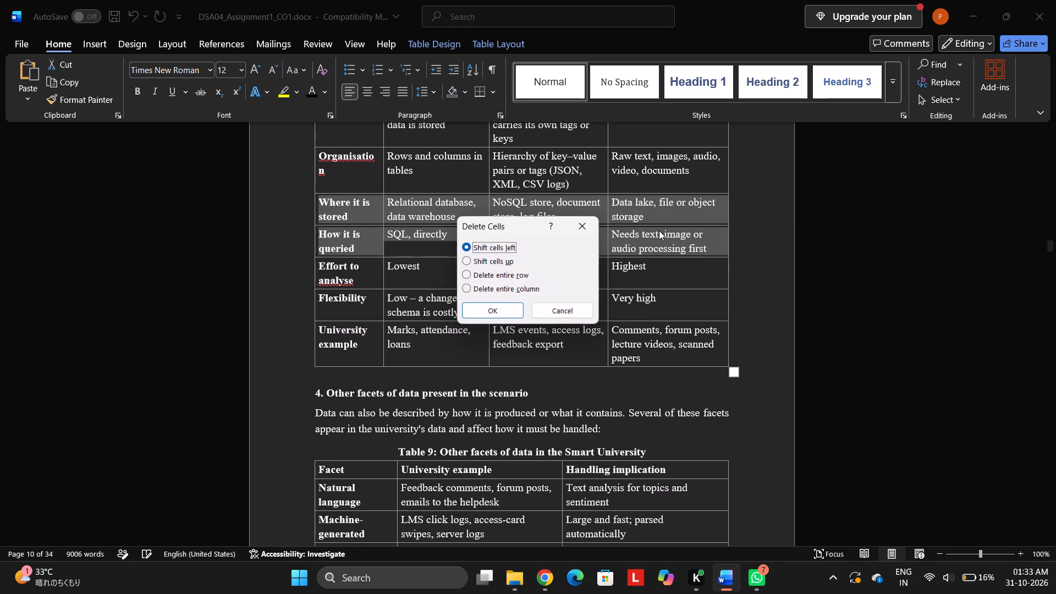
left_click(516, 274)
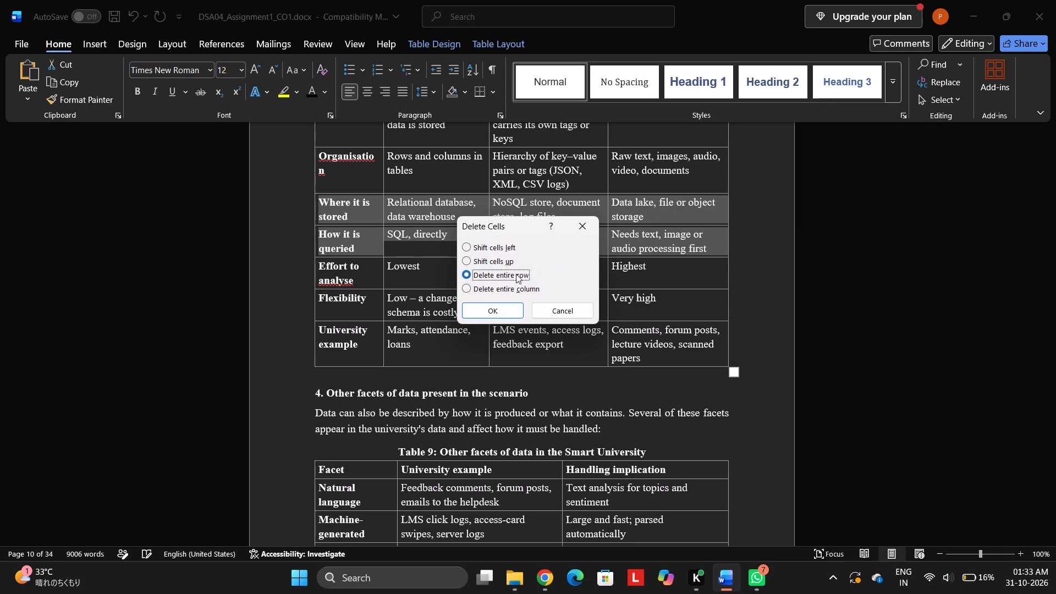
left_click(512, 309)
Collapse the "Unstructured data – a feedback comment" subsection and delete it together with its hidden quote and explanation.
scroll(410, 291, "up", 2)
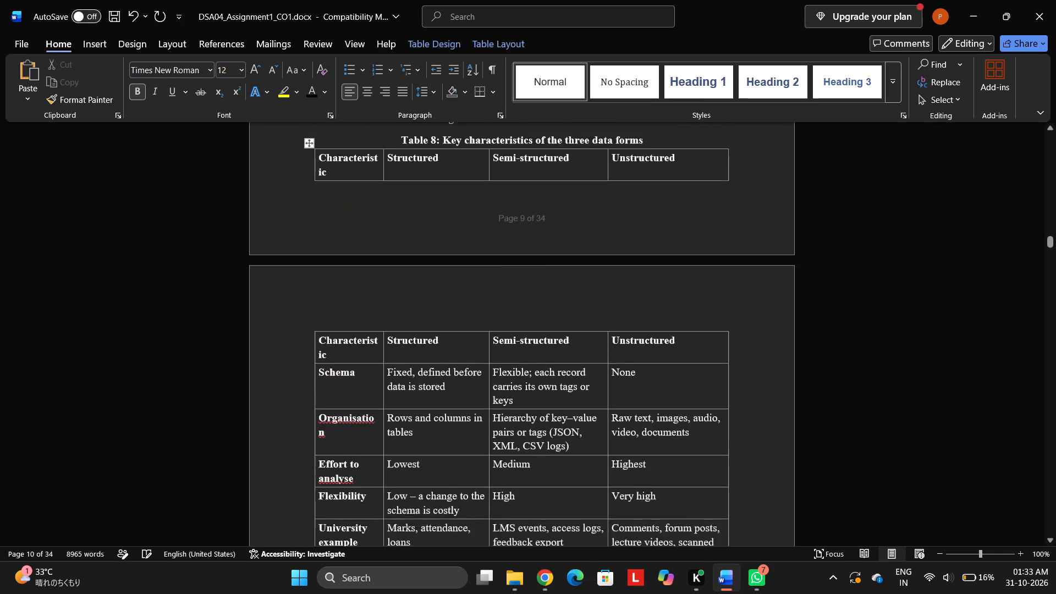
scroll(410, 291, "up", 2)
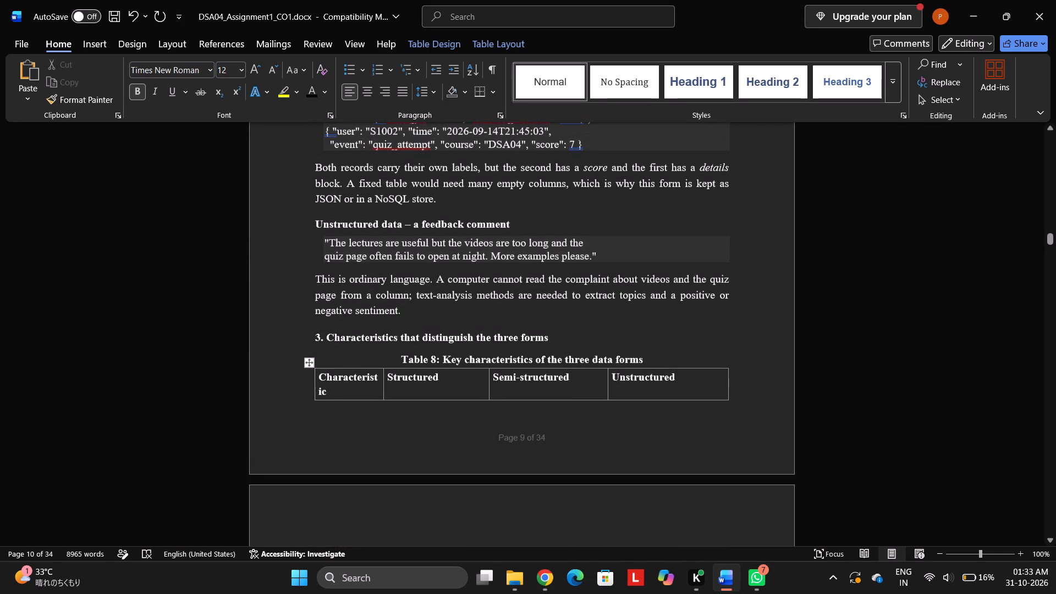
left_click(311, 223)
left_click_drag(315, 225, 441, 233)
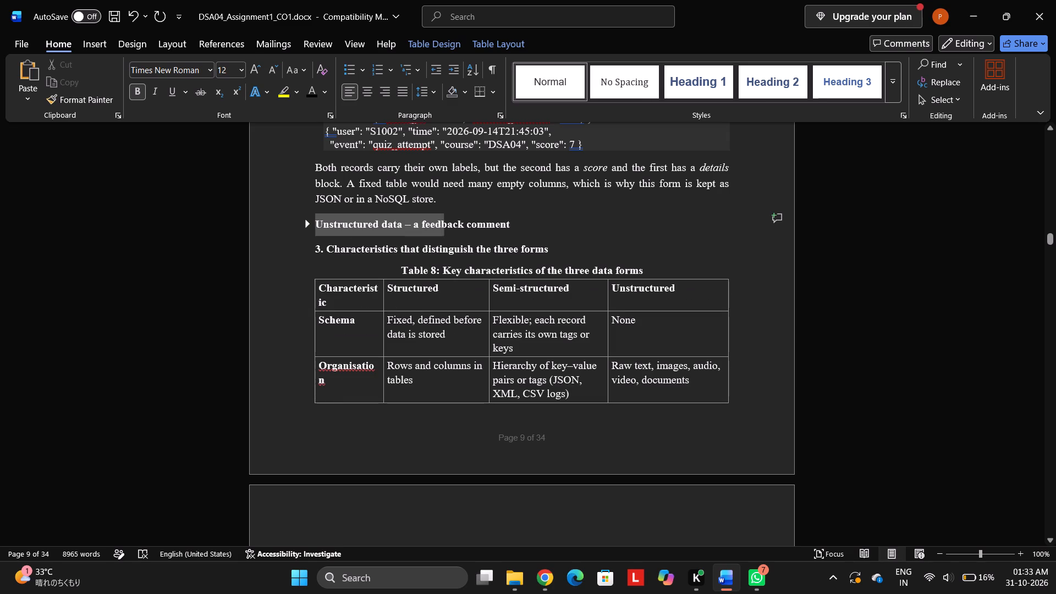
left_click_drag(441, 233, 514, 228)
key("BackSpace")
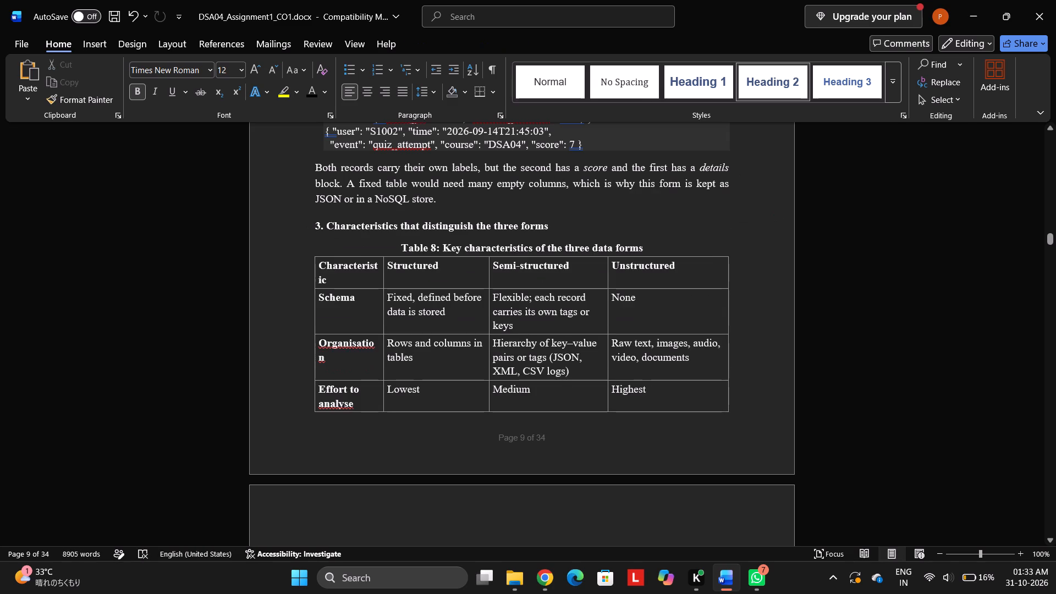
left_click(310, 224)
left_click(310, 224)
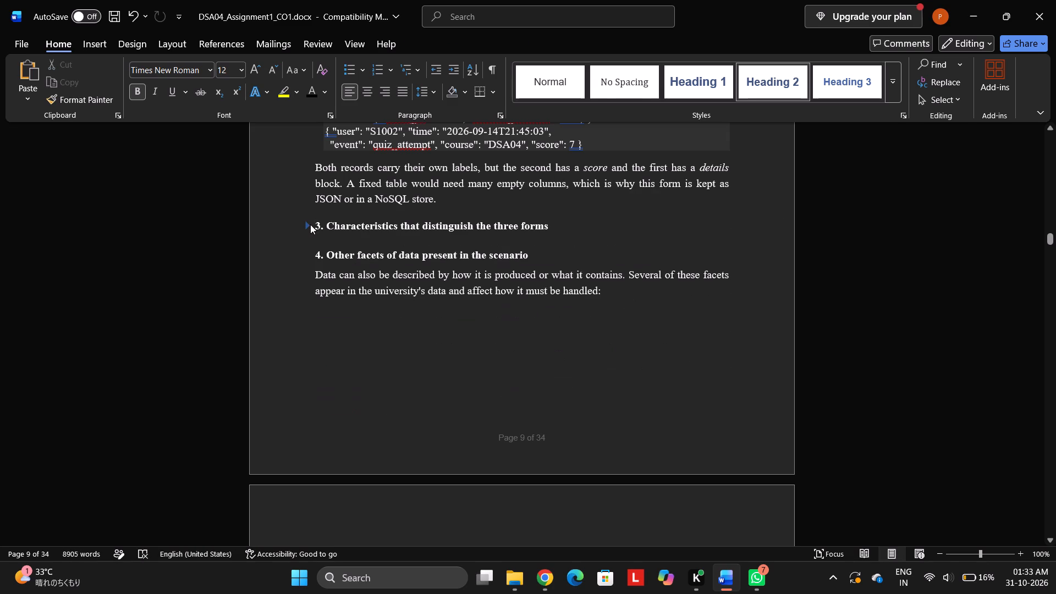
Delete the "Evidence Expected" heading, its text and the "Ans:" label above section 1 of Task 3.
scroll(266, 228, "up", 3)
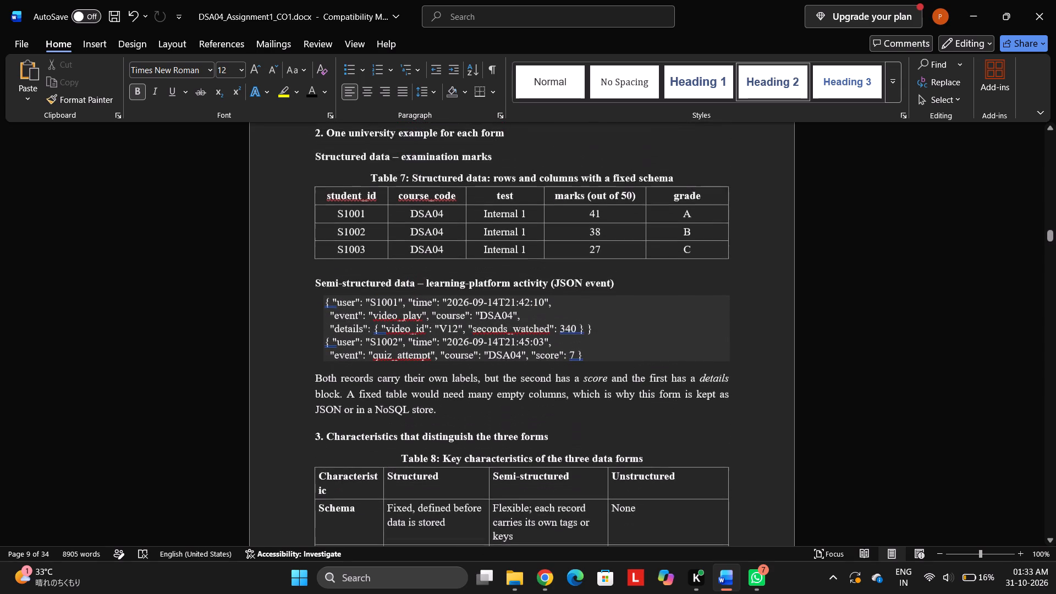
scroll(304, 298, "up", 4)
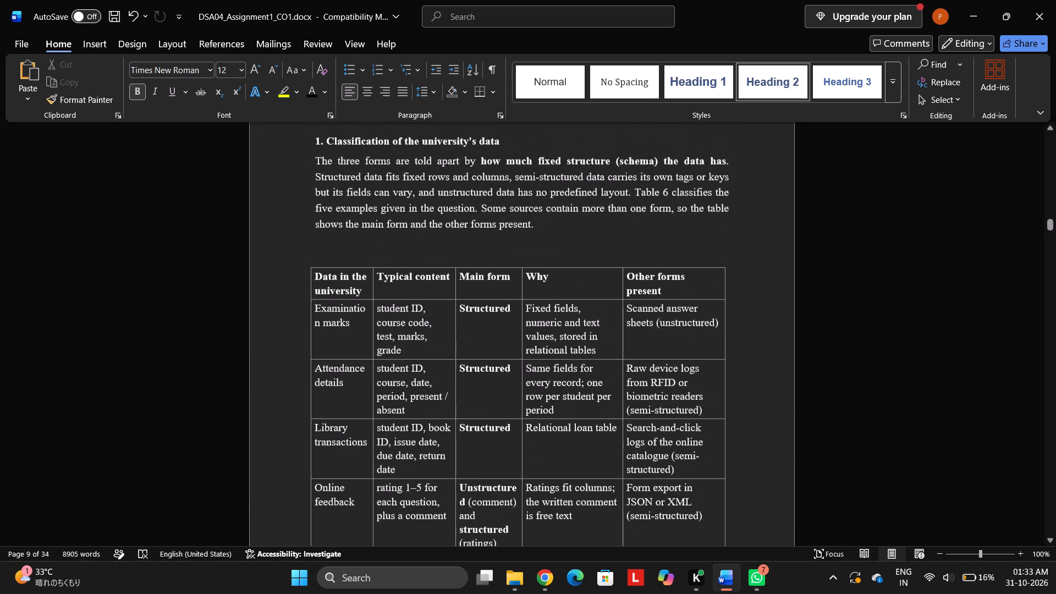
scroll(304, 298, "up", 2)
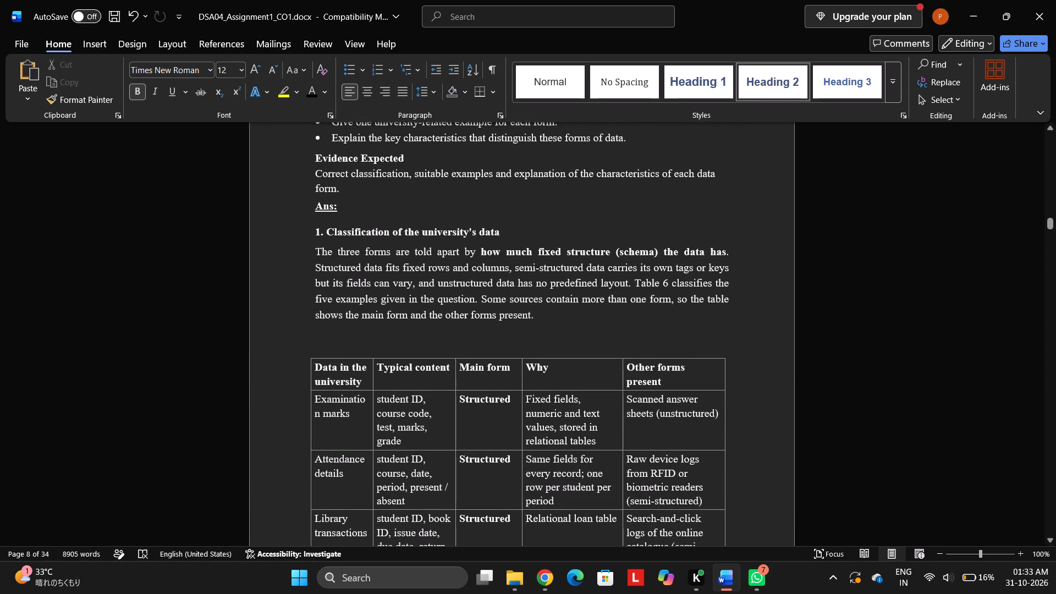
left_click_drag(362, 206, 312, 180)
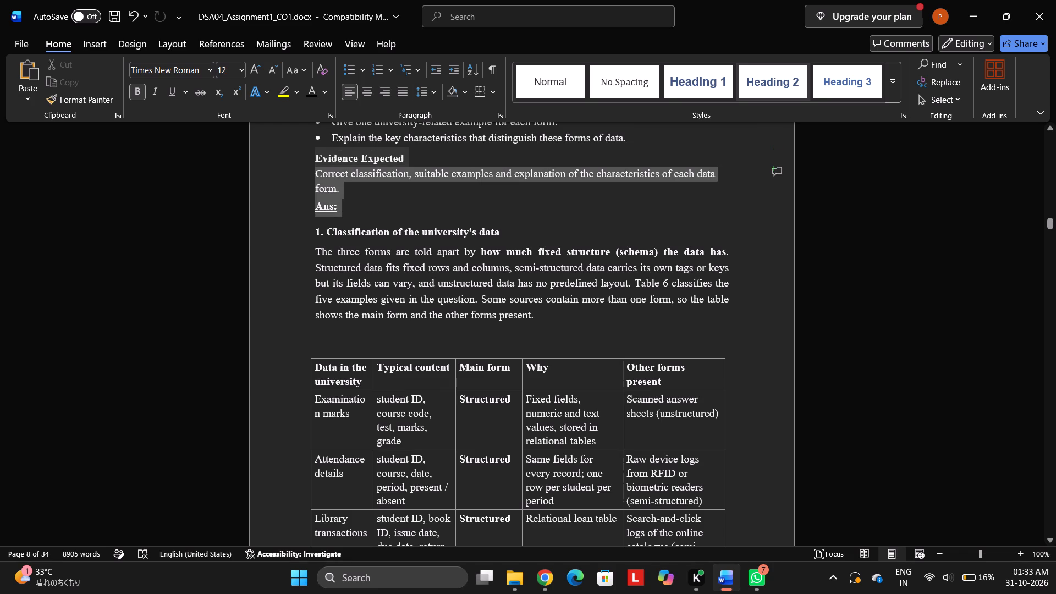
left_click_drag(312, 180, 304, 163)
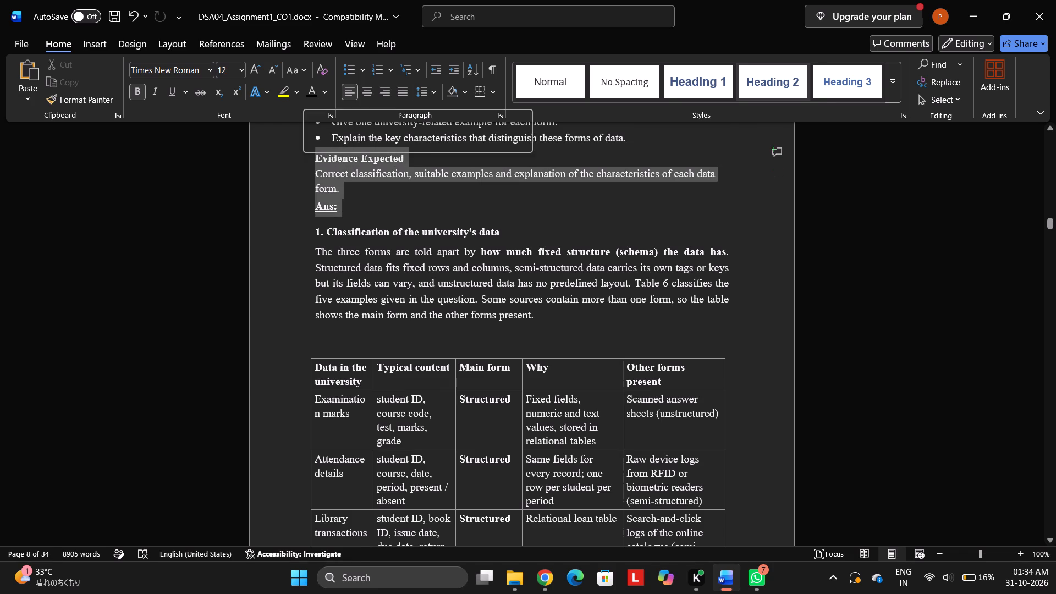
key("BackSpace")
Delete the "Bloom's Level" line and the "Ans:" label above section 1 of Task 2.
scroll(304, 163, "up", 1)
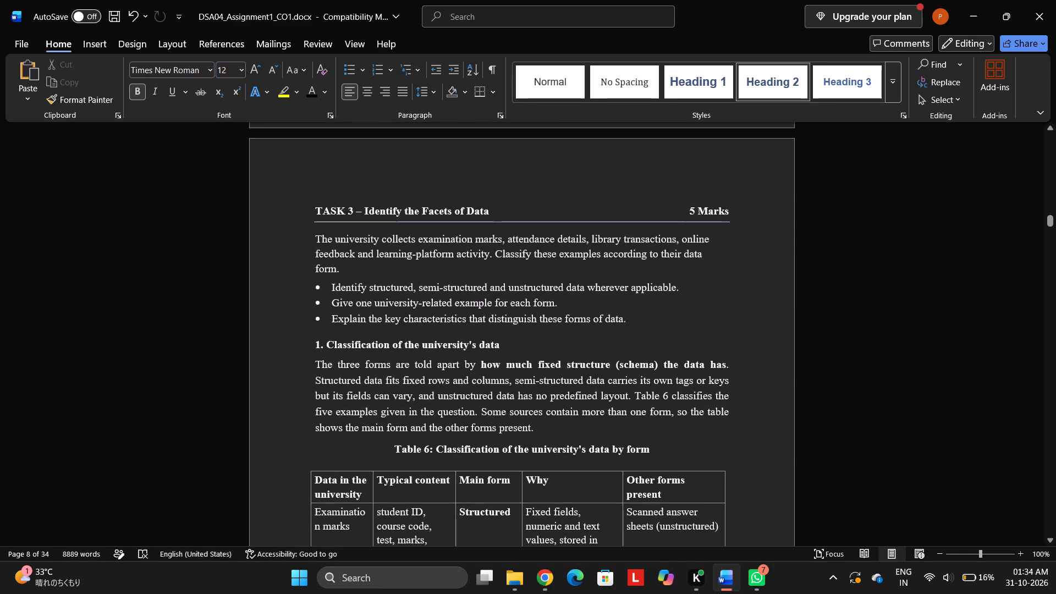
scroll(304, 163, "up", 5)
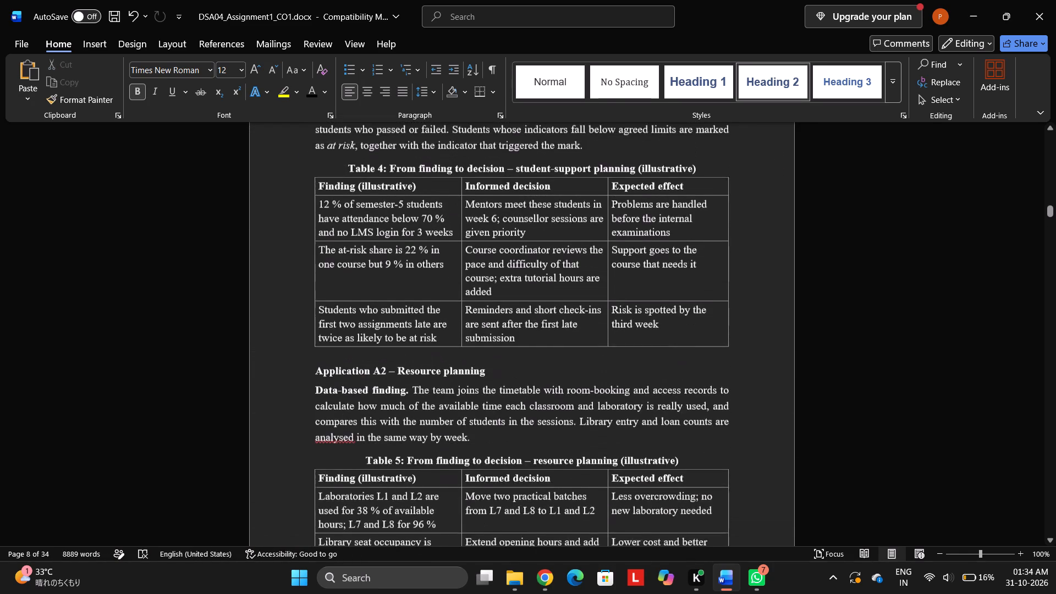
scroll(304, 163, "up", 4)
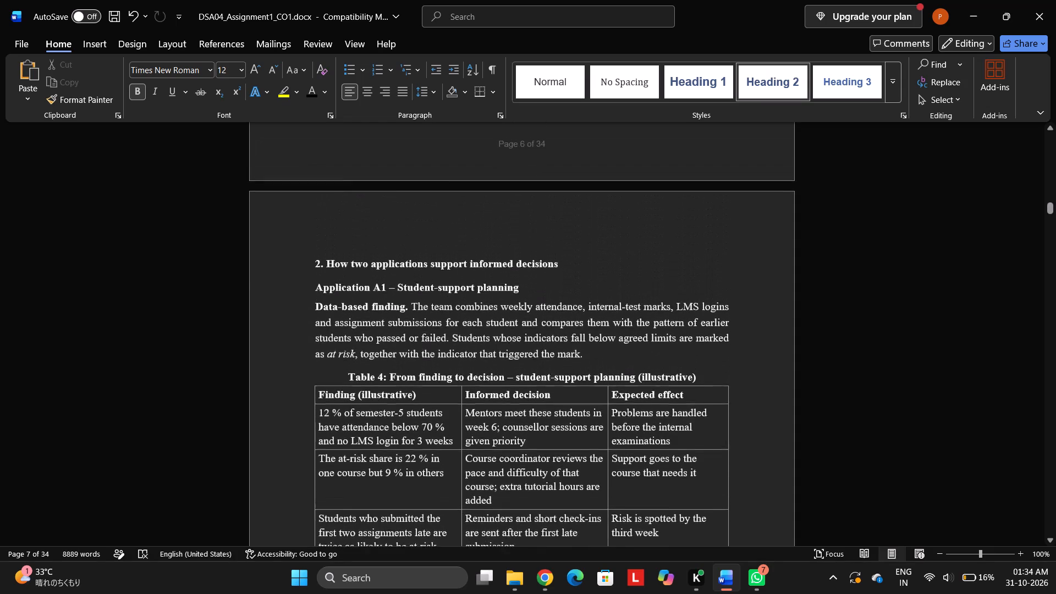
scroll(304, 163, "up", 3)
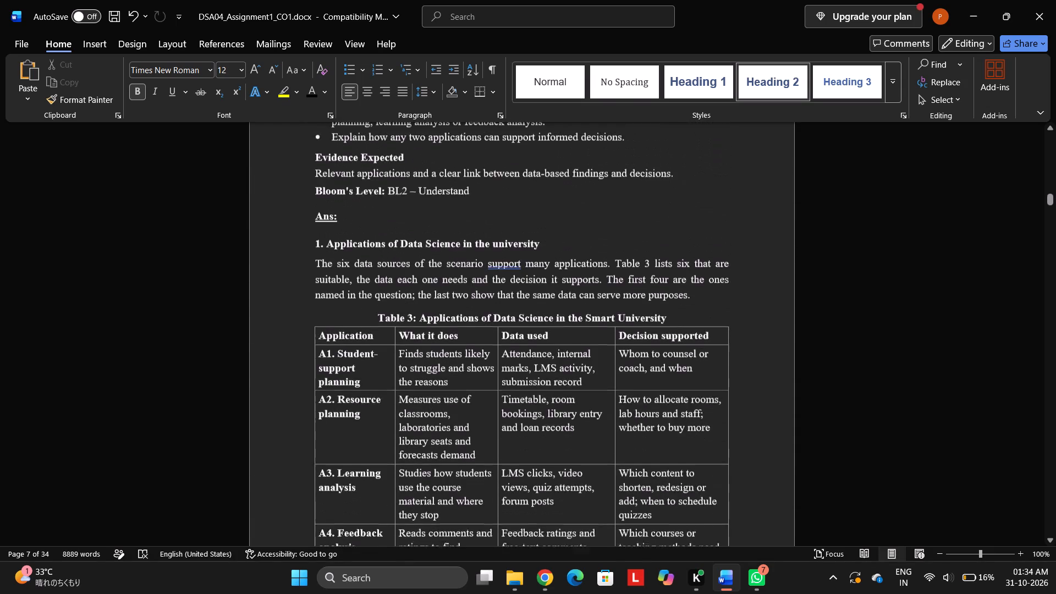
scroll(304, 163, "up", 2)
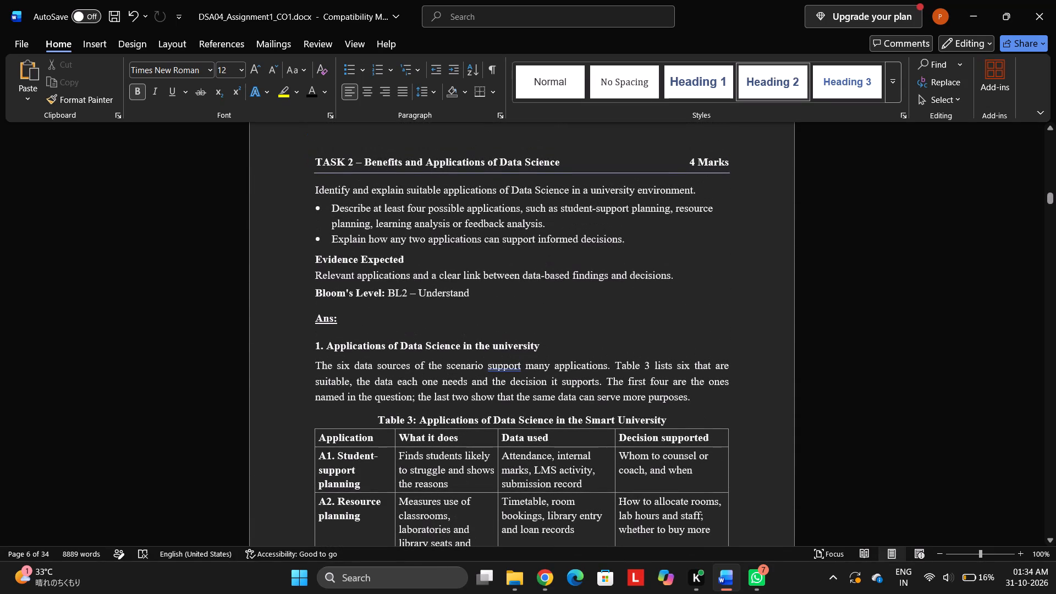
left_click_drag(365, 322, 288, 281)
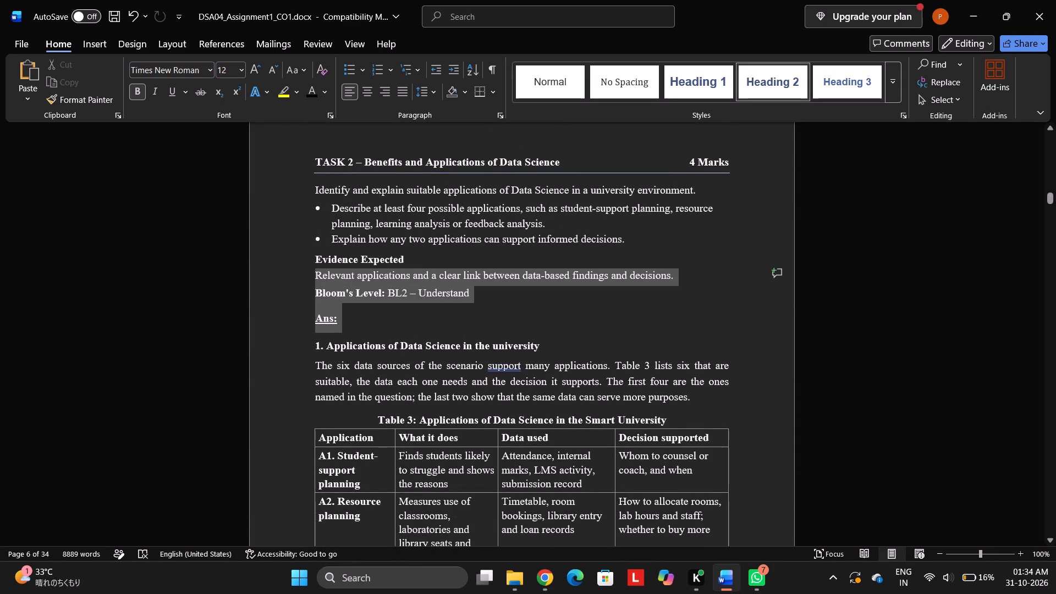
left_click_drag(288, 281, 291, 294)
key("BackSpace")
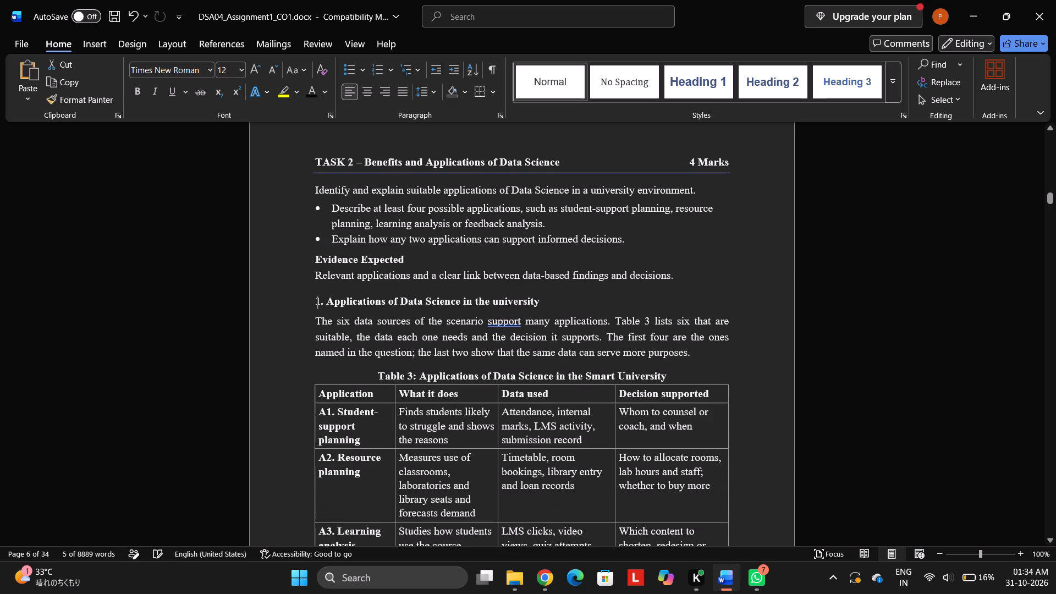
Delete the whole "Conclusion of Task 1" paragraph before Task 2.
scroll(291, 294, "up", 3)
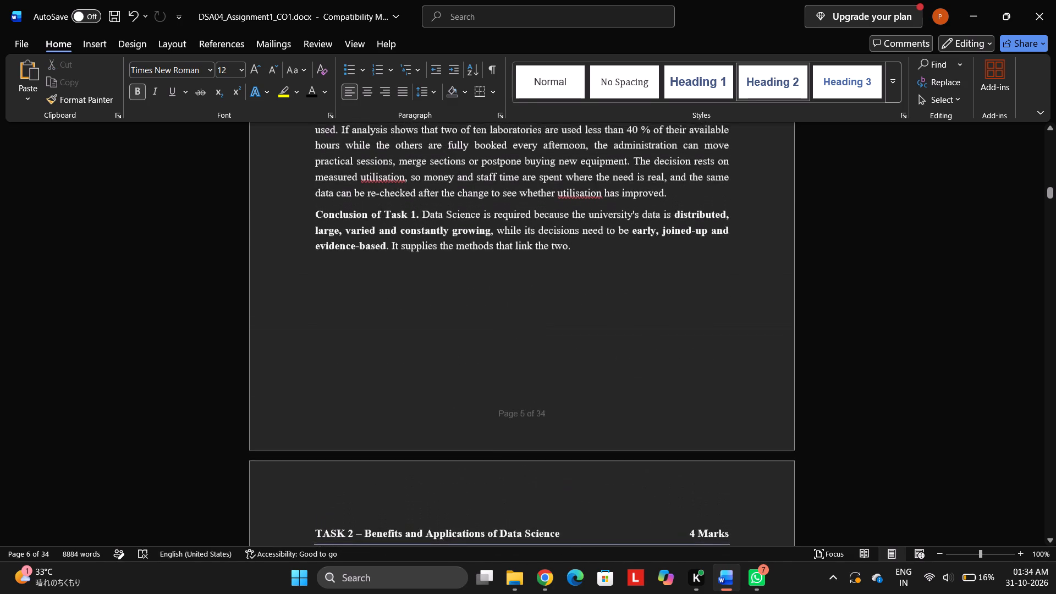
scroll(291, 294, "up", 2)
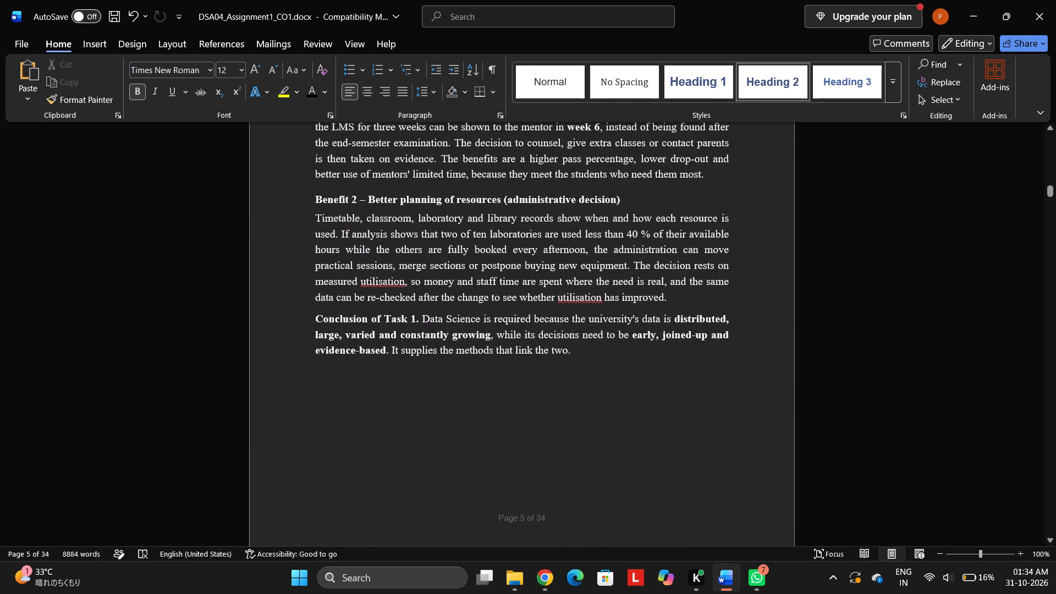
left_click_drag(586, 352, 522, 356)
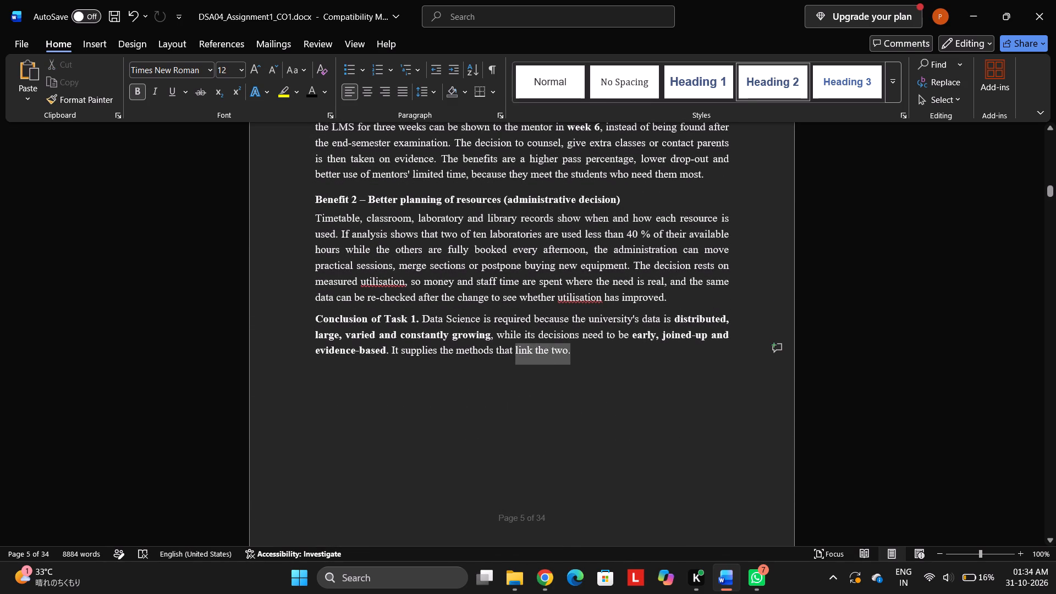
left_click_drag(522, 356, 310, 314)
key("BackSpace")
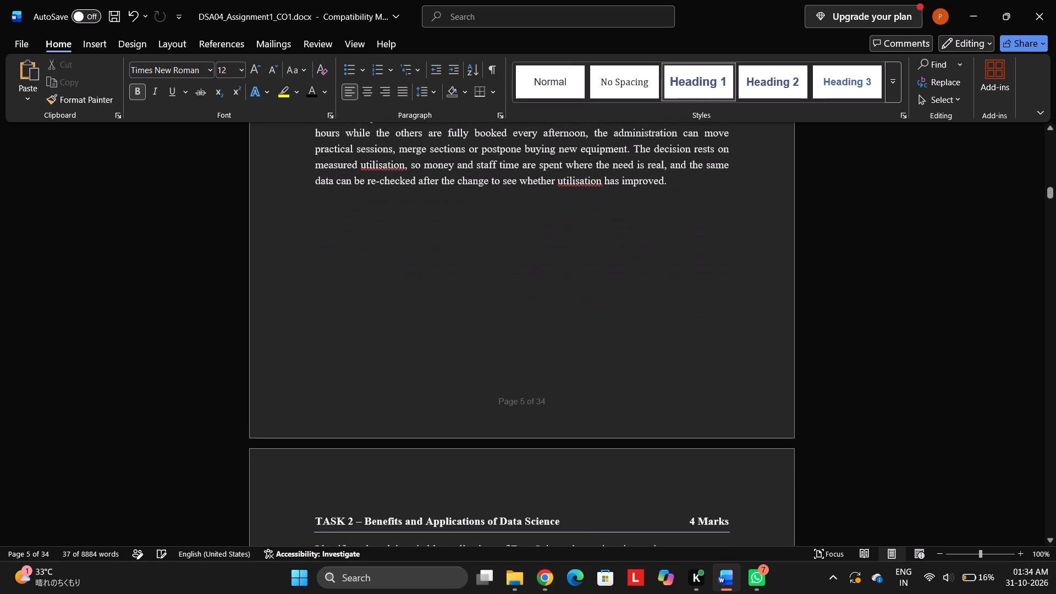
Delete the "Benefit 2 – Better planning of resources" heading and its paragraph from Task 1.
scroll(310, 314, "up", 1)
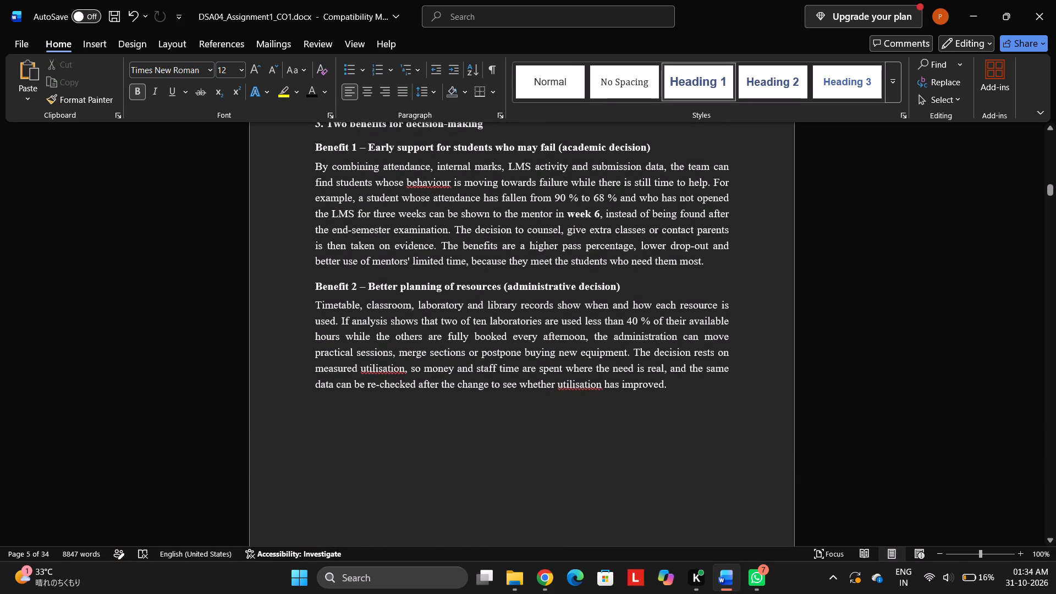
left_click_drag(678, 389, 302, 274)
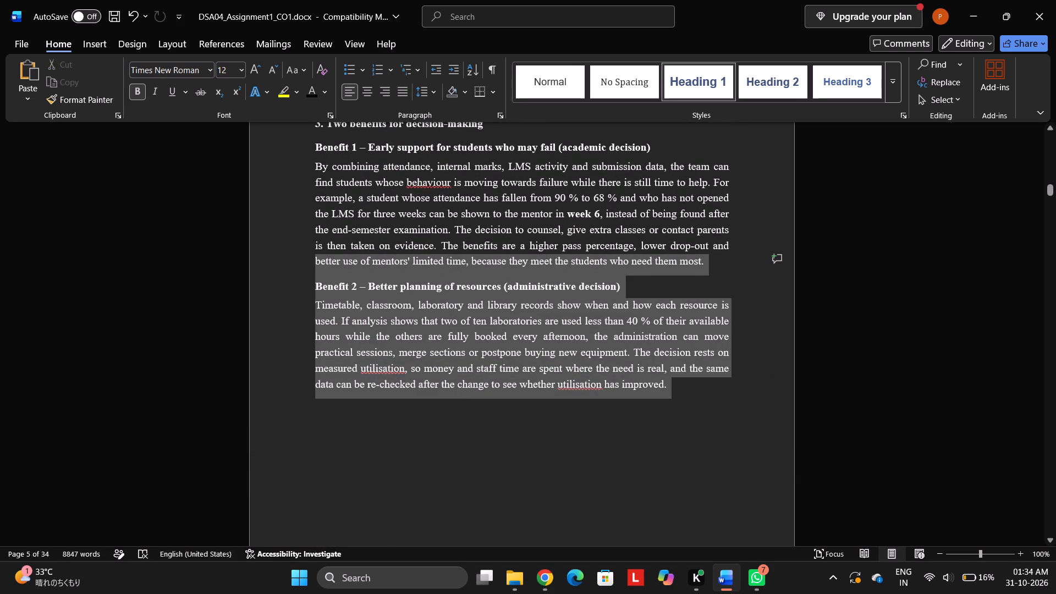
left_click_drag(302, 274, 299, 282)
key("BackSpace")
Reduce the height of Figure 1 in Task 1 so that Table 2 fits on the same page below section 2's introduction.
scroll(299, 282, "up", 2)
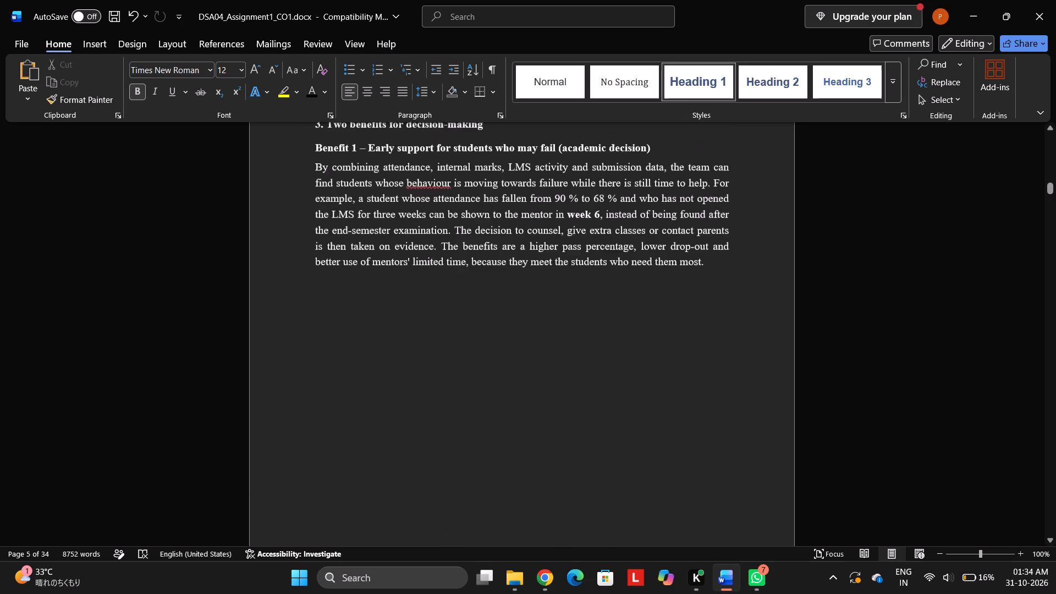
scroll(299, 282, "up", 3)
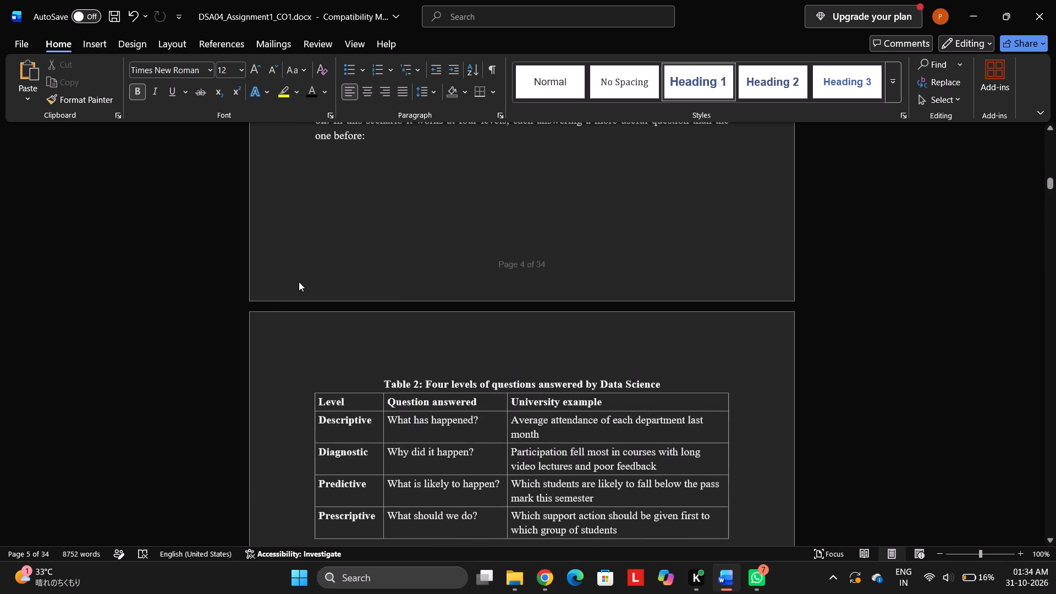
scroll(299, 282, "up", 2)
left_click(437, 293)
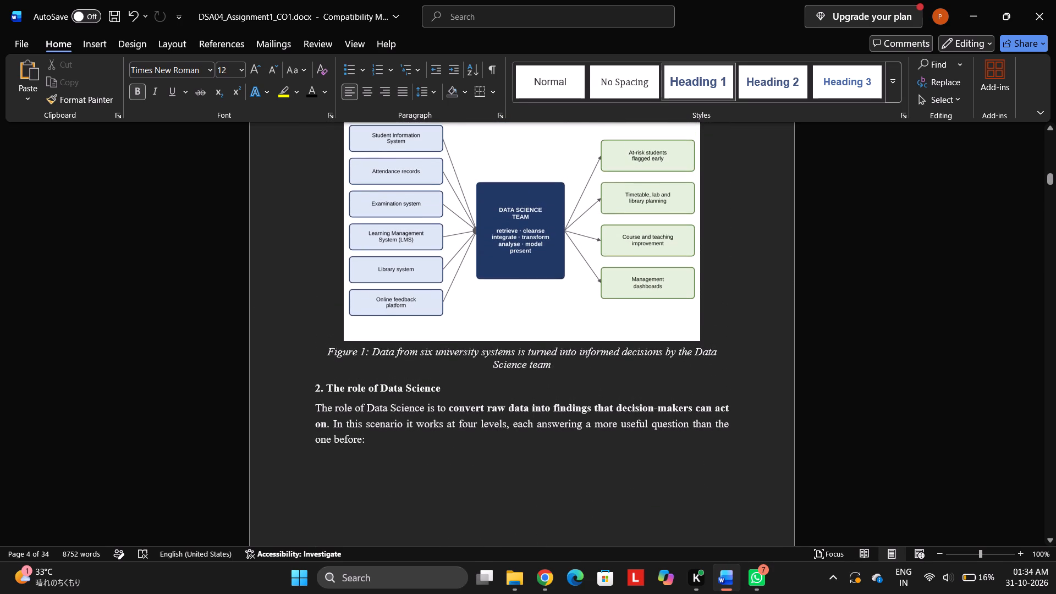
left_click_drag(524, 344, 511, 248)
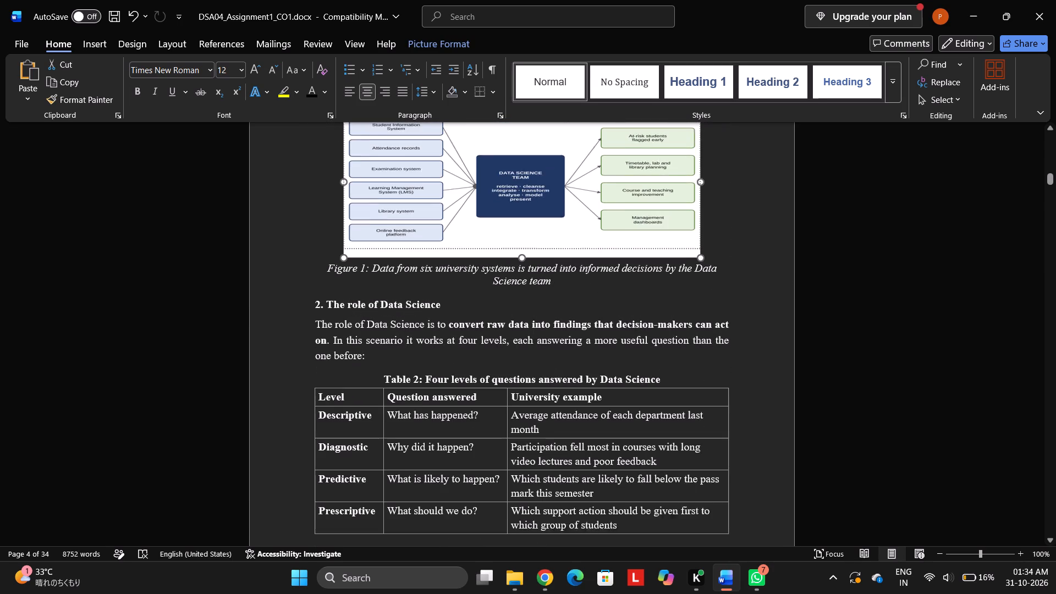
left_click_drag(511, 248, 507, 226)
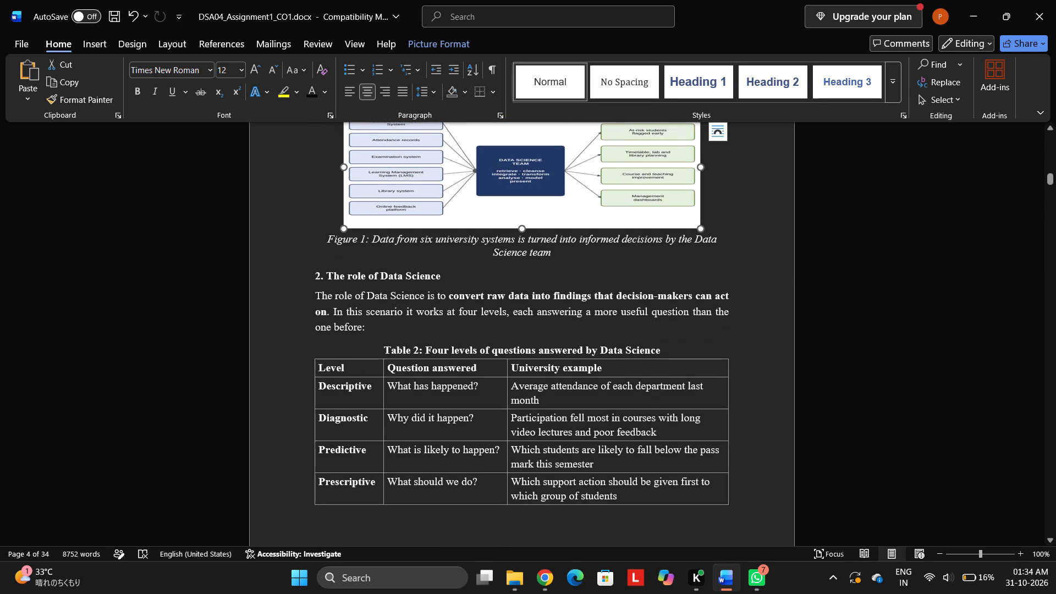
left_click_drag(523, 228, 522, 209)
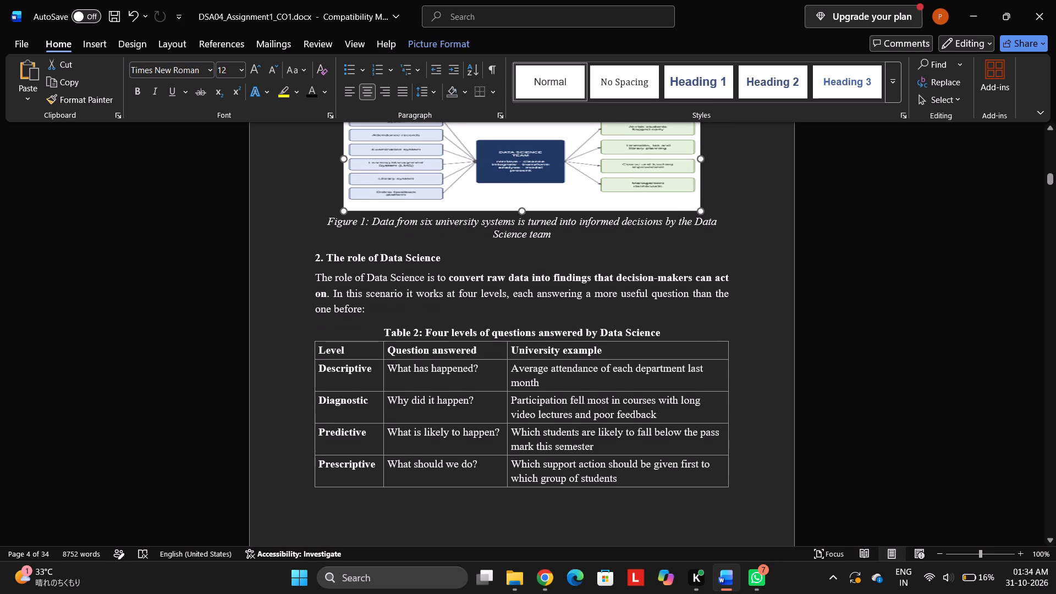
left_click_drag(522, 209, 522, 205)
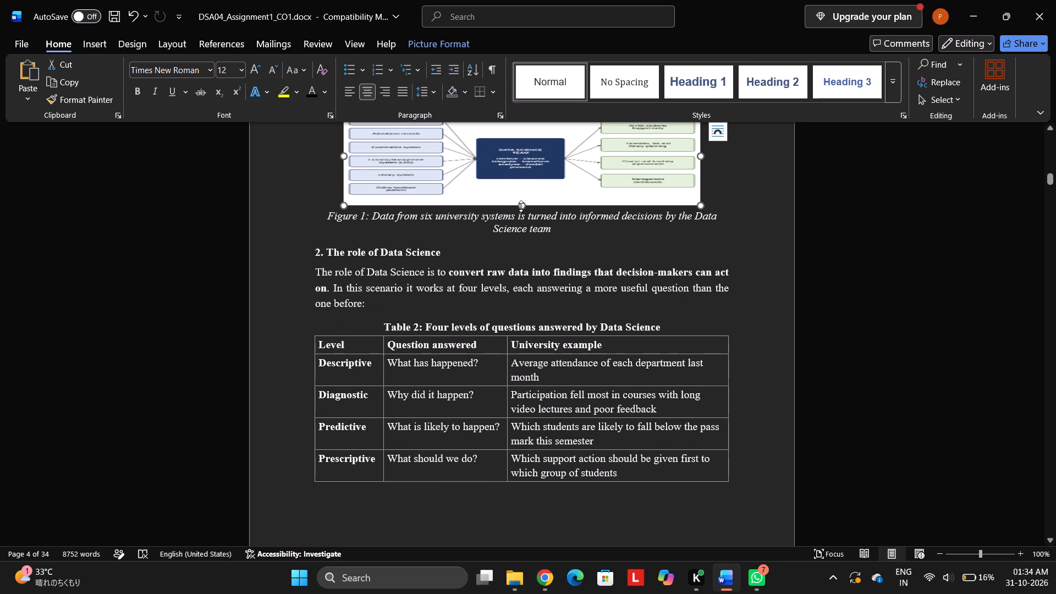
left_click_drag(525, 206, 529, 237)
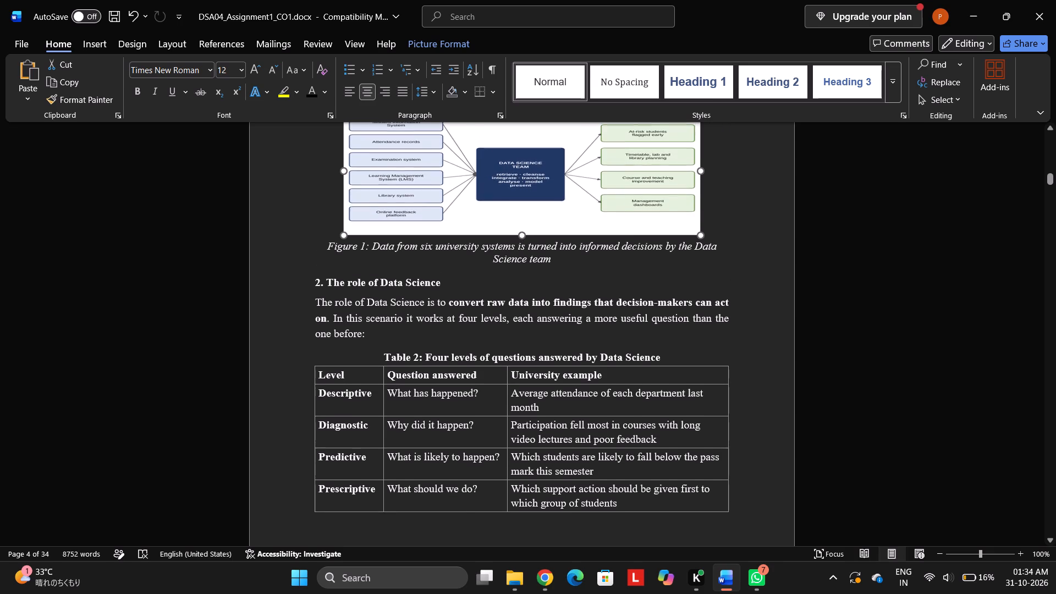
left_click_drag(529, 237, 528, 265)
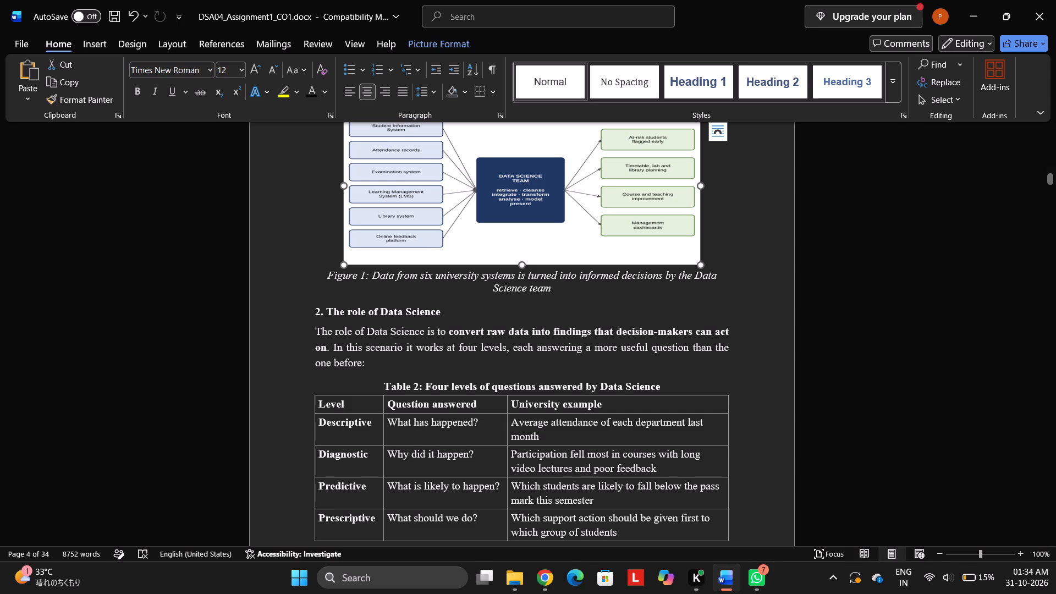
scroll(475, 269, "down", 2)
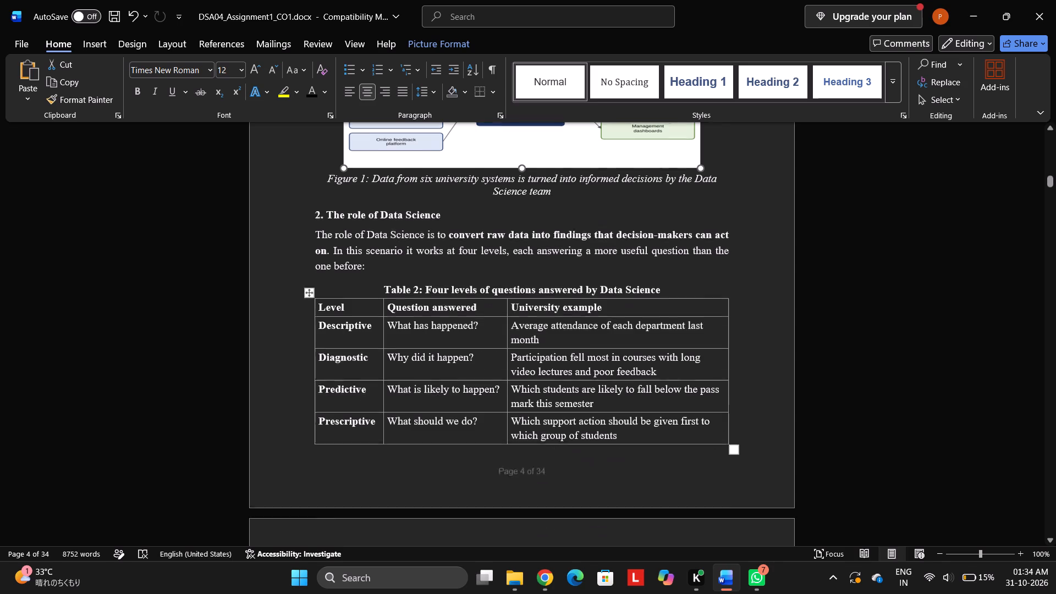
scroll(475, 269, "down", 3)
Delete the "Bloom's Level" line and the "Ans:" label above section 1 of Task 1.
scroll(475, 269, "up", 7)
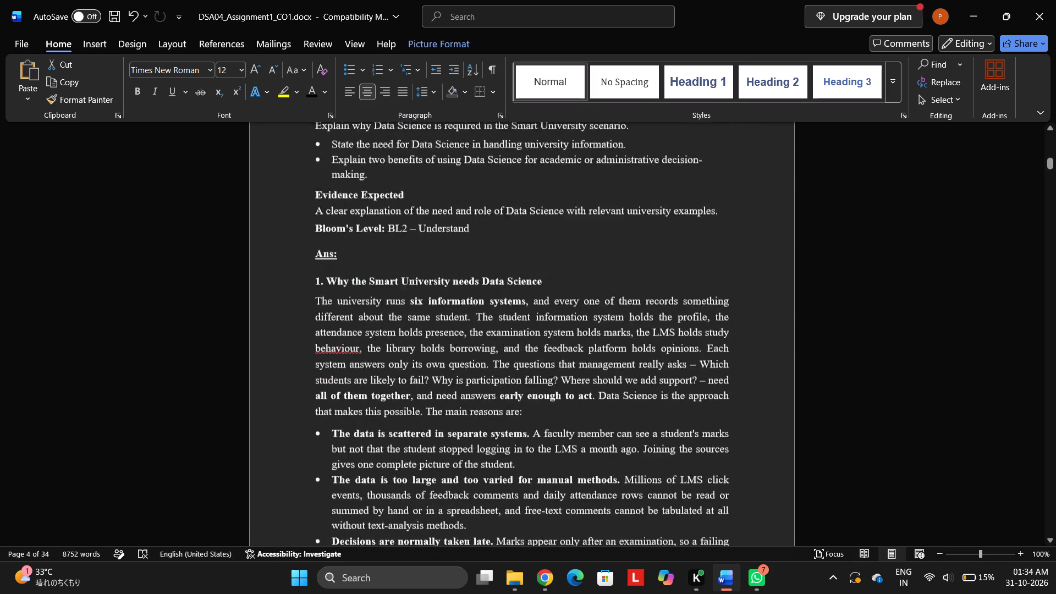
scroll(475, 269, "up", 1)
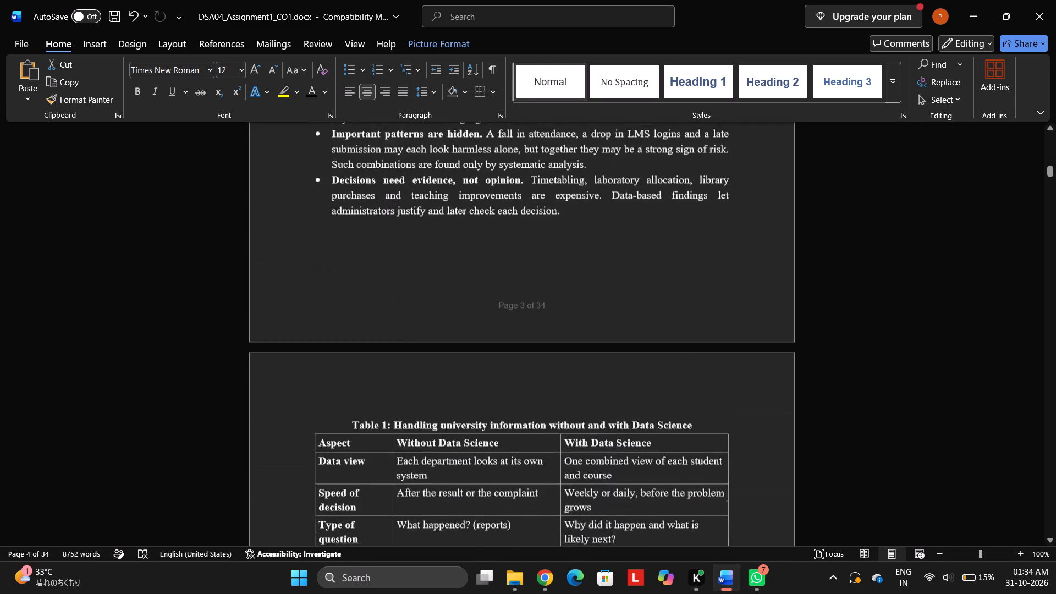
scroll(475, 269, "up", 1)
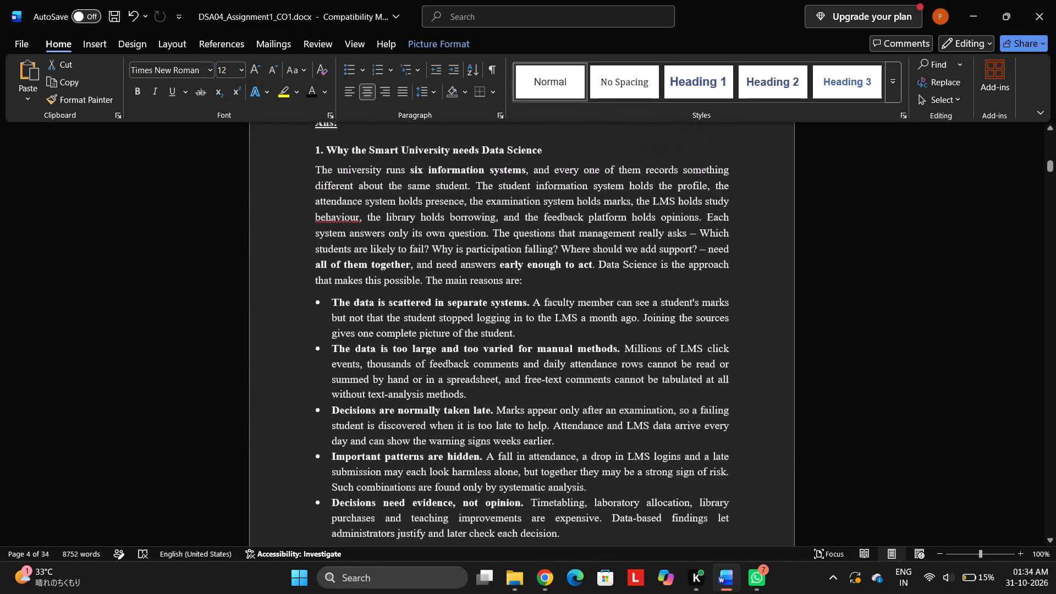
scroll(475, 269, "up", 1)
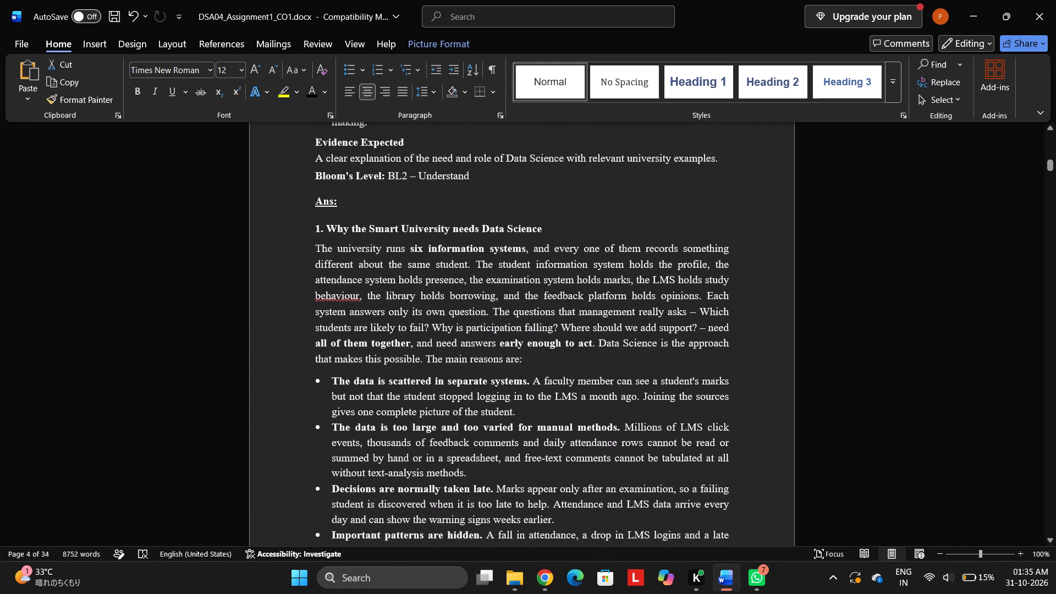
left_click_drag(354, 209, 290, 177)
key("BackSpace")
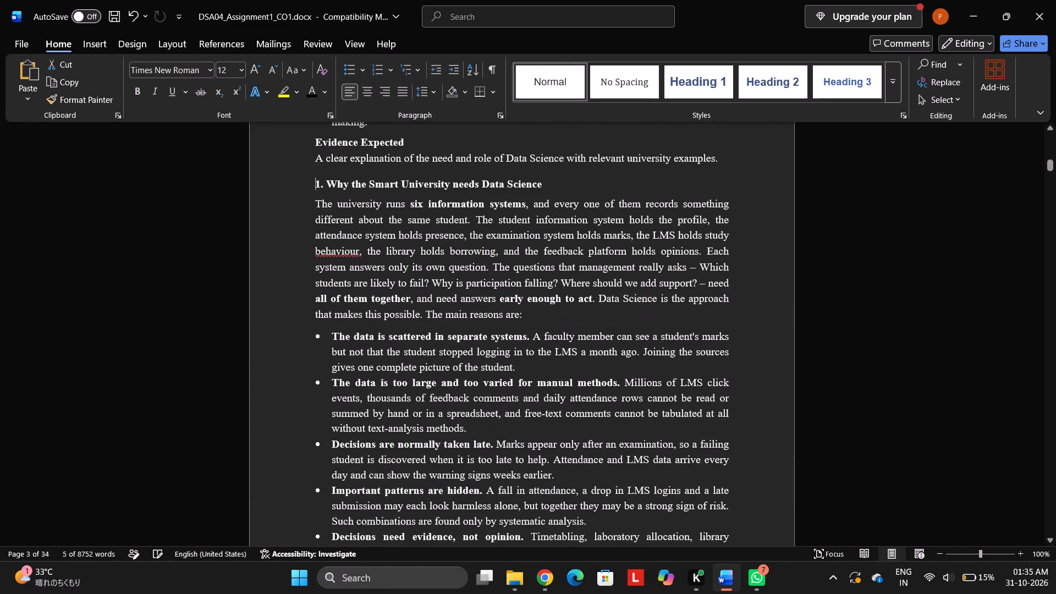
Review the document from the cover page through Task 4 for remaining page gaps and layout problems.
scroll(290, 177, "up", 5)
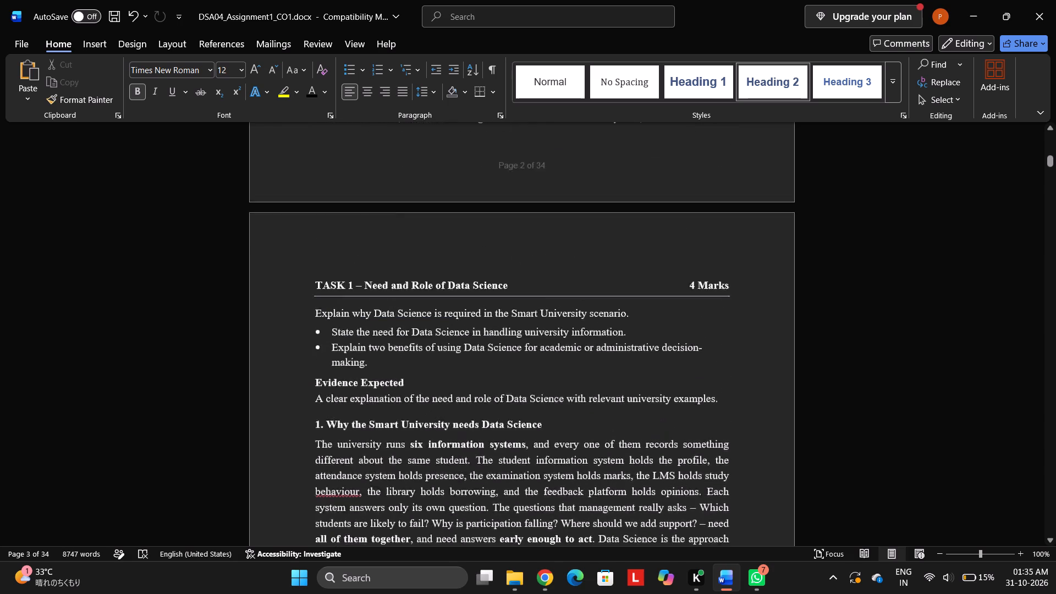
scroll(290, 177, "up", 3)
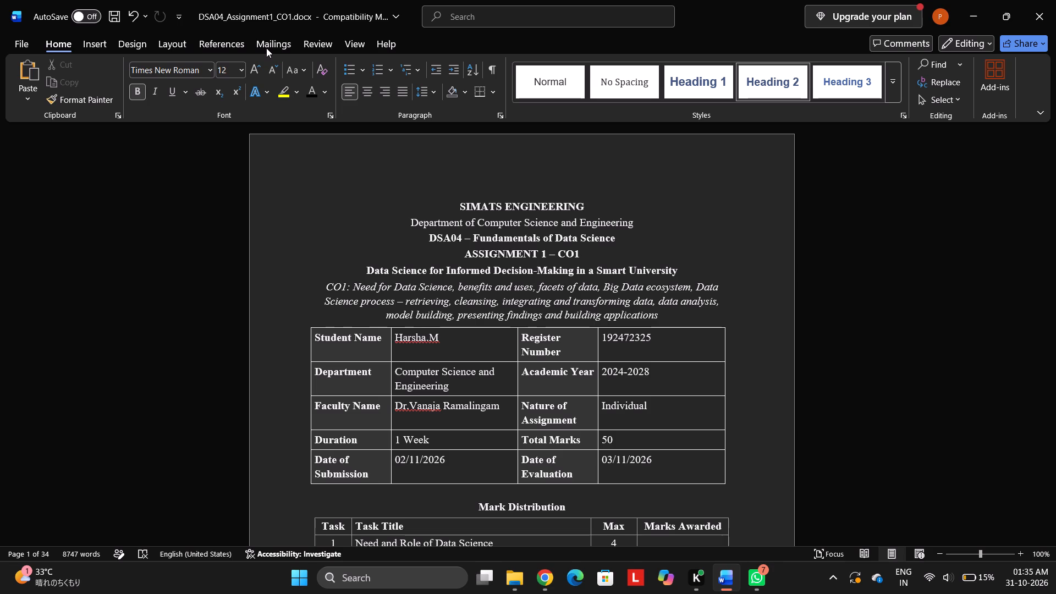
scroll(266, 48, "down", 2)
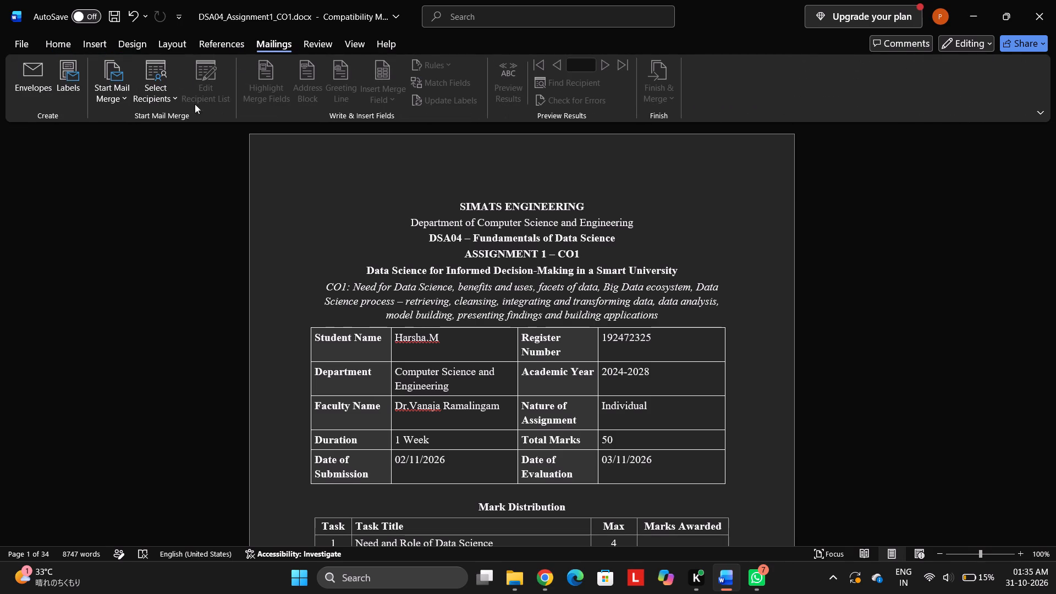
left_click(64, 45)
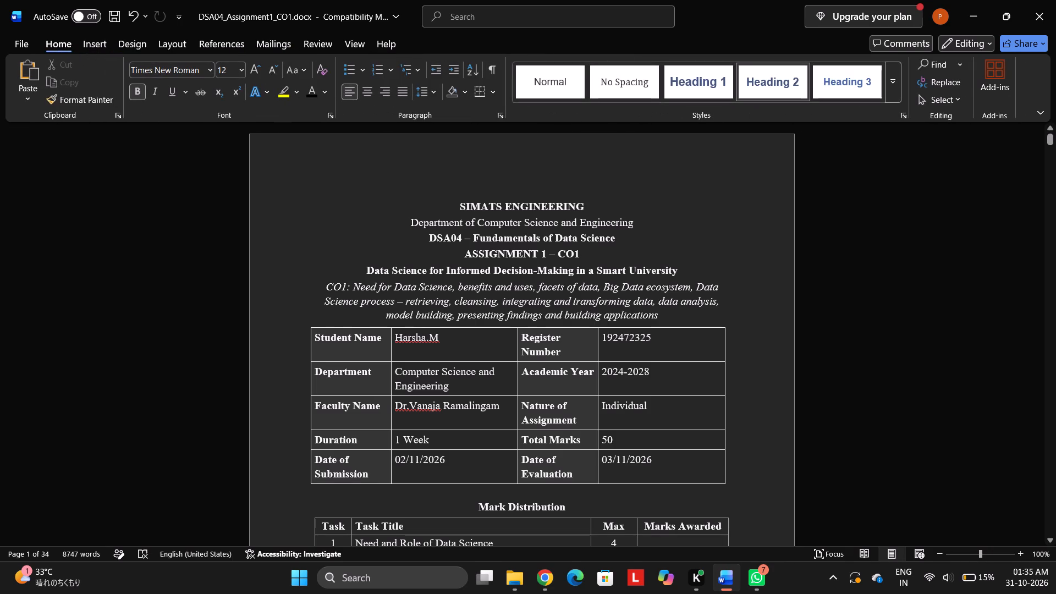
scroll(226, 209, "down", 10)
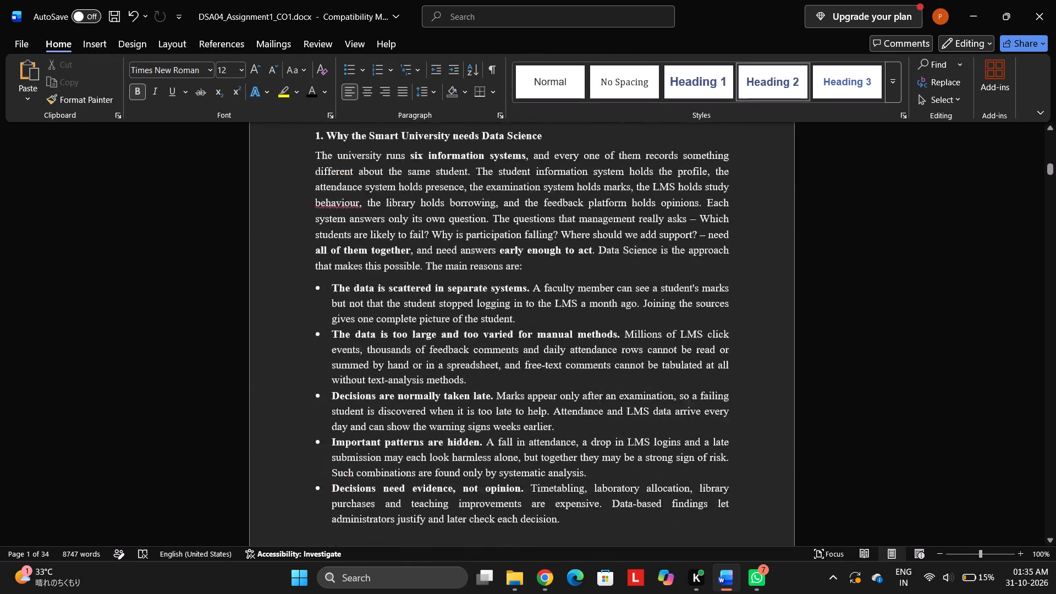
scroll(226, 209, "down", 6)
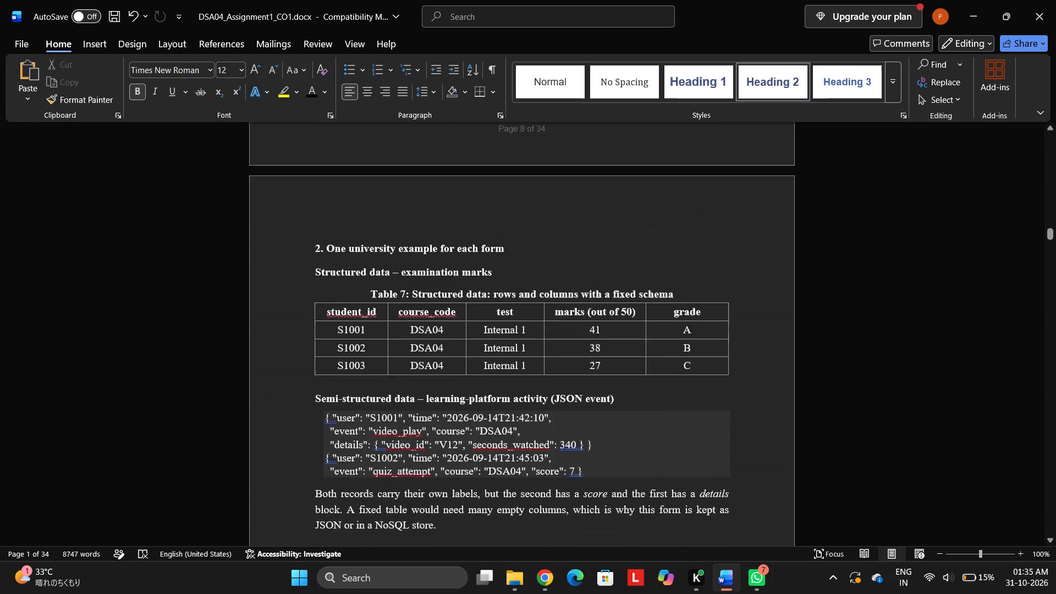
scroll(226, 209, "down", 3)
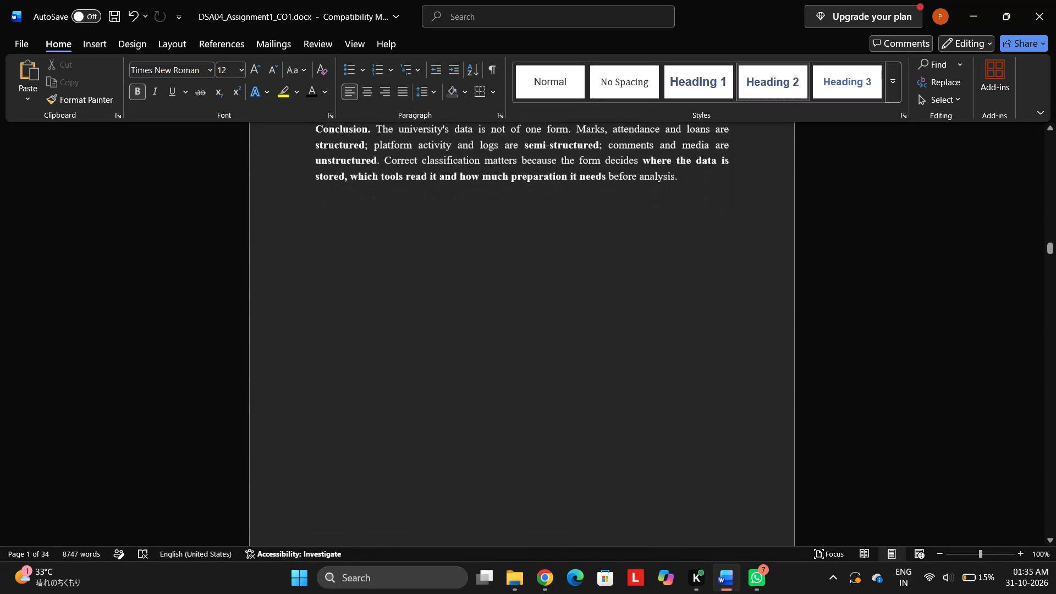
scroll(226, 209, "down", 3)
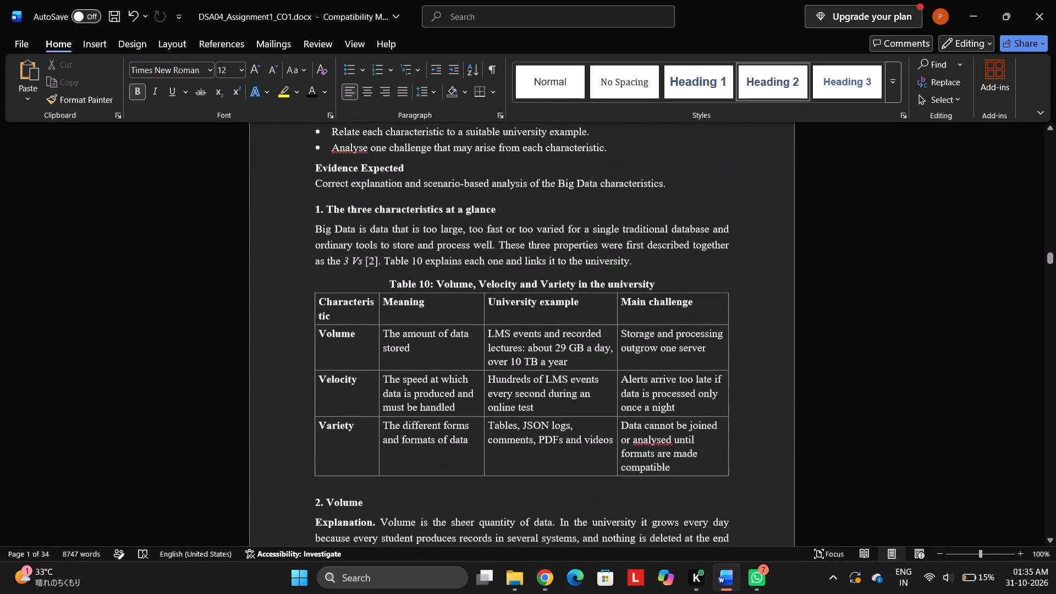
scroll(226, 209, "down", 7)
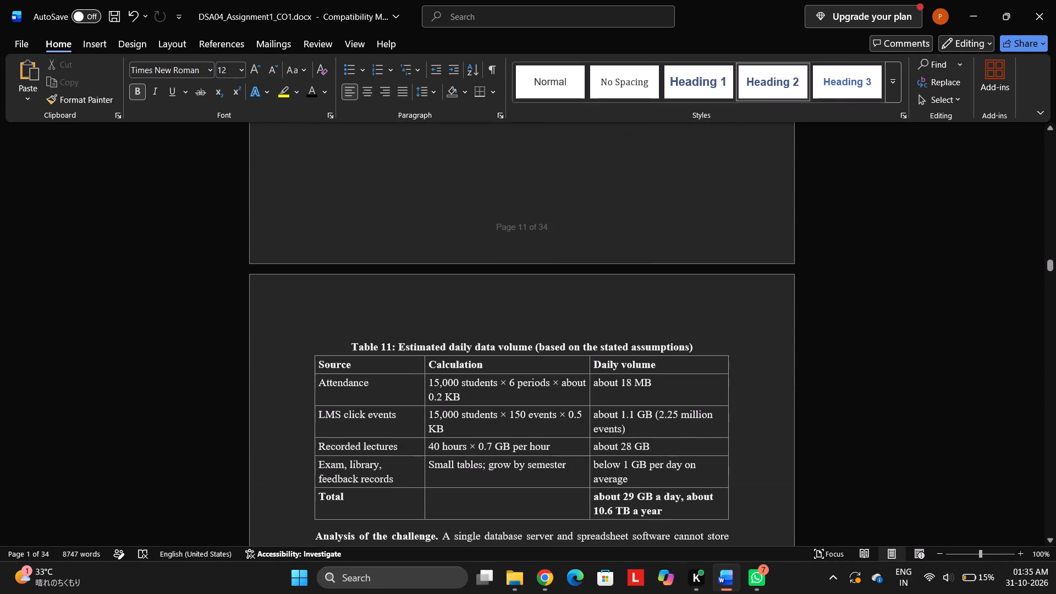
scroll(226, 209, "down", 3)
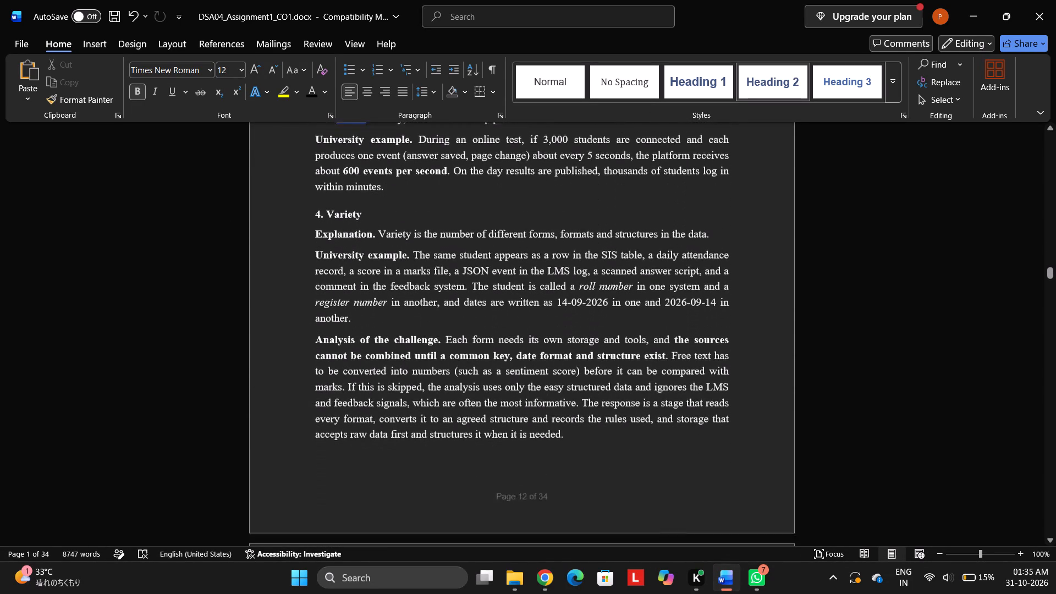
Delete the end of Task 4's Variety "Analysis of the challenge" paragraph, from "such as a sentiment score" to "when it is needed.".
scroll(226, 209, "down", 2)
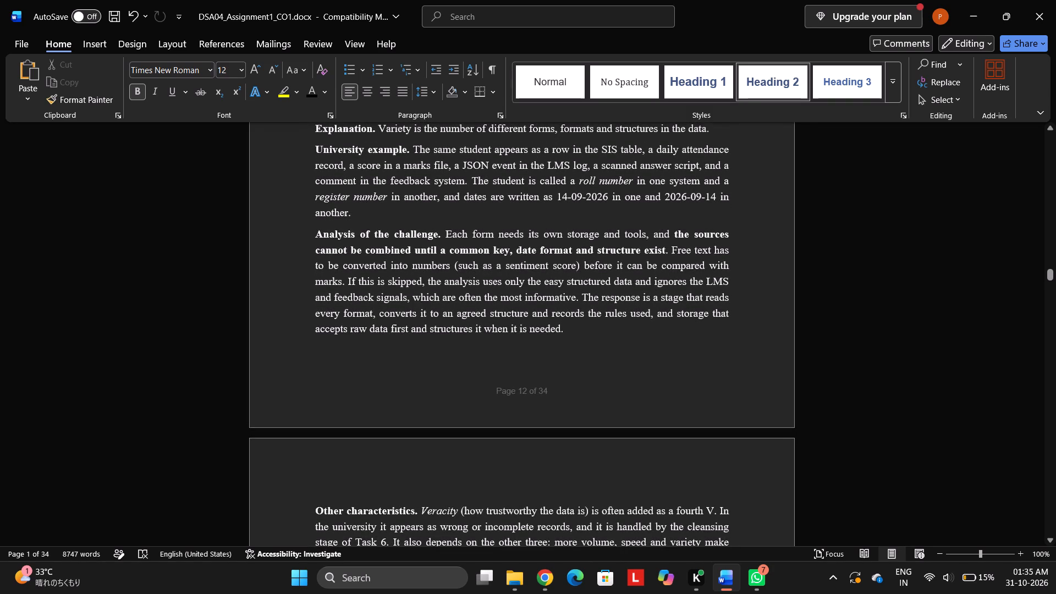
left_click_drag(569, 331, 565, 266)
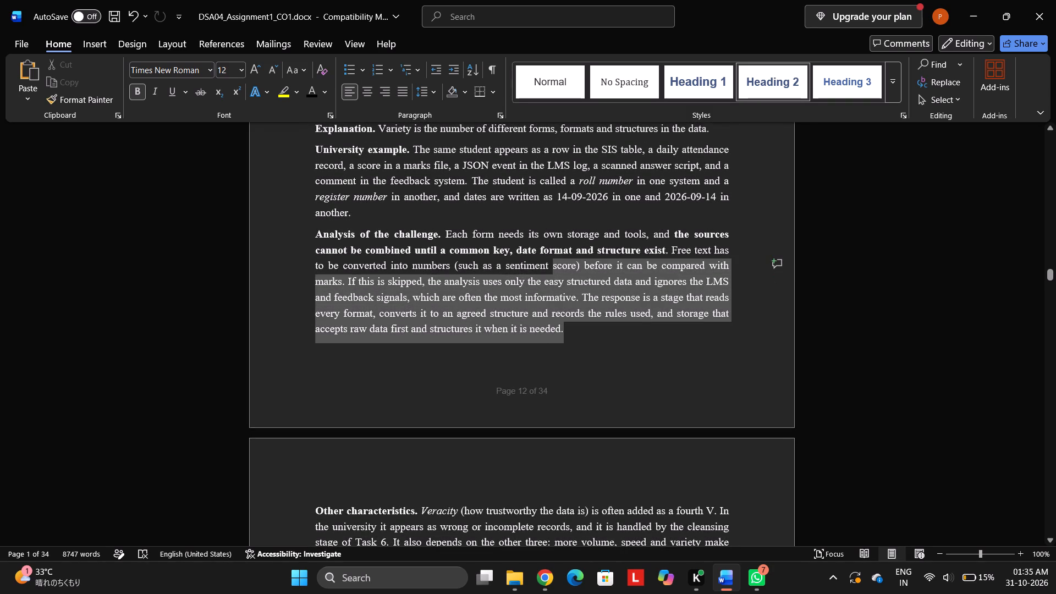
left_click_drag(565, 266, 455, 262)
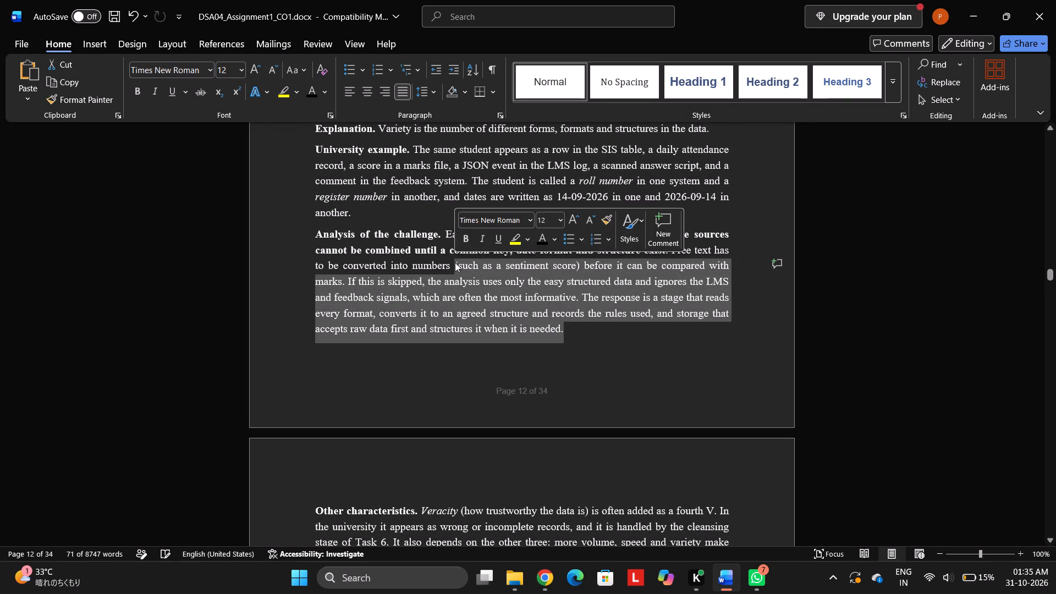
key("BackSpace")
Review the pages of Tasks 5 and 6, including their tables and figures, for remaining page gaps and layout problems.
scroll(455, 262, "down", 2)
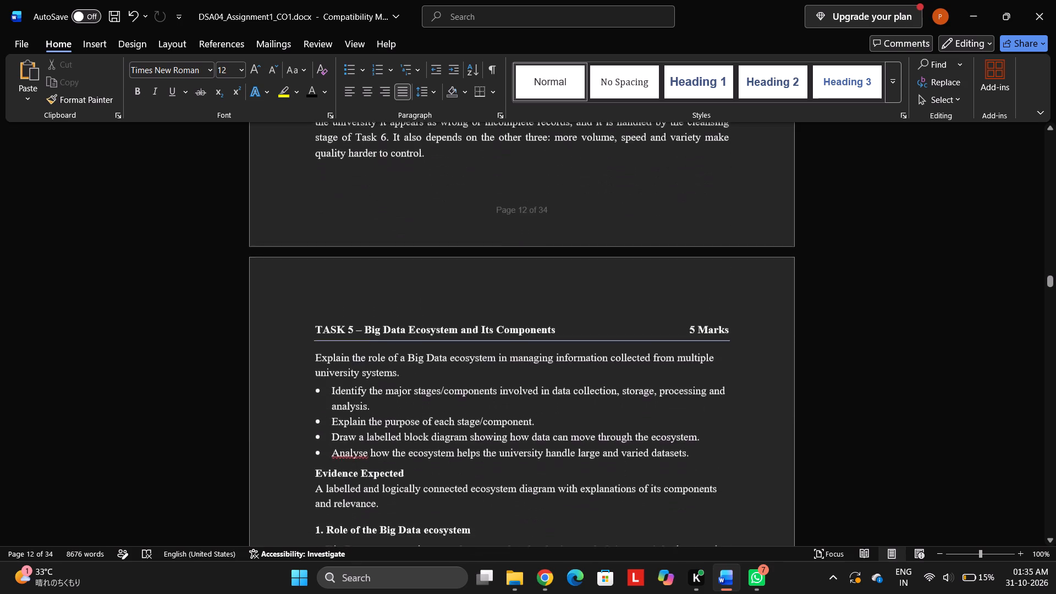
scroll(455, 262, "down", 3)
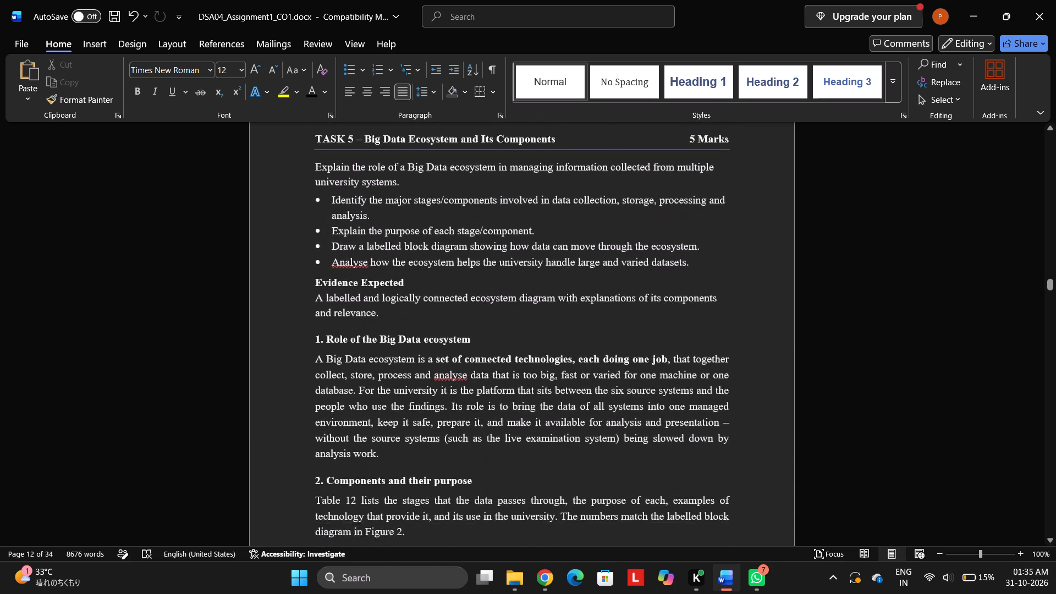
scroll(455, 262, "down", 3)
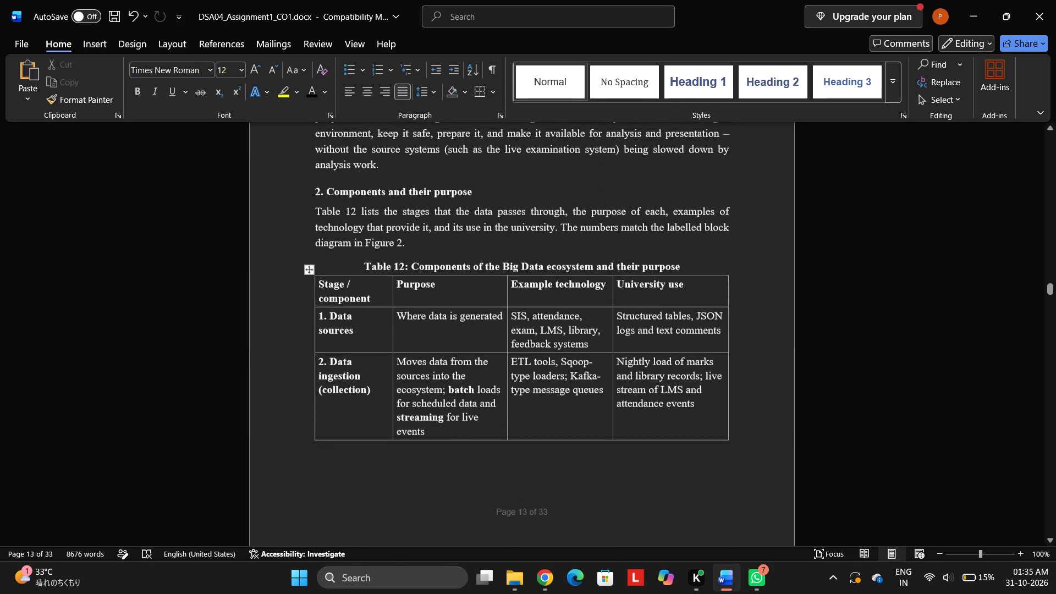
scroll(455, 262, "down", 8)
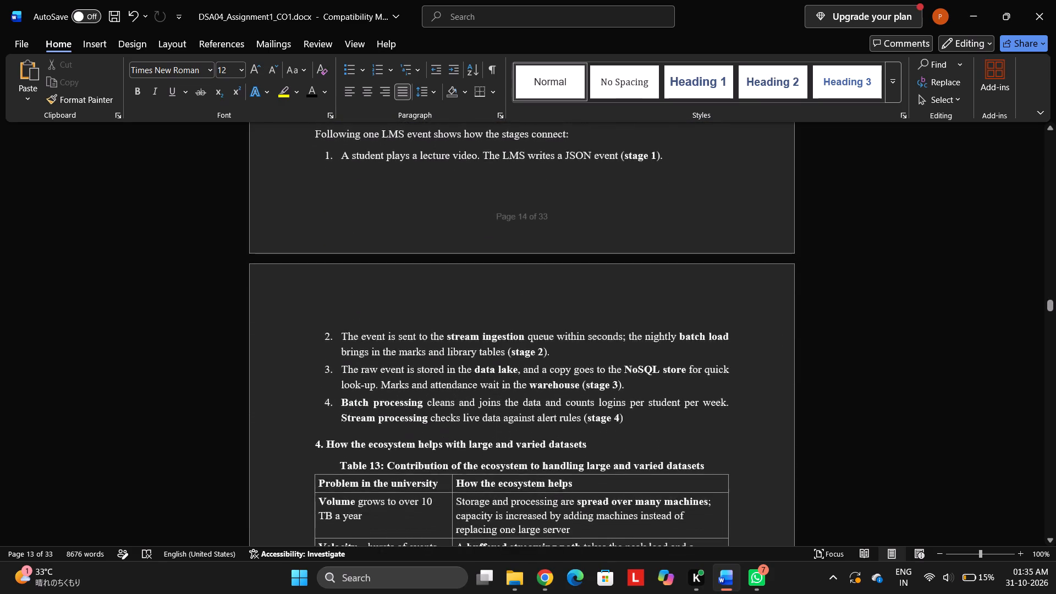
scroll(455, 262, "down", 5)
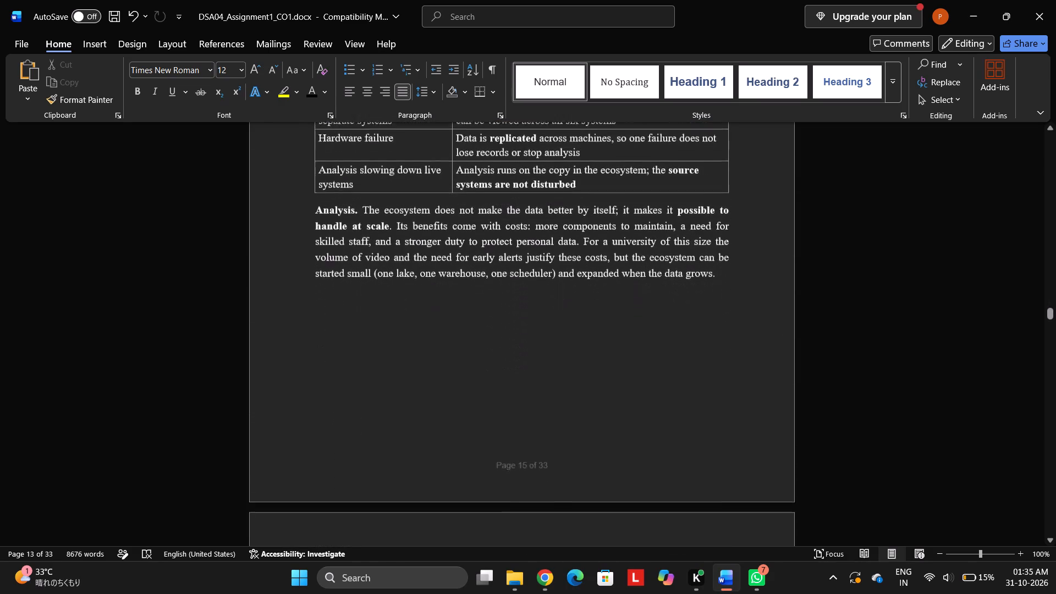
scroll(455, 262, "down", 4)
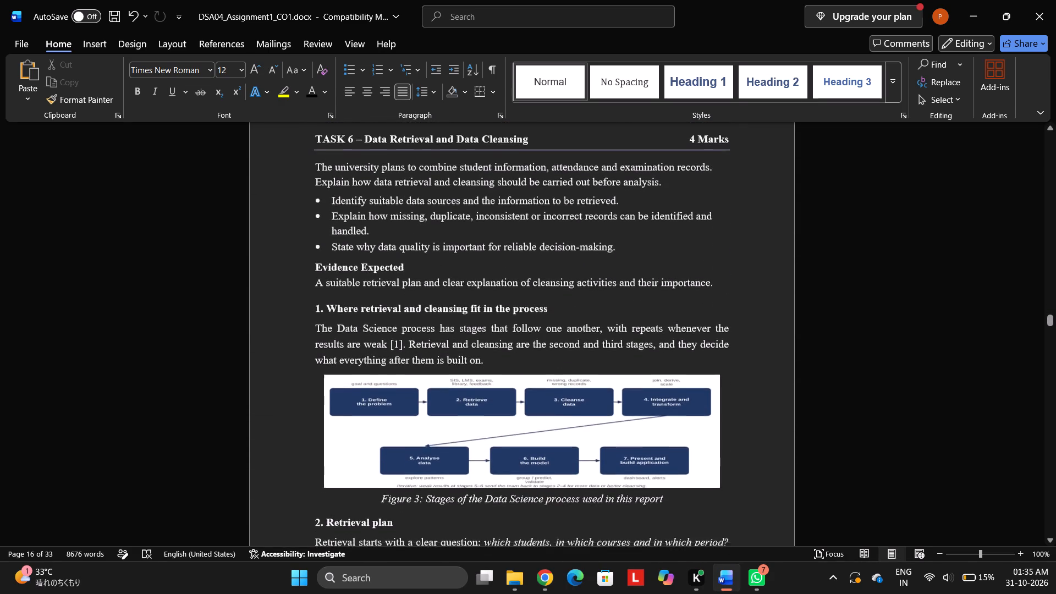
scroll(455, 262, "down", 5)
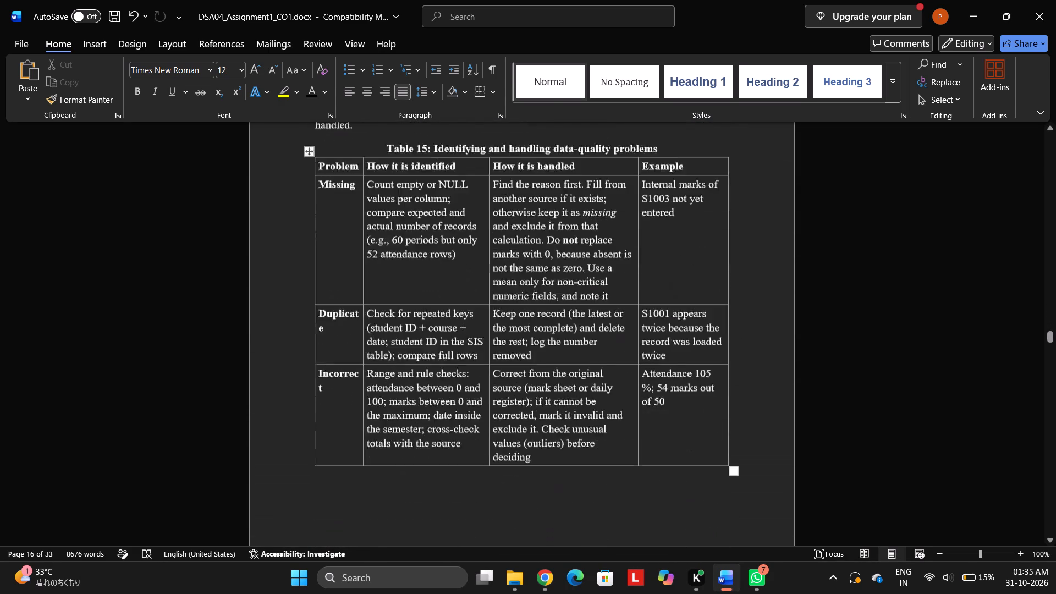
Delete Table 18, "Data-quality dimensions", together with its caption at the end of Task 6.
scroll(455, 262, "down", 3)
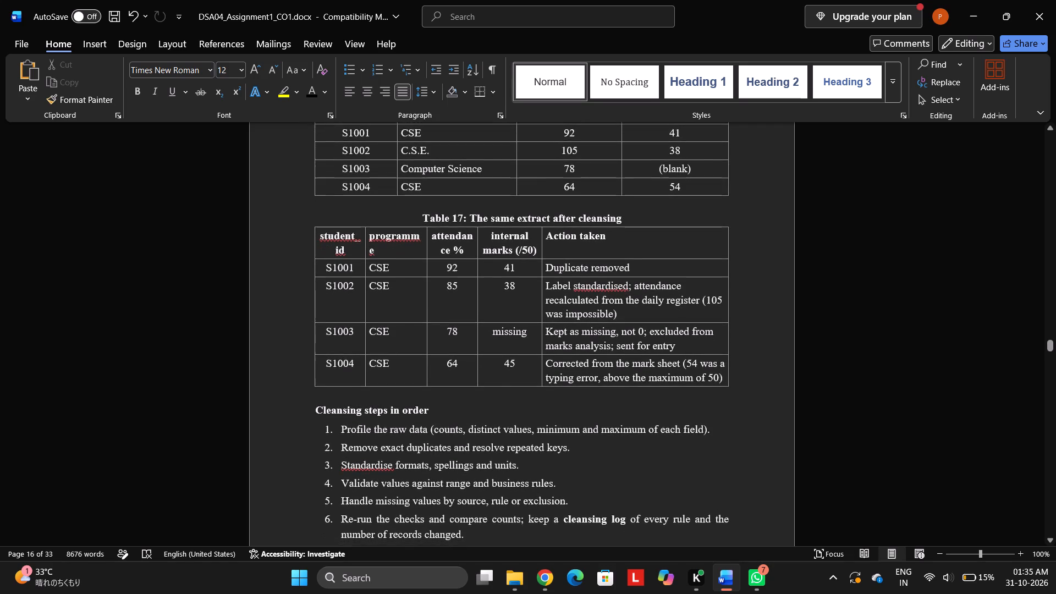
scroll(455, 262, "down", 4)
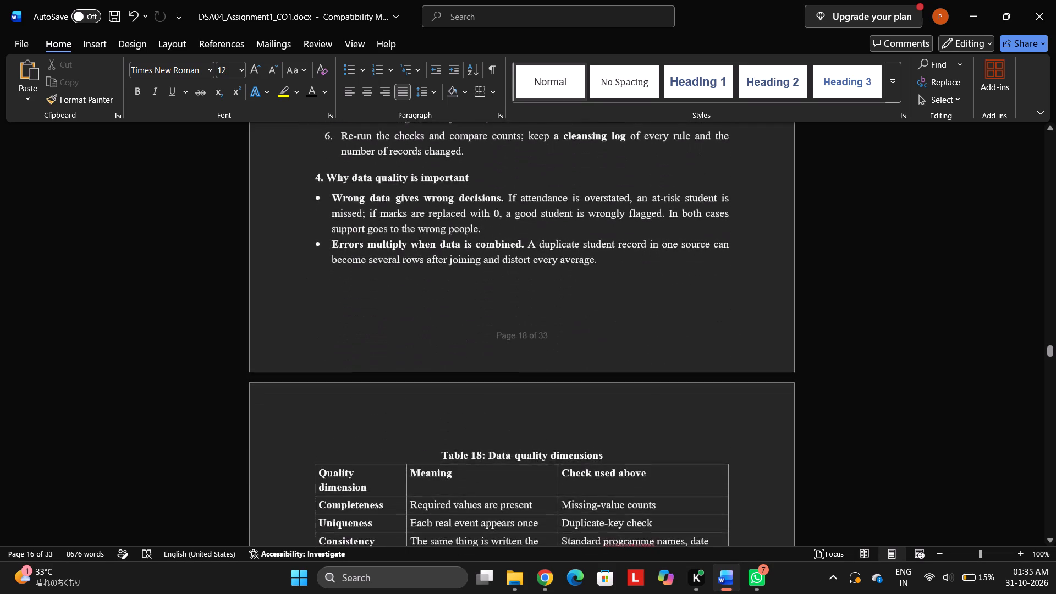
scroll(455, 262, "down", 6)
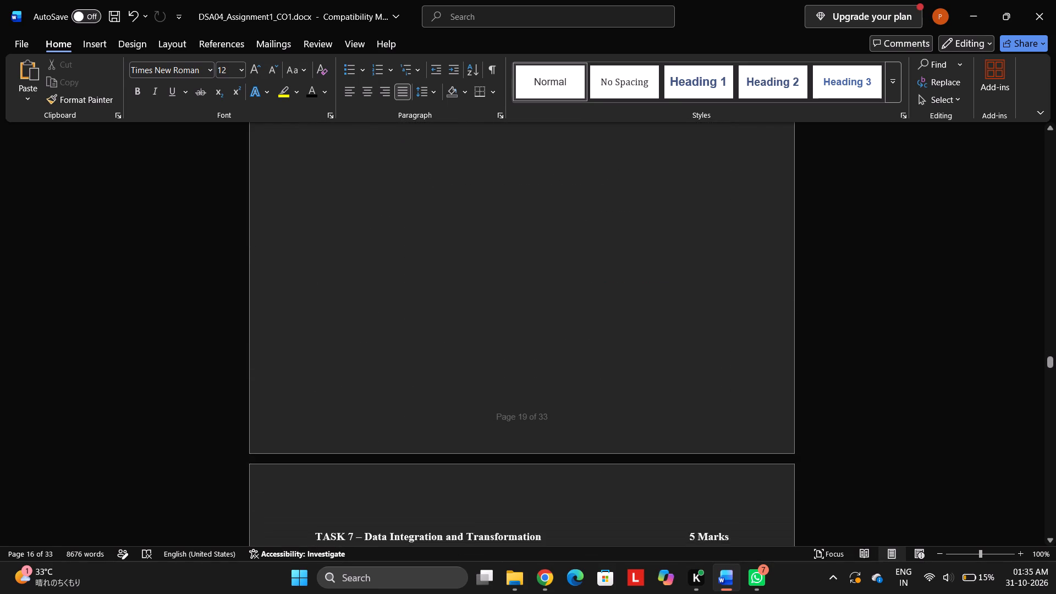
scroll(455, 262, "up", 1)
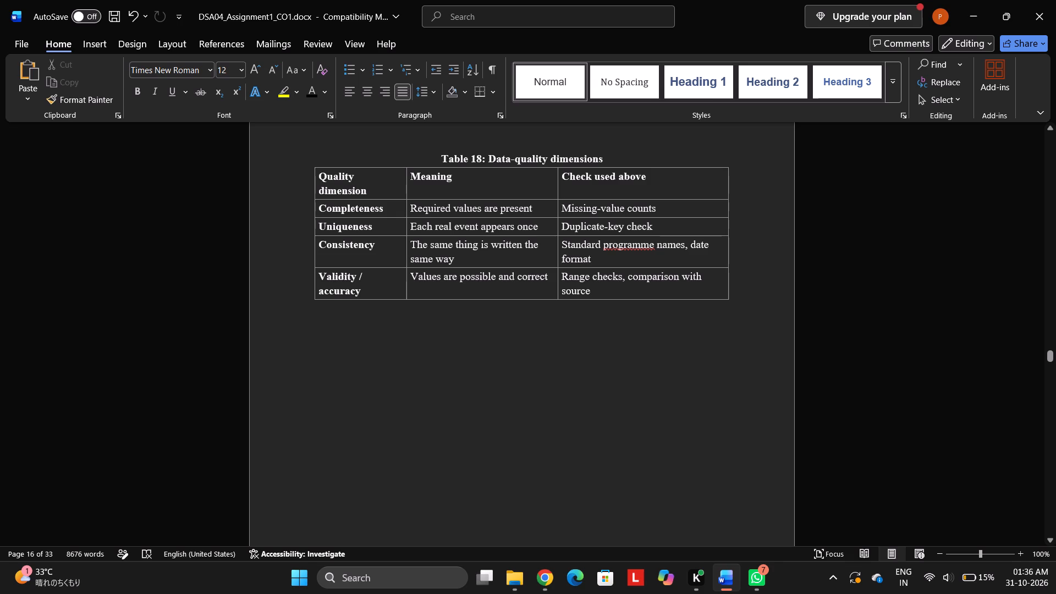
left_click_drag(736, 298, 313, 135)
key("BackSpace")
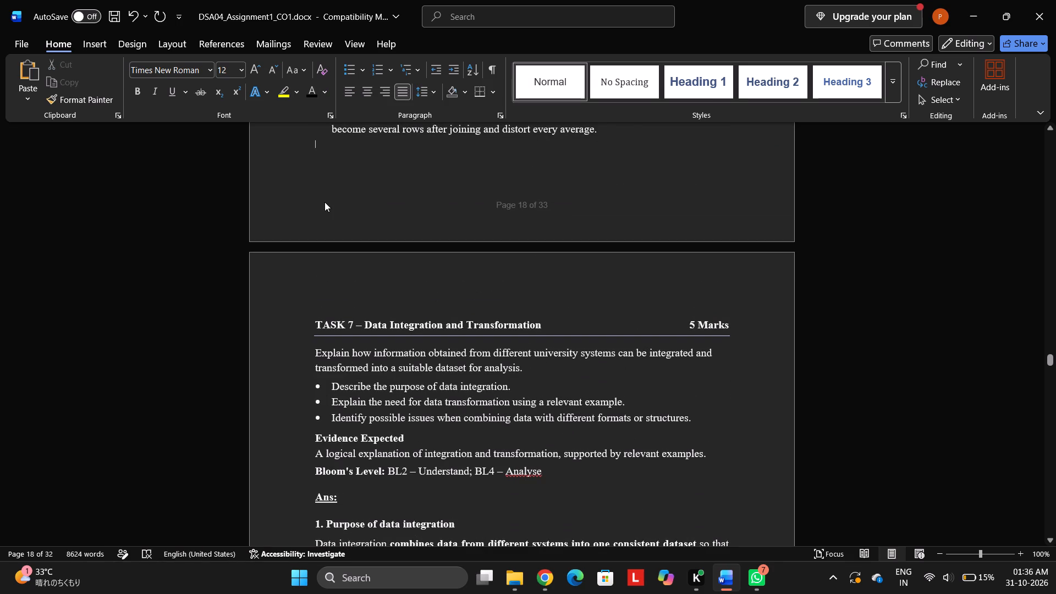
Review the pages of Tasks 7 and 8, including Tables 19 to 23, for remaining page gaps and layout problems.
scroll(324, 202, "down", 1)
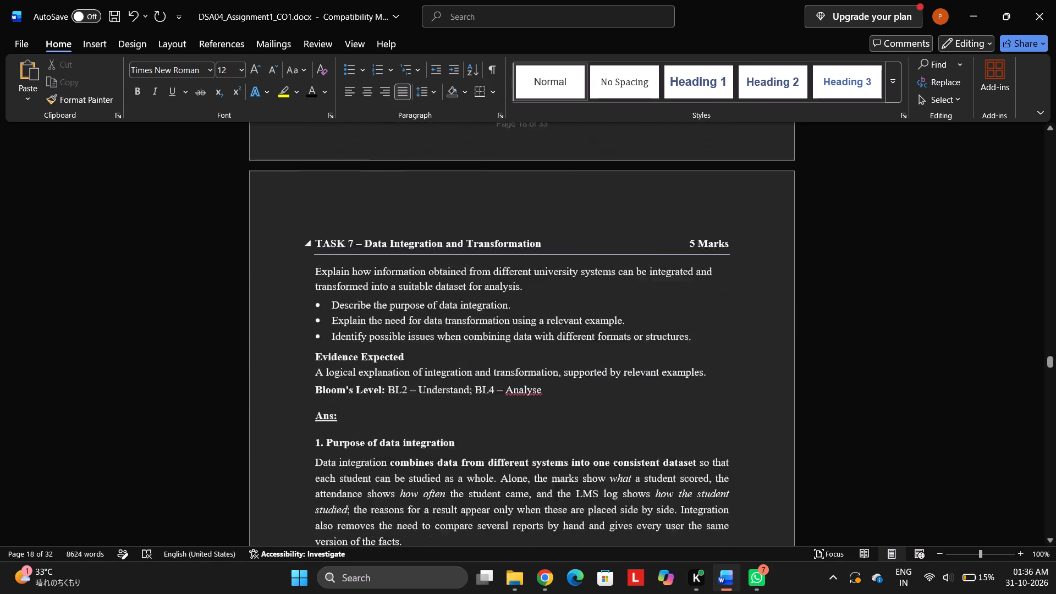
scroll(324, 202, "down", 6)
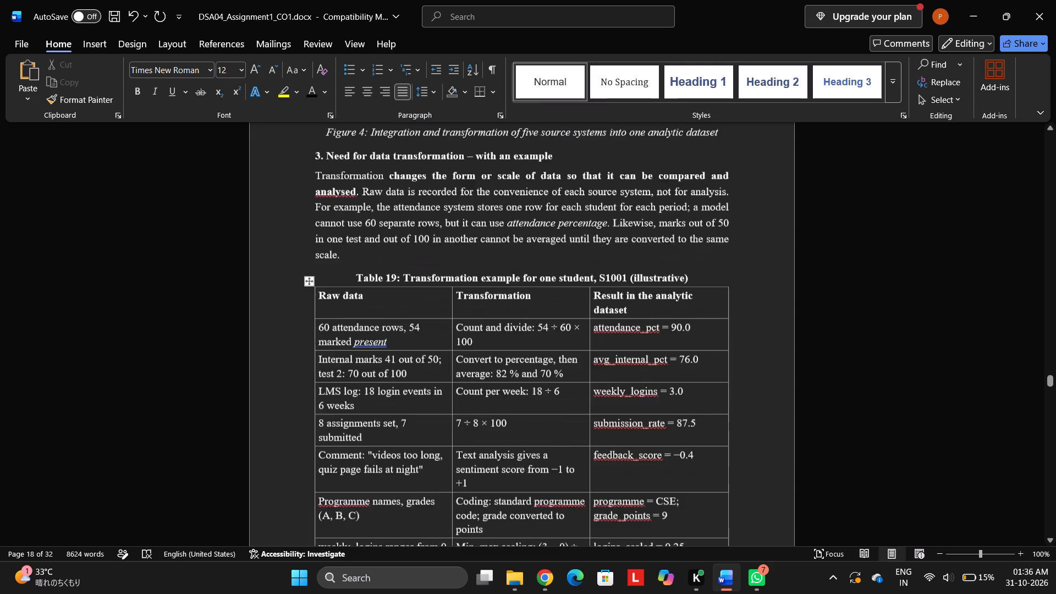
scroll(324, 202, "down", 3)
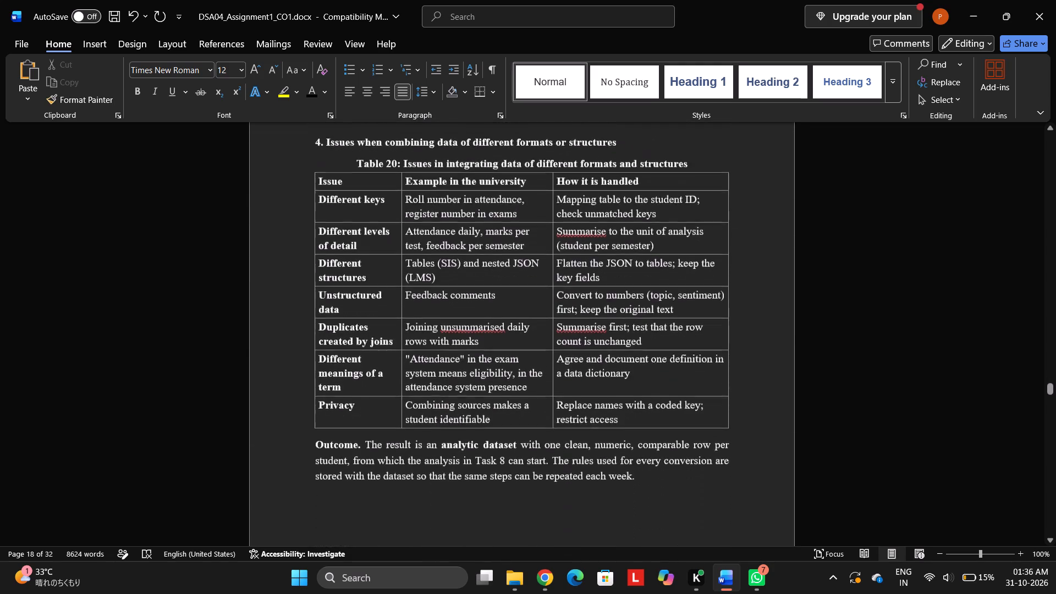
scroll(324, 202, "down", 5)
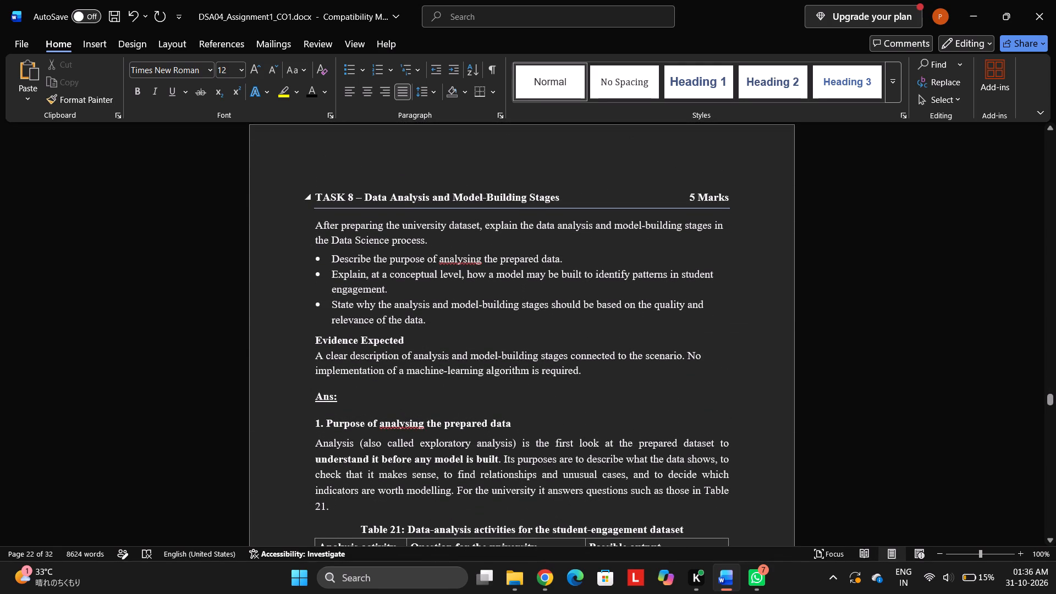
scroll(324, 202, "down", 3)
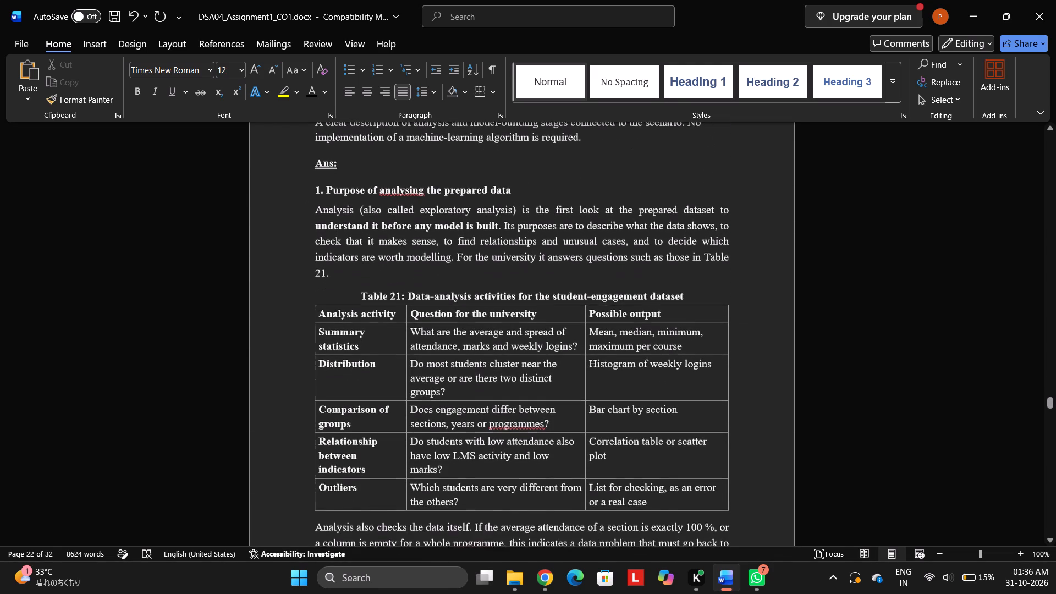
scroll(324, 202, "down", 3)
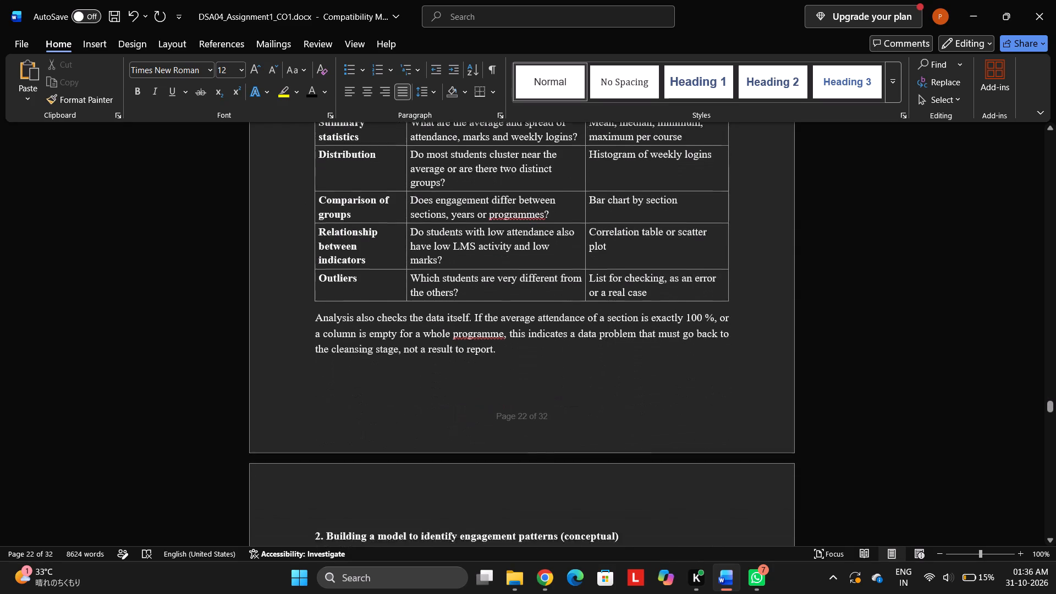
scroll(324, 202, "down", 4)
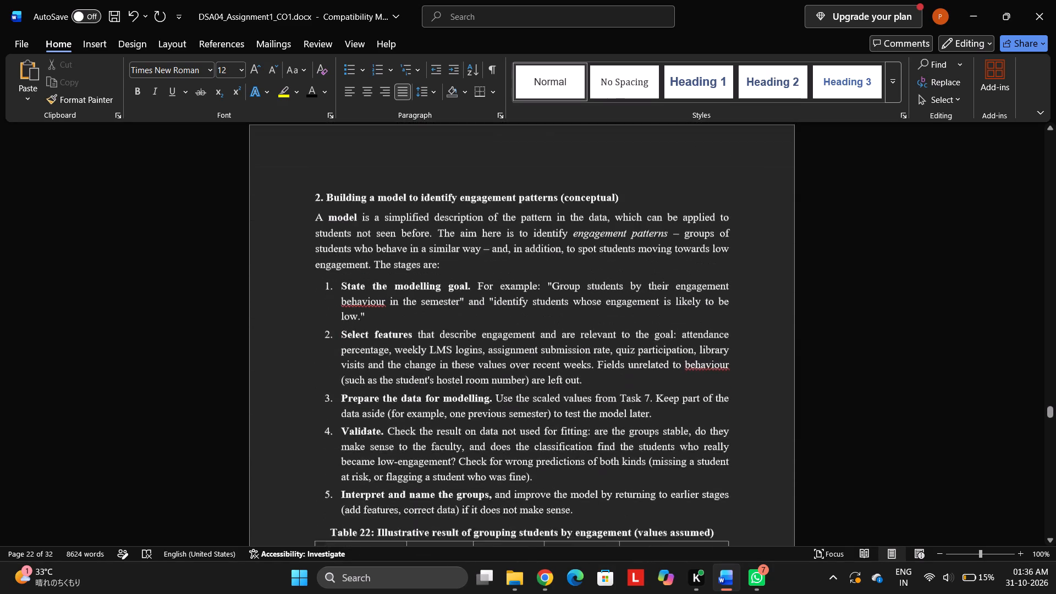
scroll(324, 202, "down", 5)
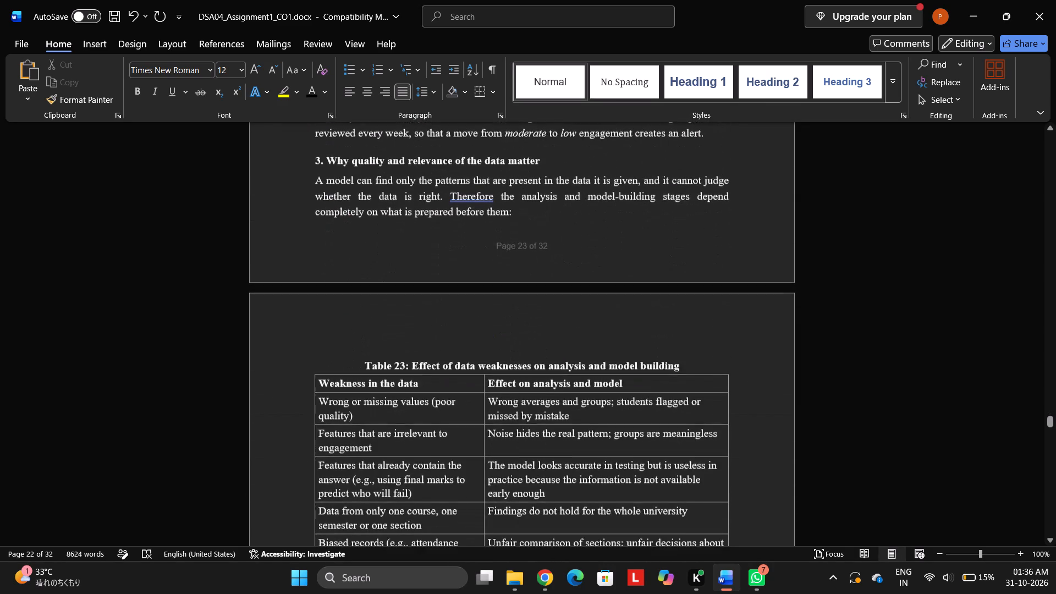
scroll(324, 202, "down", 5)
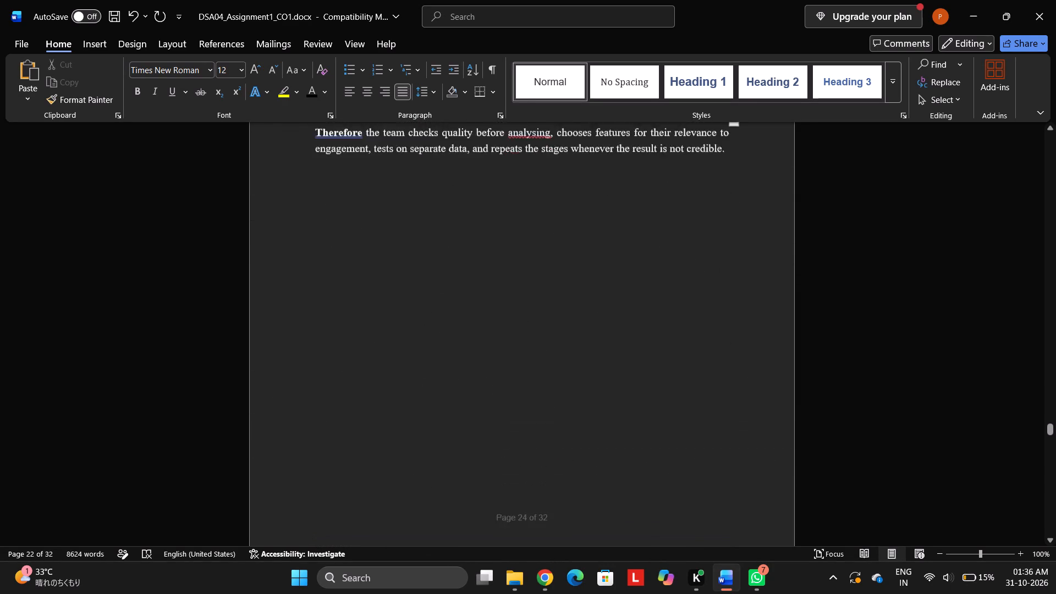
scroll(324, 202, "down", 1)
scroll(324, 202, "up", 1)
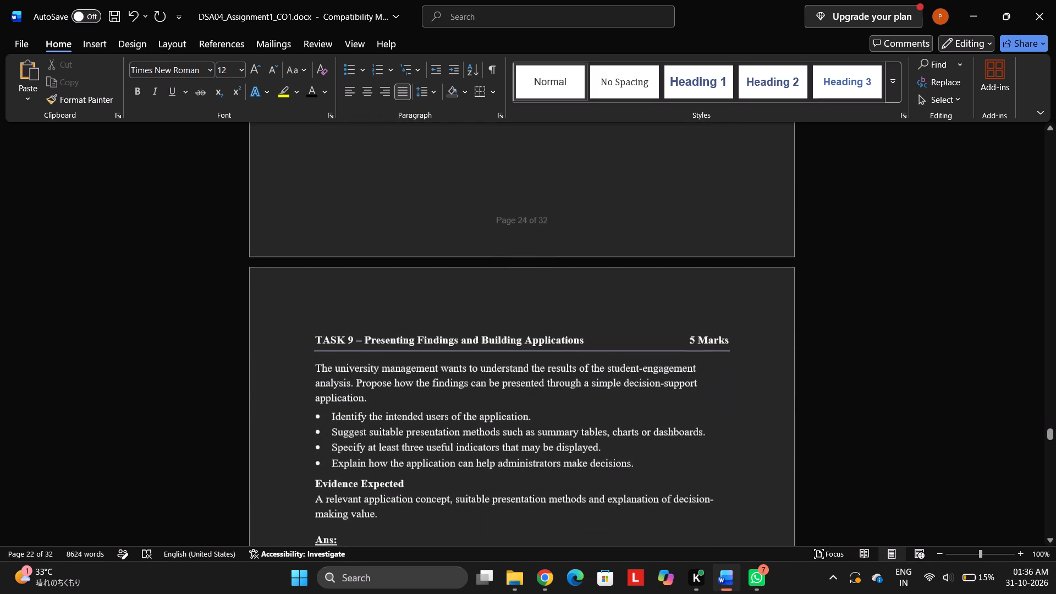
scroll(324, 202, "up", 1)
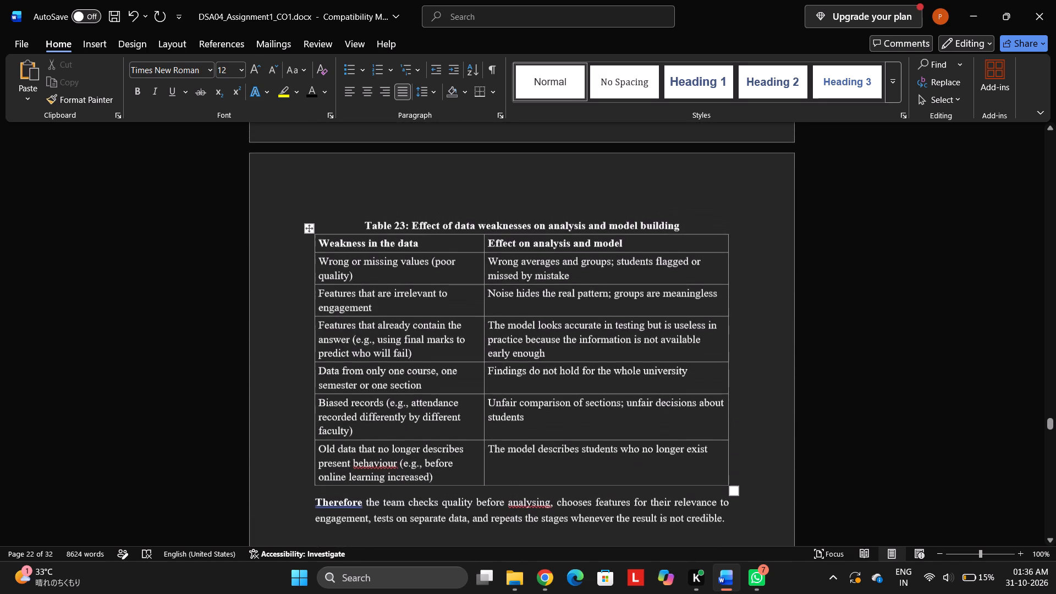
scroll(324, 202, "up", 1)
scroll(324, 202, "down", 1)
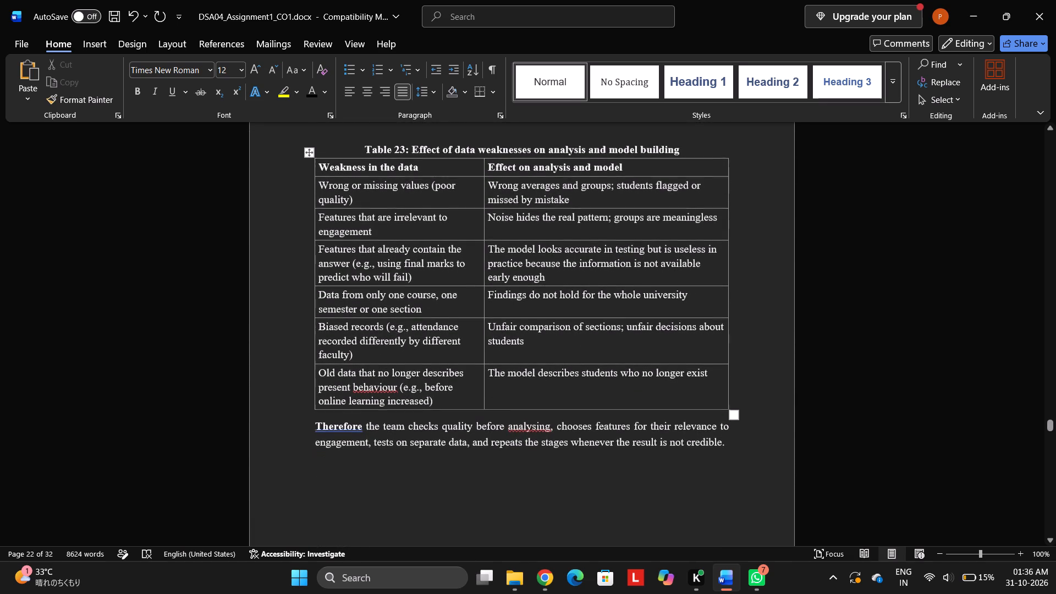
Review the pages of Tasks 9 and 10, including their tables, dashboard figure and flowchart, for remaining page gaps and layout problems.
scroll(324, 202, "down", 6)
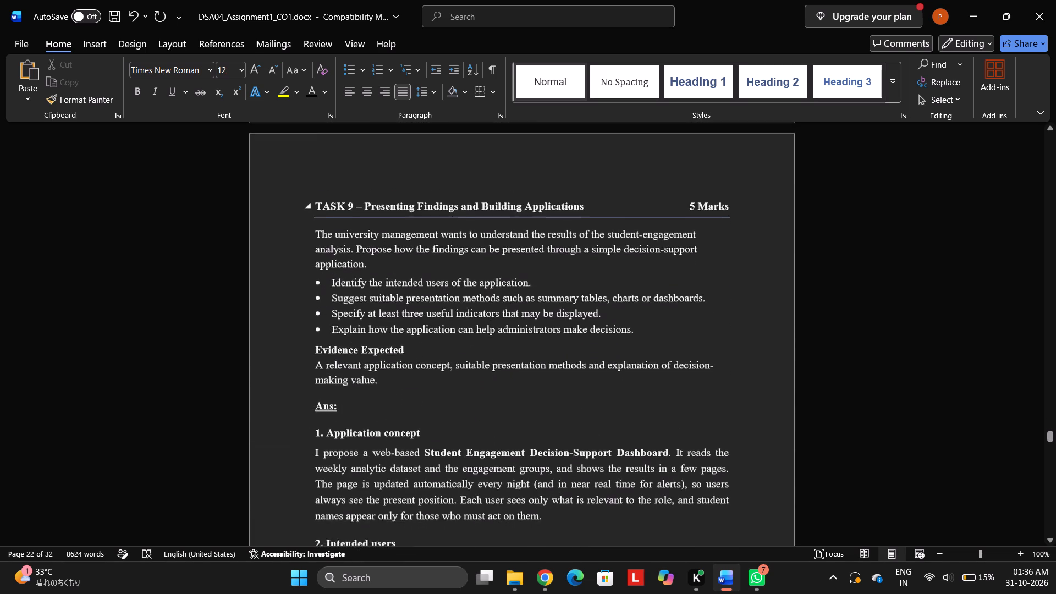
scroll(324, 202, "down", 1)
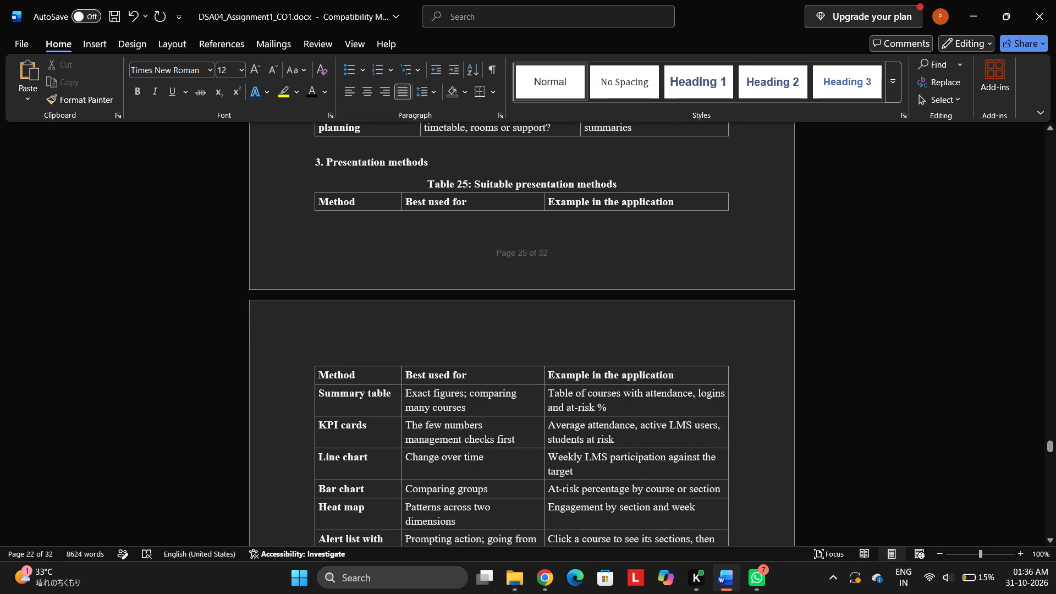
scroll(324, 223, "up", 1)
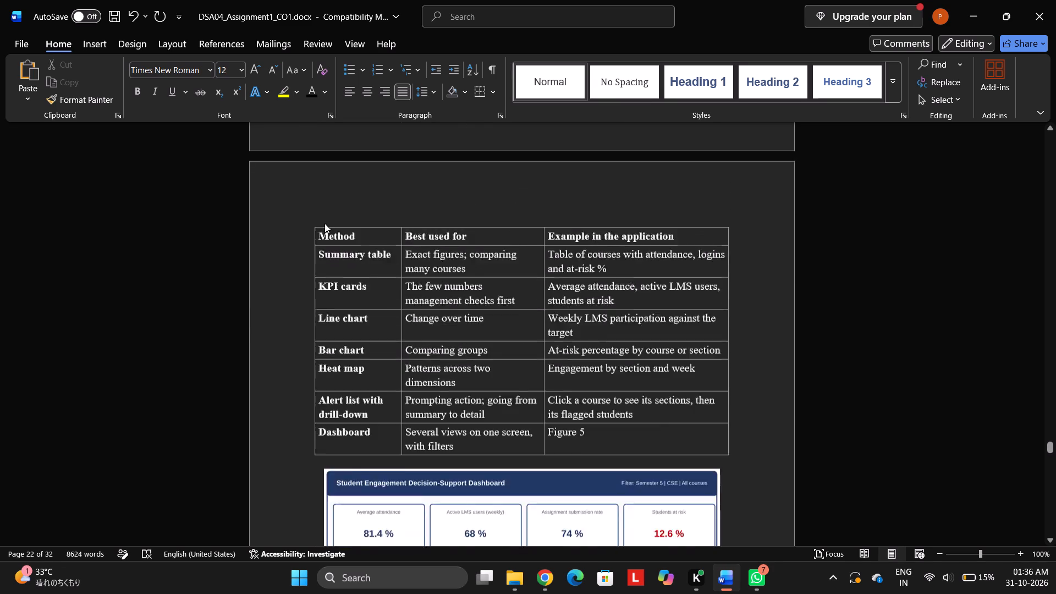
scroll(324, 223, "up", 1)
scroll(324, 223, "down", 1)
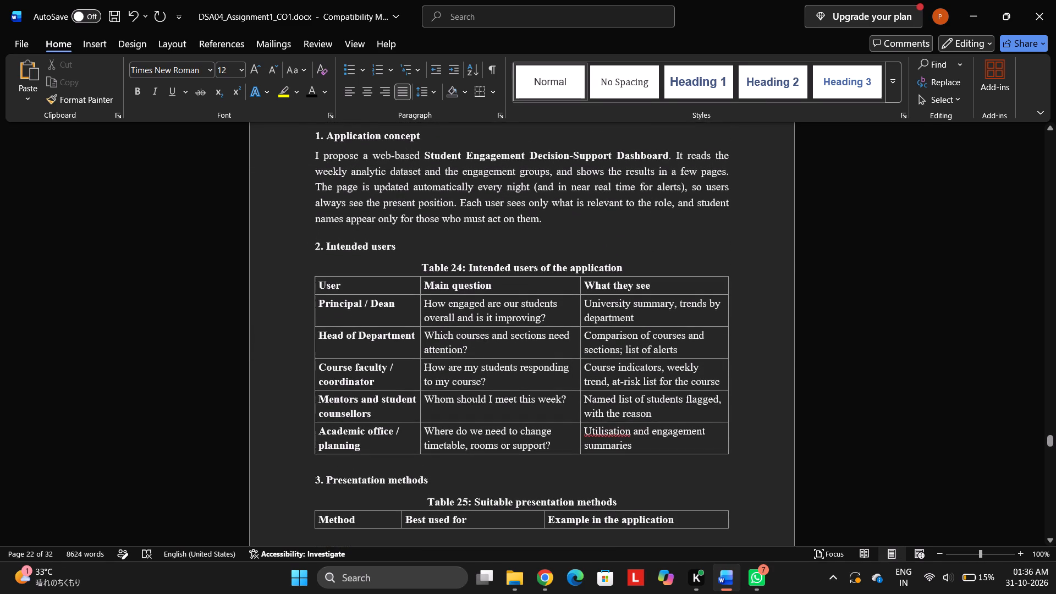
scroll(324, 223, "down", 8)
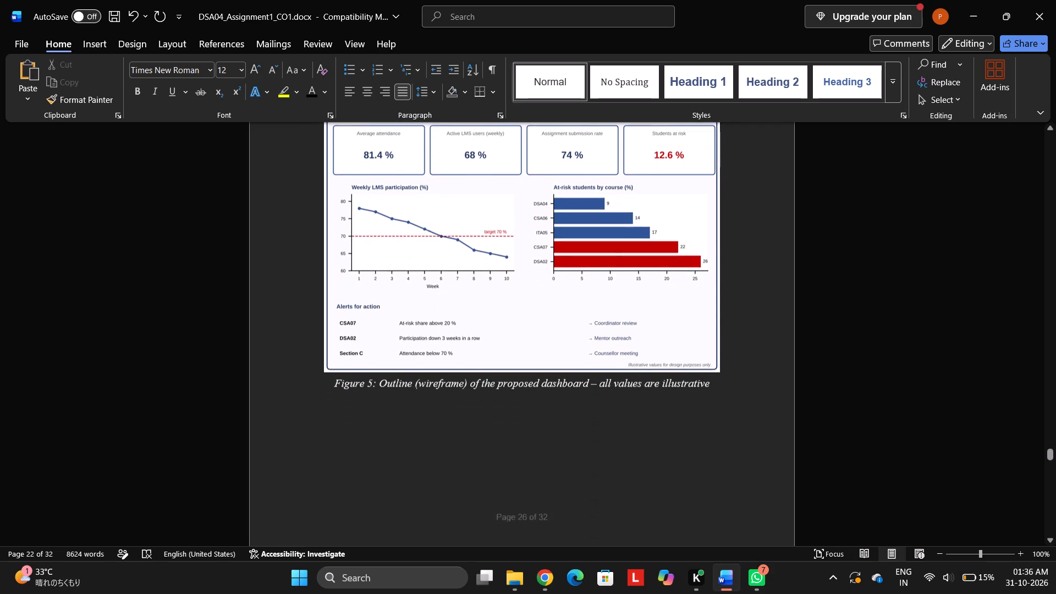
scroll(324, 223, "down", 3)
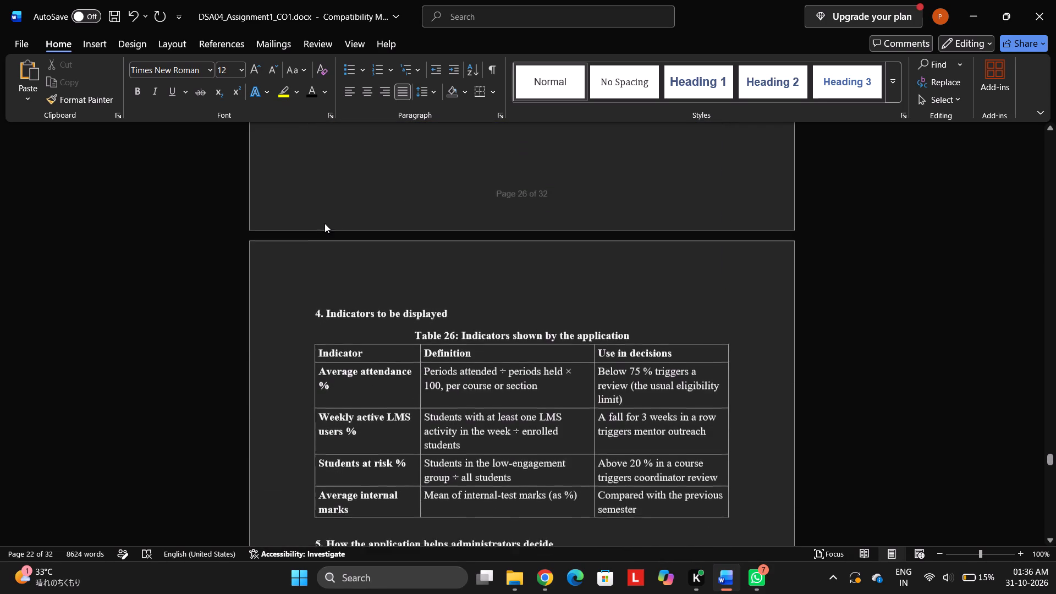
scroll(324, 223, "down", 2)
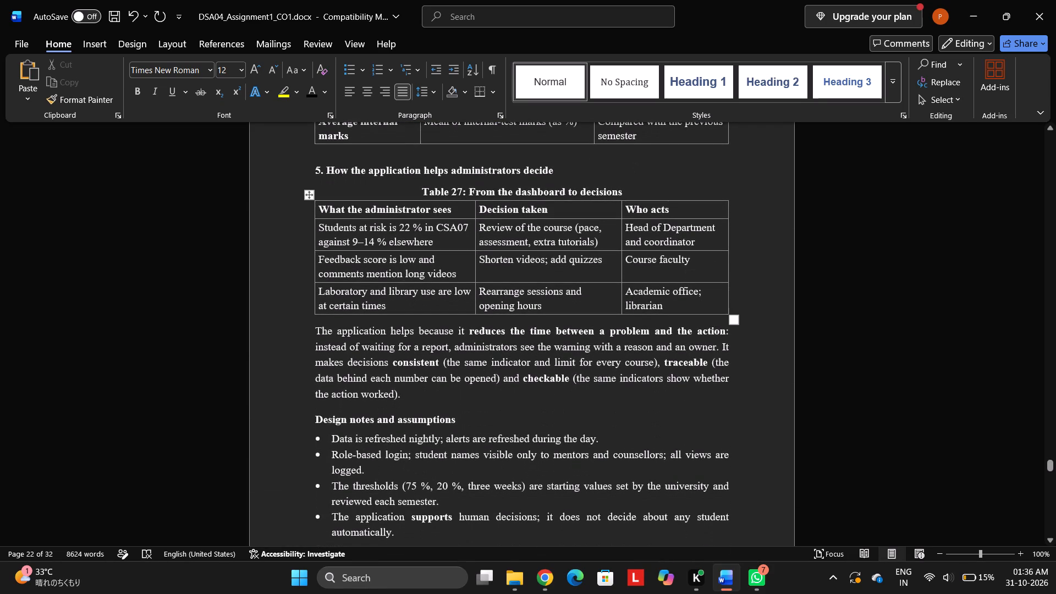
scroll(330, 312, "up", 1)
scroll(351, 272, "down", 1)
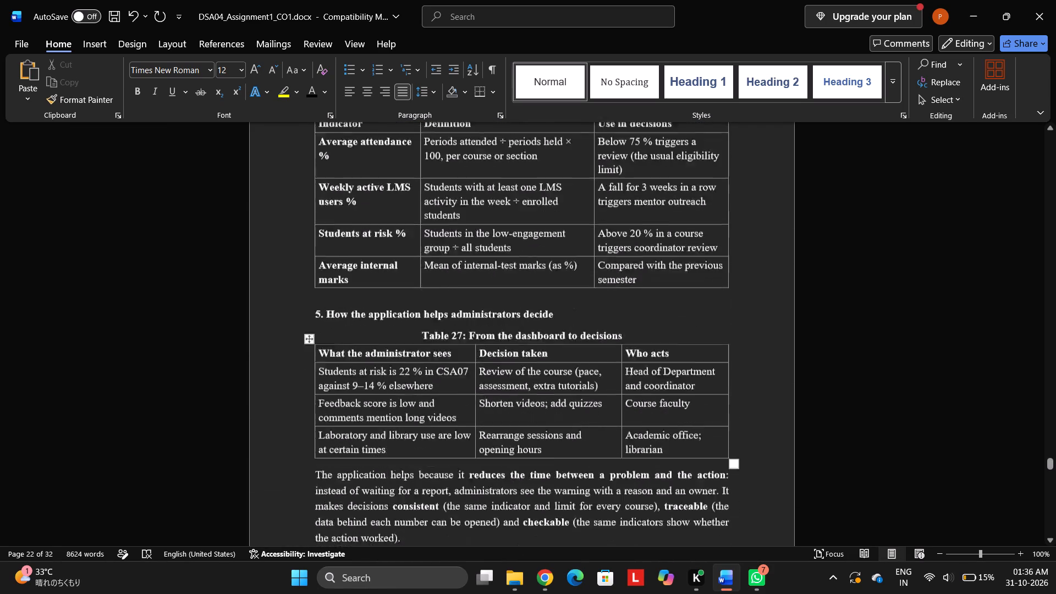
scroll(351, 272, "down", 3)
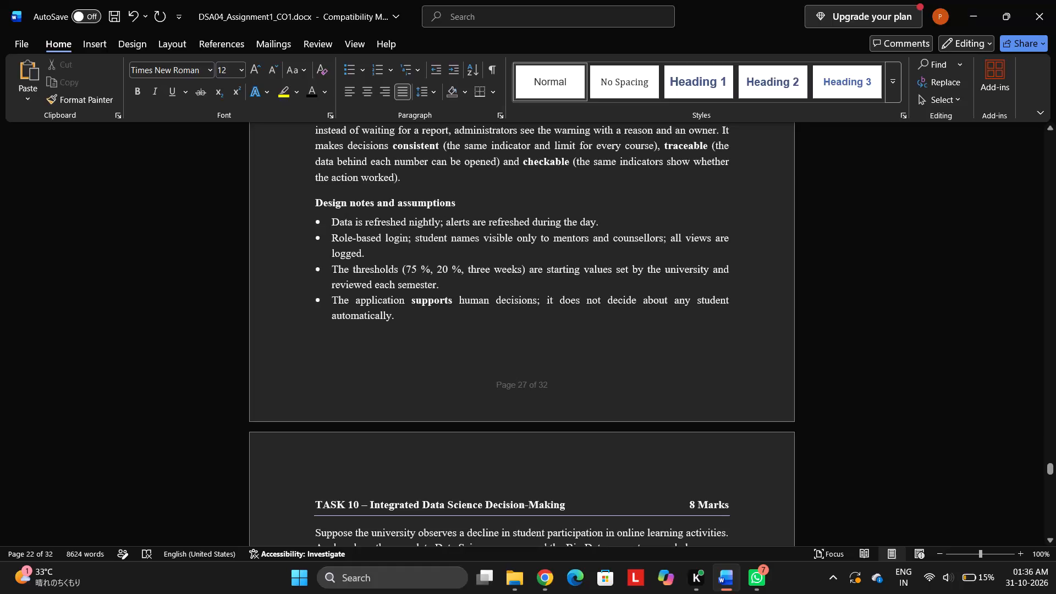
scroll(351, 272, "down", 3)
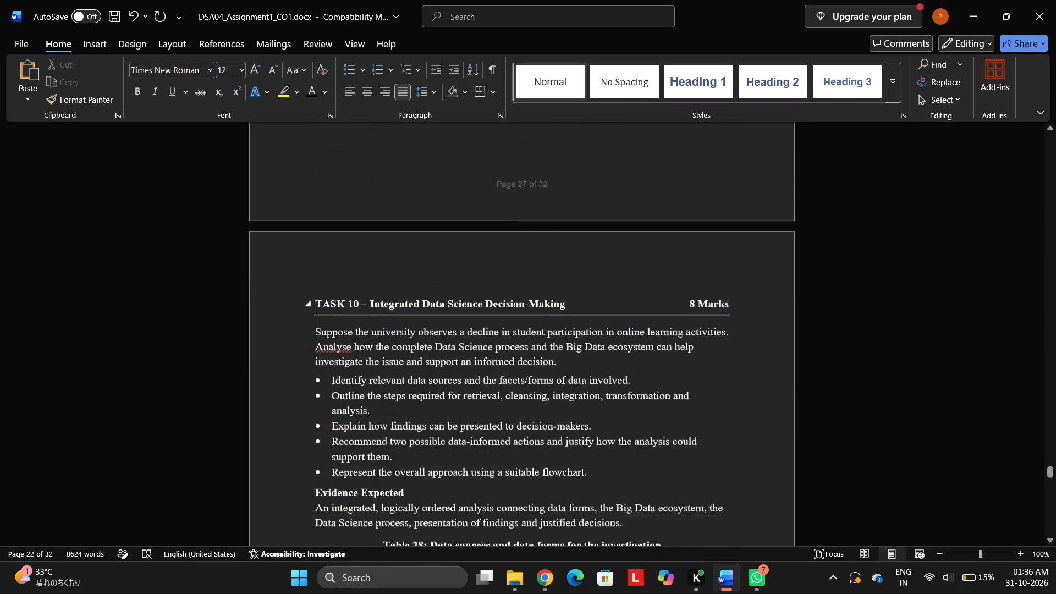
scroll(351, 272, "down", 1)
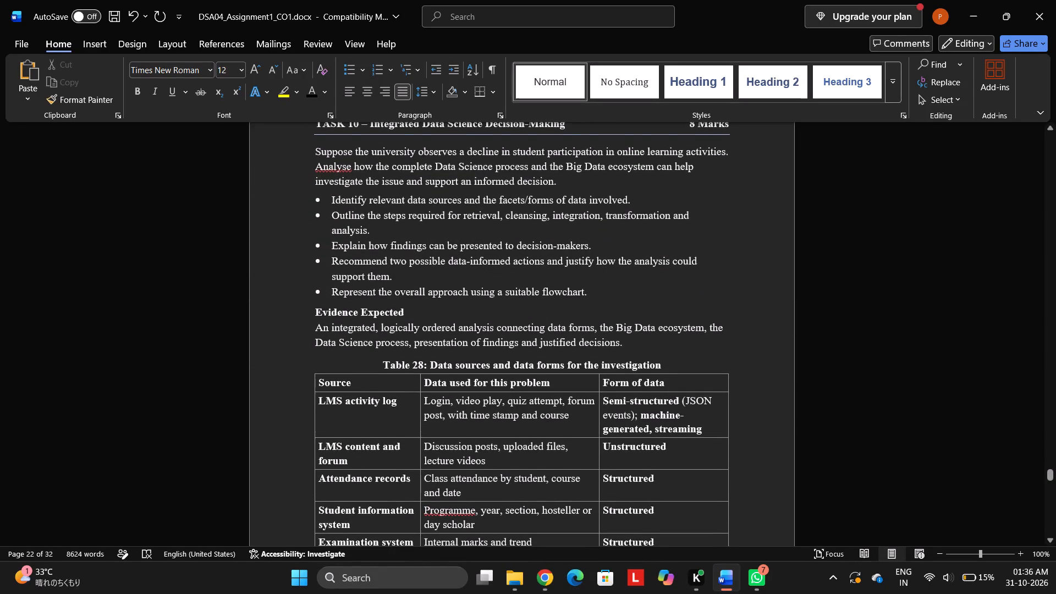
scroll(351, 272, "down", 3)
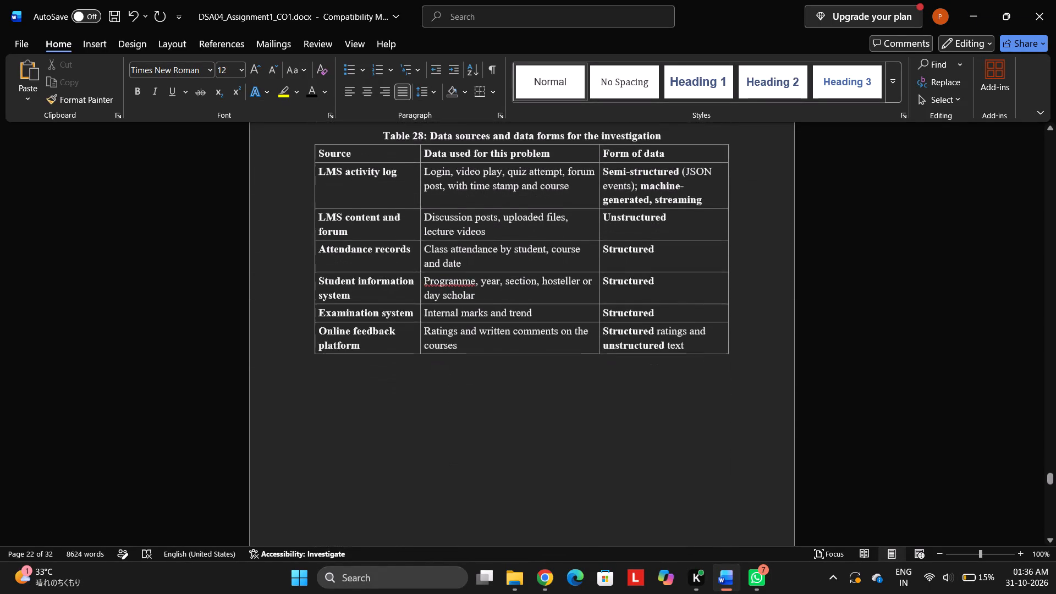
scroll(351, 272, "down", 5)
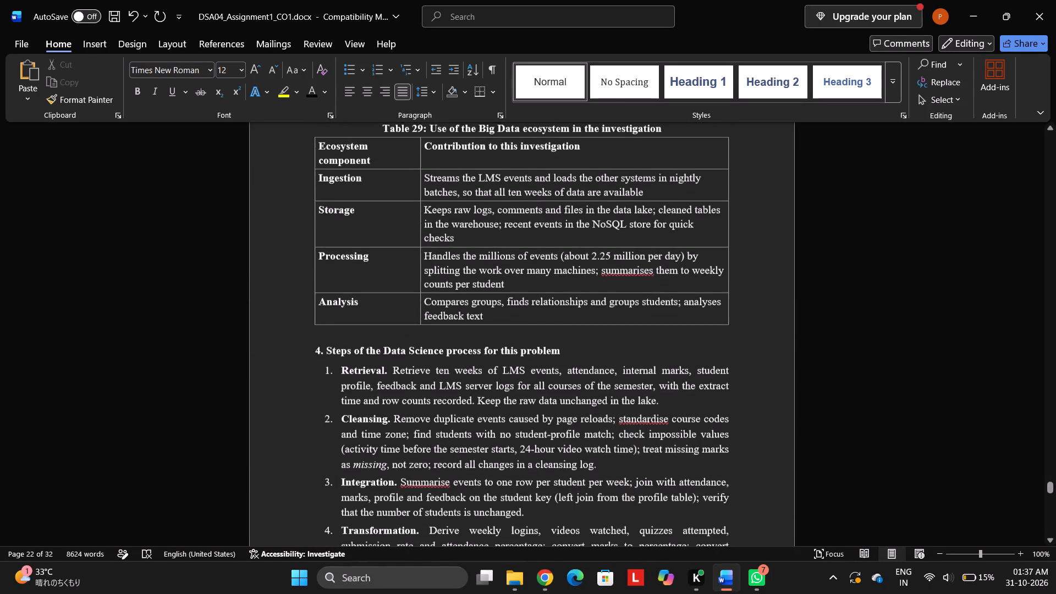
scroll(351, 272, "down", 3)
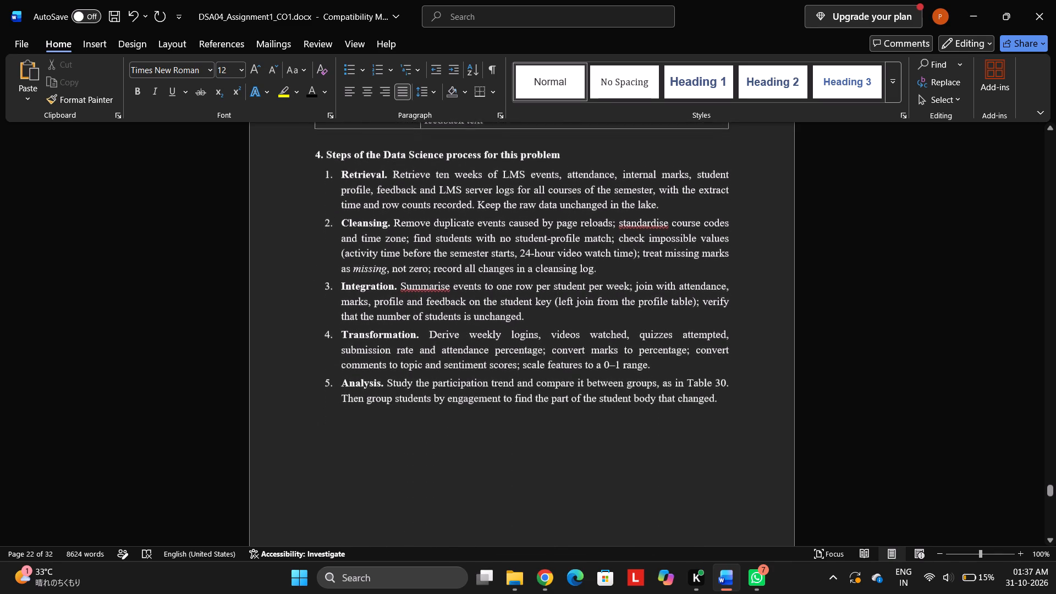
scroll(351, 272, "down", 4)
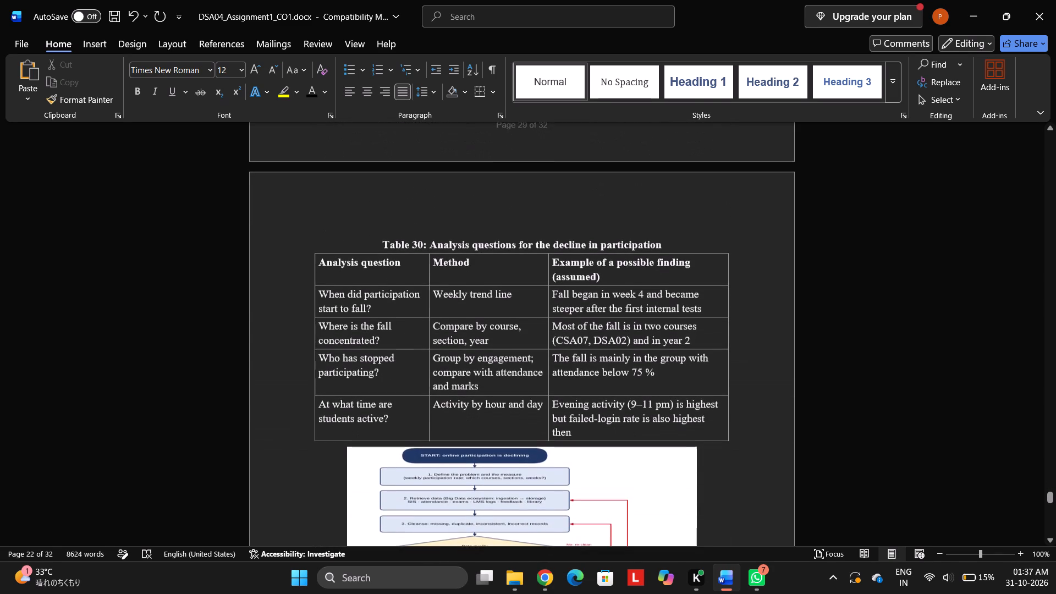
scroll(351, 272, "down", 3)
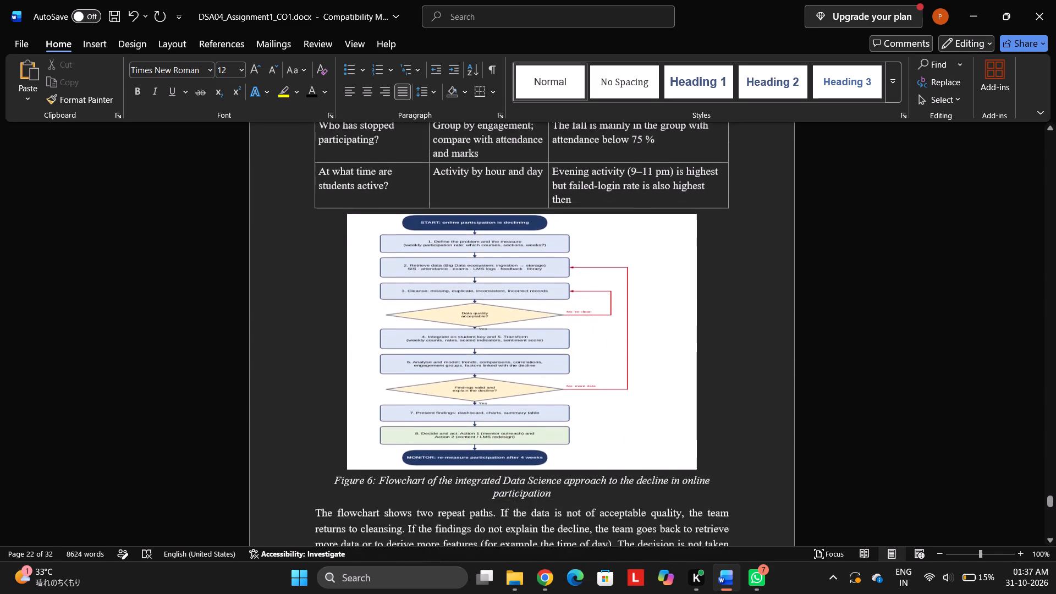
scroll(351, 272, "down", 5)
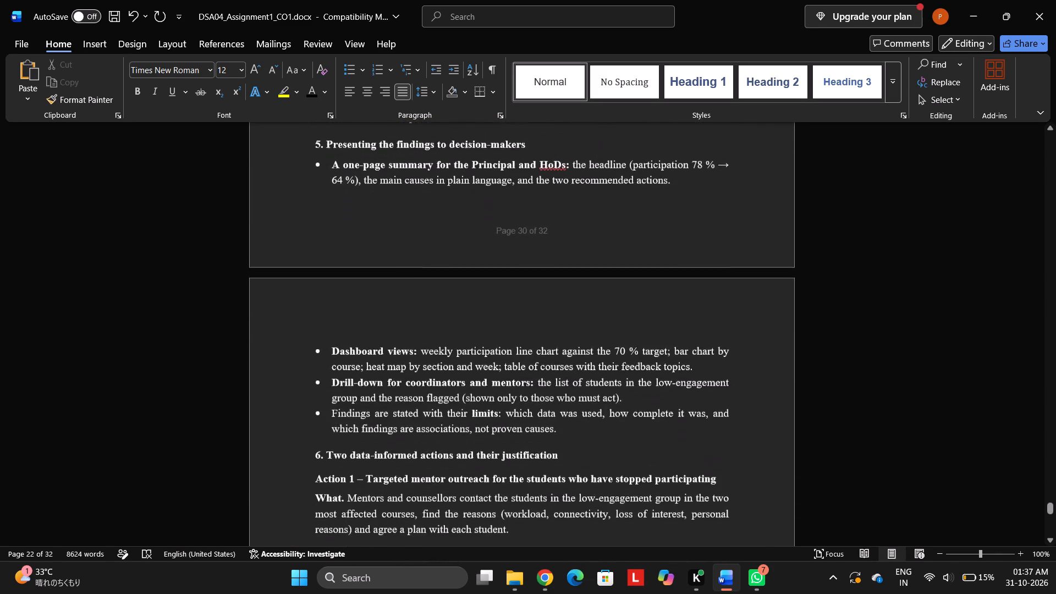
scroll(351, 272, "down", 3)
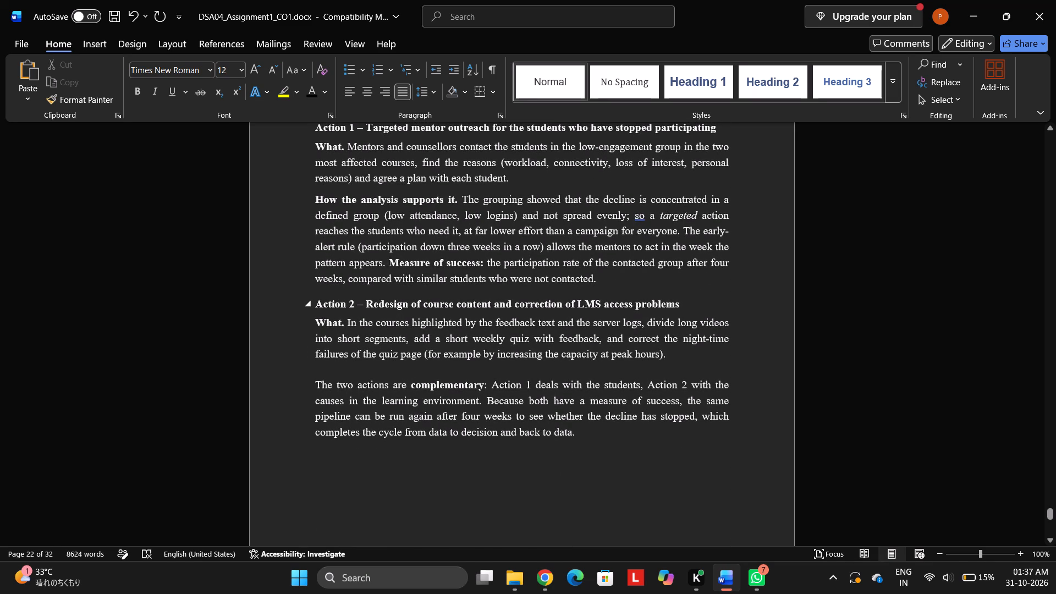
Delete the closing paragraph about the two complementary actions at the end of Task 10, just before the Overall Conclusion.
scroll(319, 306, "down", 1)
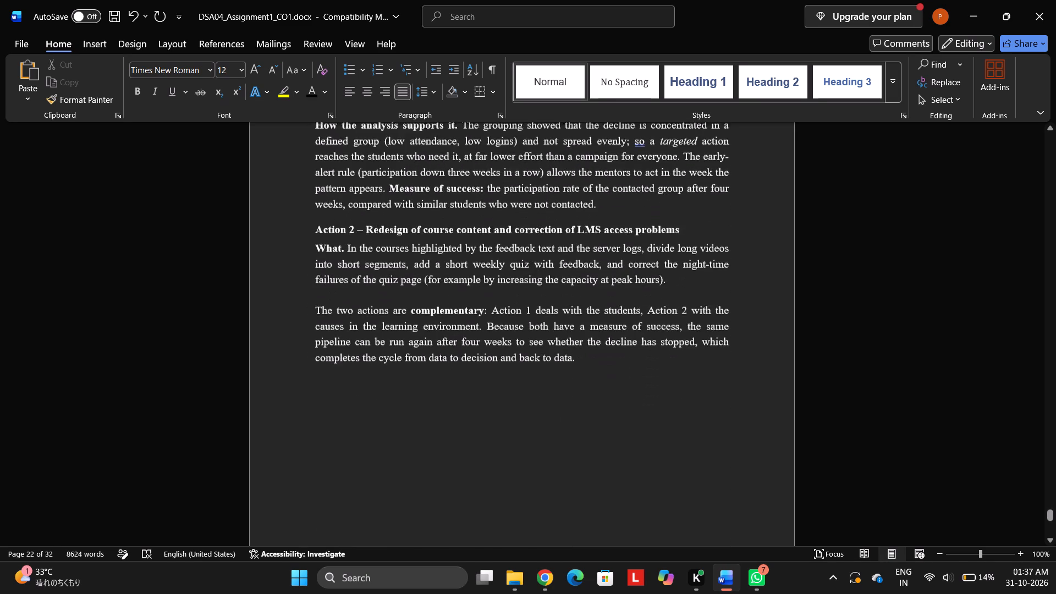
scroll(319, 306, "down", 1)
left_click_drag(608, 315, 512, 320)
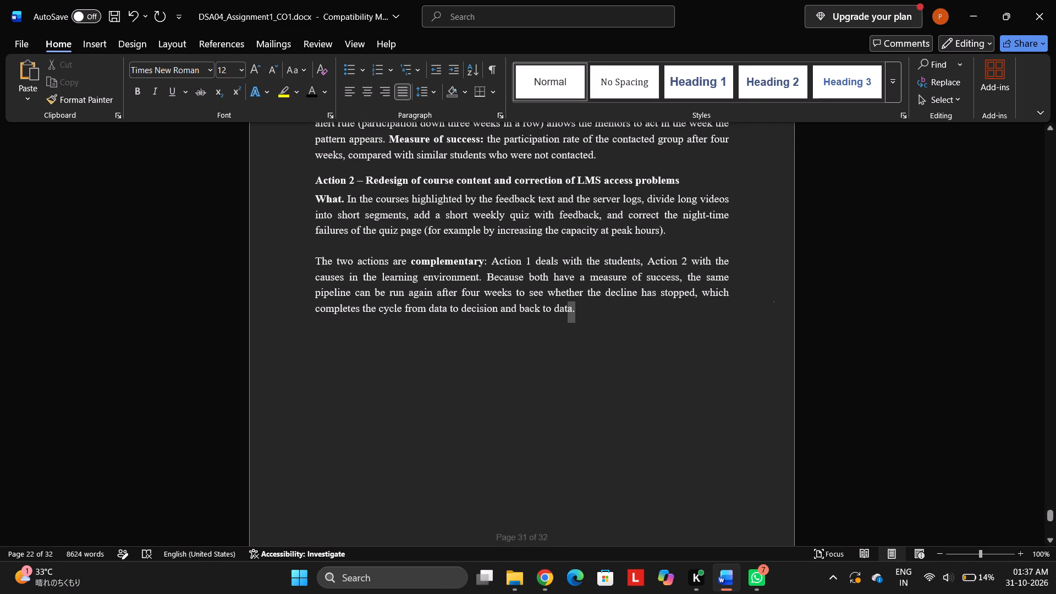
left_click_drag(512, 320, 286, 261)
key("BackSpace")
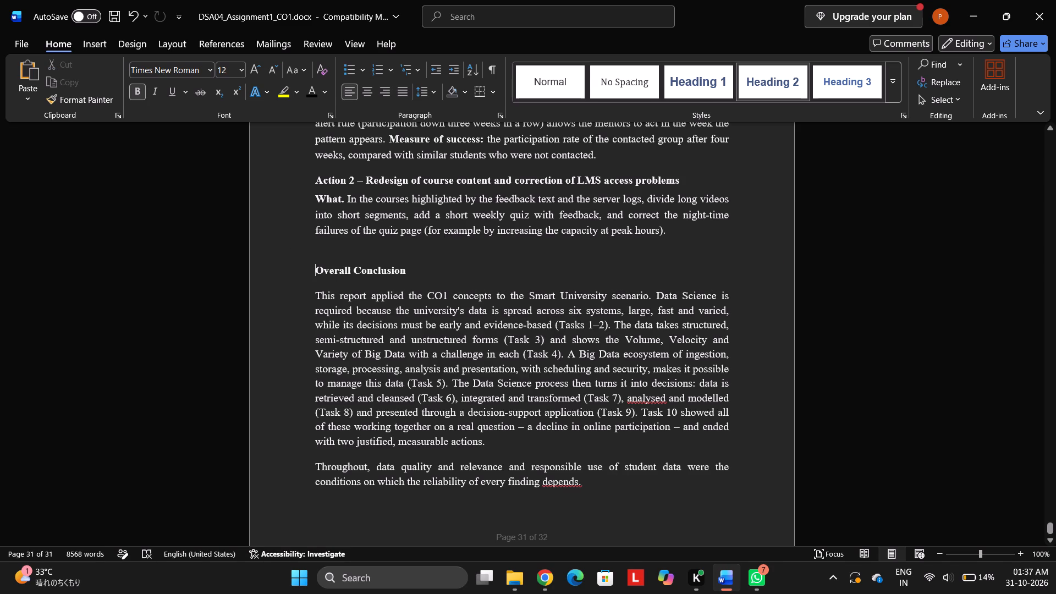
scroll(267, 271, "down", 6)
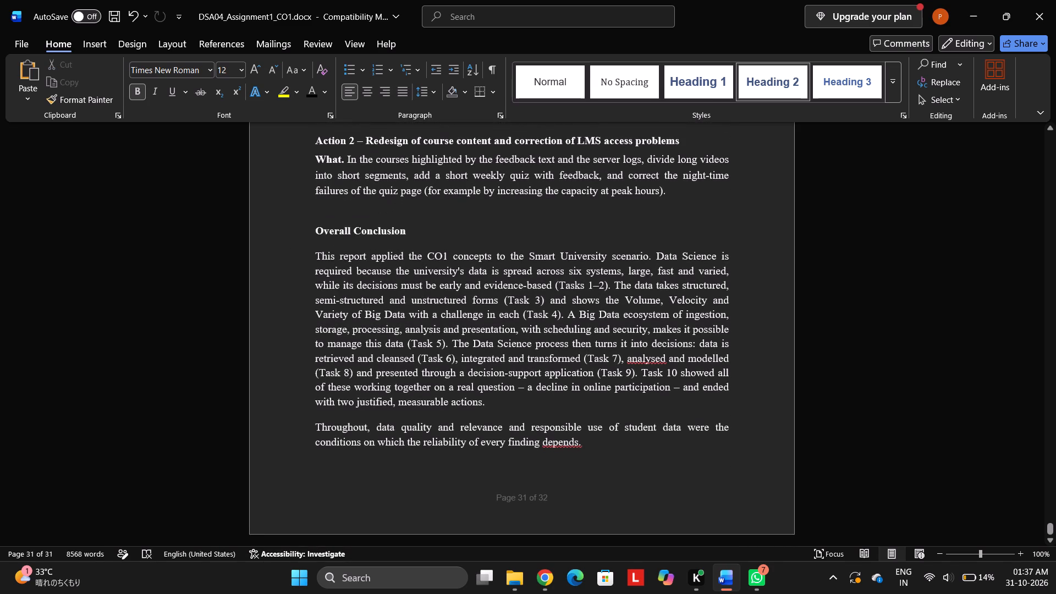
scroll(267, 271, "up", 1)
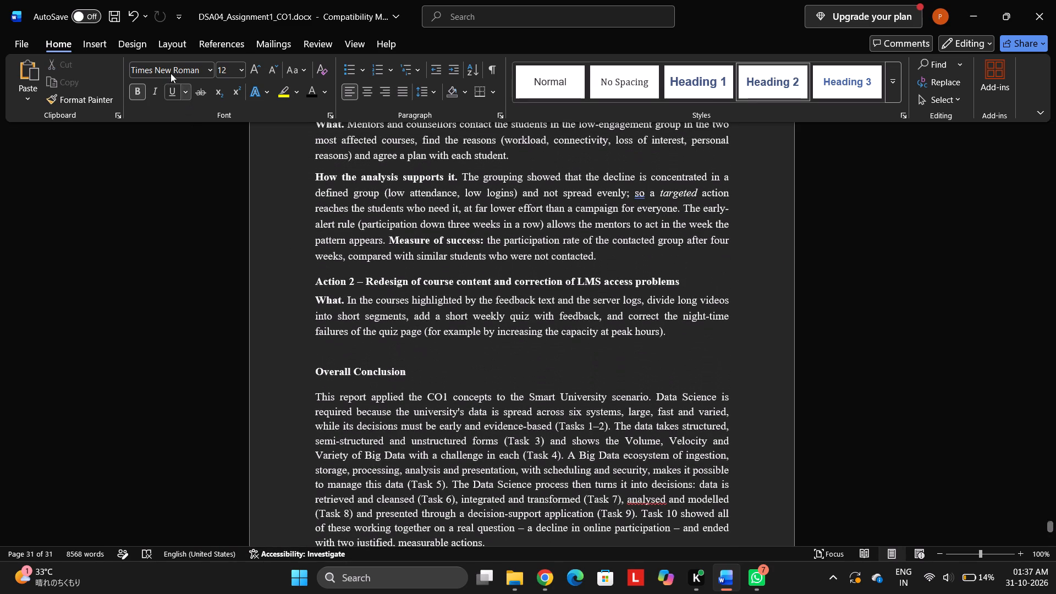
Save the assignment document.
left_click(122, 11)
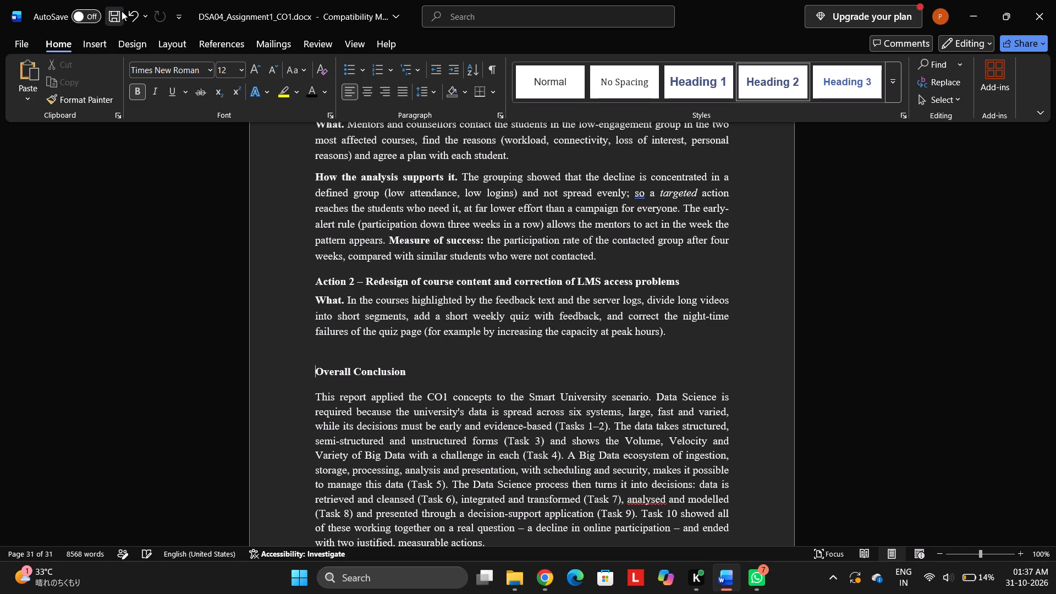
left_click(117, 13)
Review the pages of Tasks 10 and 9 backwards, including Tables 24 to 29, for remaining page gaps and layout problems.
scroll(311, 196, "up", 2)
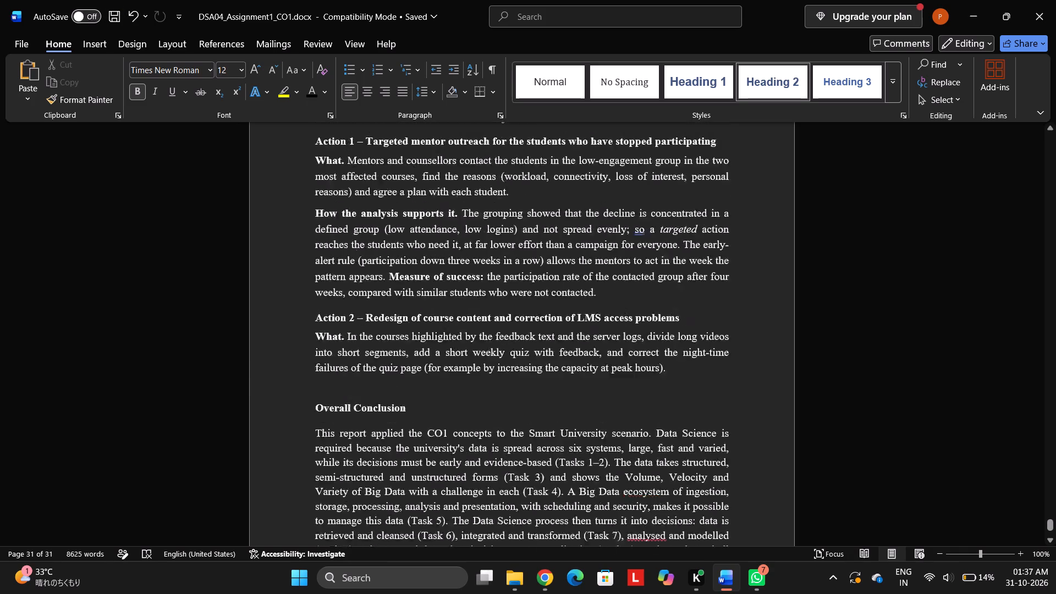
scroll(311, 196, "up", 7)
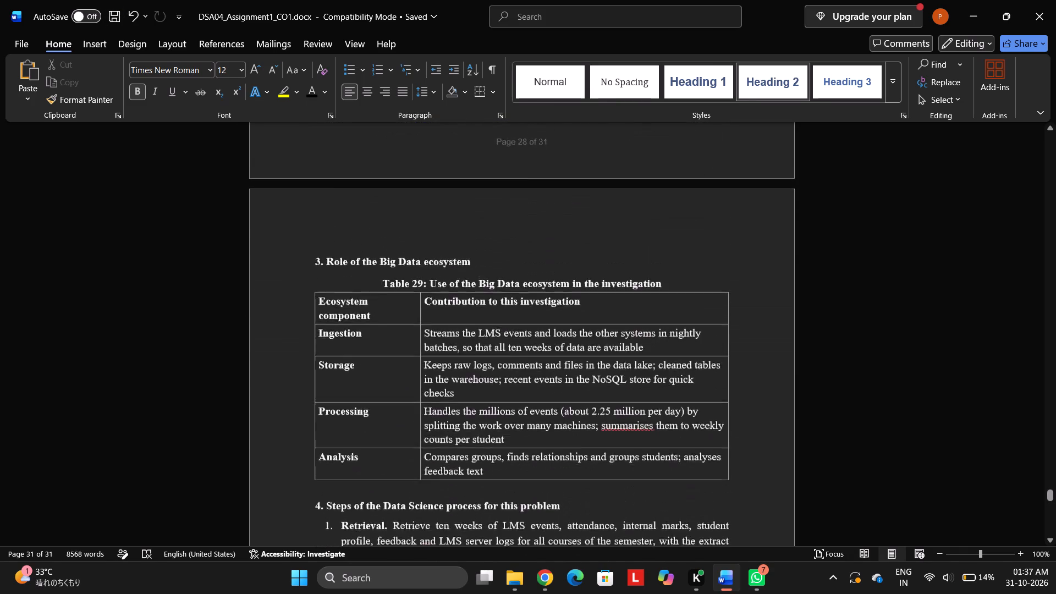
scroll(311, 196, "up", 5)
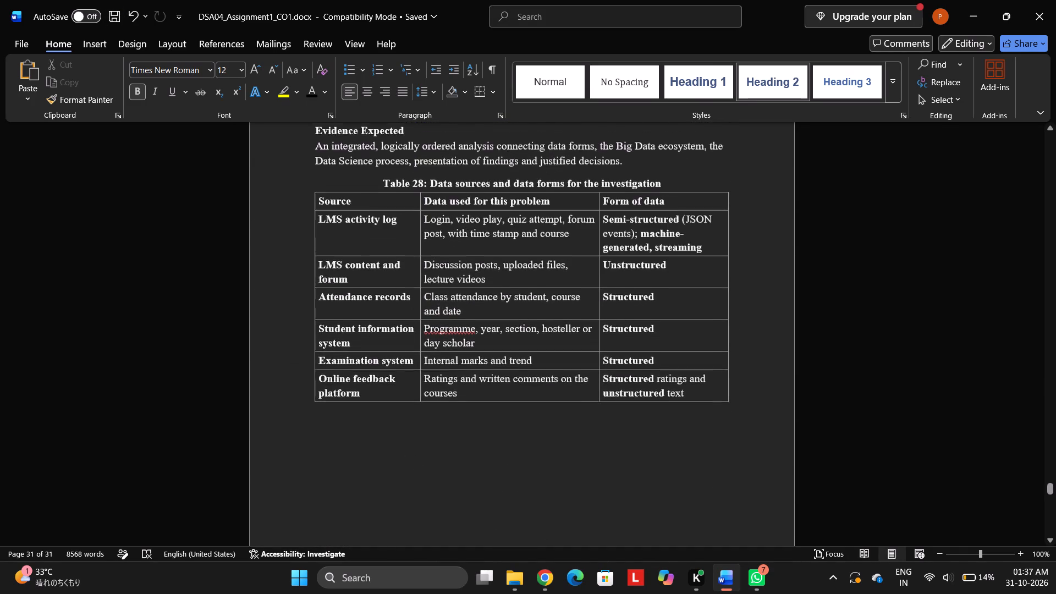
scroll(311, 196, "up", 5)
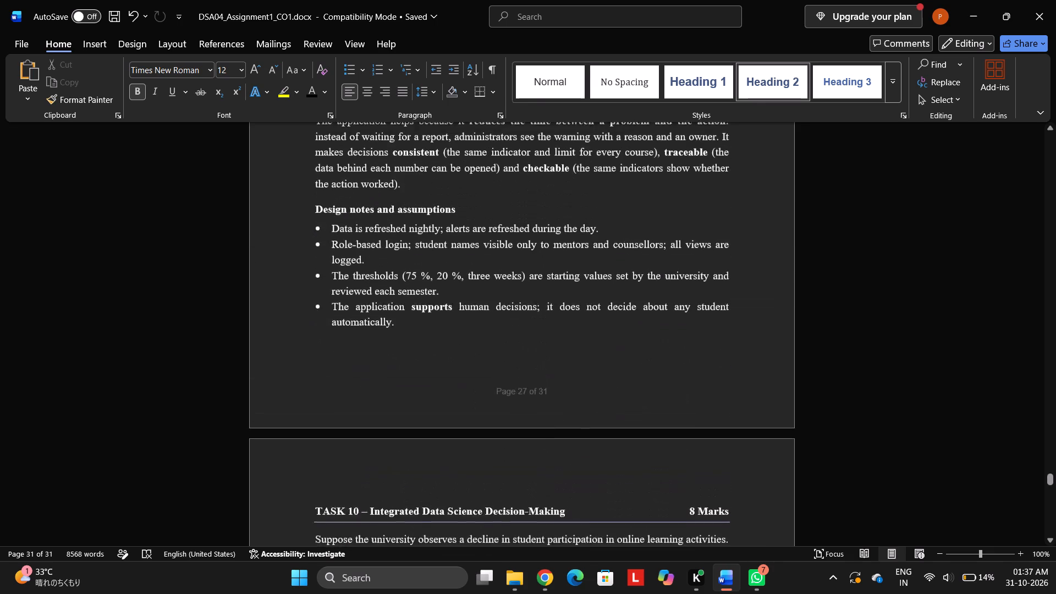
scroll(311, 196, "up", 4)
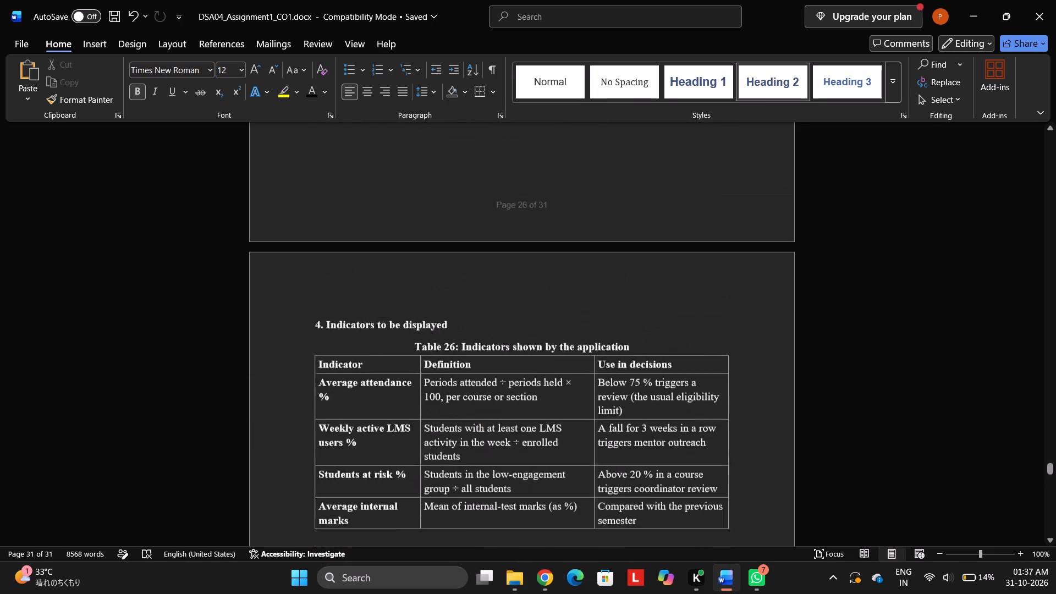
scroll(311, 196, "up", 5)
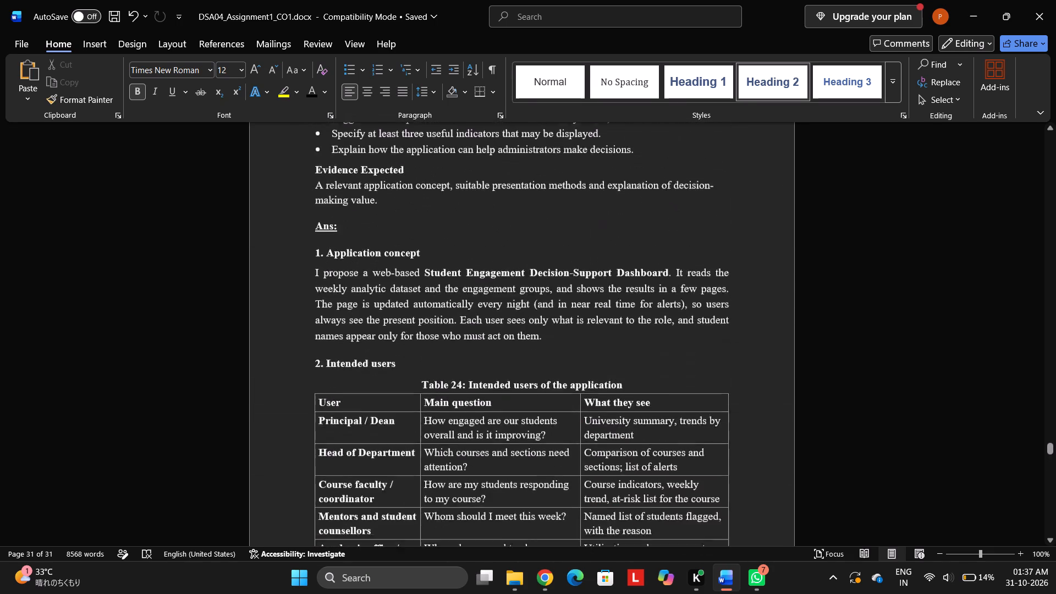
scroll(311, 196, "up", 3)
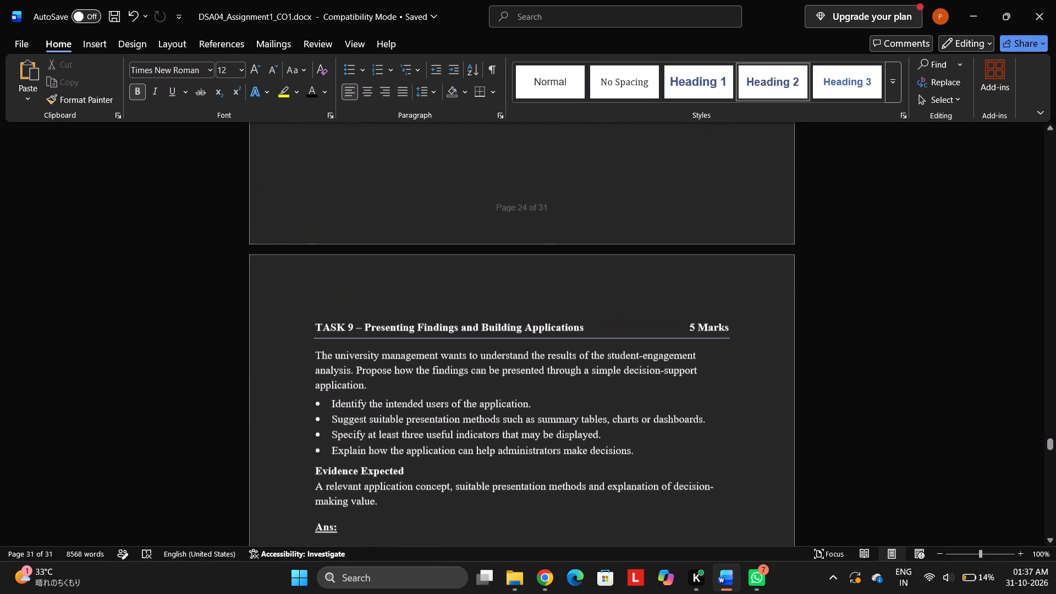
Review the pages of Tasks 8 and 7 backwards, including their tables and Figure 4, for page gaps and leftover labels.
scroll(311, 196, "up", 4)
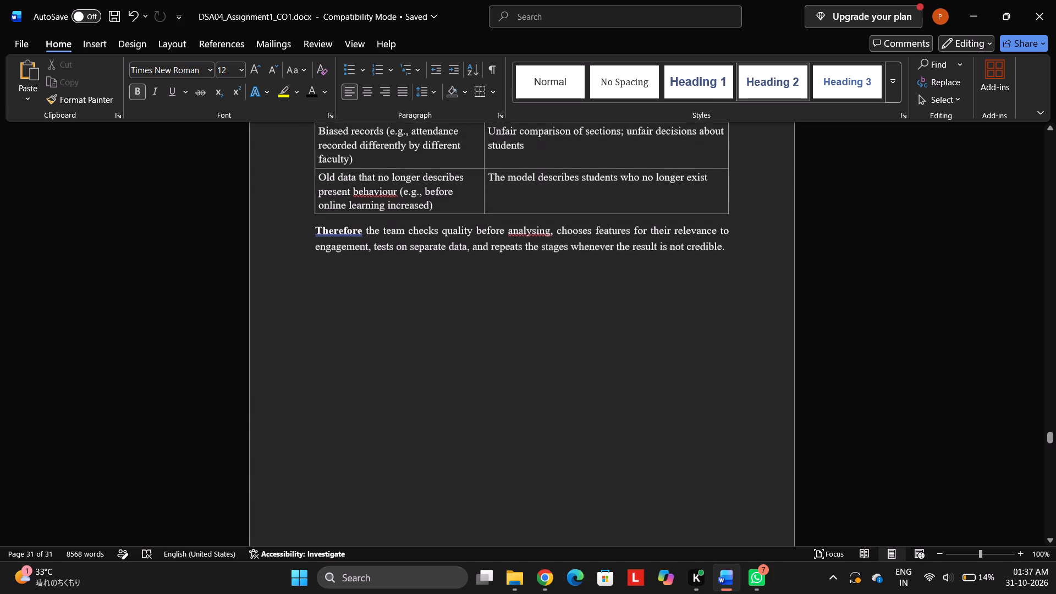
scroll(311, 196, "up", 3)
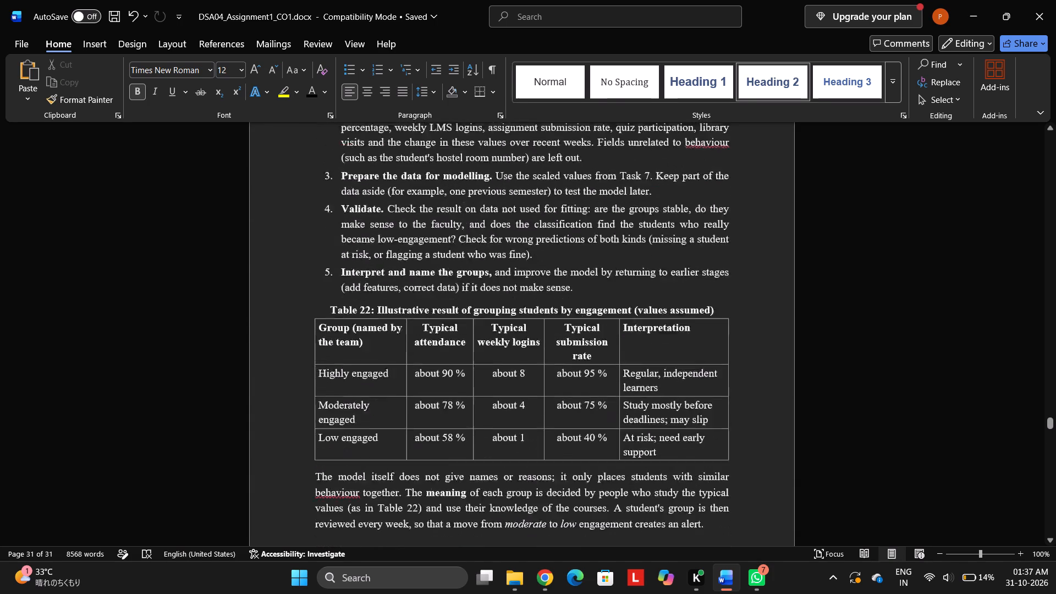
scroll(311, 196, "up", 4)
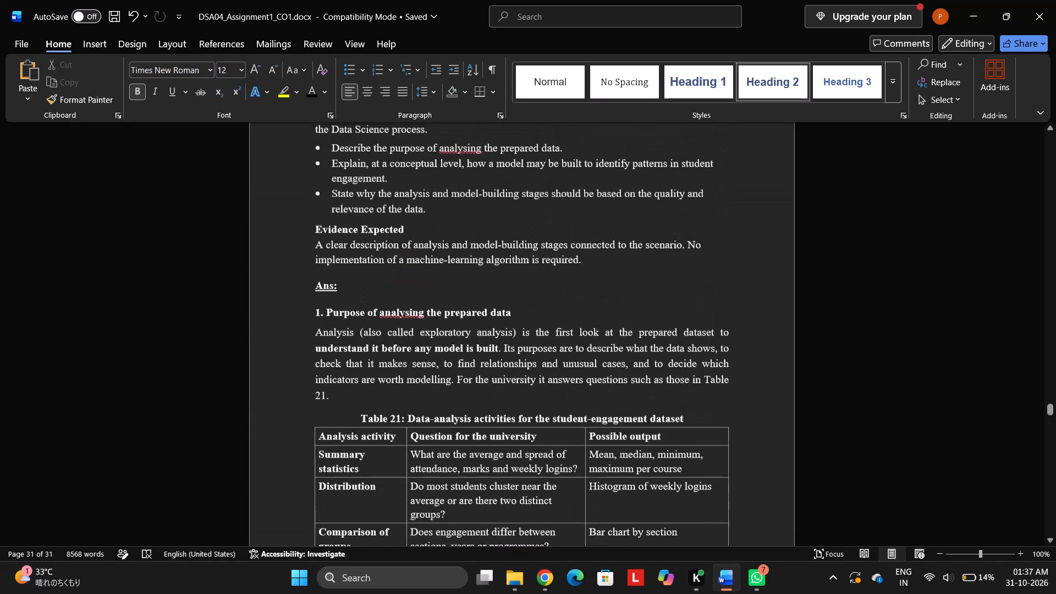
scroll(311, 196, "up", 4)
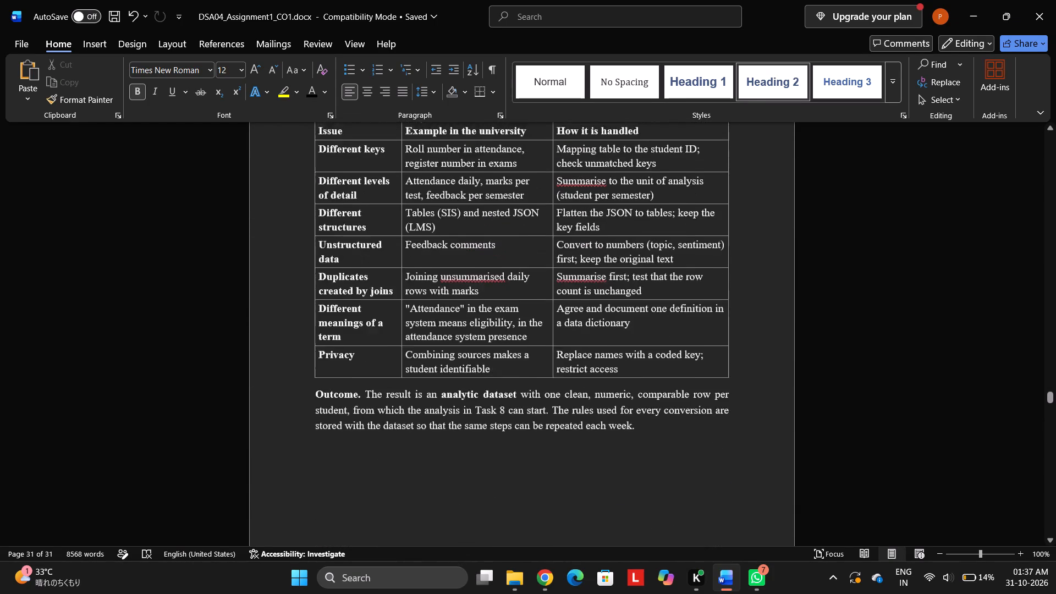
scroll(311, 196, "up", 6)
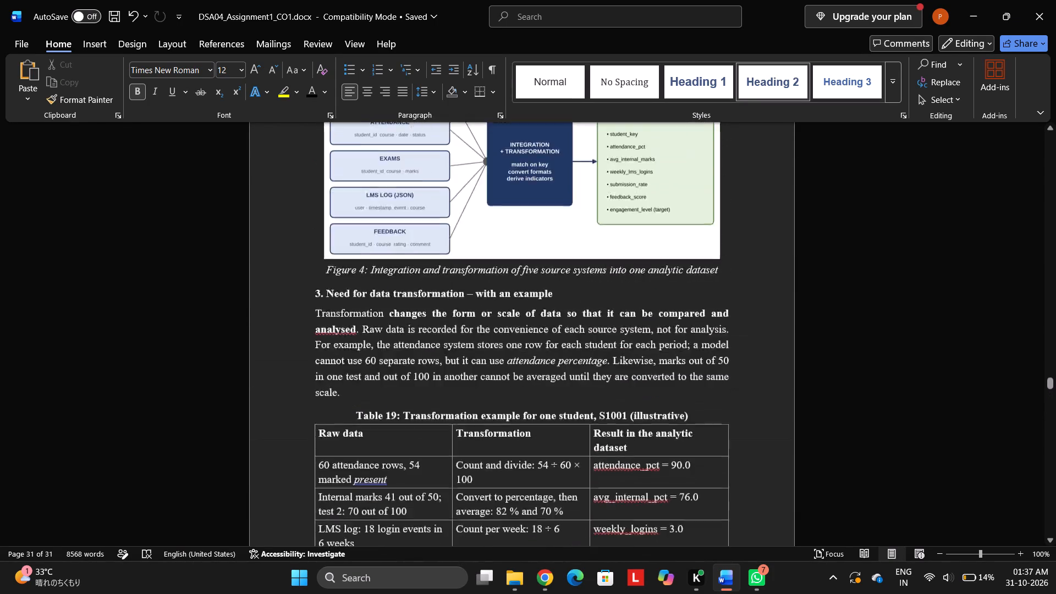
scroll(311, 196, "up", 4)
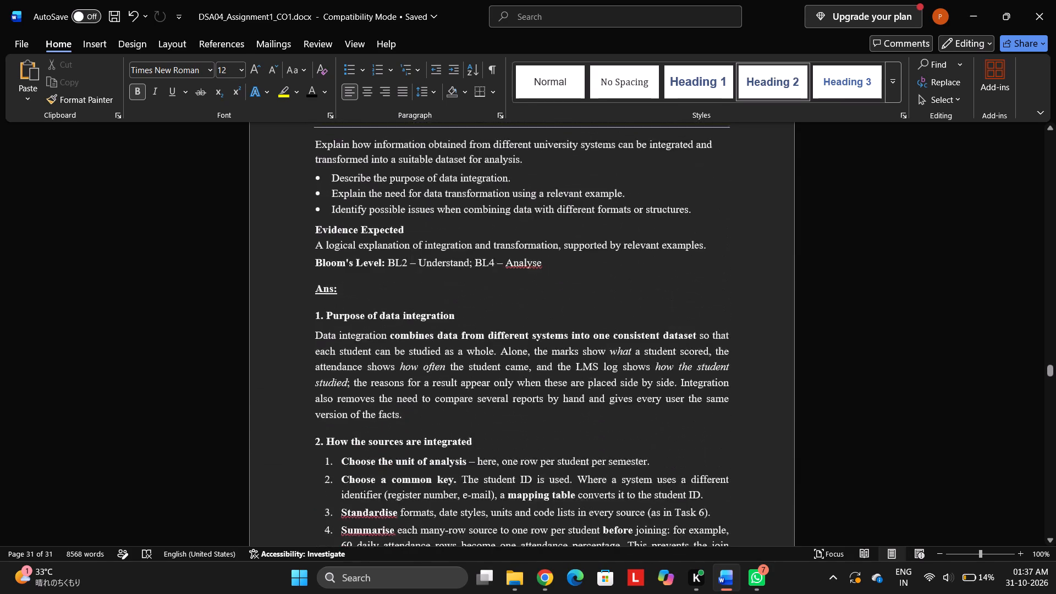
Delete the "Bloom's Level" line and the "Ans:" label above "1. Purpose of data integration" in Task 7.
scroll(311, 196, "up", 2)
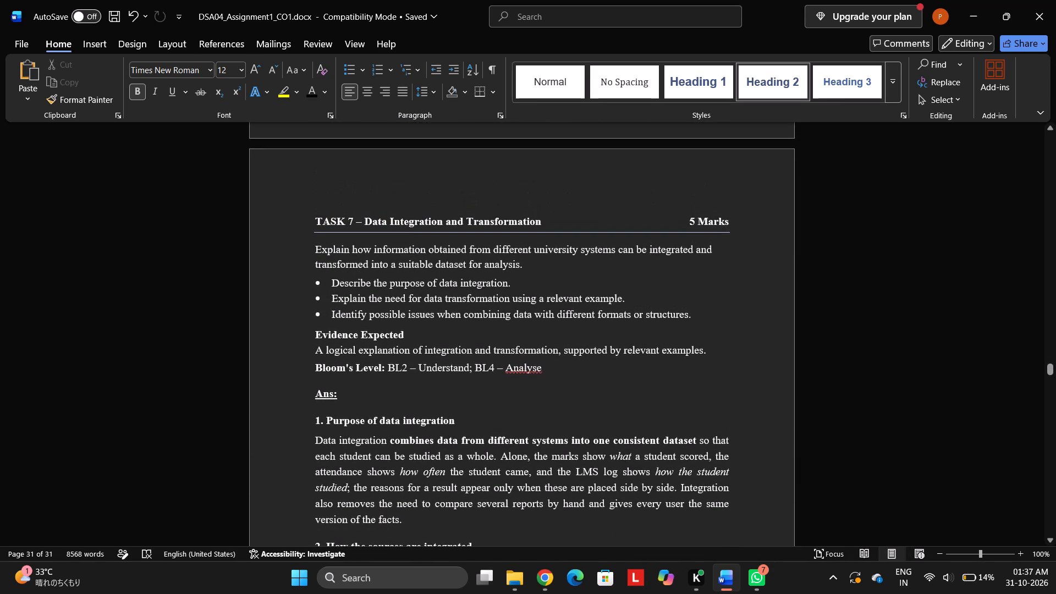
left_click_drag(400, 403, 288, 377)
key("BackSpace")
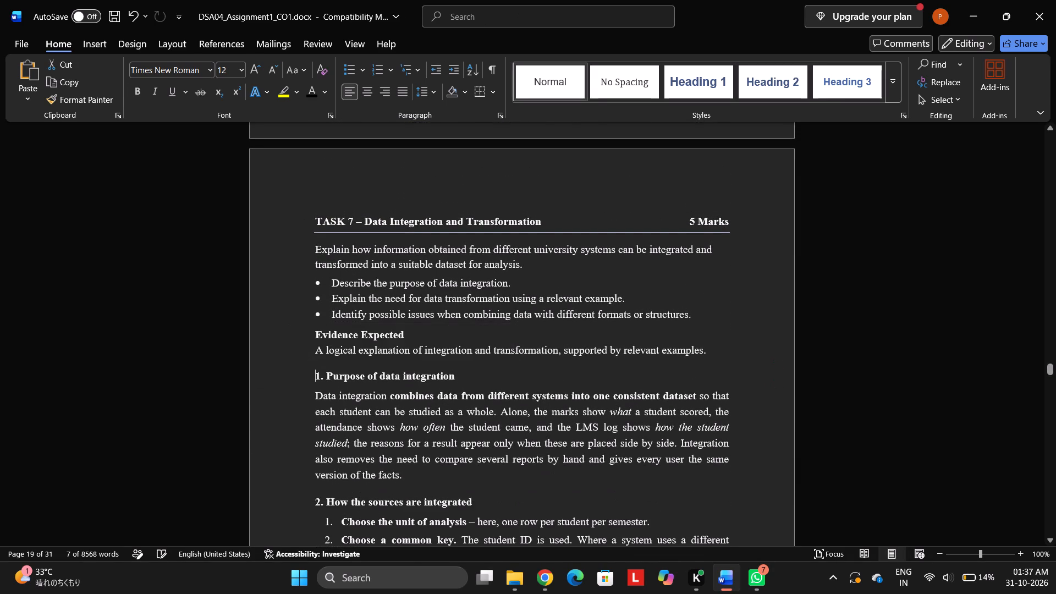
Reduce the height of Figure 4, keeping its width, so that it fits directly below the numbered integration steps in Task 7.
scroll(288, 377, "down", 5)
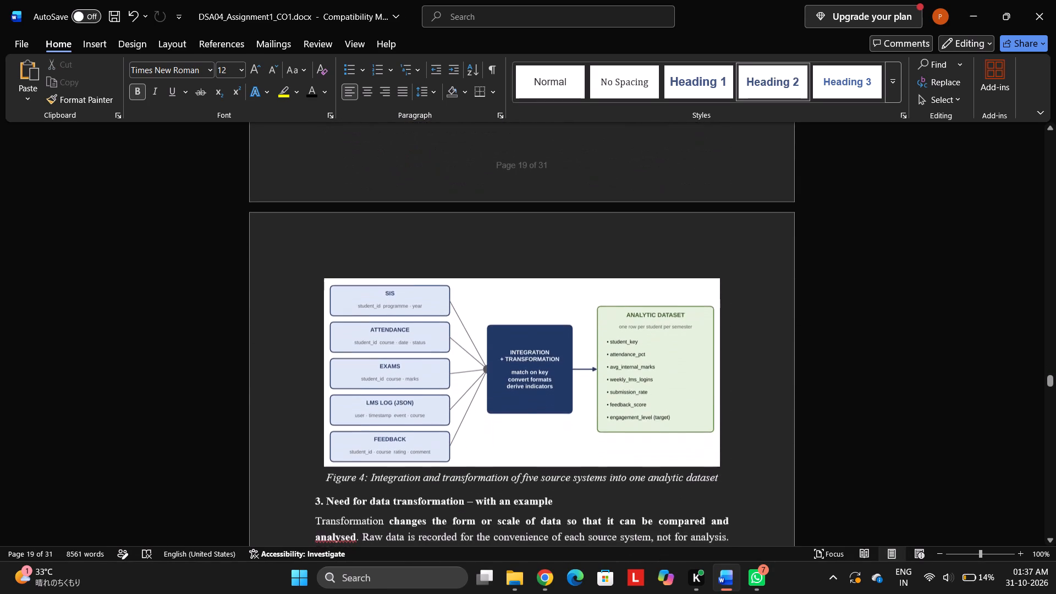
scroll(288, 377, "down", 2)
left_click(431, 216)
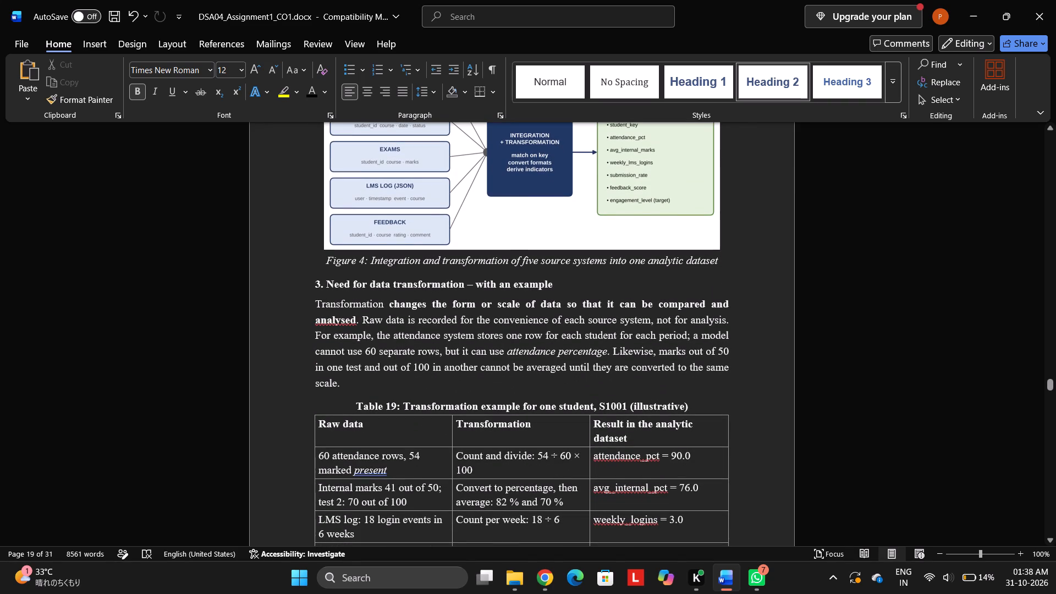
left_click_drag(522, 248, 522, 229)
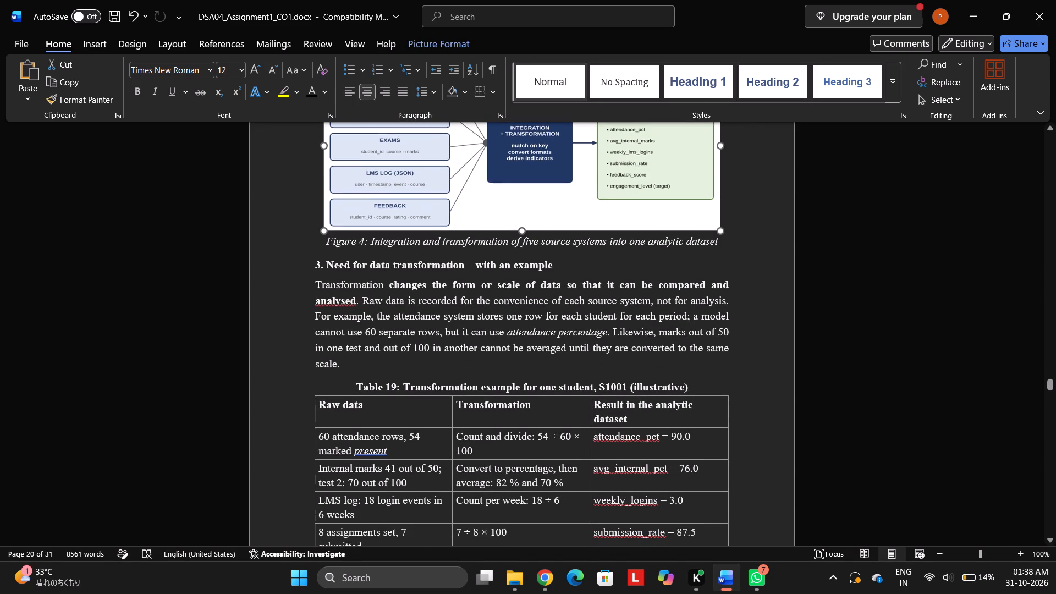
left_click_drag(522, 229, 524, 217)
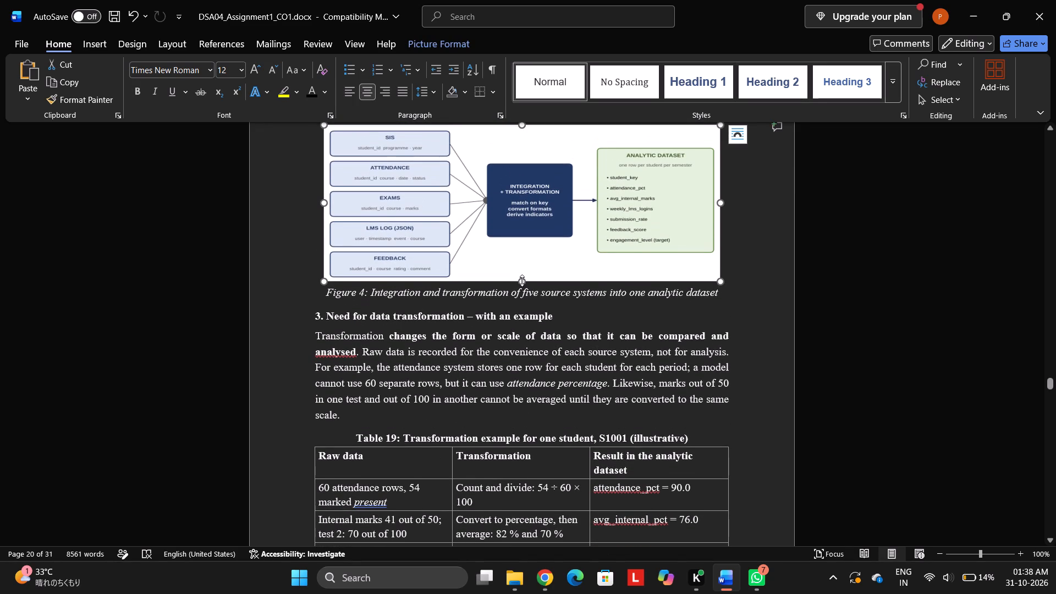
left_click_drag(522, 280, 522, 251)
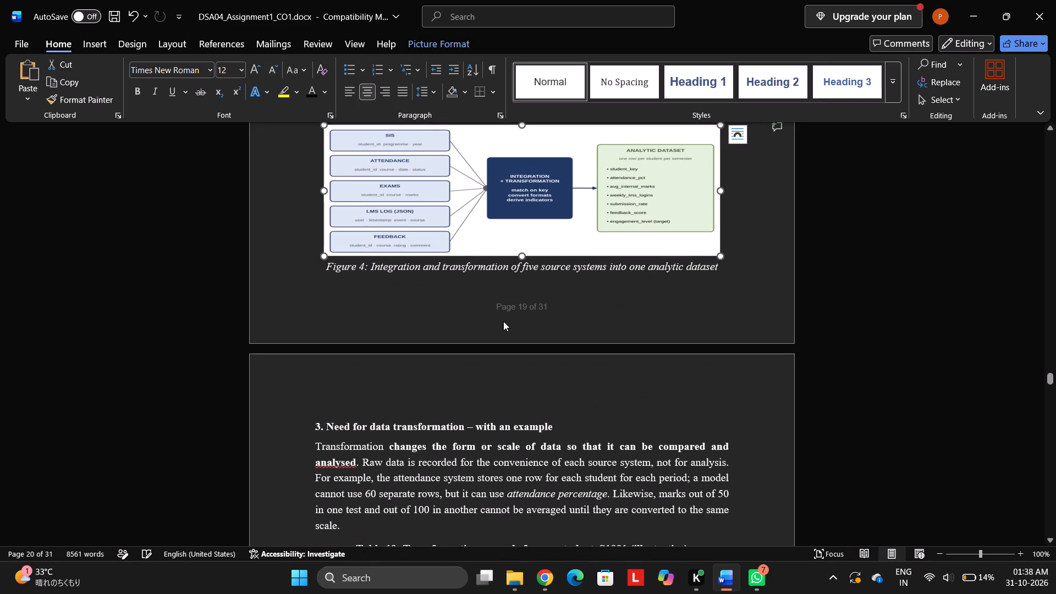
Review the Task 7 pages around Figure 4 and Table 19 for remaining page gaps.
scroll(503, 321, "down", 2)
scroll(450, 287, "down", 1)
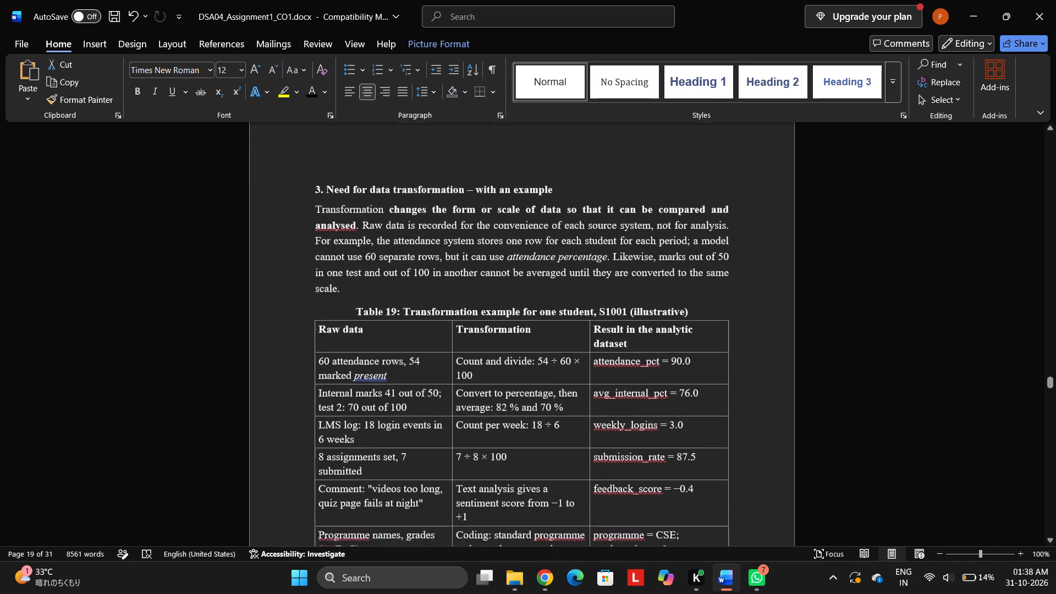
scroll(450, 287, "down", 1)
scroll(450, 287, "up", 5)
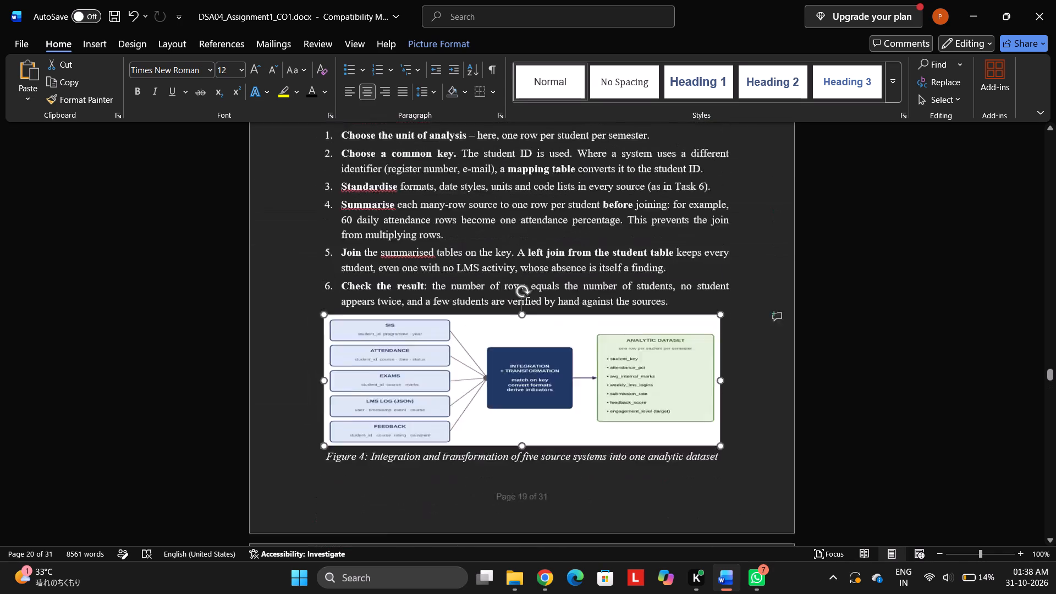
scroll(450, 287, "up", 3)
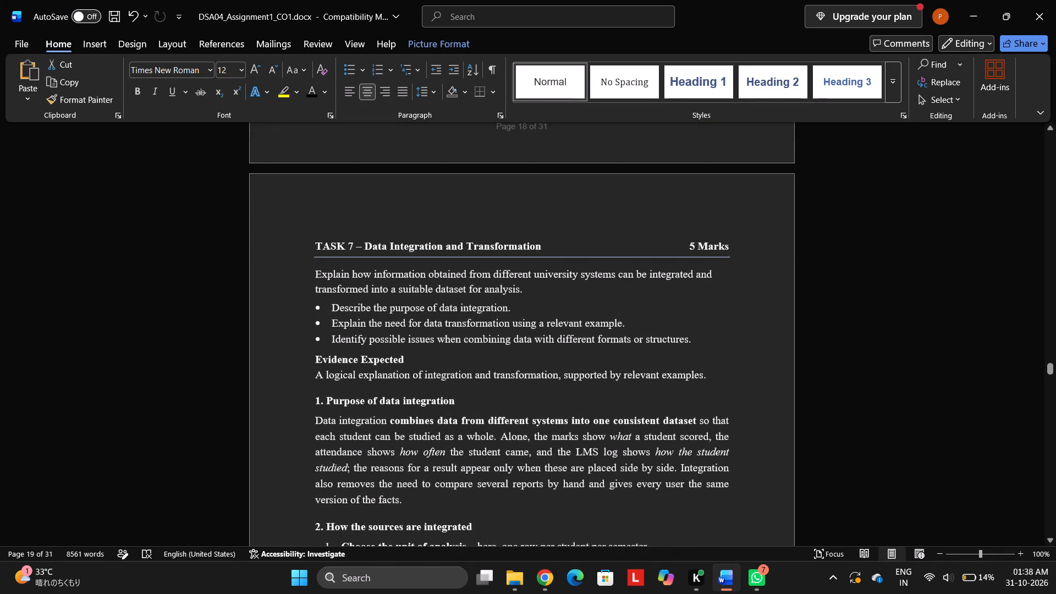
Examine the end of Task 6, from Table 17 to the data-quality points, and its page break before Task 7.
scroll(450, 287, "up", 1)
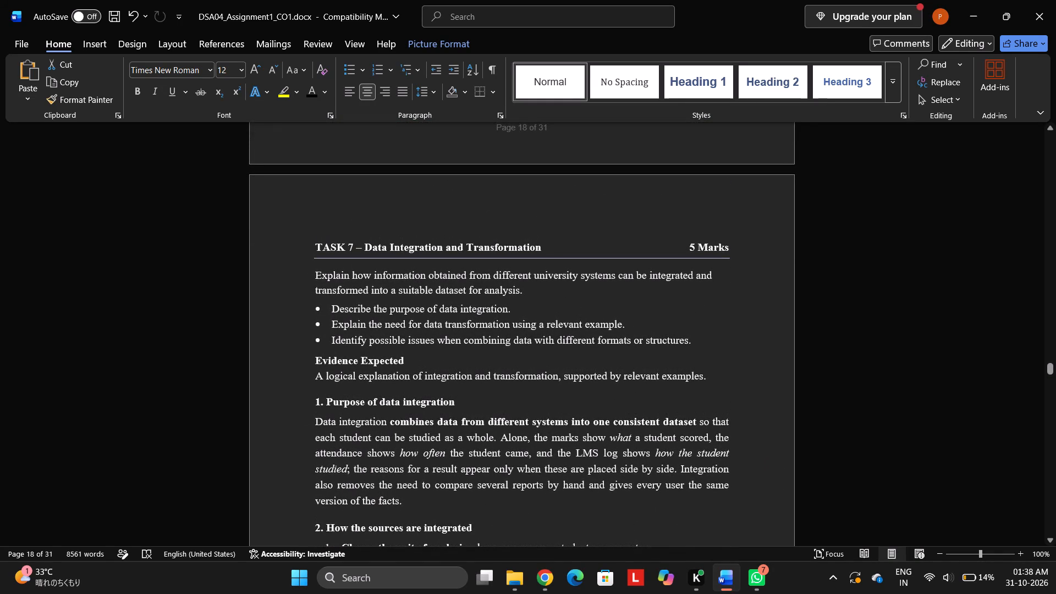
scroll(450, 287, "up", 3)
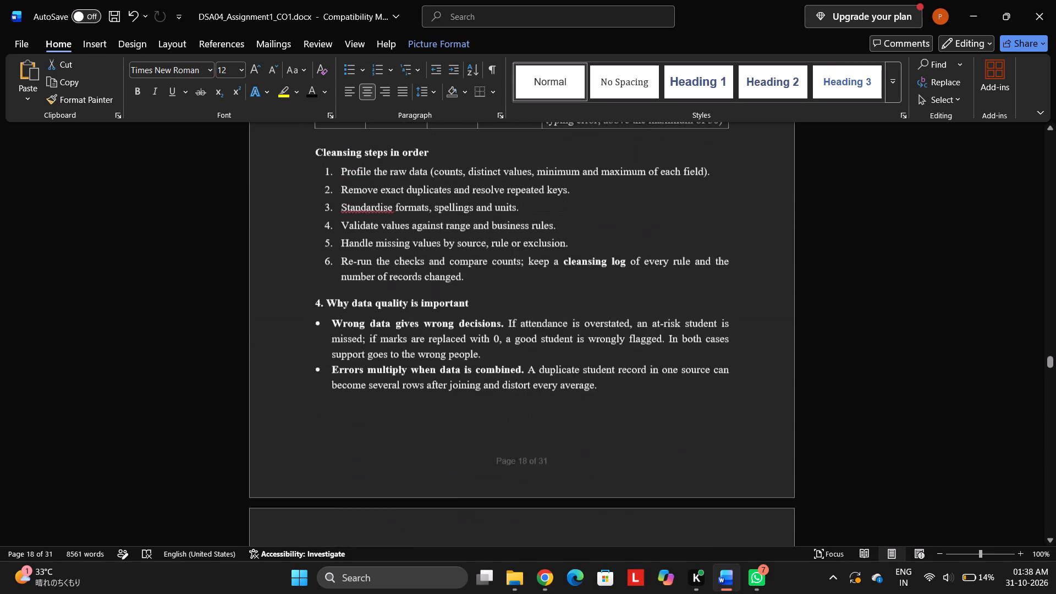
scroll(450, 287, "up", 1)
scroll(450, 287, "down", 1)
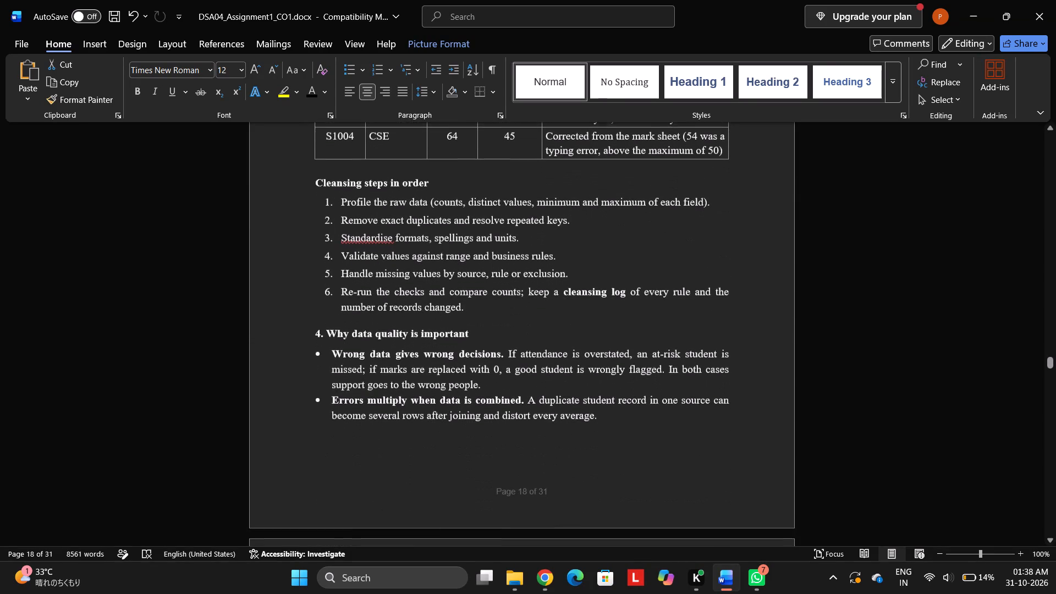
scroll(450, 287, "down", 1)
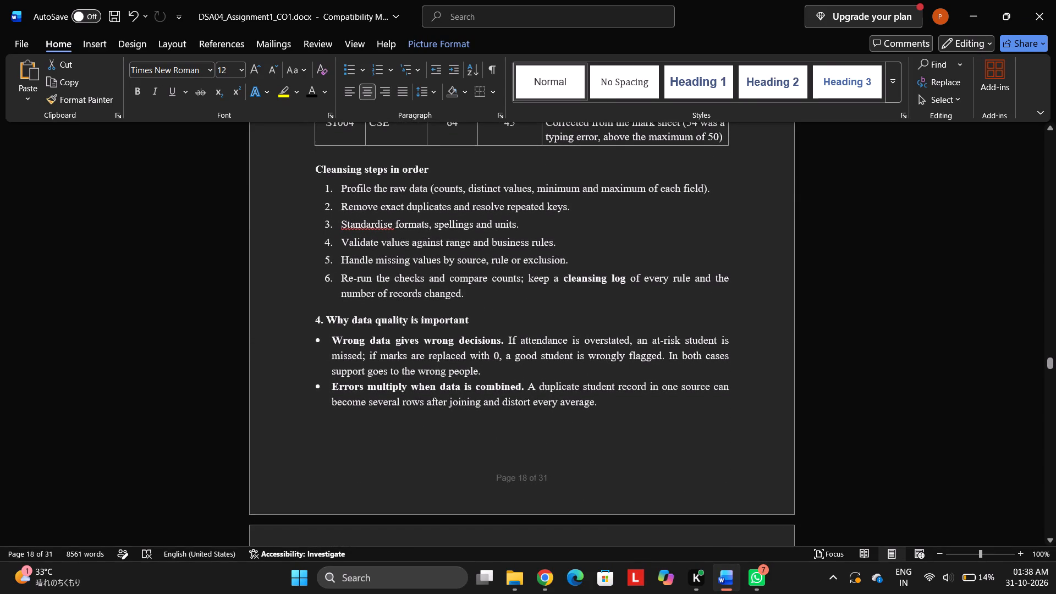
scroll(450, 287, "down", 1)
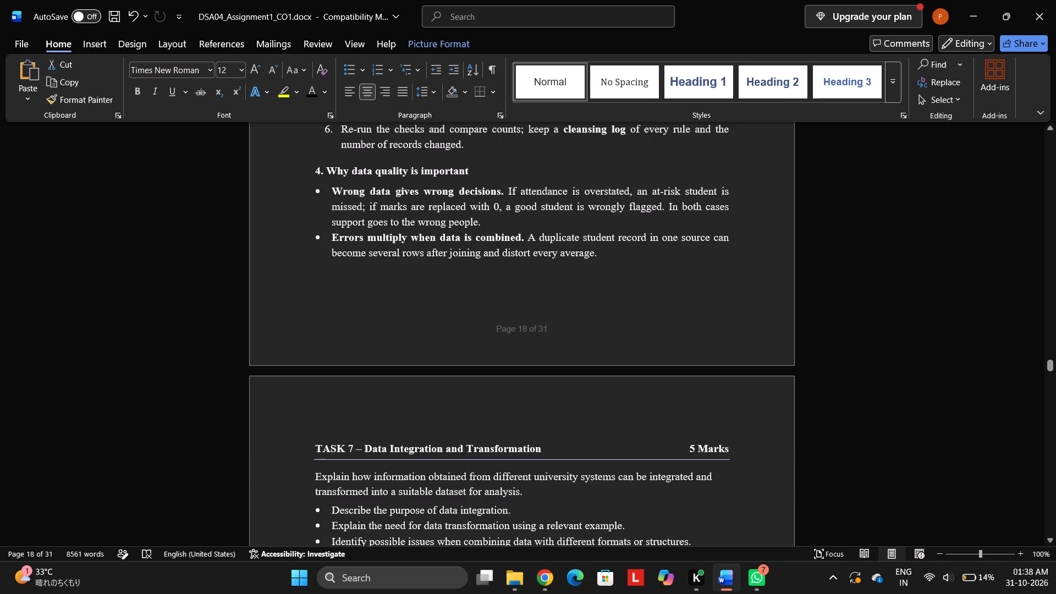
scroll(450, 287, "down", 3)
scroll(450, 287, "up", 4)
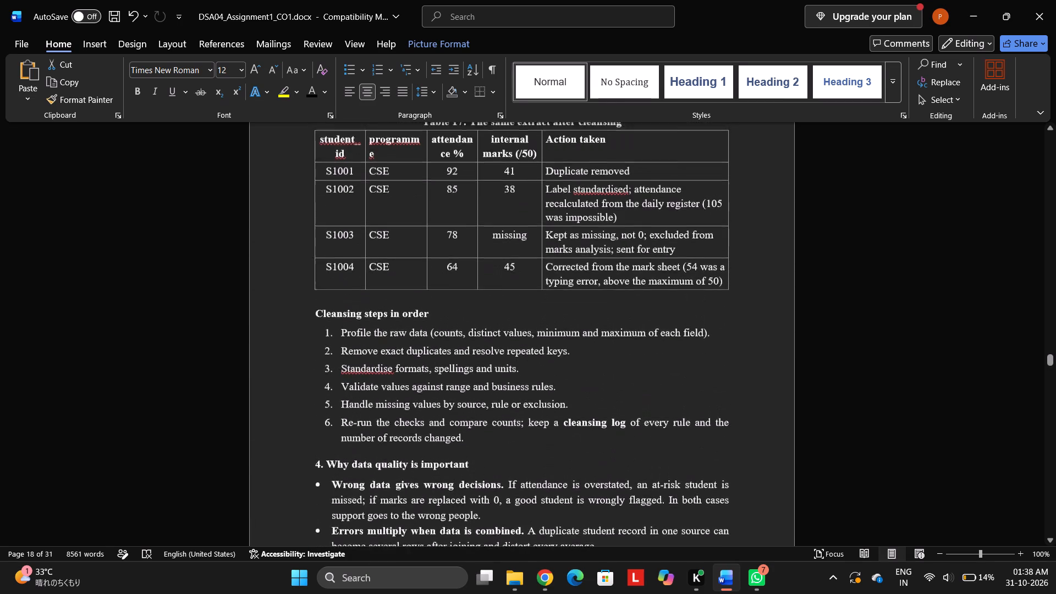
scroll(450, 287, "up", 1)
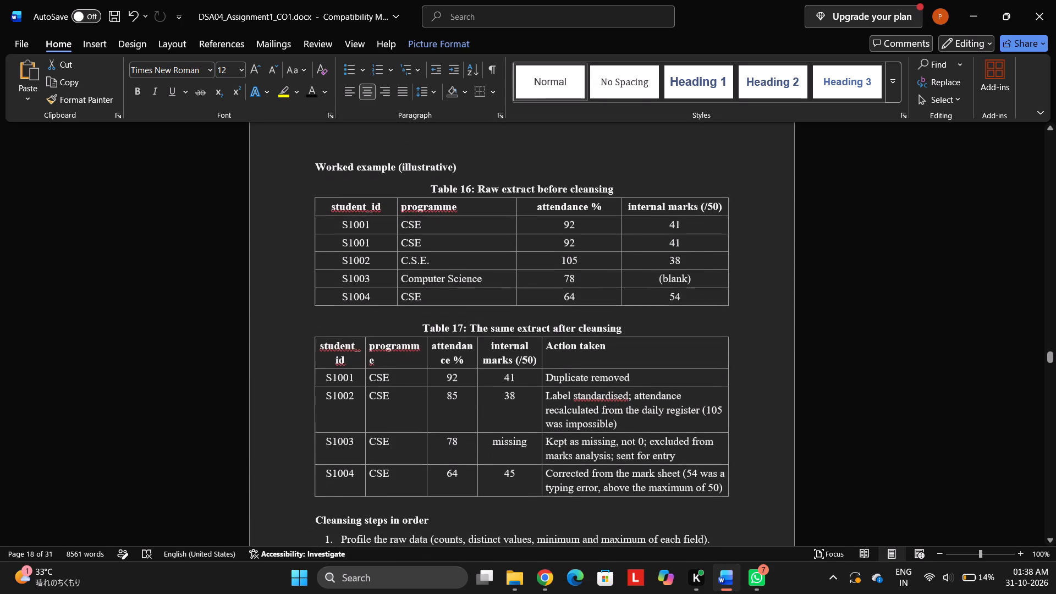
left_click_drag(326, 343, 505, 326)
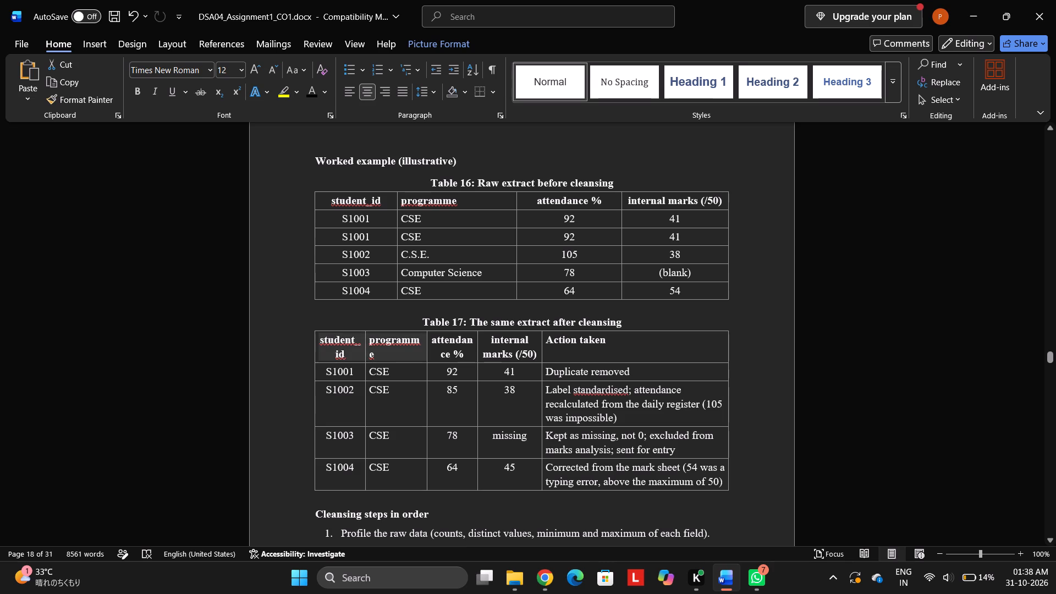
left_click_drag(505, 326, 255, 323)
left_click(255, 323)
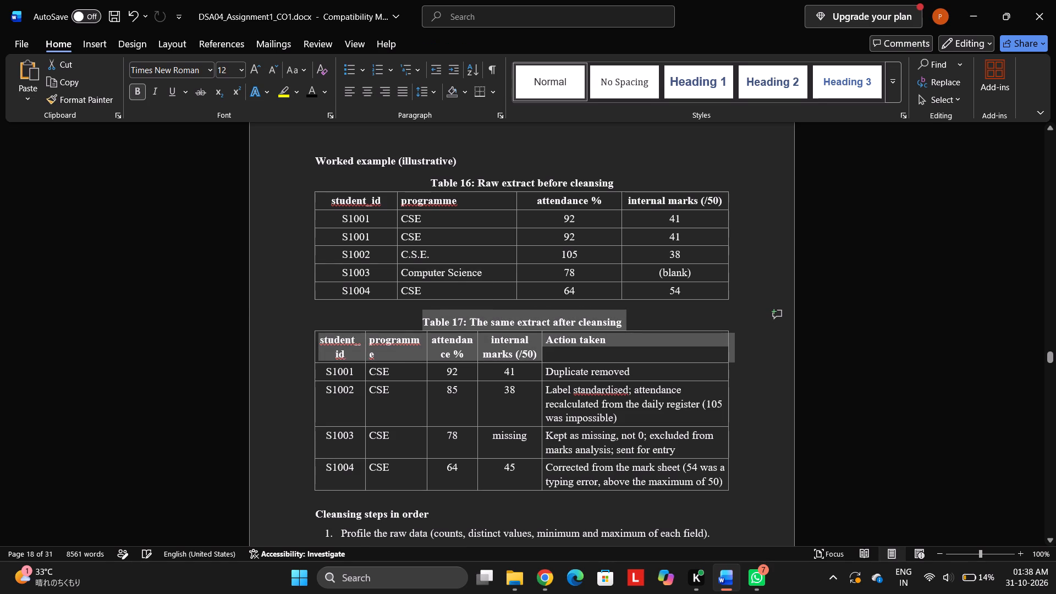
Delete the entire "Incorrect" row from Table 15 in Task 6.
scroll(255, 323, "up", 4)
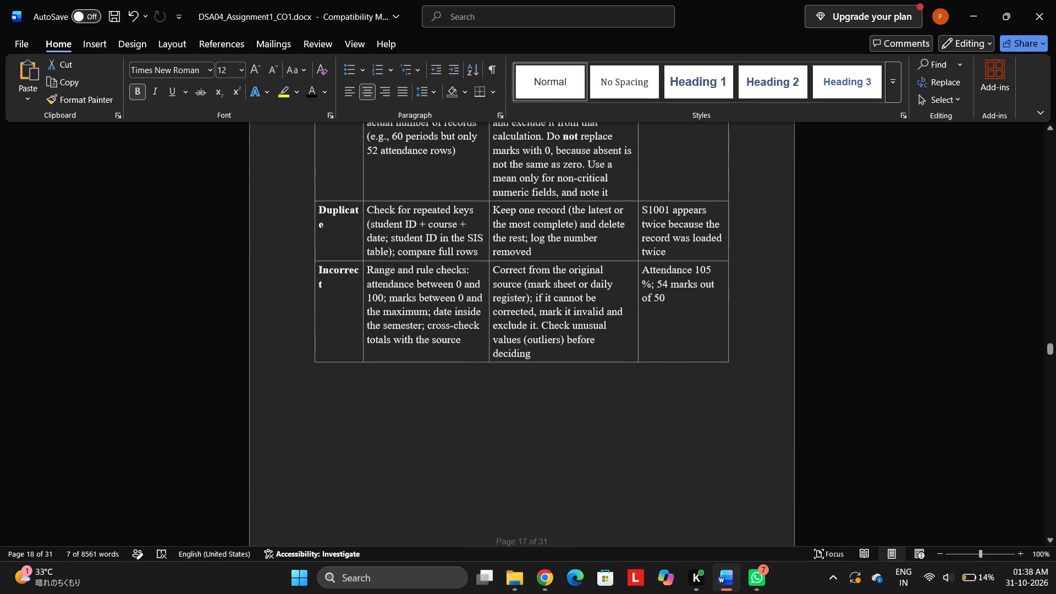
scroll(664, 361, "up", 1)
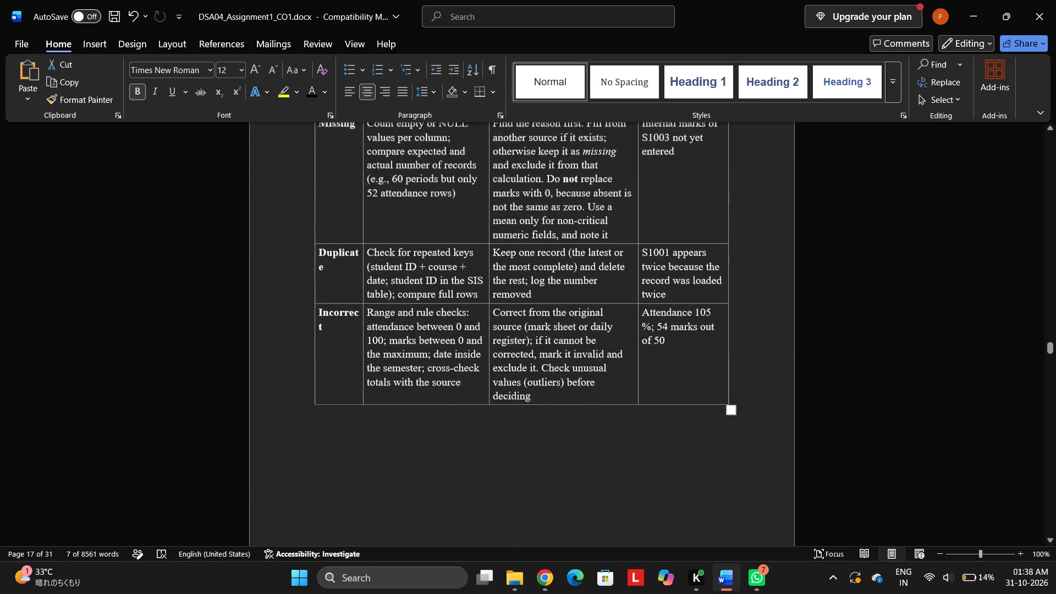
scroll(664, 361, "up", 1)
scroll(664, 361, "down", 1)
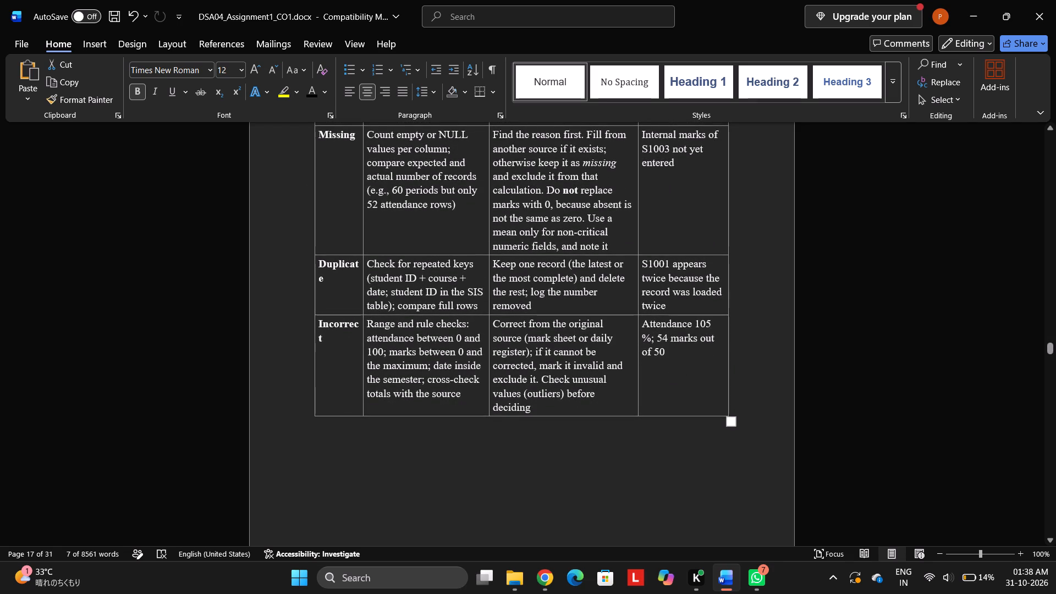
left_click_drag(689, 364, 351, 375)
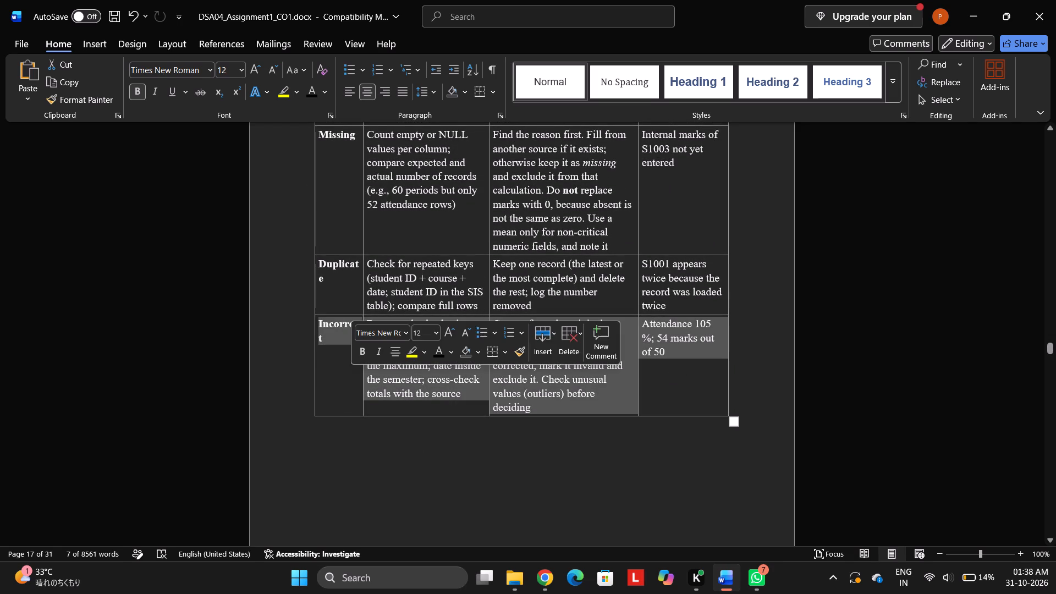
key("BackSpace")
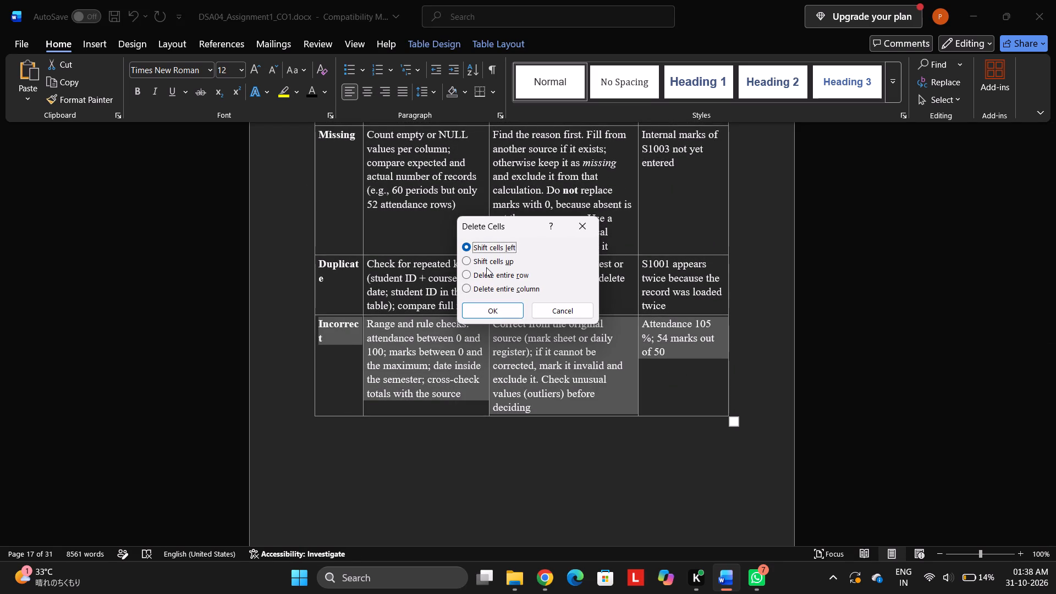
left_click(492, 273)
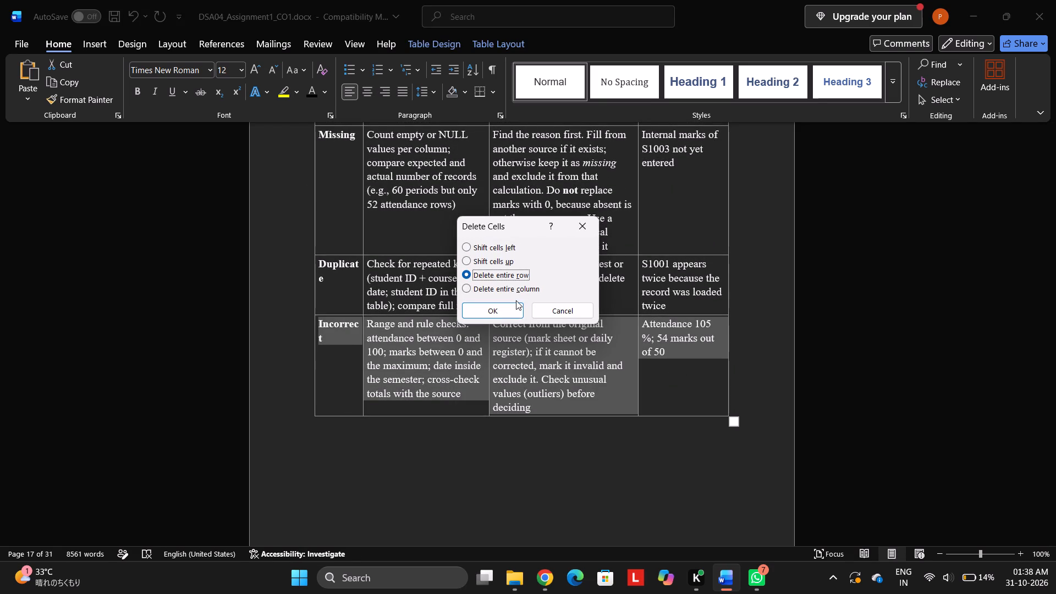
left_click(510, 309)
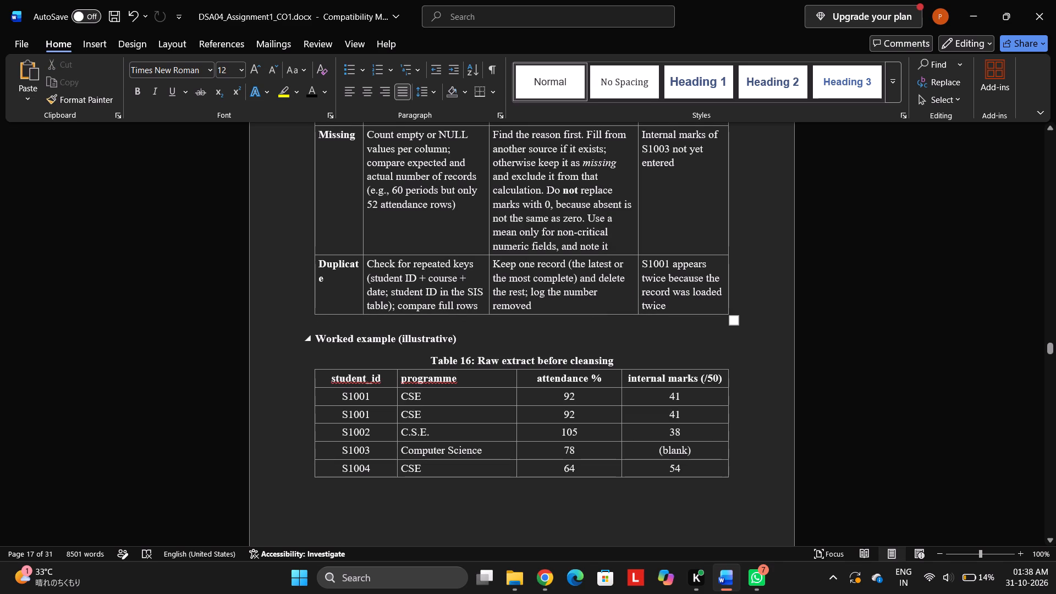
Review the Task 6 pages from Table 15 back to the task heading and the end of Task 5 for page gaps.
scroll(454, 338, "up", 1)
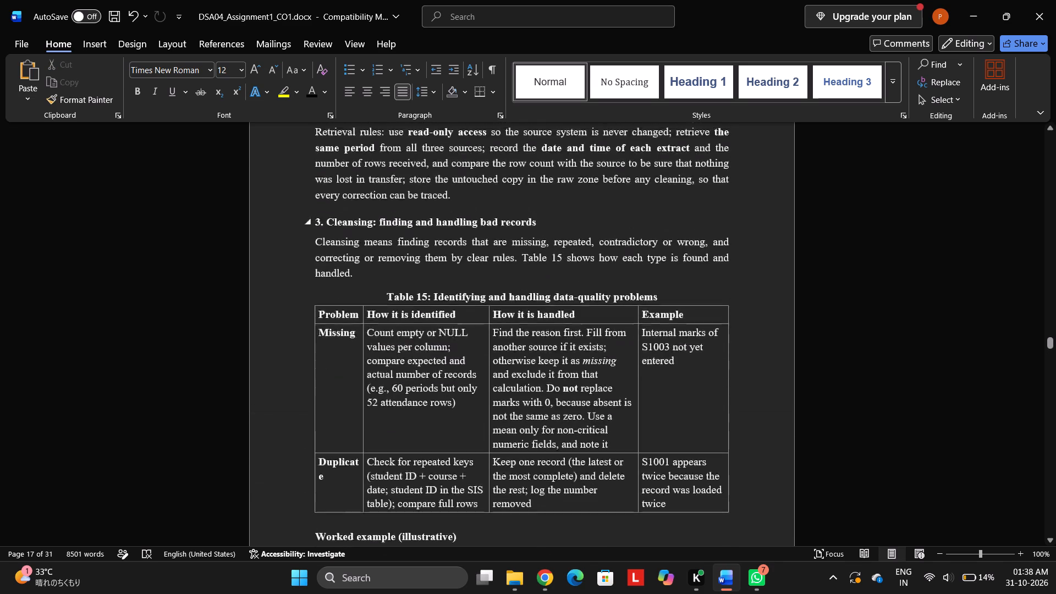
scroll(454, 338, "up", 1)
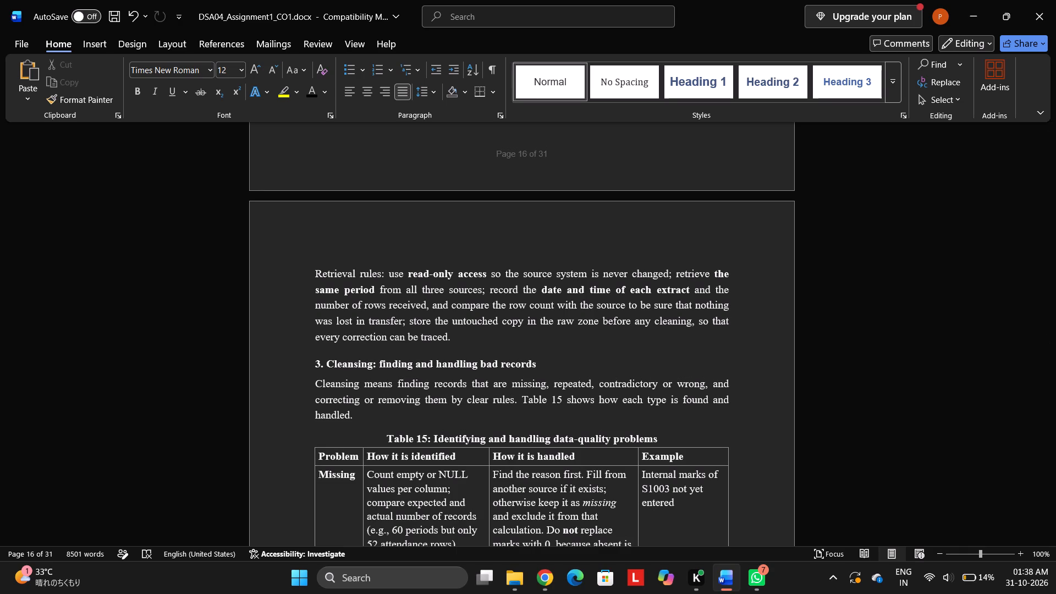
scroll(454, 338, "up", 2)
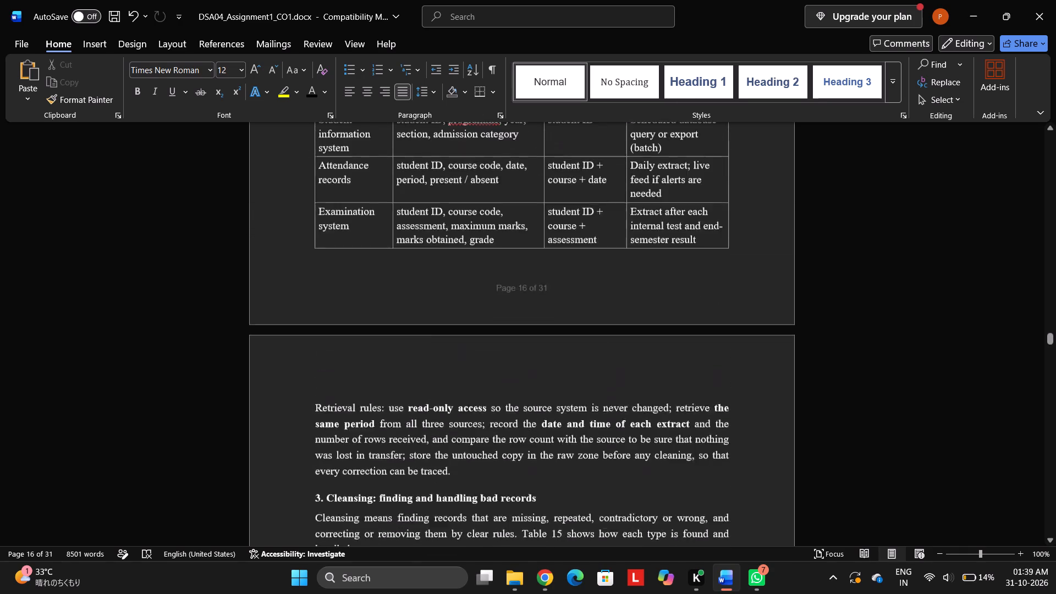
scroll(454, 338, "up", 2)
scroll(454, 338, "down", 2)
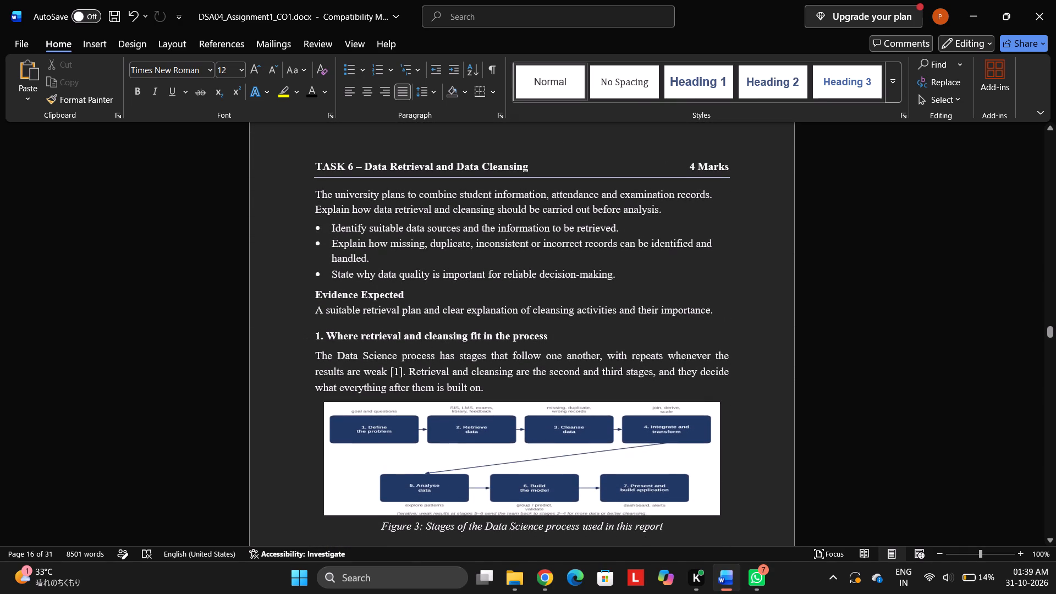
scroll(360, 304, "up", 2)
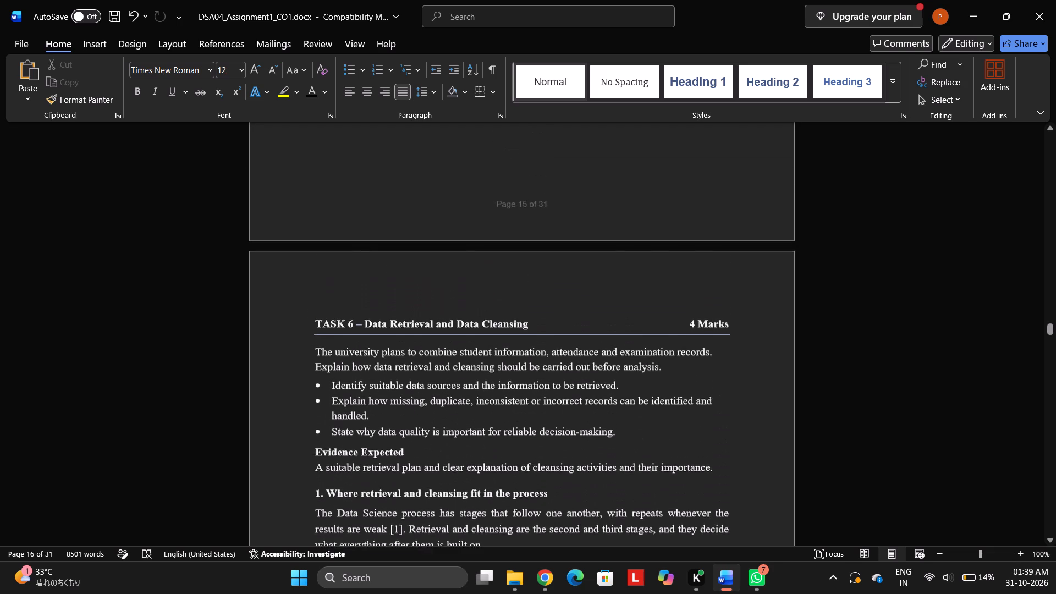
scroll(360, 304, "up", 4)
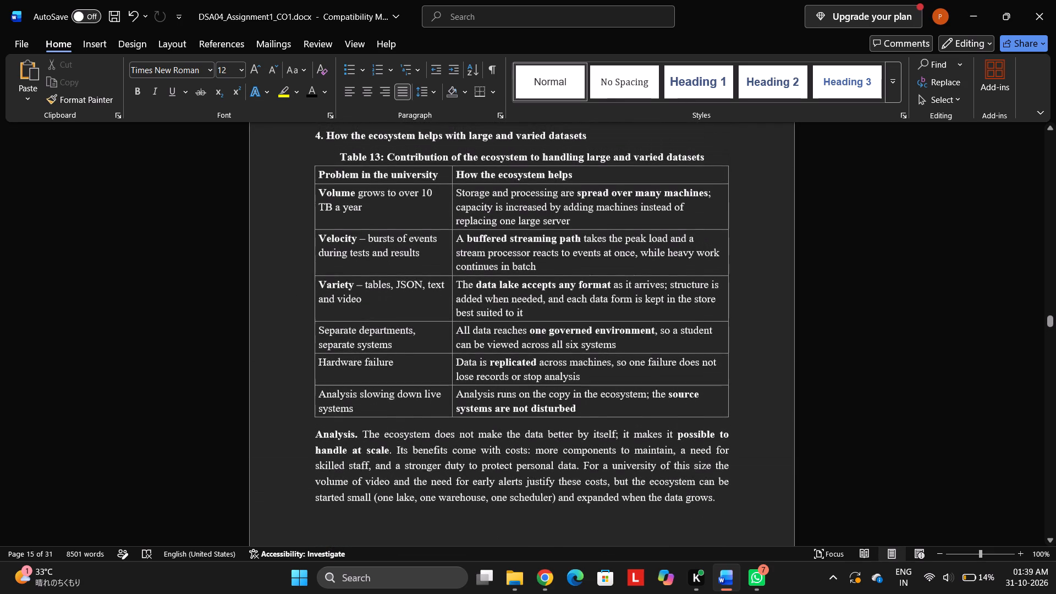
Review the pages from Table 13 in Task 5 back to the "Total" row of Table 11 in Task 4.
scroll(360, 304, "up", 2)
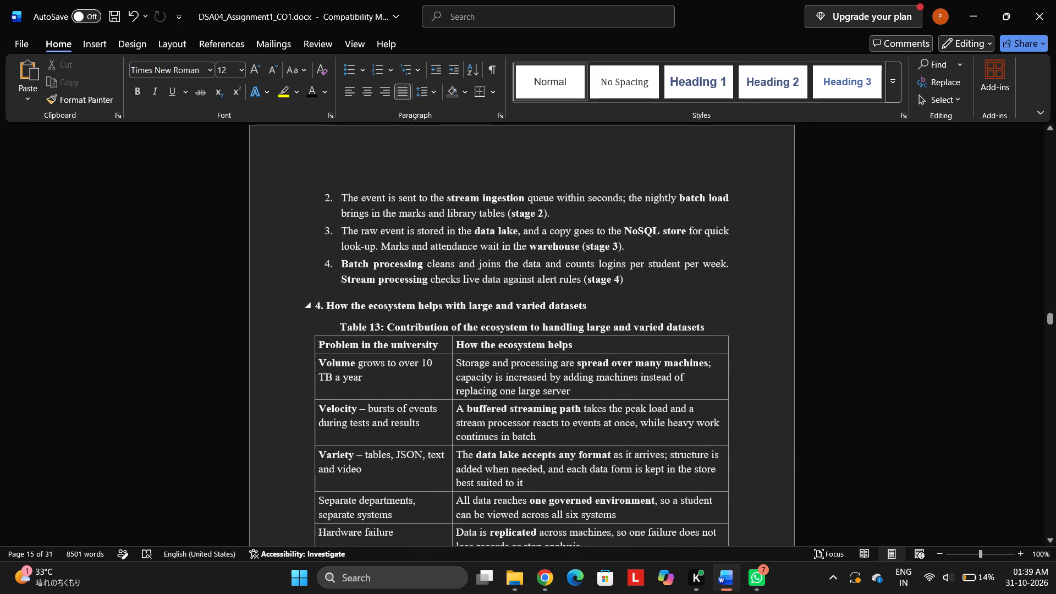
scroll(360, 304, "up", 4)
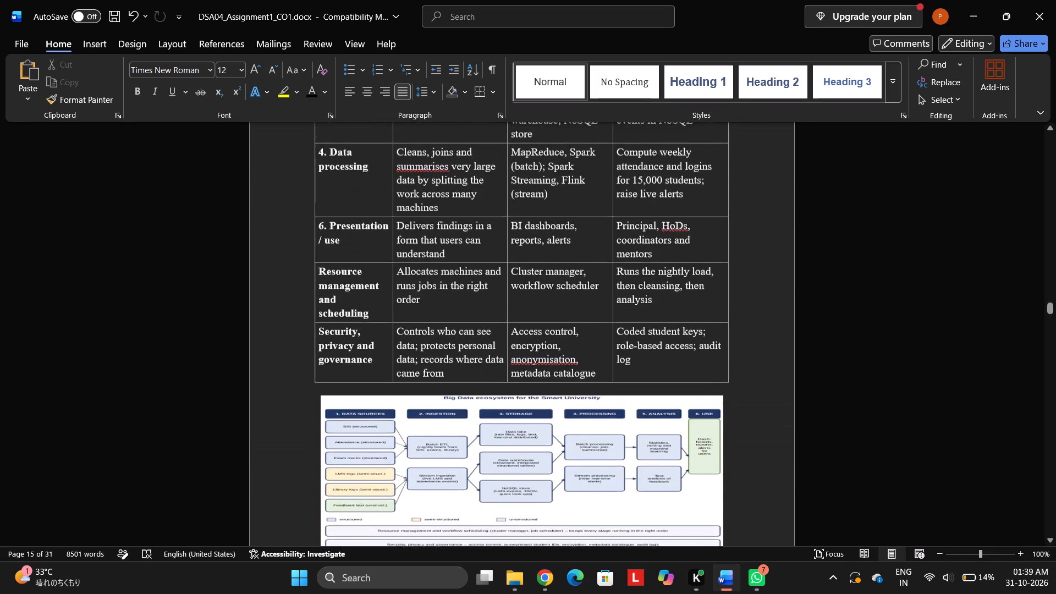
scroll(360, 304, "up", 4)
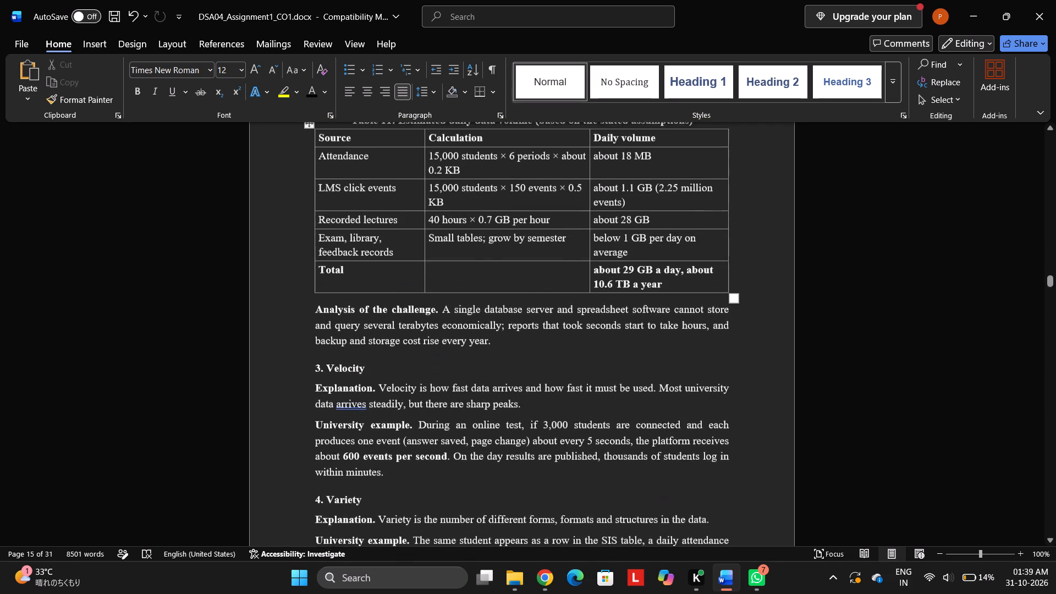
scroll(360, 304, "up", 1)
left_click_drag(367, 316, 424, 319)
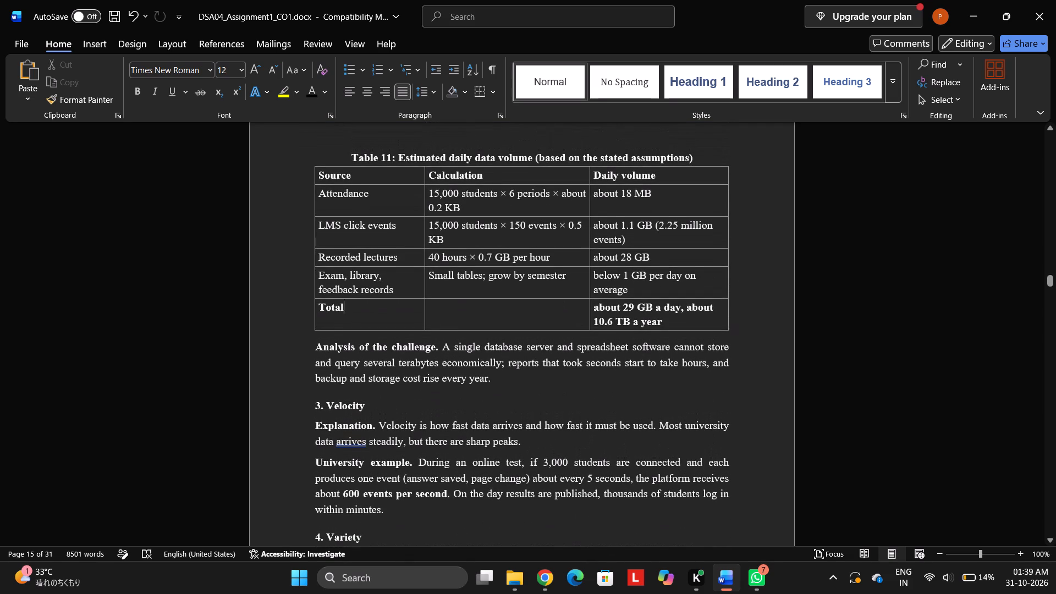
left_click_drag(424, 319, 403, 316)
Review the pages from Table 11 back through the start of Task 4 to Table 6 in Task 3 for page gaps.
scroll(403, 316, "up", 2)
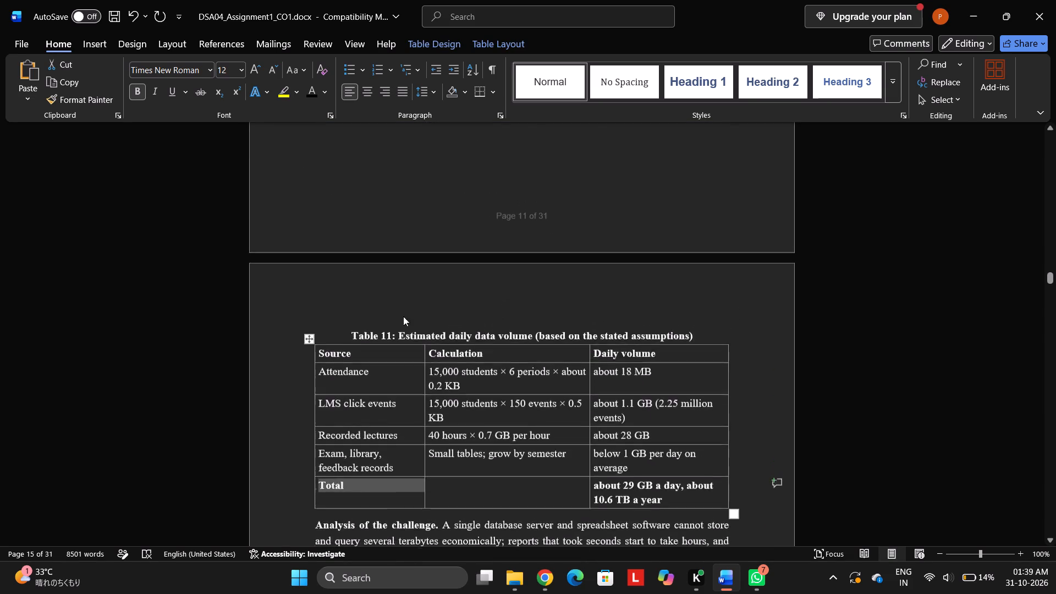
scroll(403, 316, "up", 4)
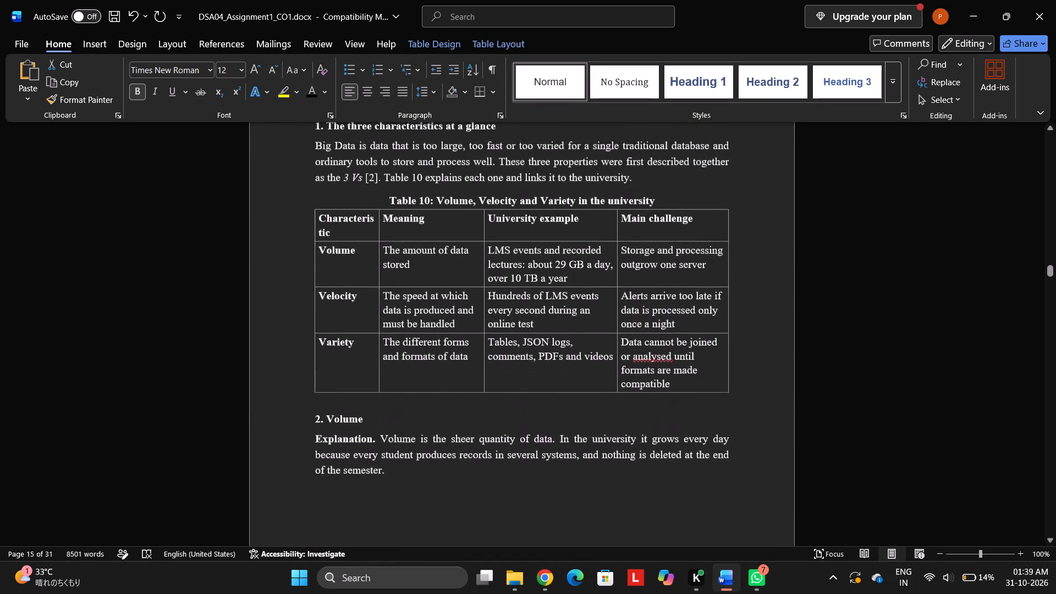
scroll(403, 316, "up", 4)
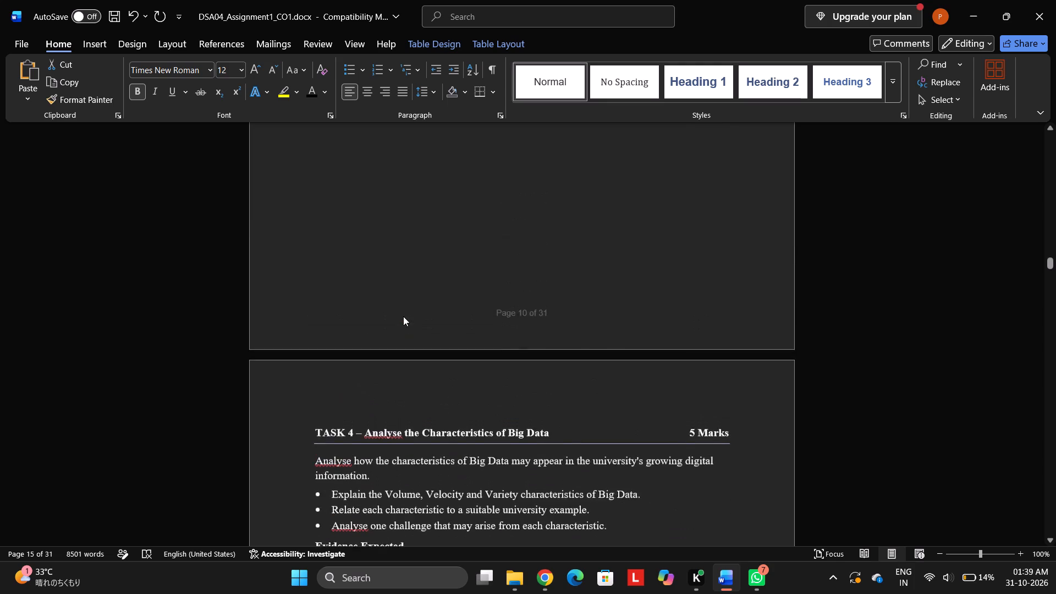
scroll(403, 316, "up", 3)
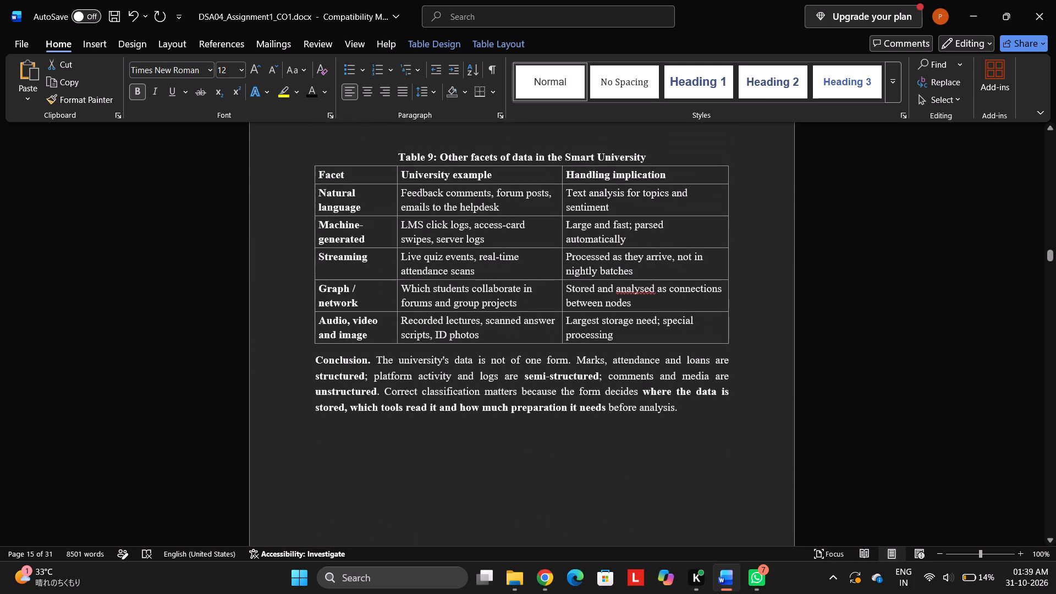
scroll(403, 316, "up", 4)
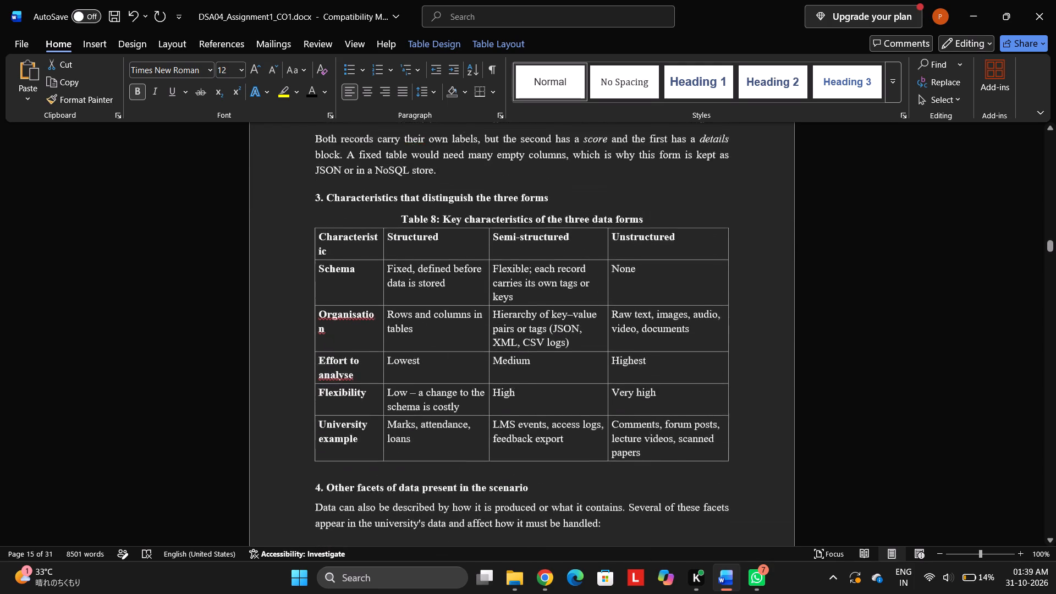
scroll(403, 316, "up", 4)
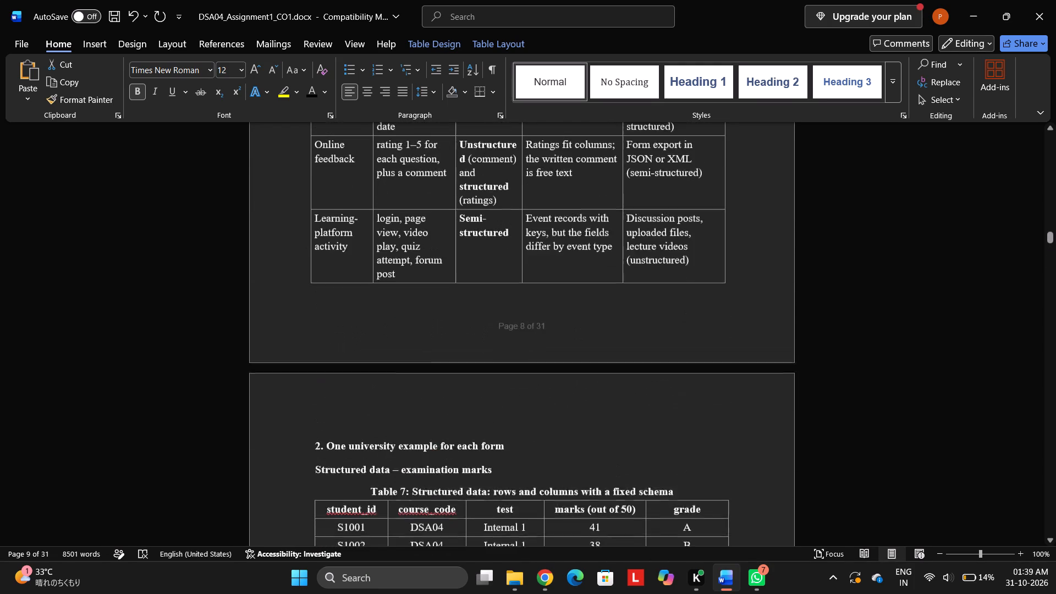
Delete the entire "Online feedback" and "Learning-platform activity" rows from Table 6 in Task 3.
scroll(403, 316, "up", 3)
scroll(403, 316, "down", 1)
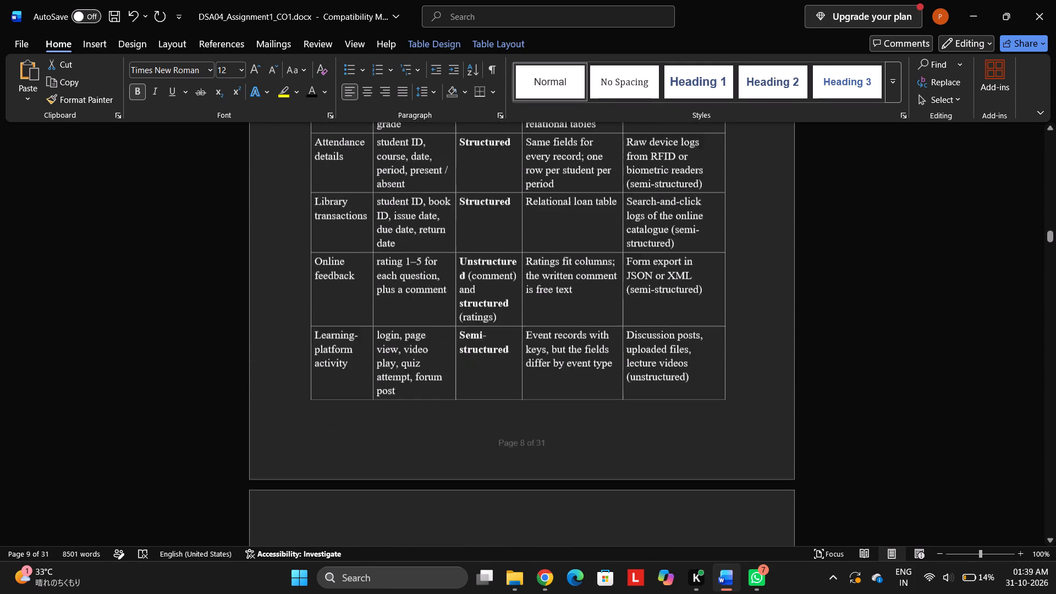
scroll(403, 316, "down", 1)
left_click_drag(706, 222, 398, 144)
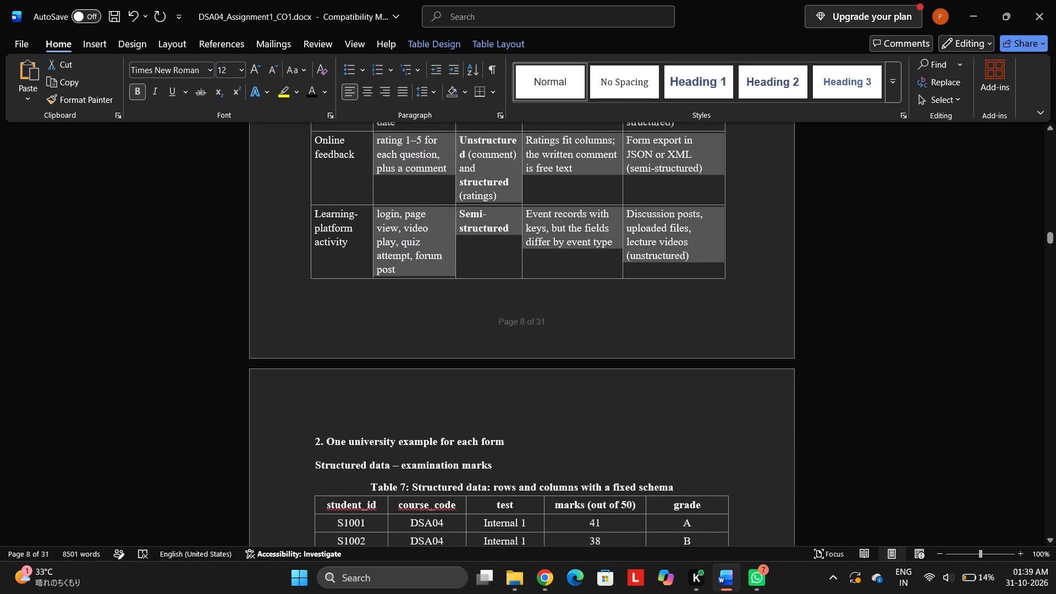
left_click_drag(398, 144, 396, 144)
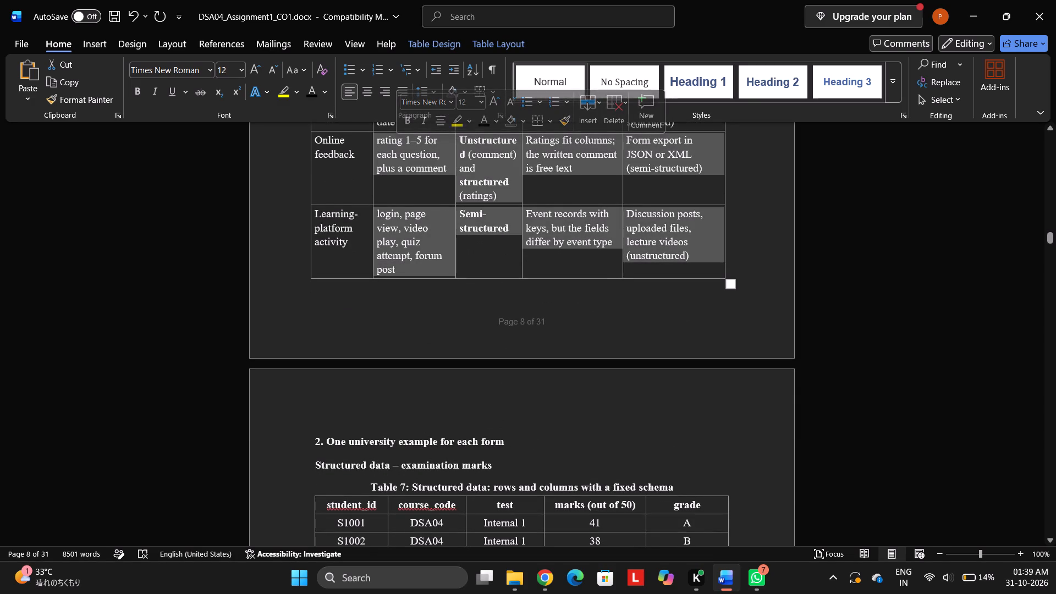
left_click_drag(357, 158, 661, 247)
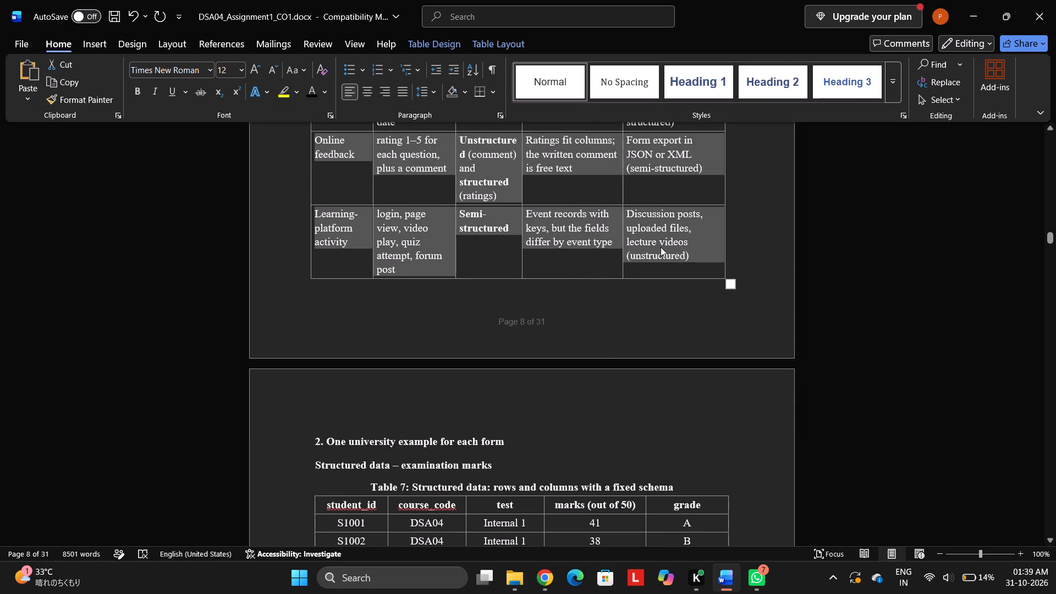
key("BackSpace")
left_click(520, 274)
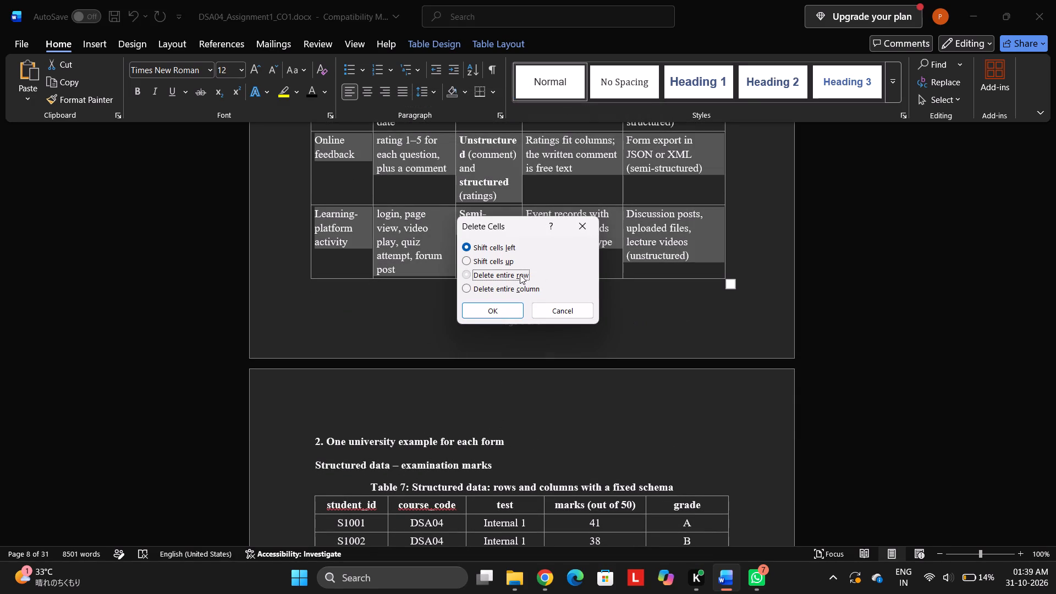
left_click(509, 311)
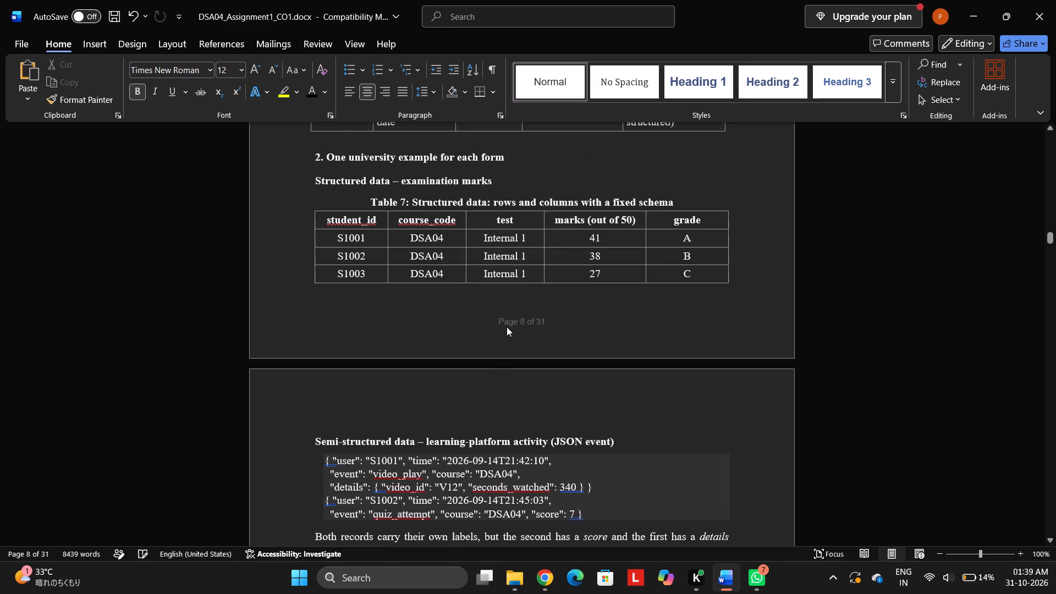
Review the pages from the start of Task 3 back through Tables 5 and 4 to Table 3 for page gaps.
scroll(507, 327, "up", 5)
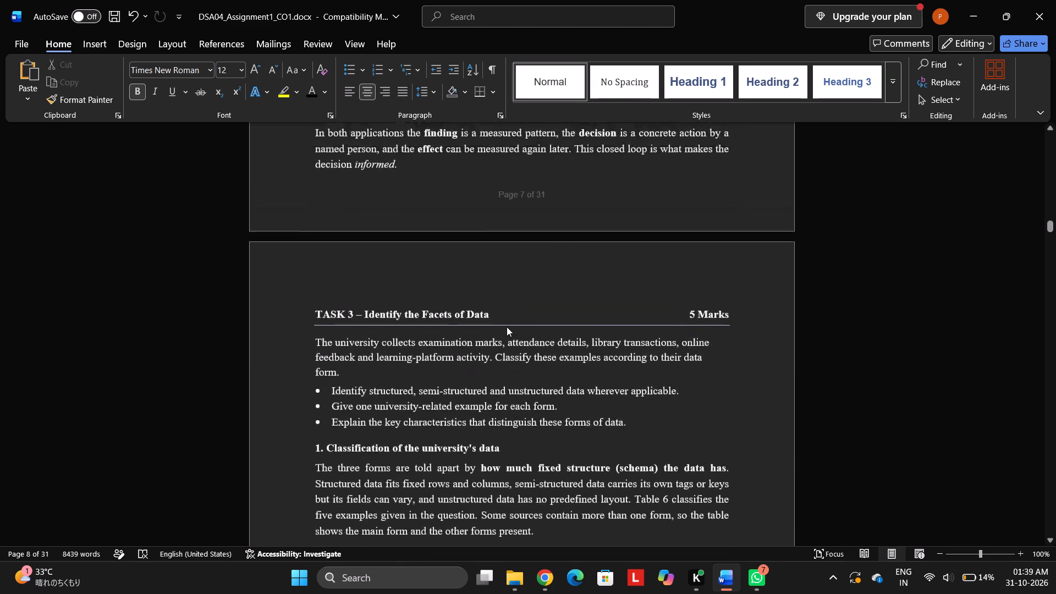
scroll(507, 327, "up", 4)
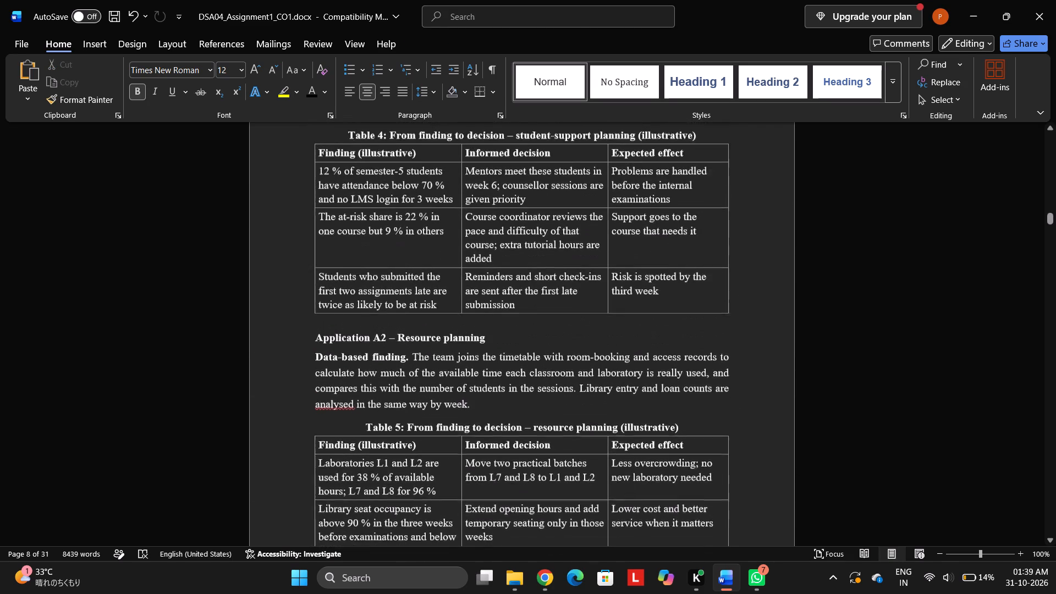
scroll(507, 327, "up", 4)
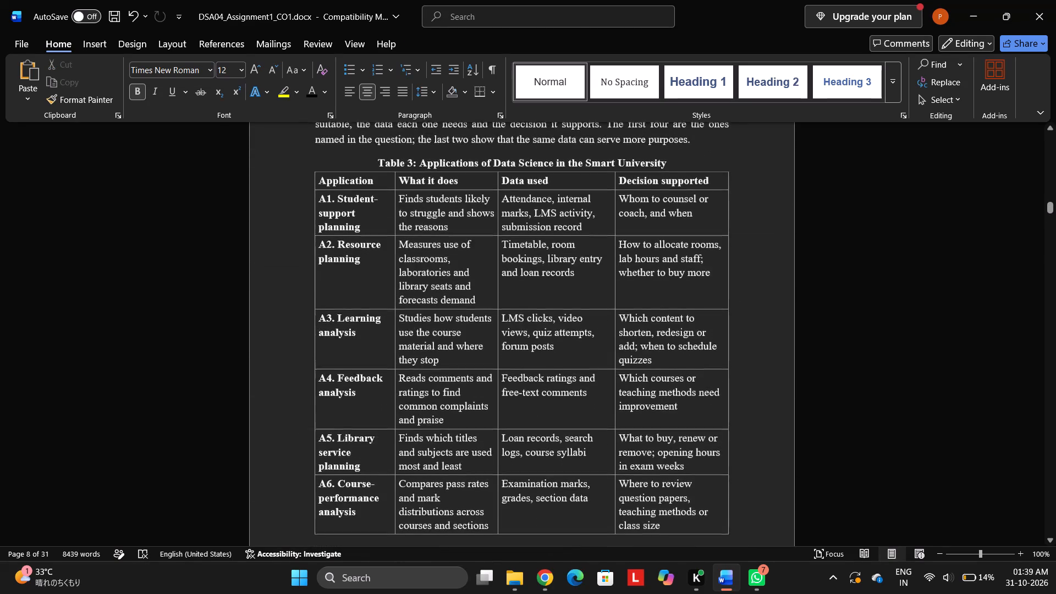
Delete the entire "A5. Library service planning" and "A6. Course-performance analysis" rows from Table 3 in Task 2.
scroll(507, 327, "down", 1)
left_click_drag(343, 212, 697, 286)
key("BackSpace")
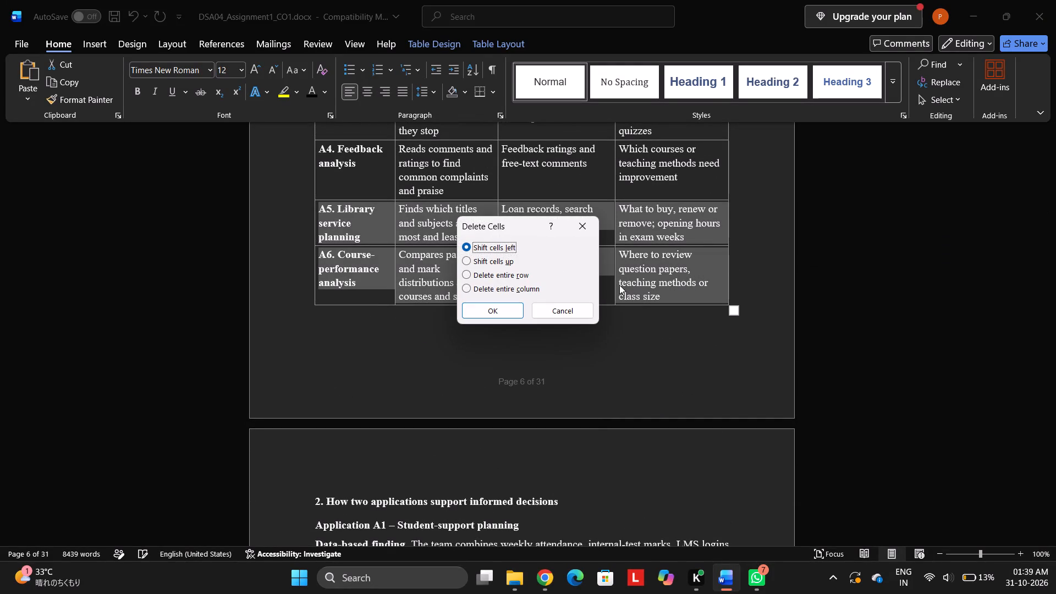
left_click(517, 272)
left_click(507, 306)
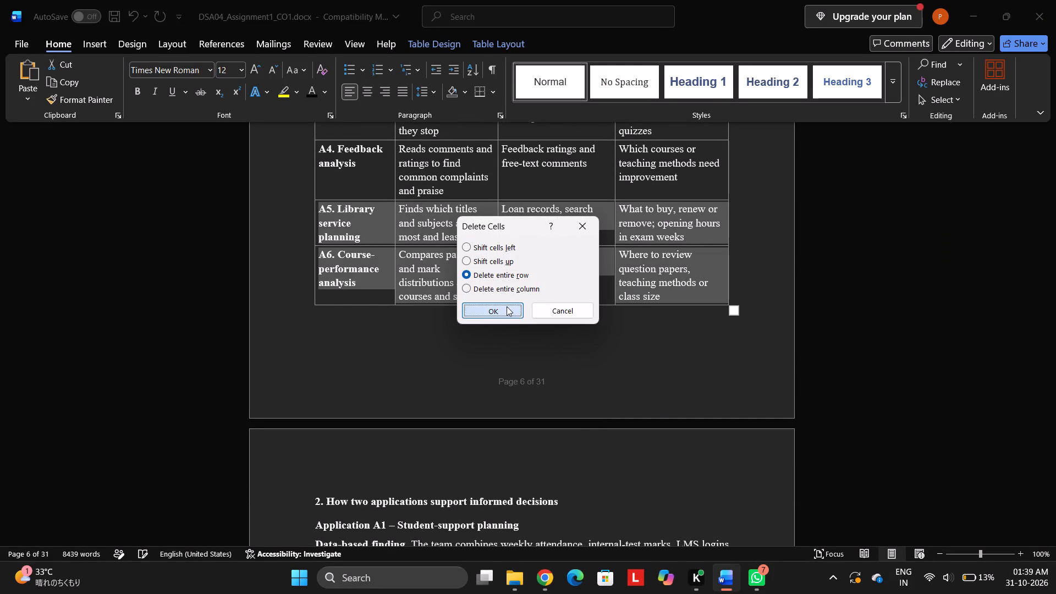
Delete the "3. Two benefits for decision-making" heading, the Benefit 1 heading and its paragraph at the end of Task 1.
scroll(470, 299, "up", 2)
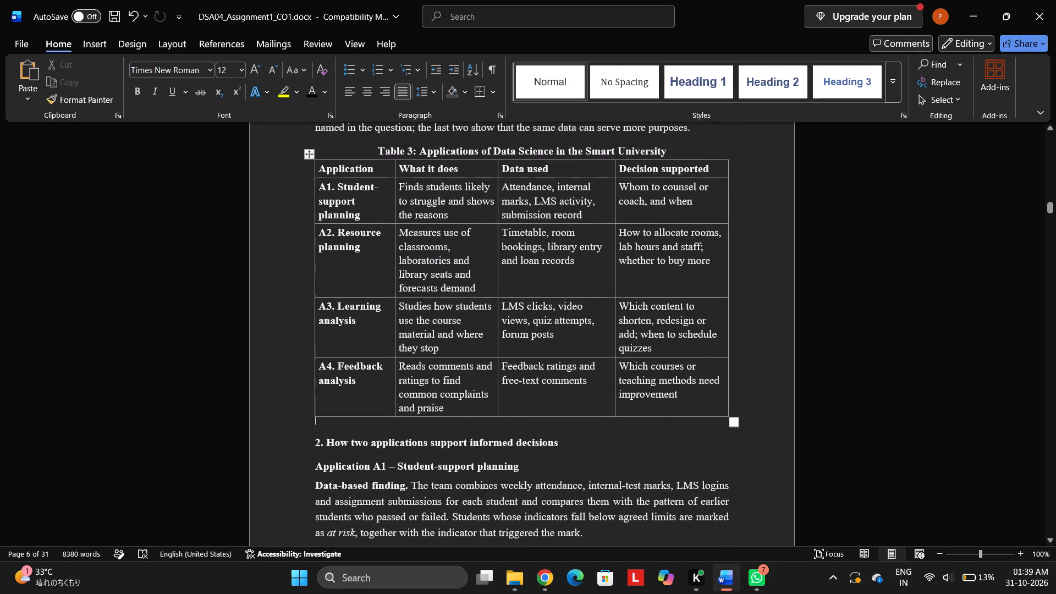
scroll(470, 299, "up", 4)
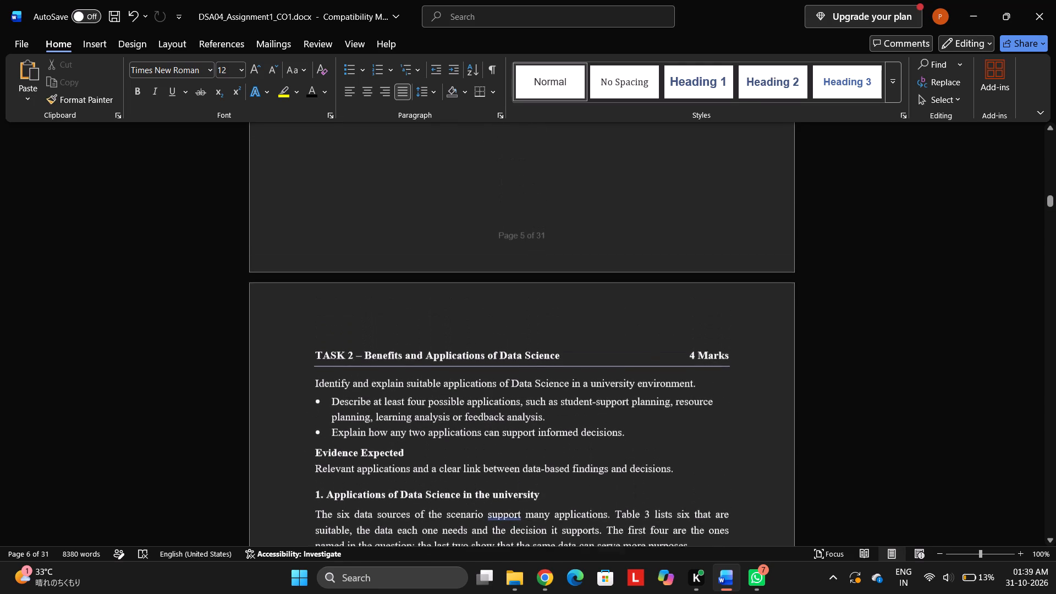
scroll(470, 299, "up", 1)
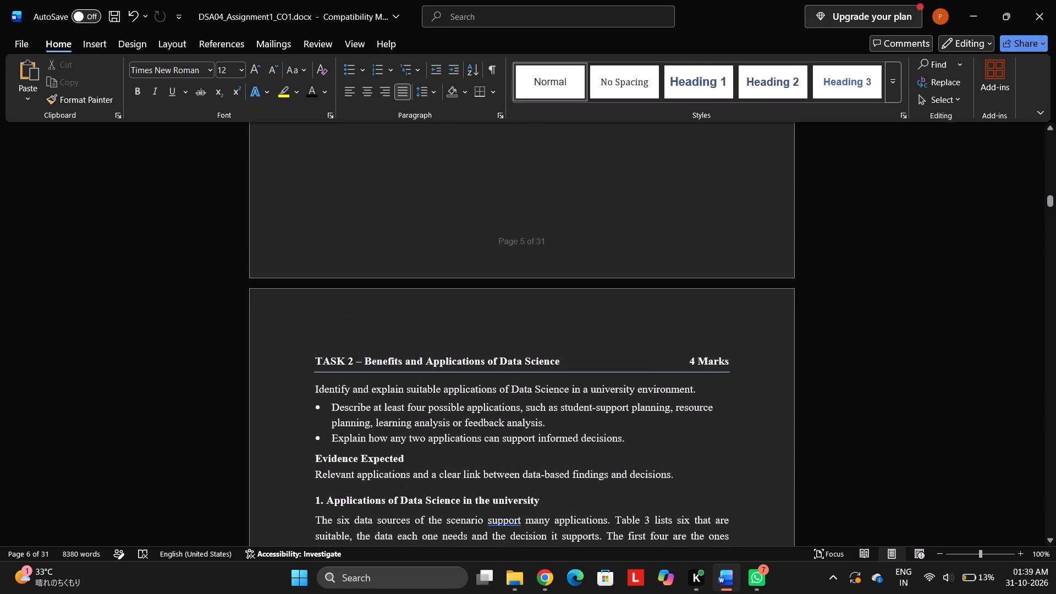
scroll(470, 299, "up", 2)
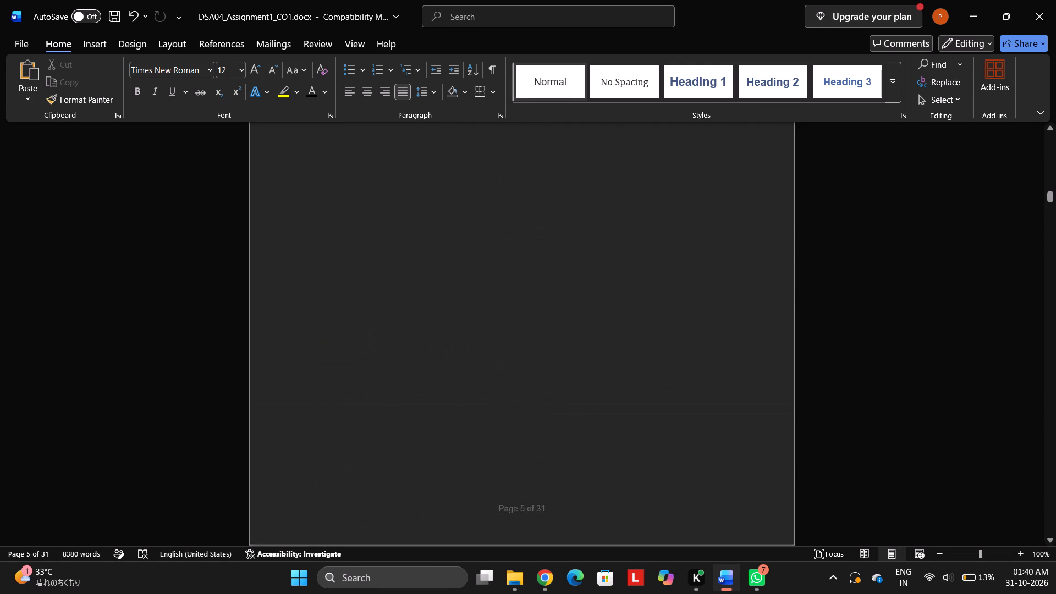
scroll(470, 299, "up", 4)
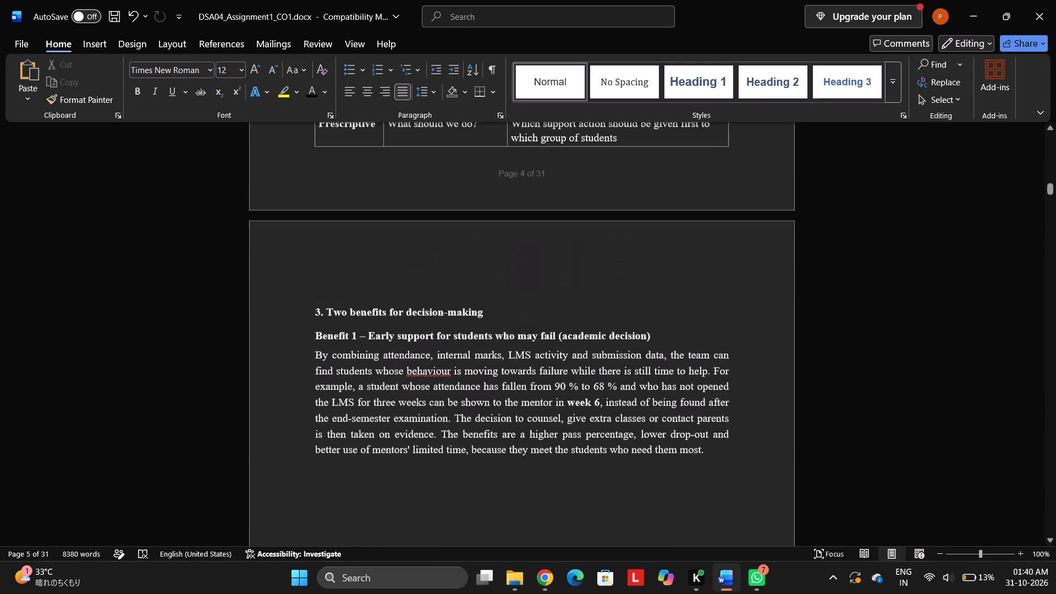
scroll(470, 299, "down", 1)
left_click_drag(729, 322, 446, 299)
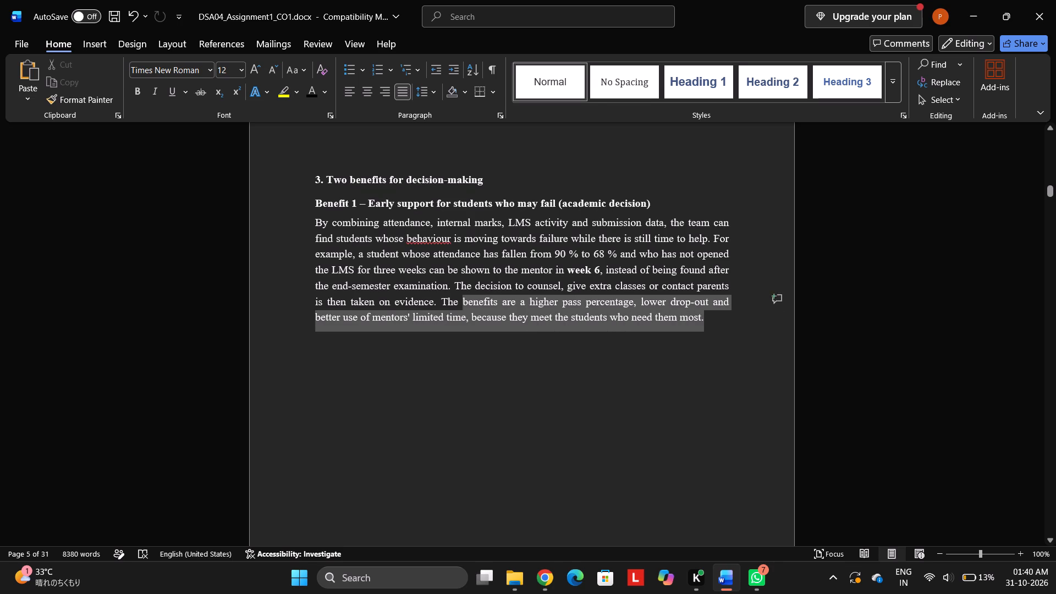
left_click_drag(446, 299, 245, 179)
key("BackSpace")
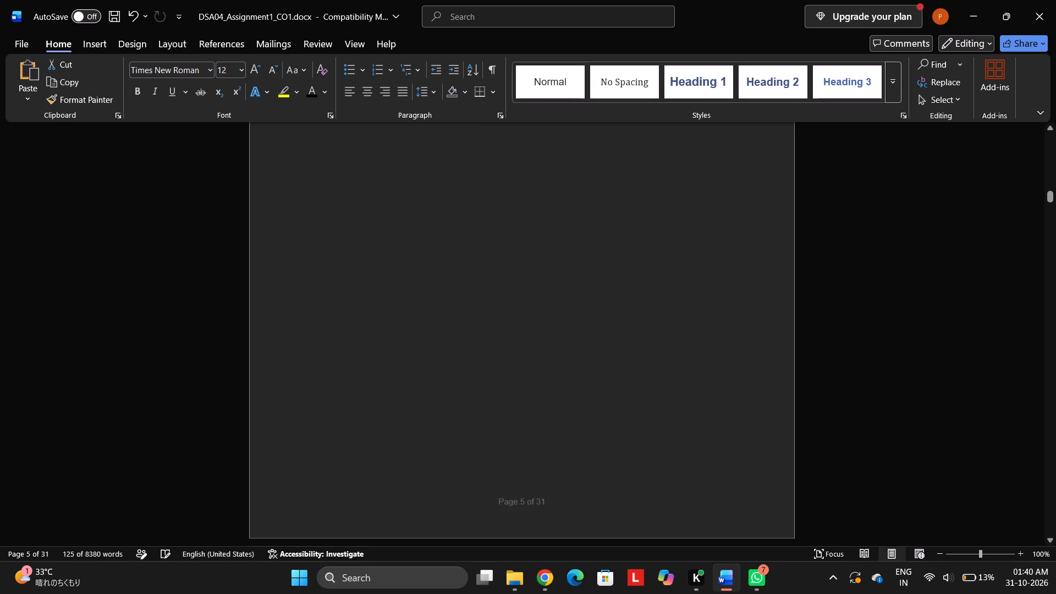
Remove the blank page between Table 2 and the Task 2 heading.
scroll(346, 240, "up", 6)
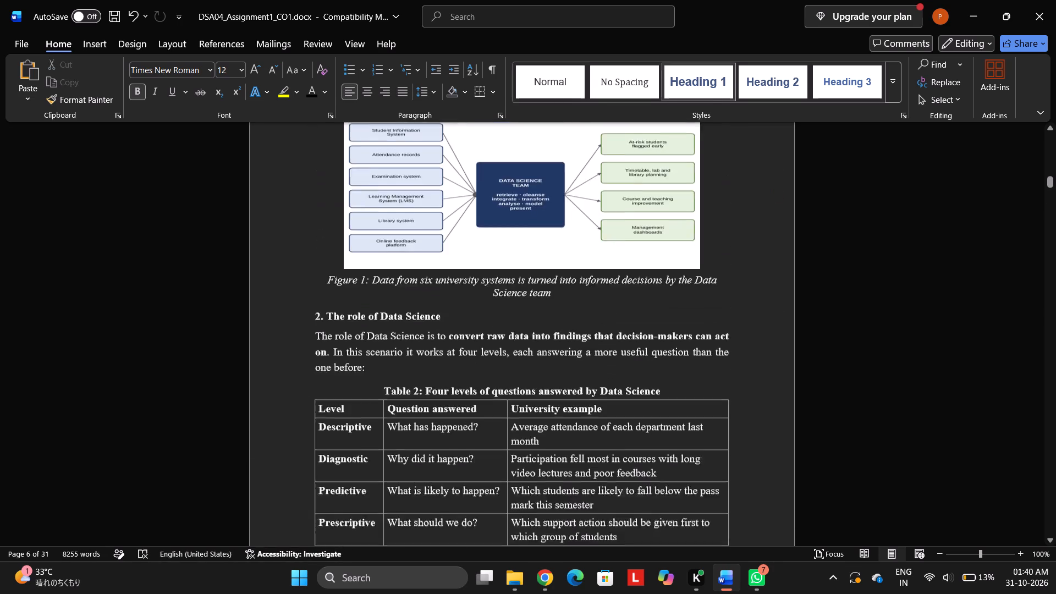
scroll(346, 240, "down", 5)
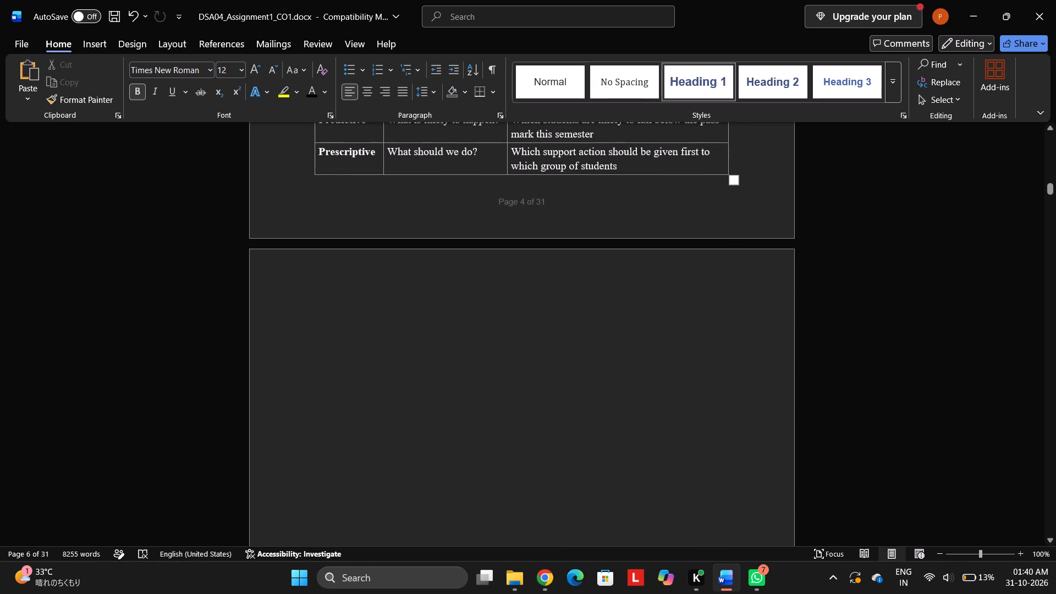
left_click(329, 273)
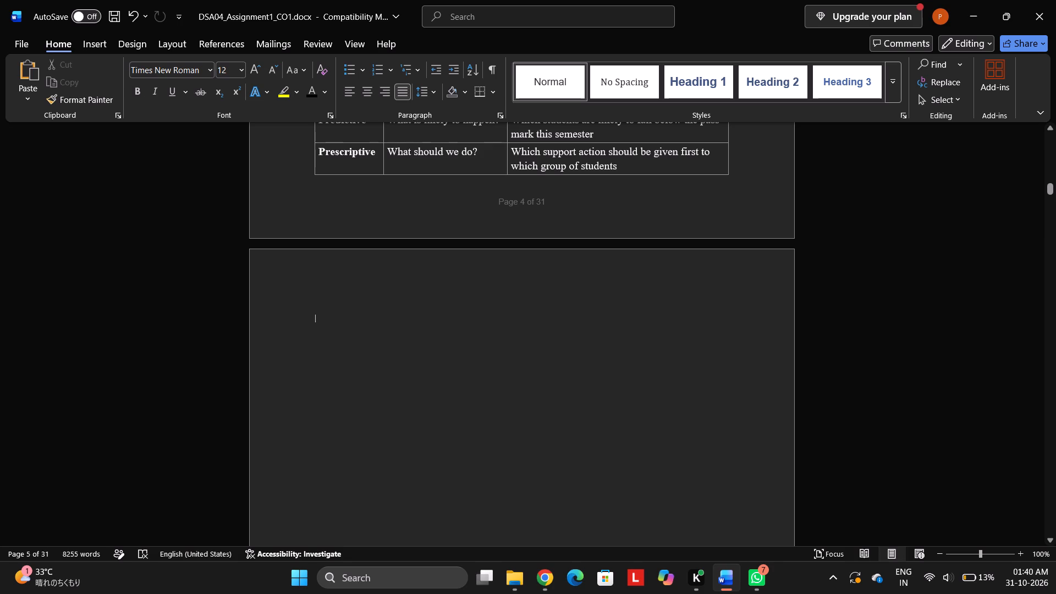
left_click(293, 276)
key("BackSpace")
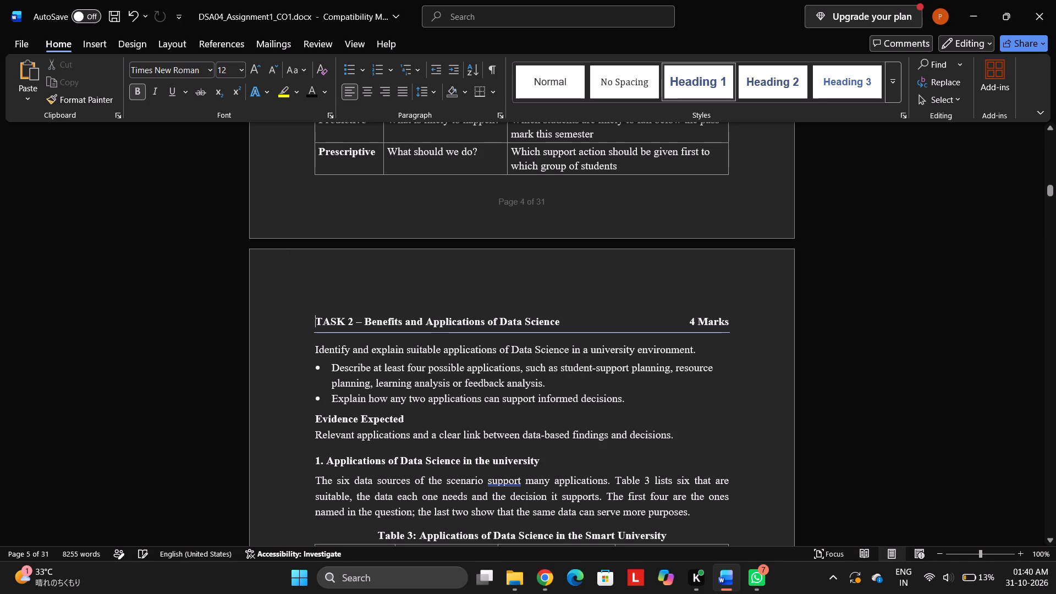
Save the assignment document.
left_click(119, 13)
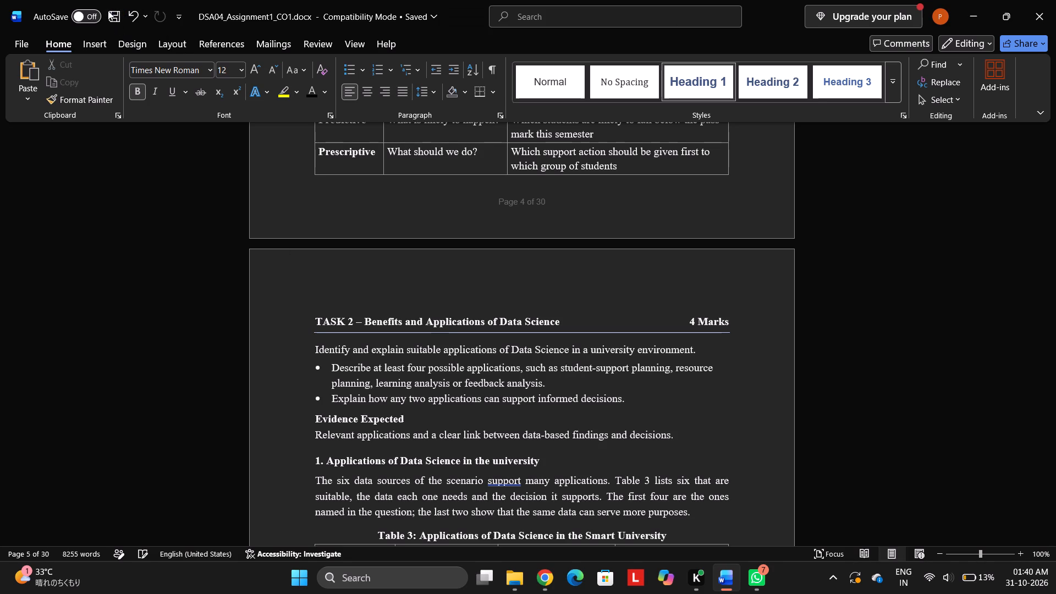
left_click(112, 12)
Review the pages from Table 2 in Task 1 back to the cover page.
scroll(204, 243, "up", 7)
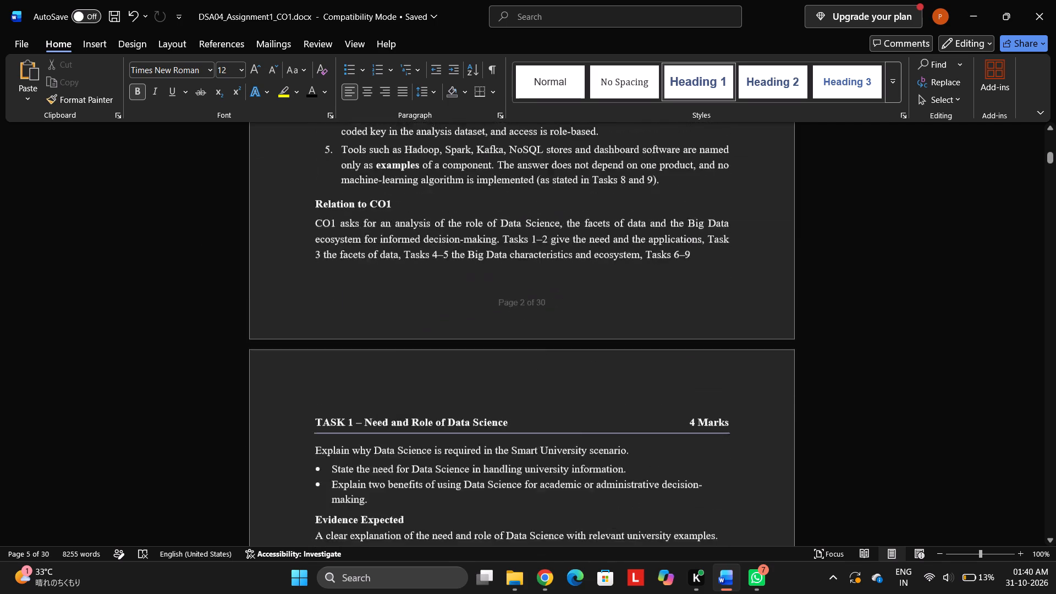
scroll(204, 243, "up", 5)
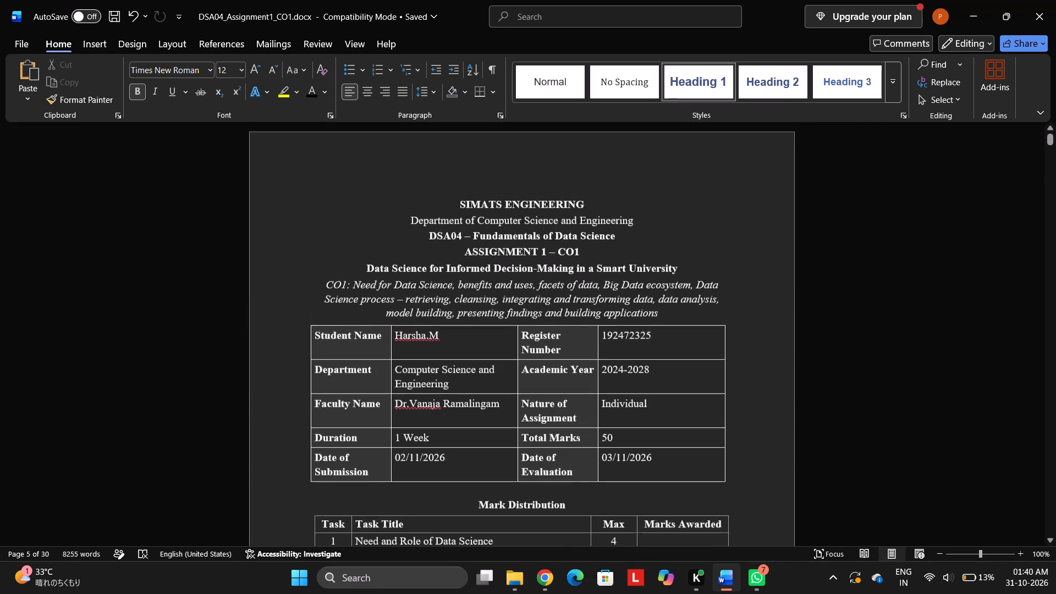
scroll(204, 243, "up", 1)
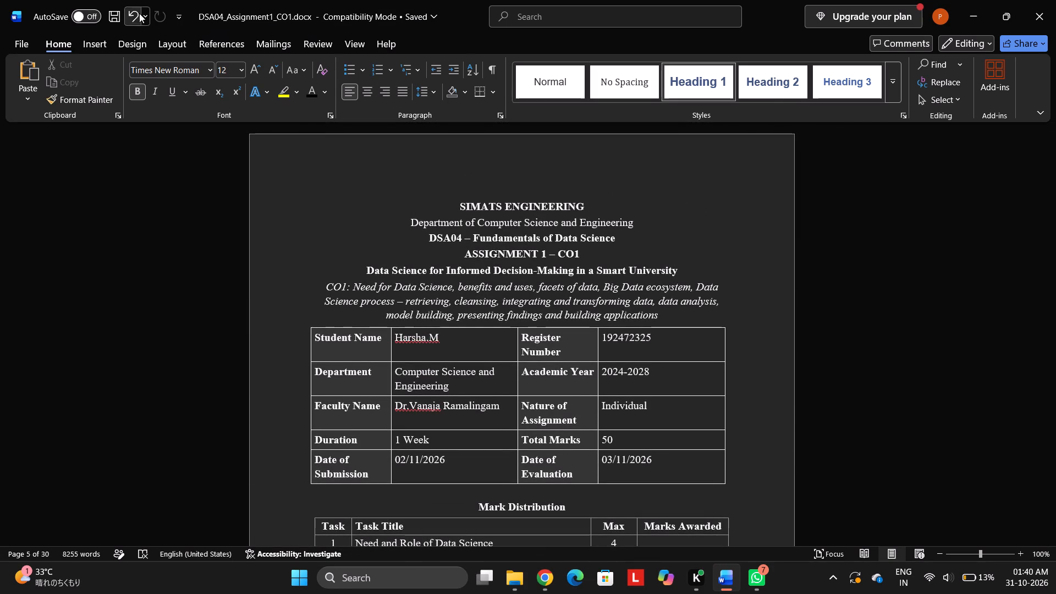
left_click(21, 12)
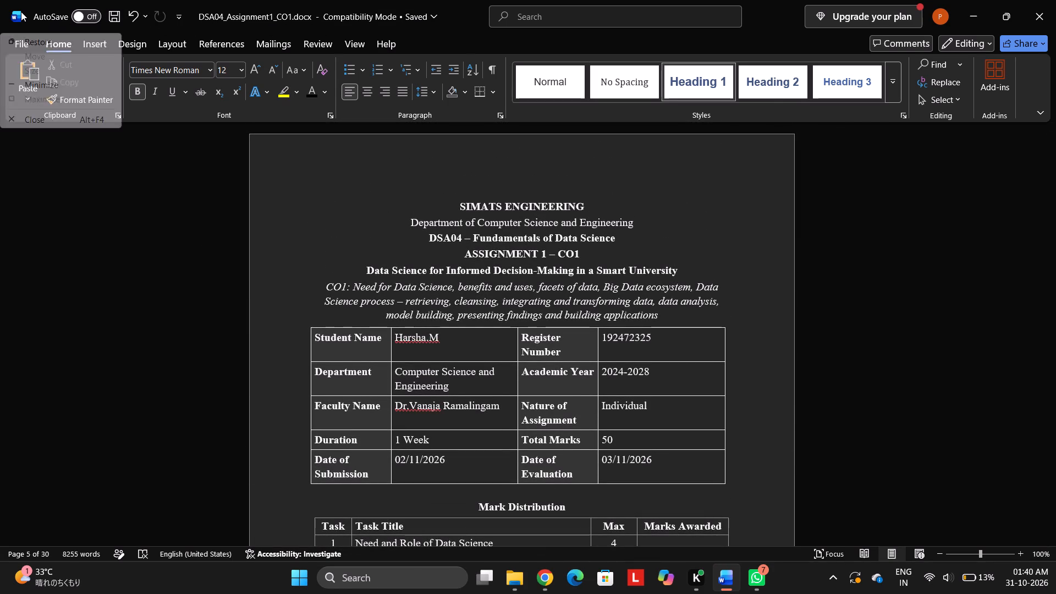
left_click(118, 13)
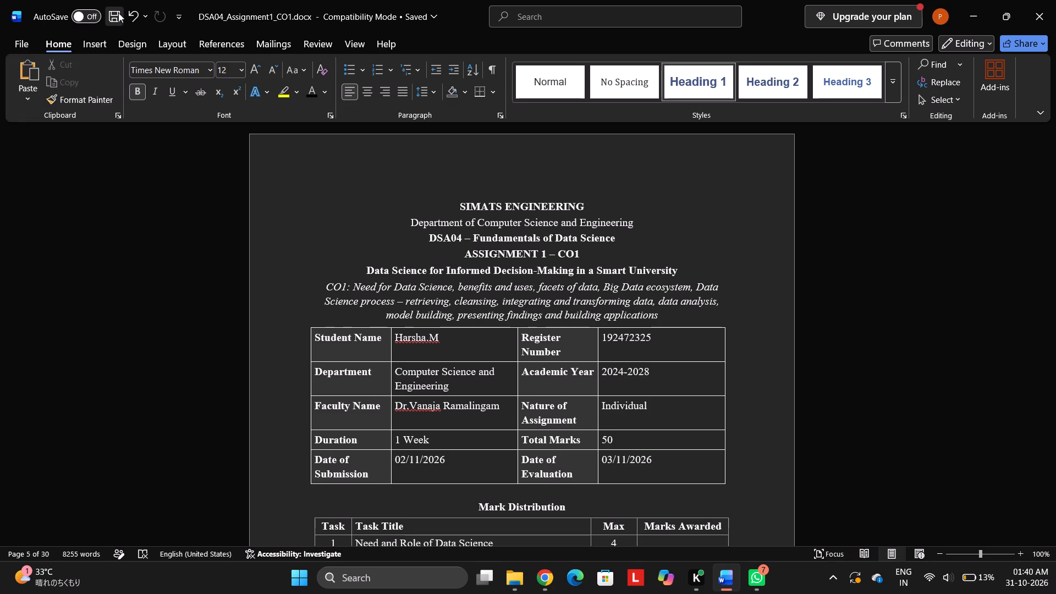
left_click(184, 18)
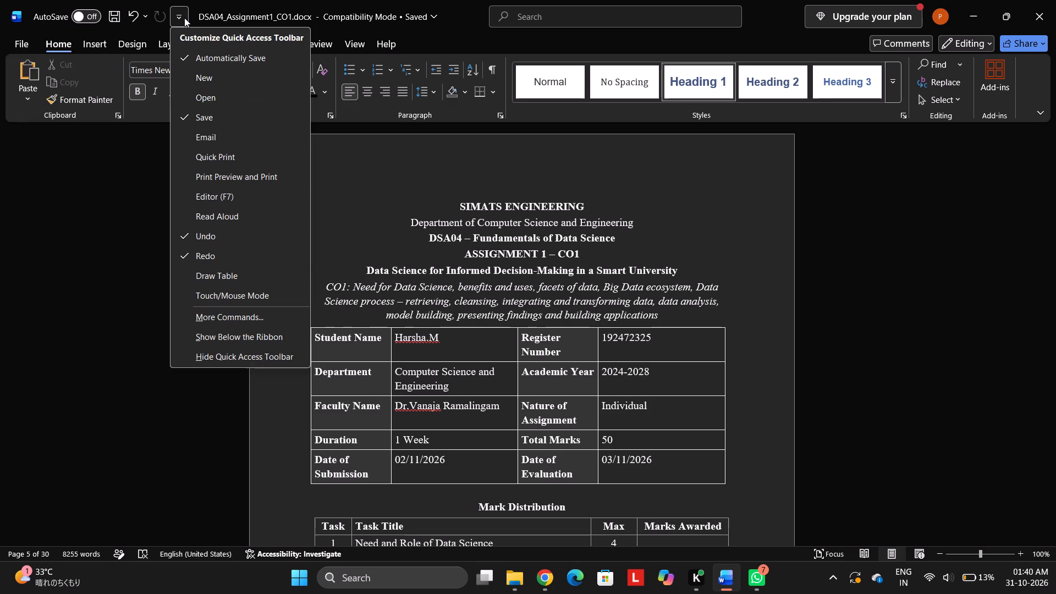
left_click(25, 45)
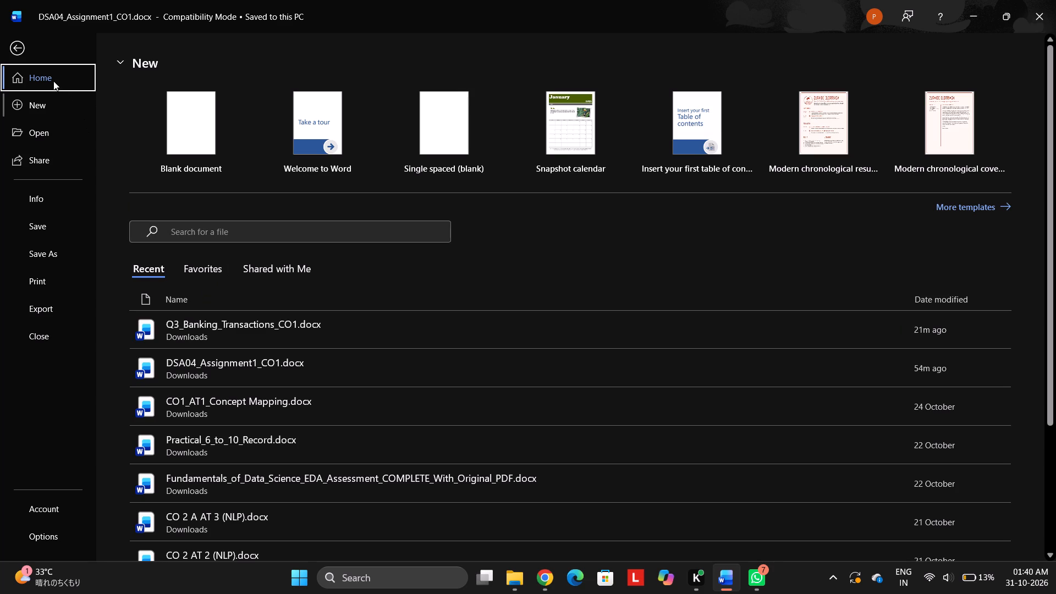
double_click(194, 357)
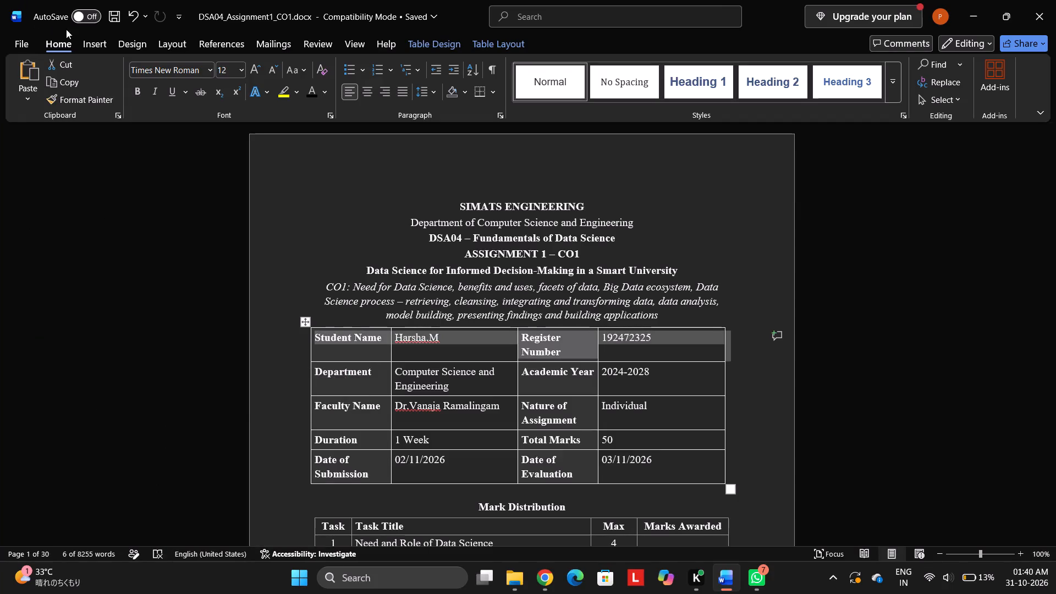
Turn on AutoSave by uploading the document to OneDrive - Personal.
left_click(79, 15)
double_click(569, 215)
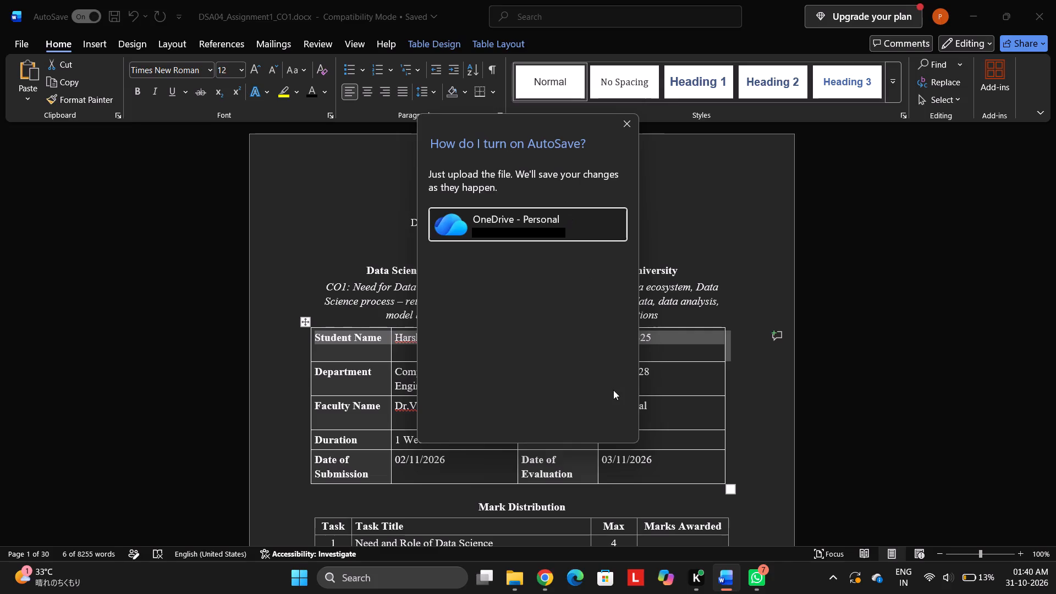
double_click(487, 228)
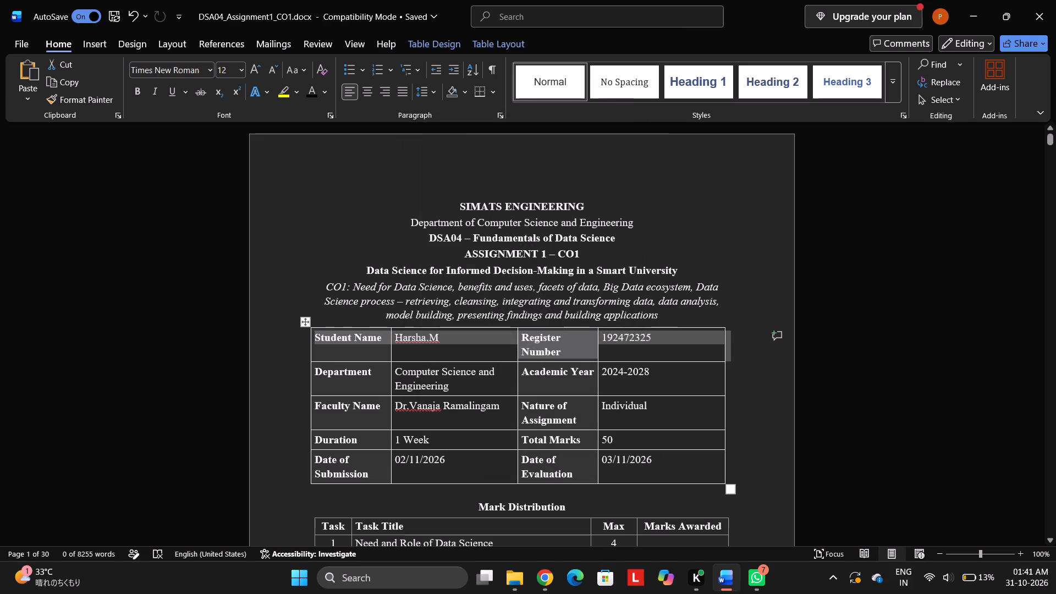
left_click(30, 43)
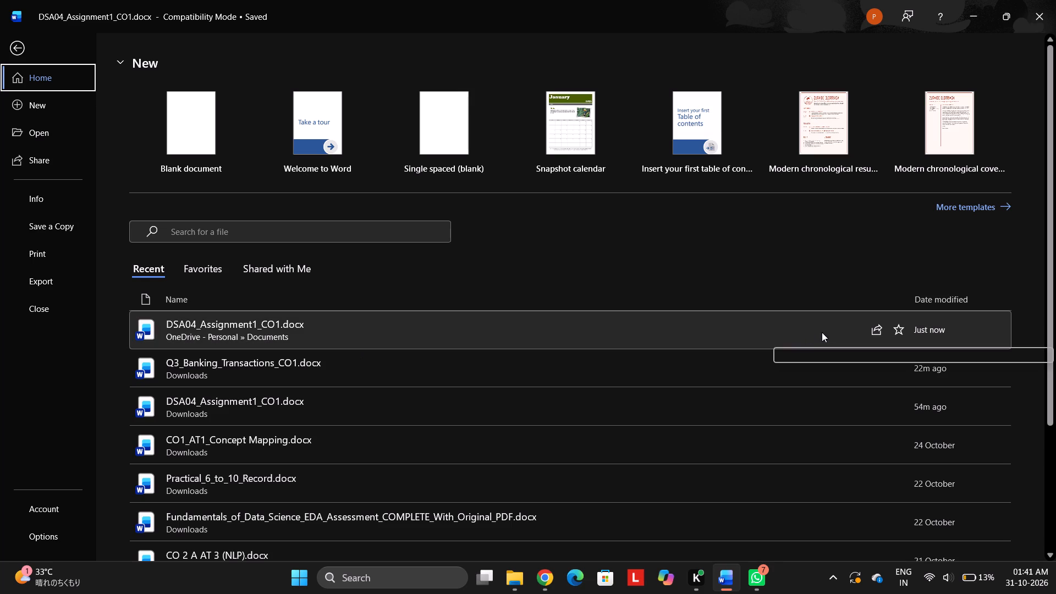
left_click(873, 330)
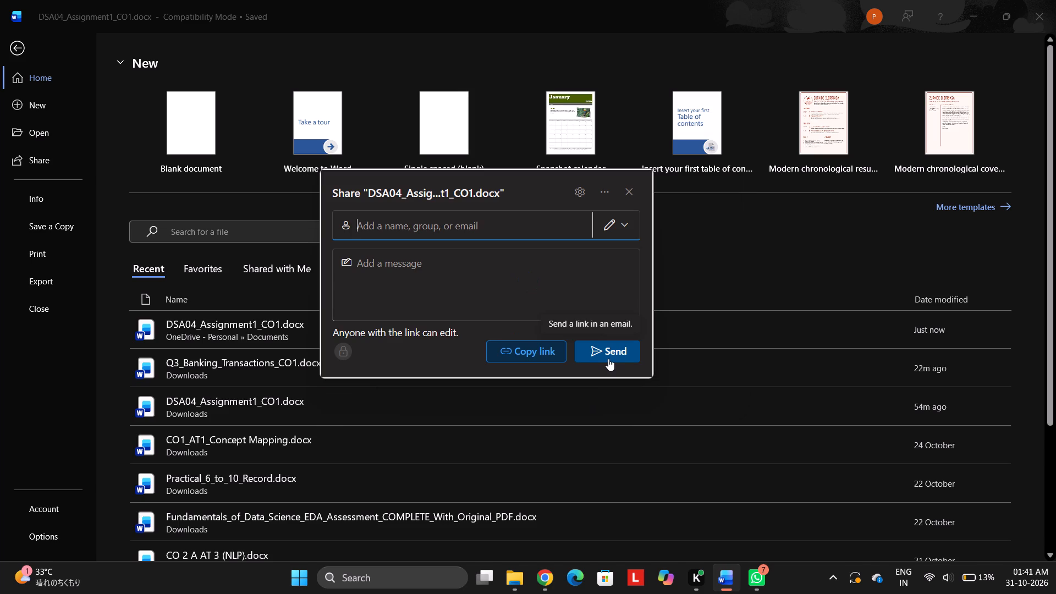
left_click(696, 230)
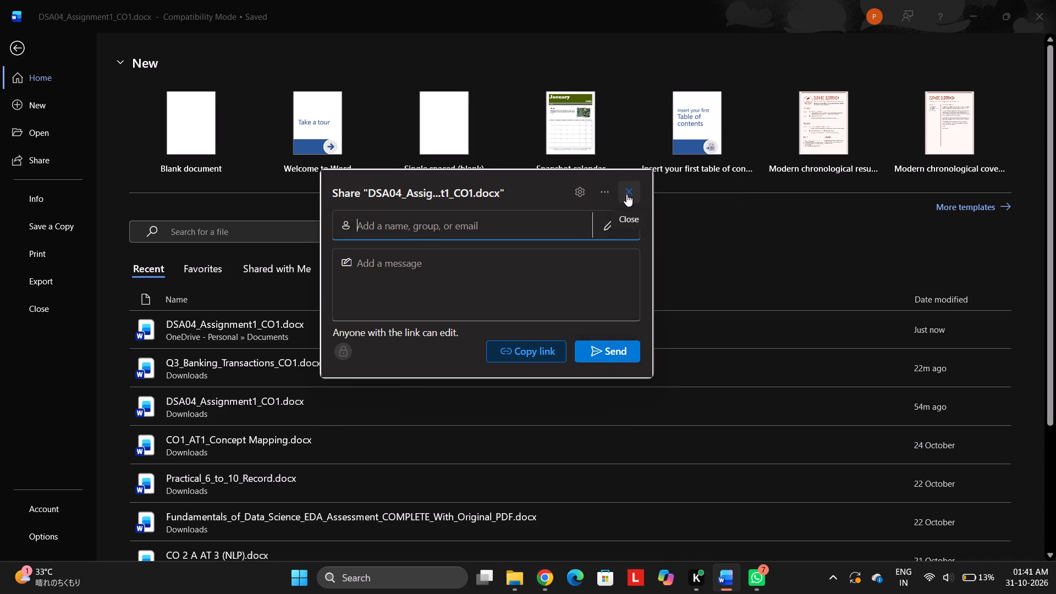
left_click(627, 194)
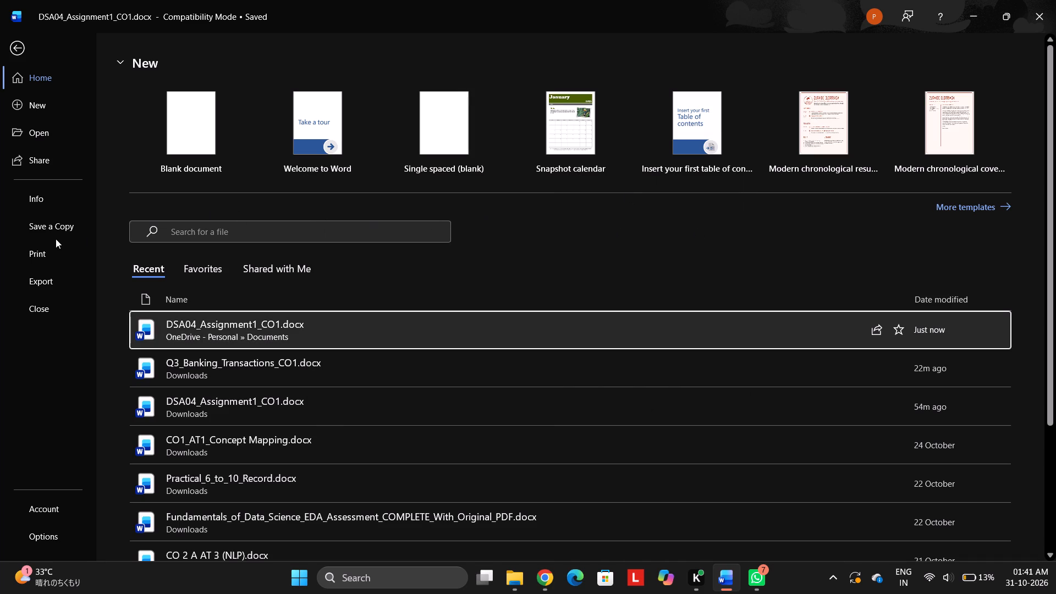
Export the document as a PDF named DSA04_Assignment1_CO1.pdf in the Downloads folder.
left_click(60, 277)
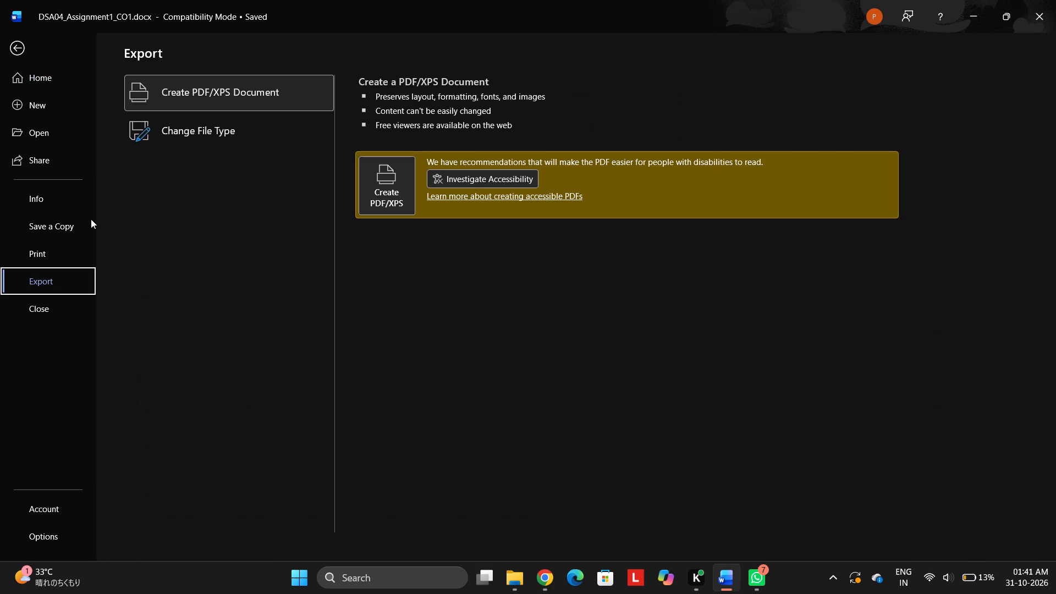
left_click(208, 94)
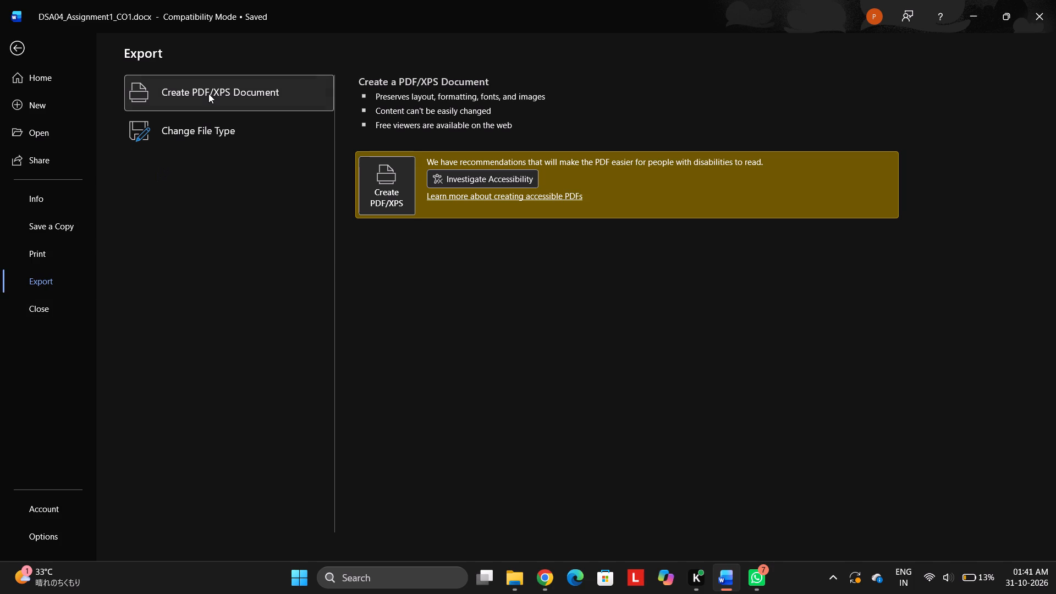
double_click(208, 94)
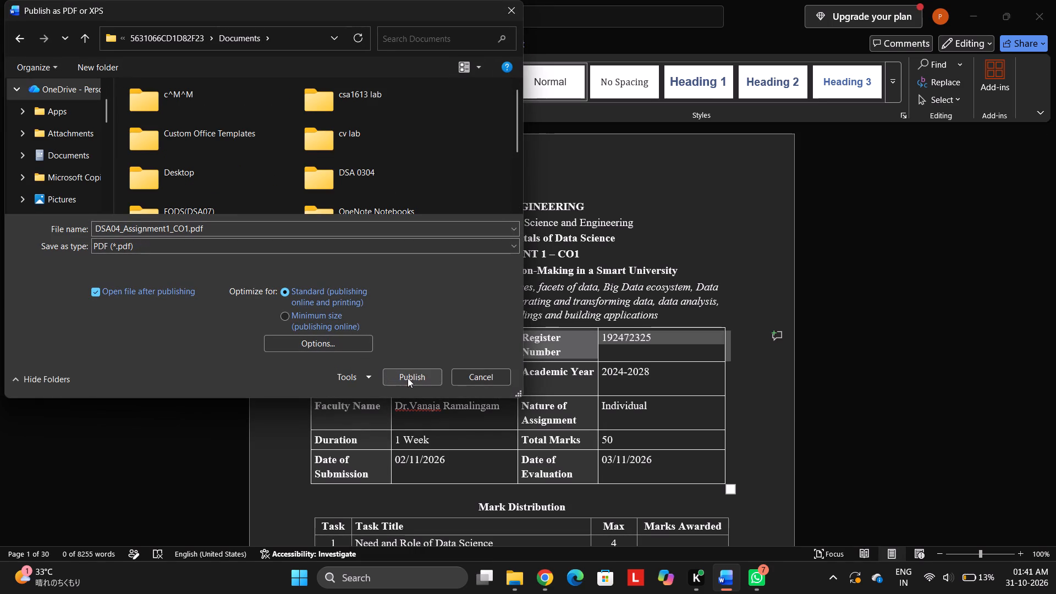
scroll(97, 158, "down", 1)
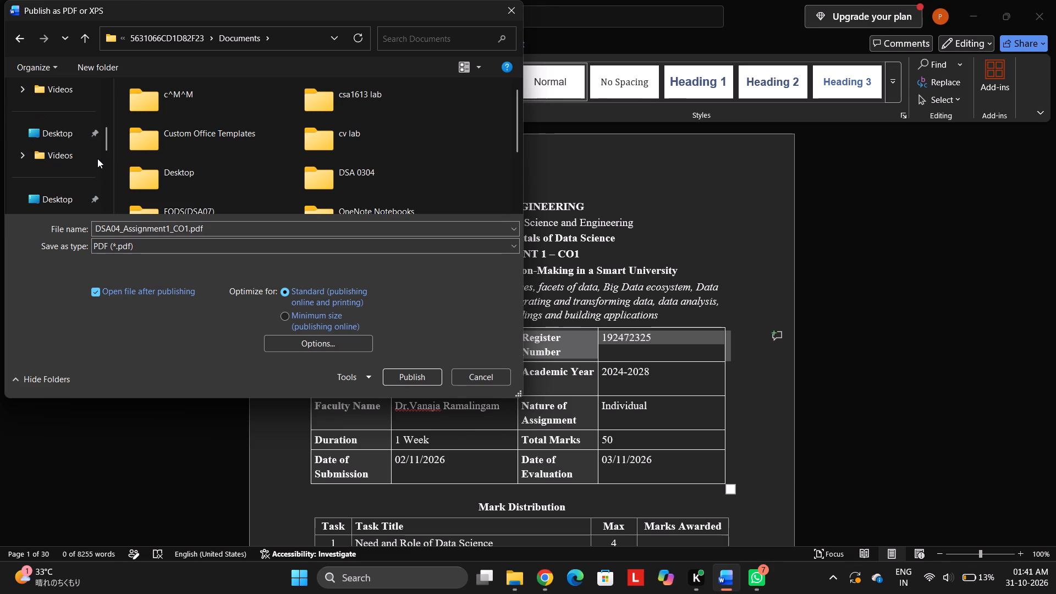
scroll(97, 158, "down", 1)
left_click(65, 192)
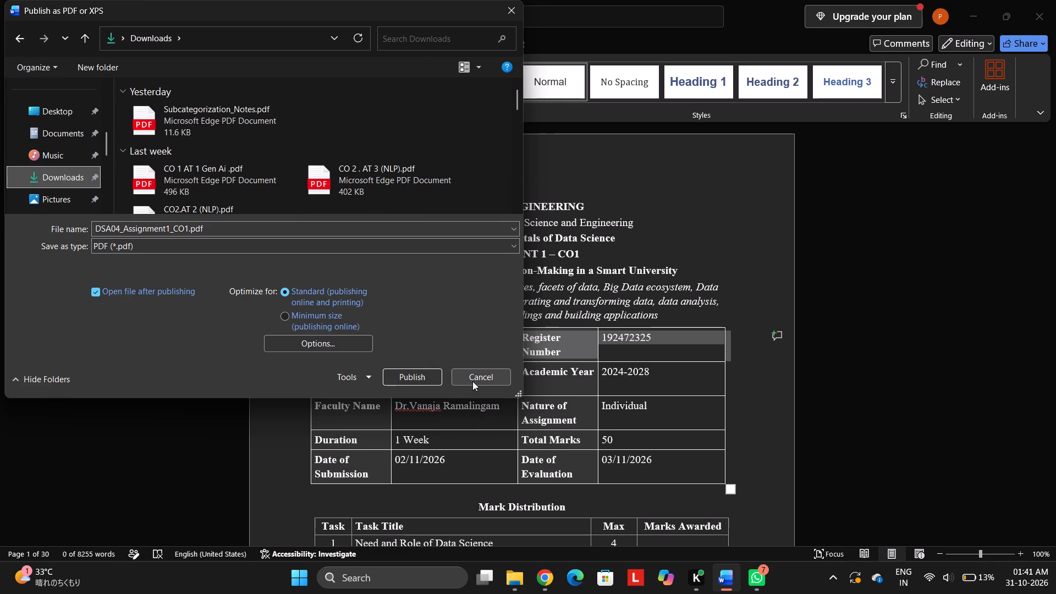
Publish the document as DSA04_Assignment1_CO1.pdf in the Downloads folder with standard optimization.
left_click(424, 375)
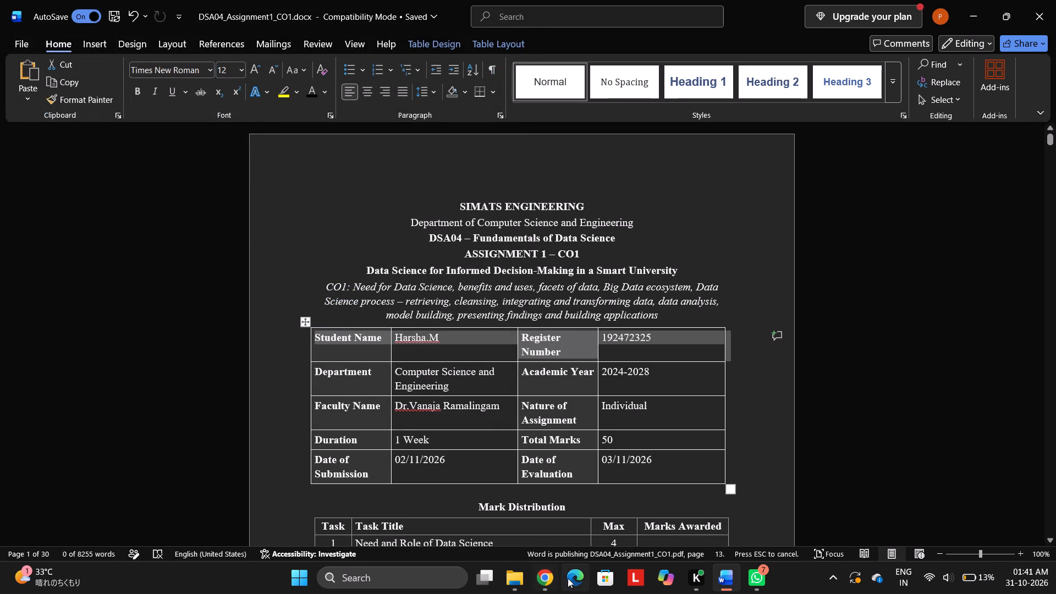